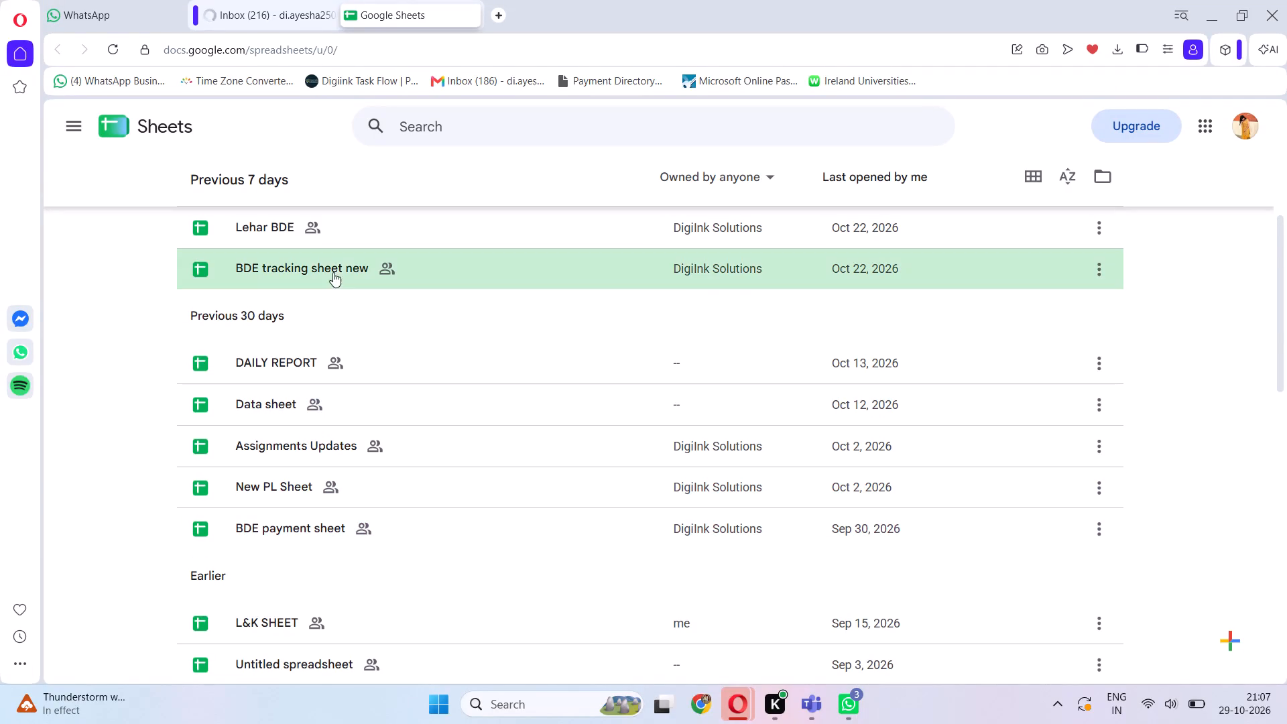
Open the Assignments Updates spreadsheet.
click(322, 440)
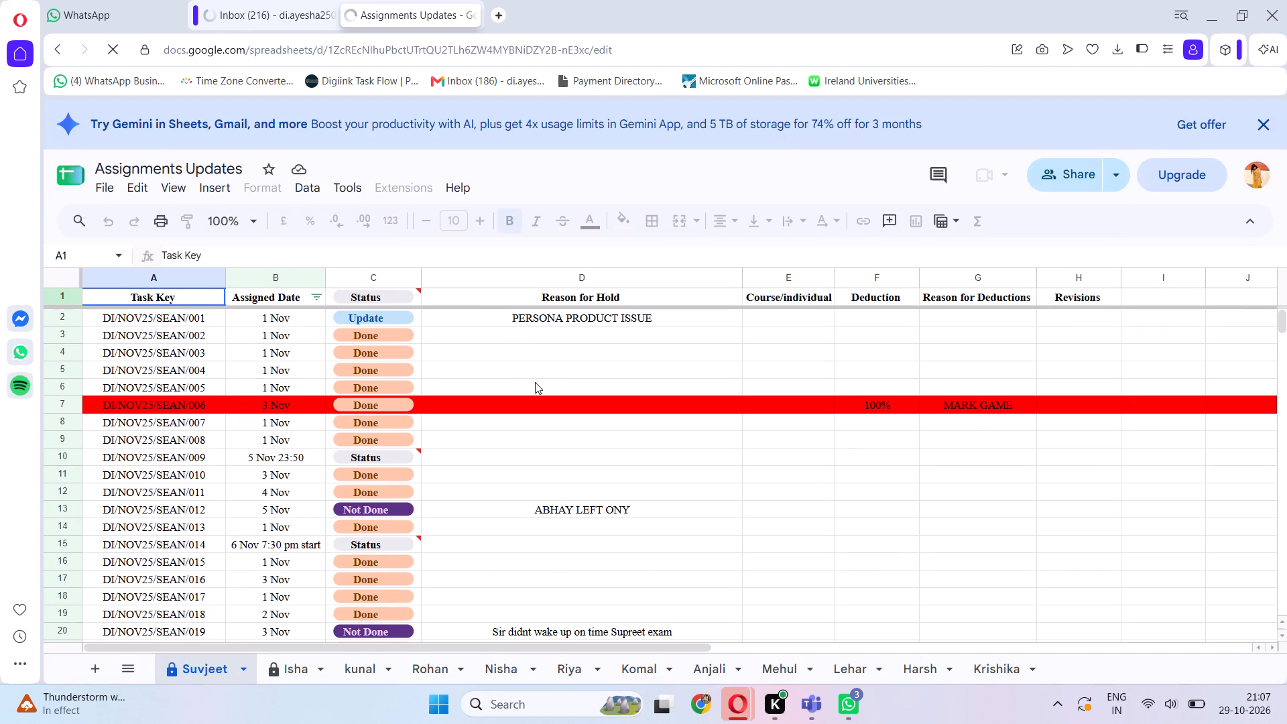
Look through the task keys, assigned dates and statuses on the Suvjeet sheet.
scroll(532, 434, down, 3)
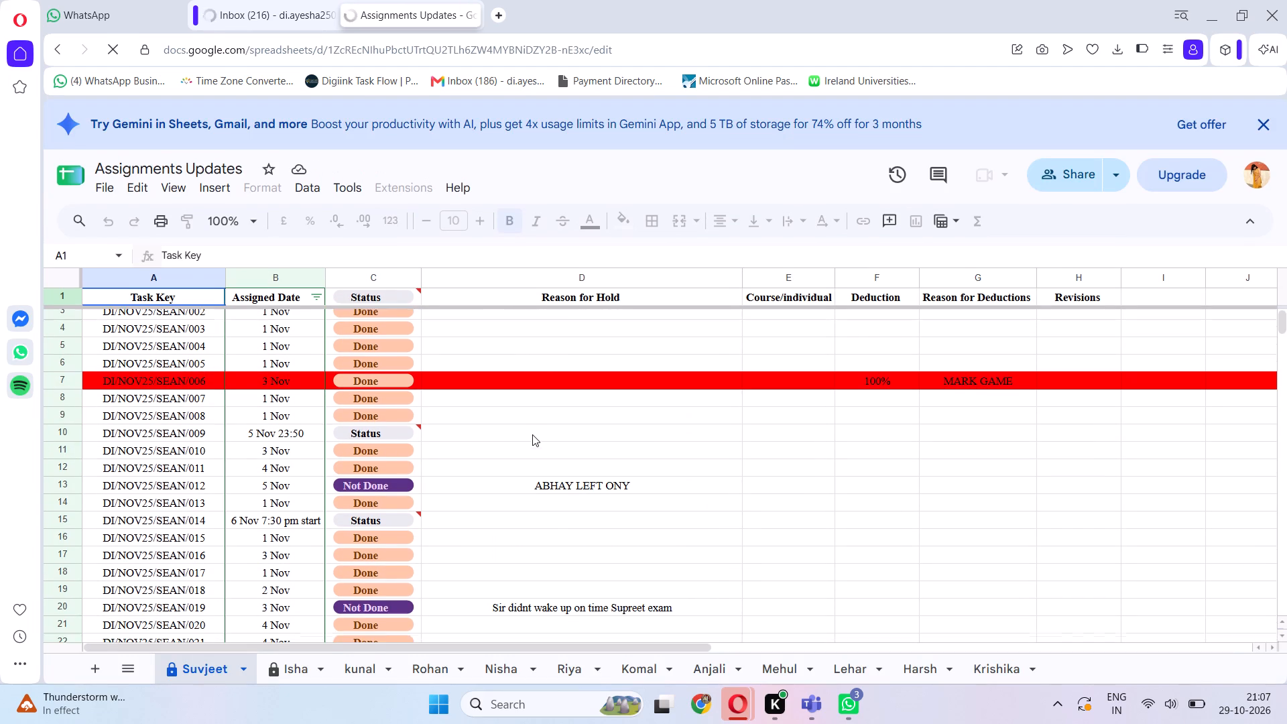
scroll(532, 434, down, 18)
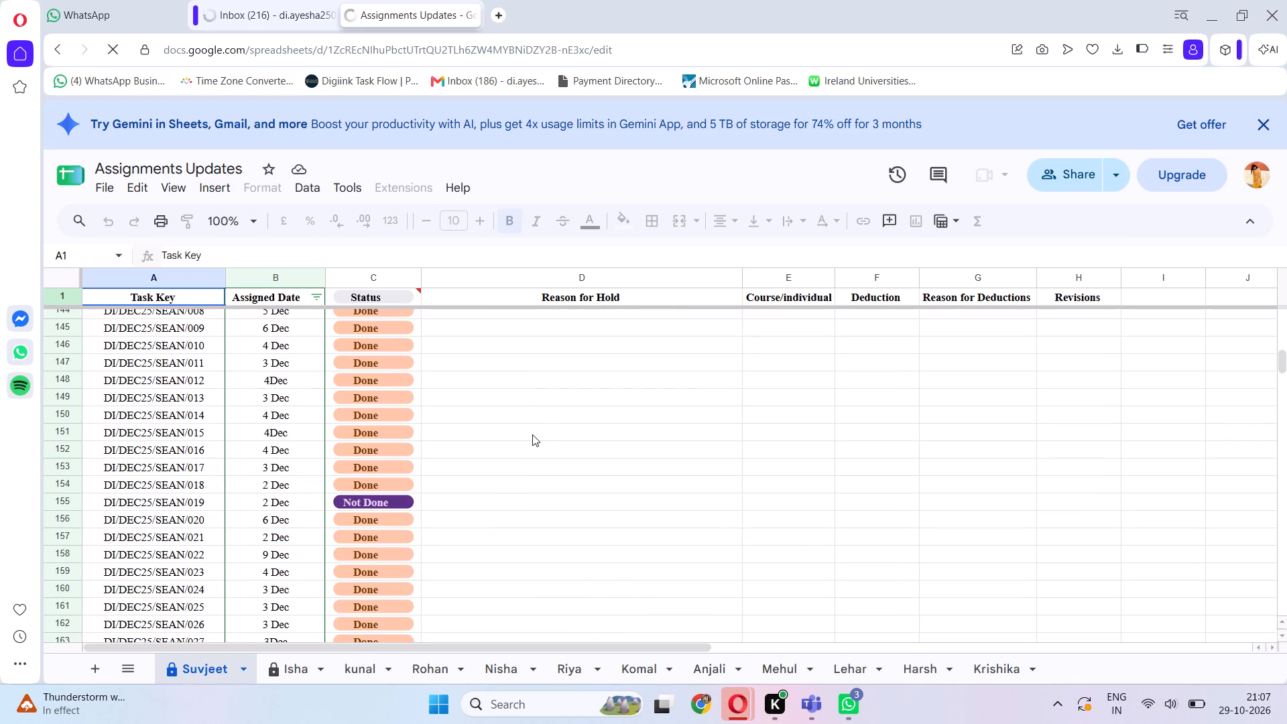
scroll(532, 434, down, 20)
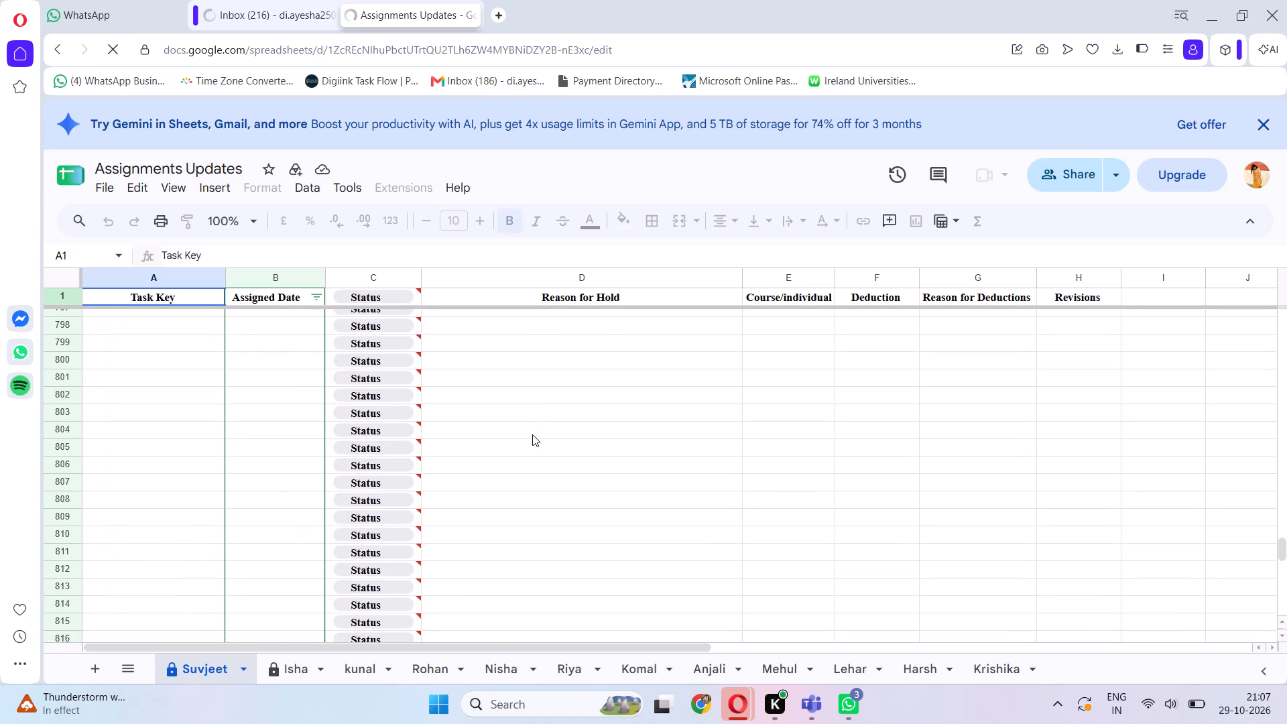
scroll(532, 434, down, 2)
scroll(532, 434, up, 14)
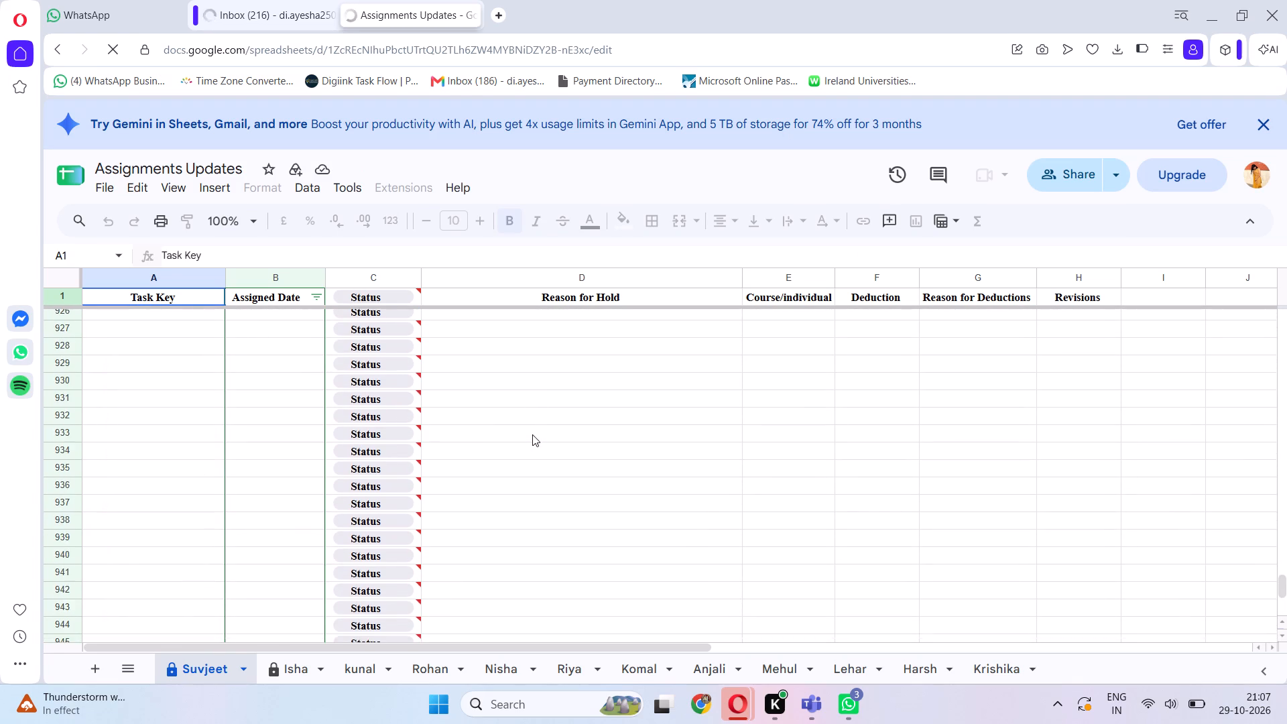
scroll(532, 434, up, 17)
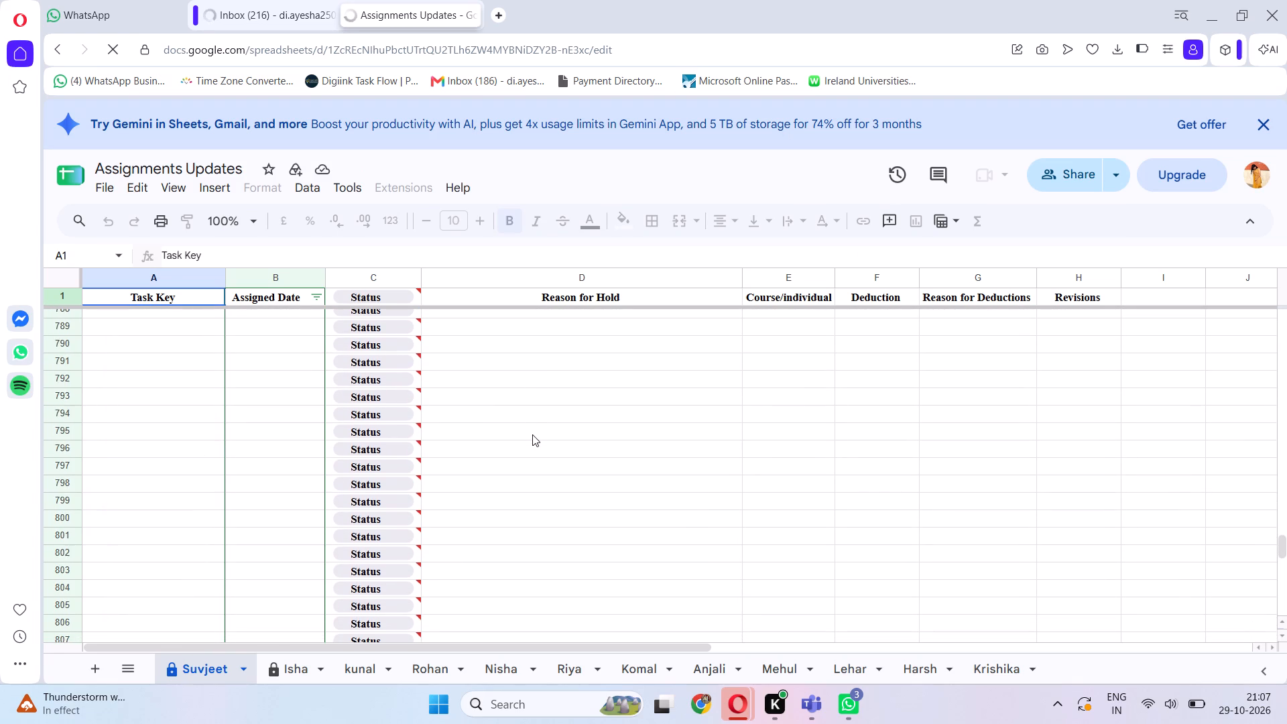
scroll(532, 434, up, 14)
scroll(532, 434, down, 3)
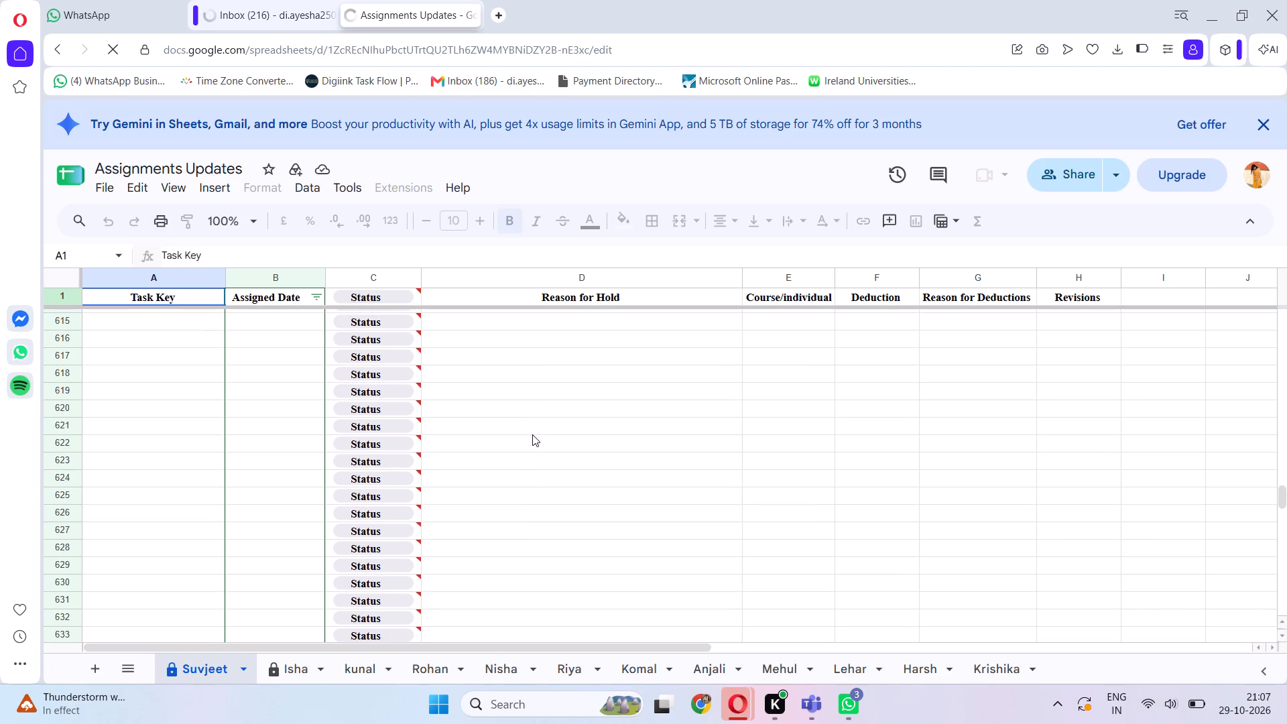
scroll(532, 434, down, 10)
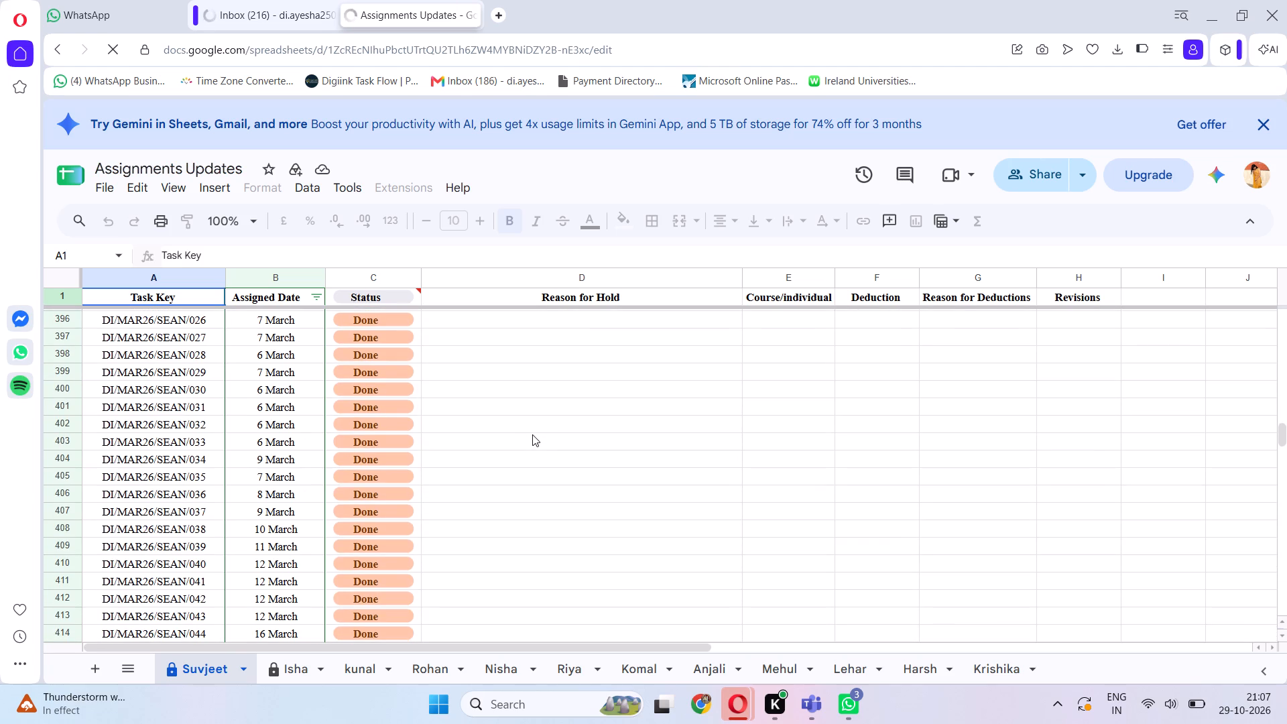
scroll(532, 434, down, 10)
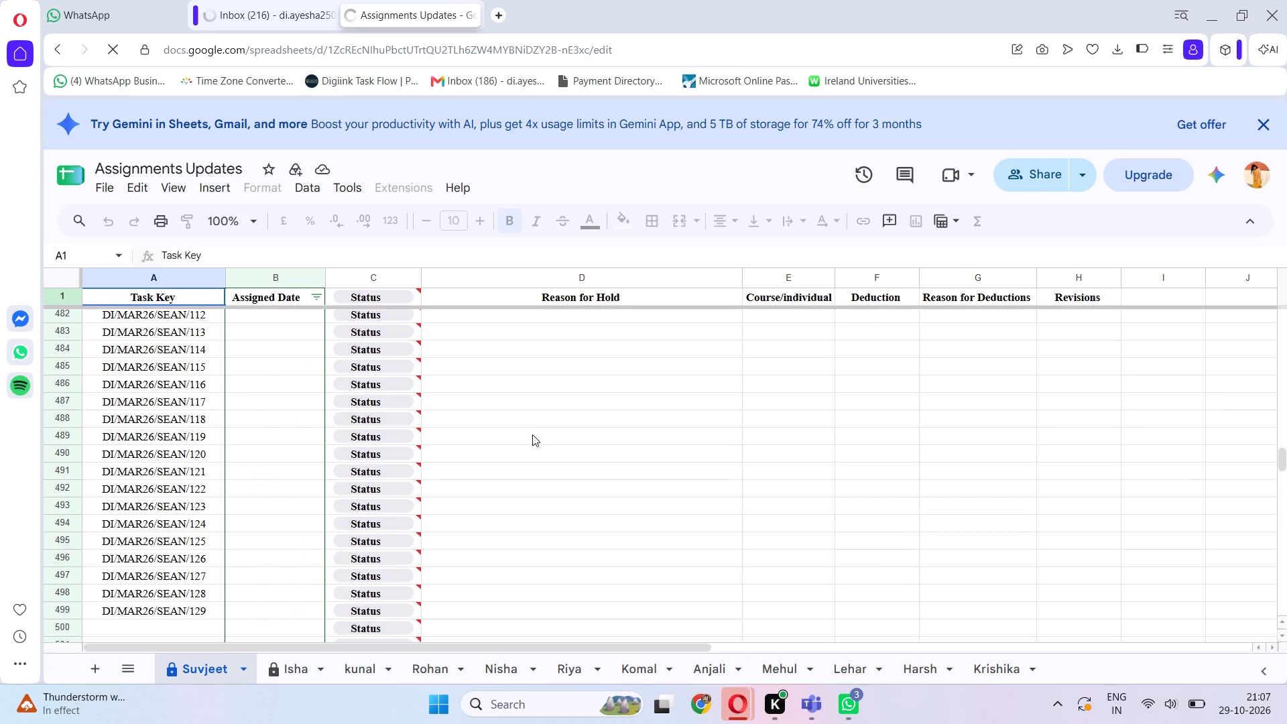
scroll(532, 434, down, 5)
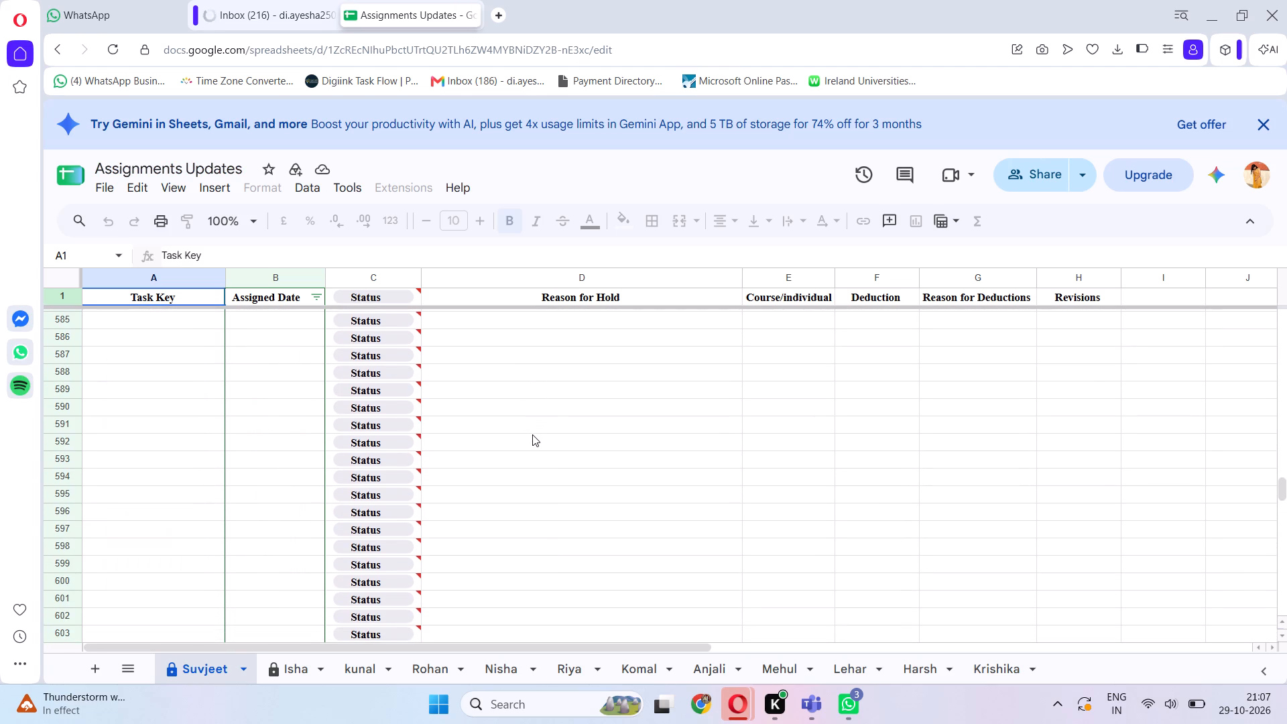
On the Lehar sheet, enter task key DI/OCT26/JSR/001 in cell A72, directly below the last September key.
click(849, 672)
scroll(206, 459, down, 6)
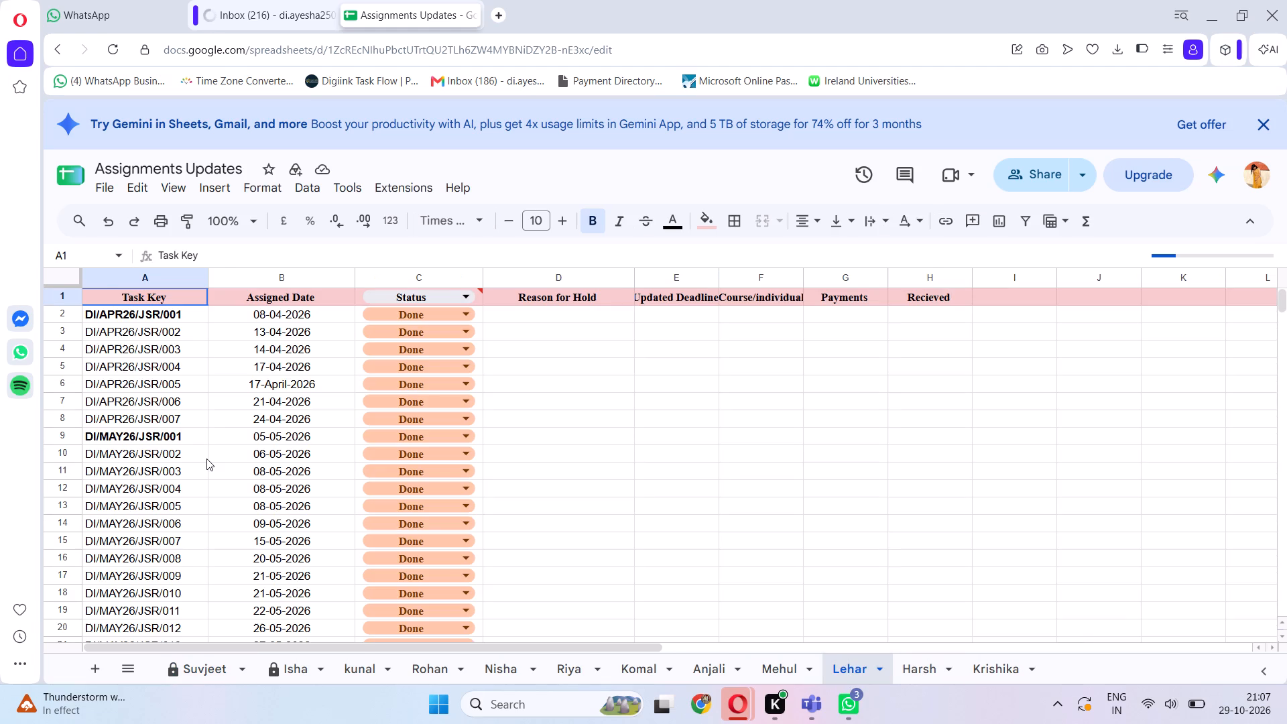
scroll(206, 459, down, 5)
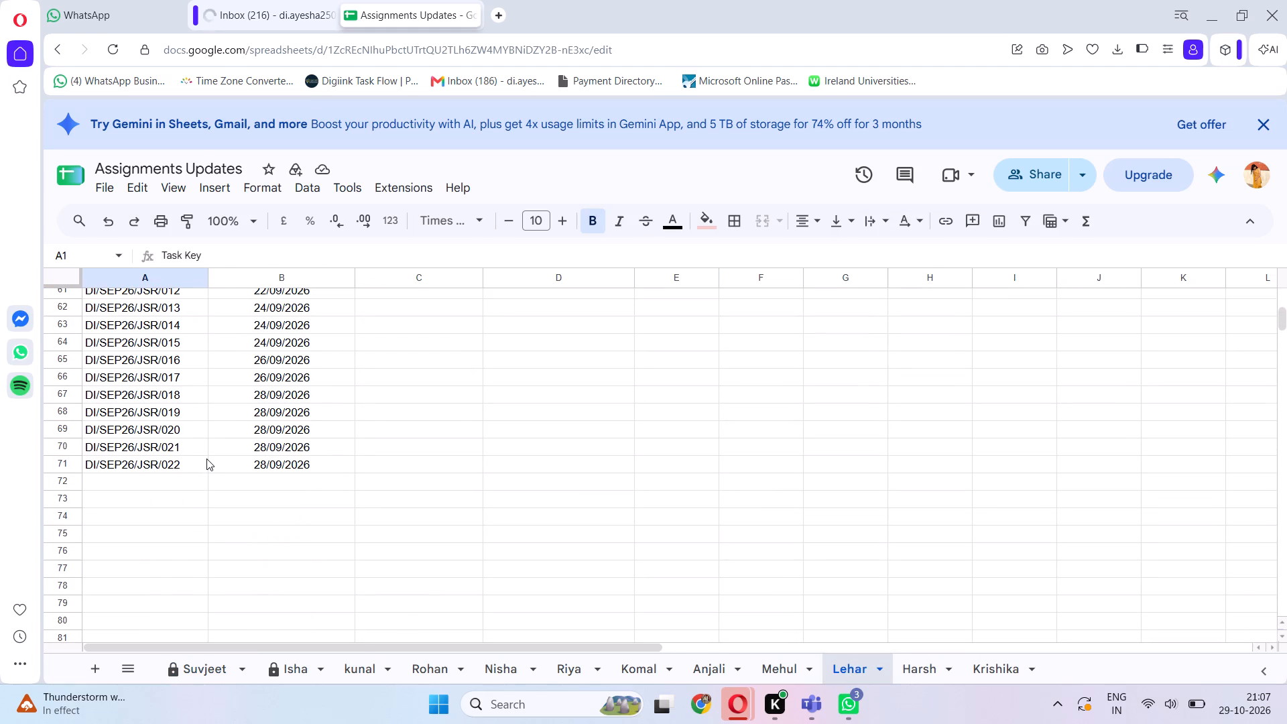
scroll(206, 459, down, 1)
click(161, 483)
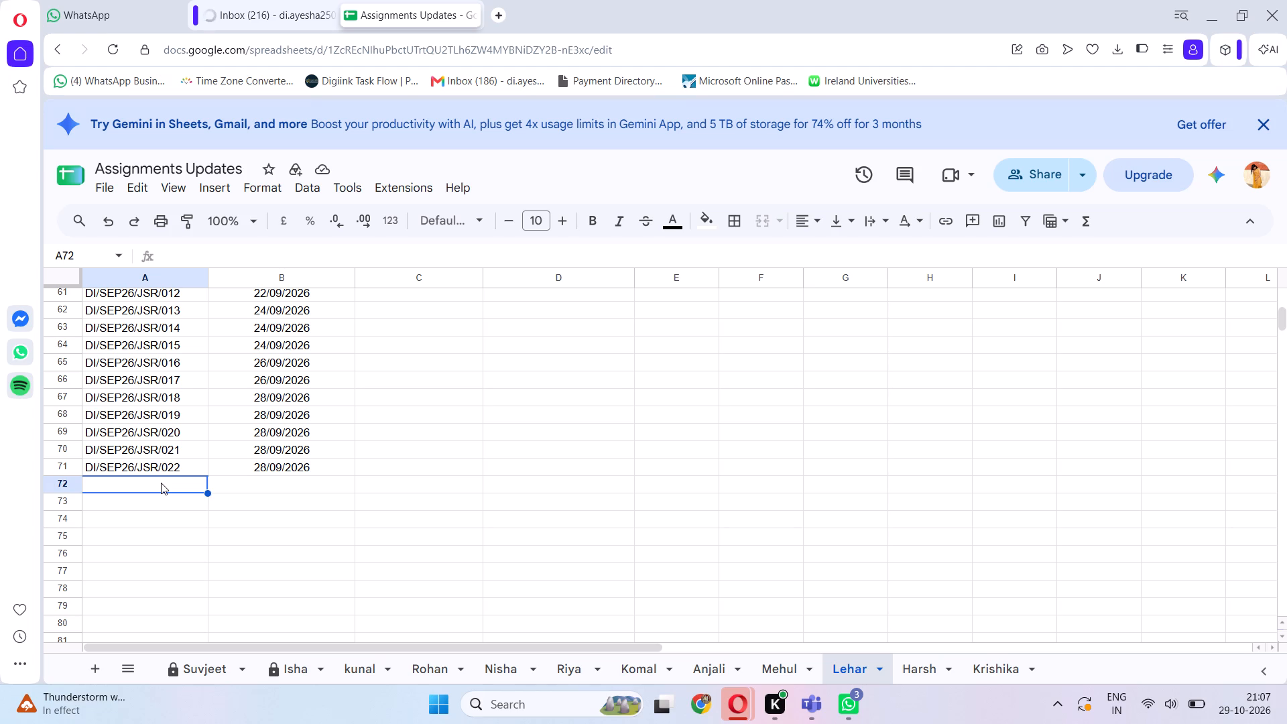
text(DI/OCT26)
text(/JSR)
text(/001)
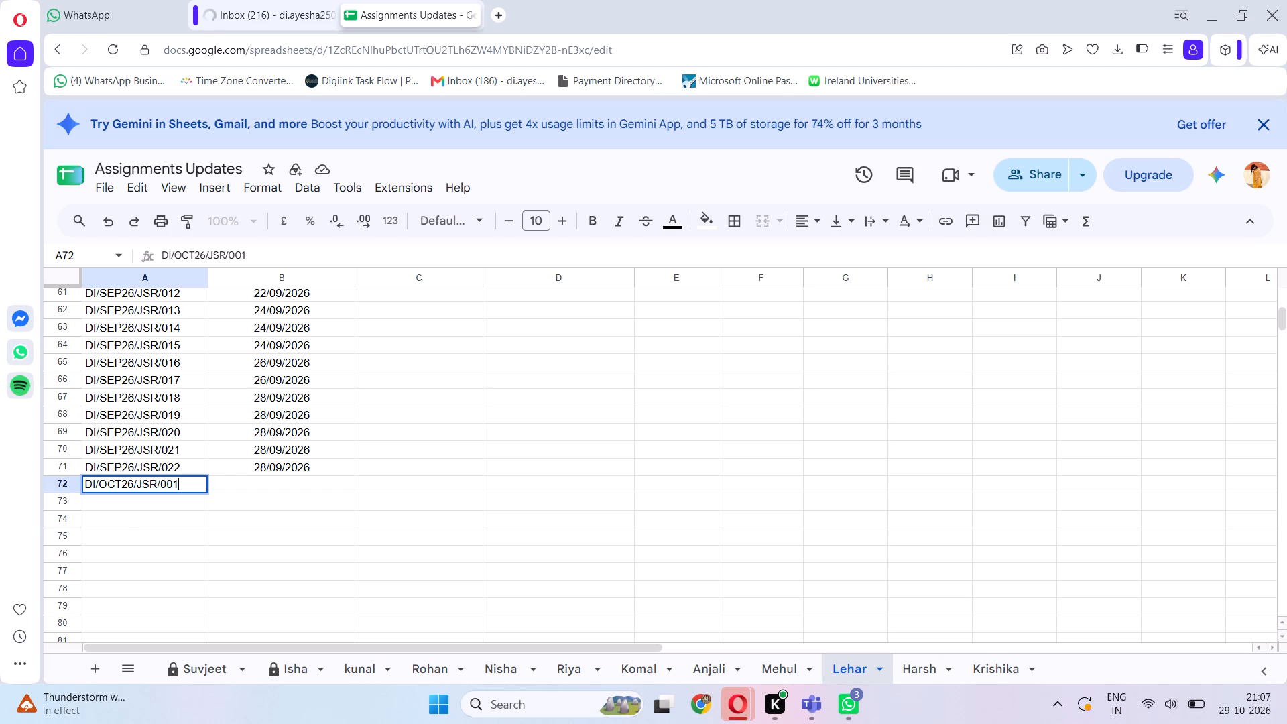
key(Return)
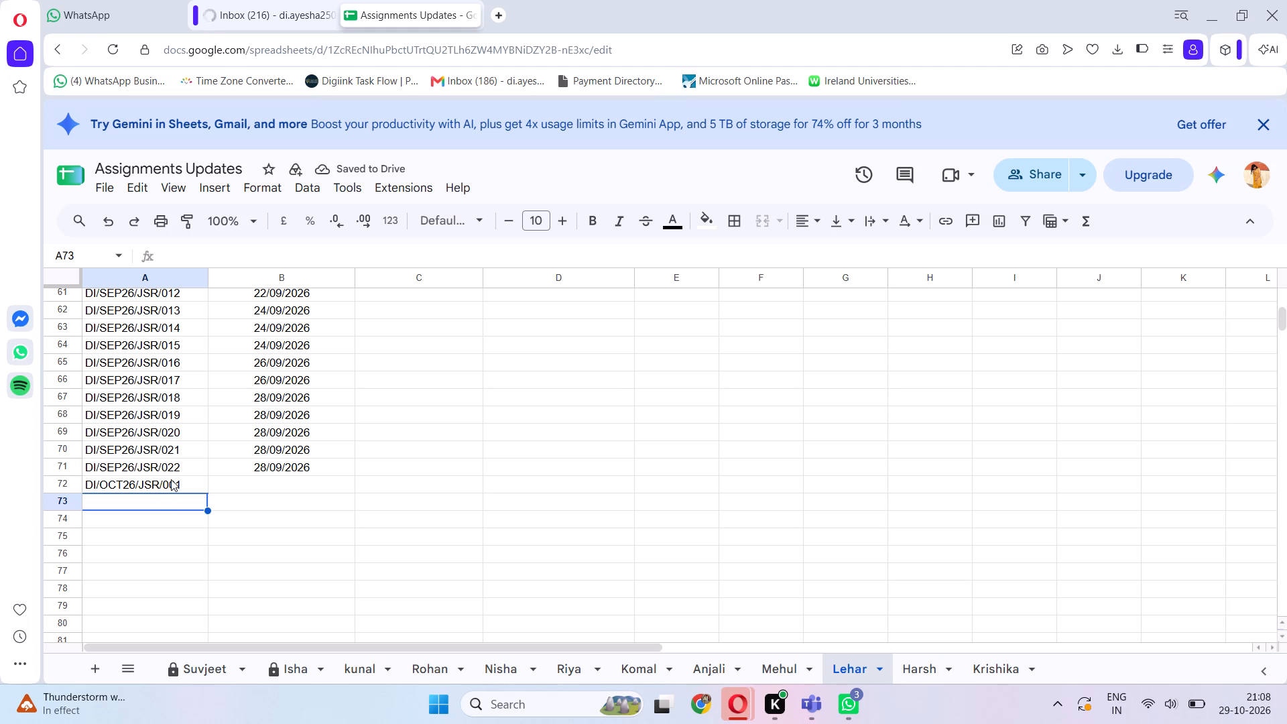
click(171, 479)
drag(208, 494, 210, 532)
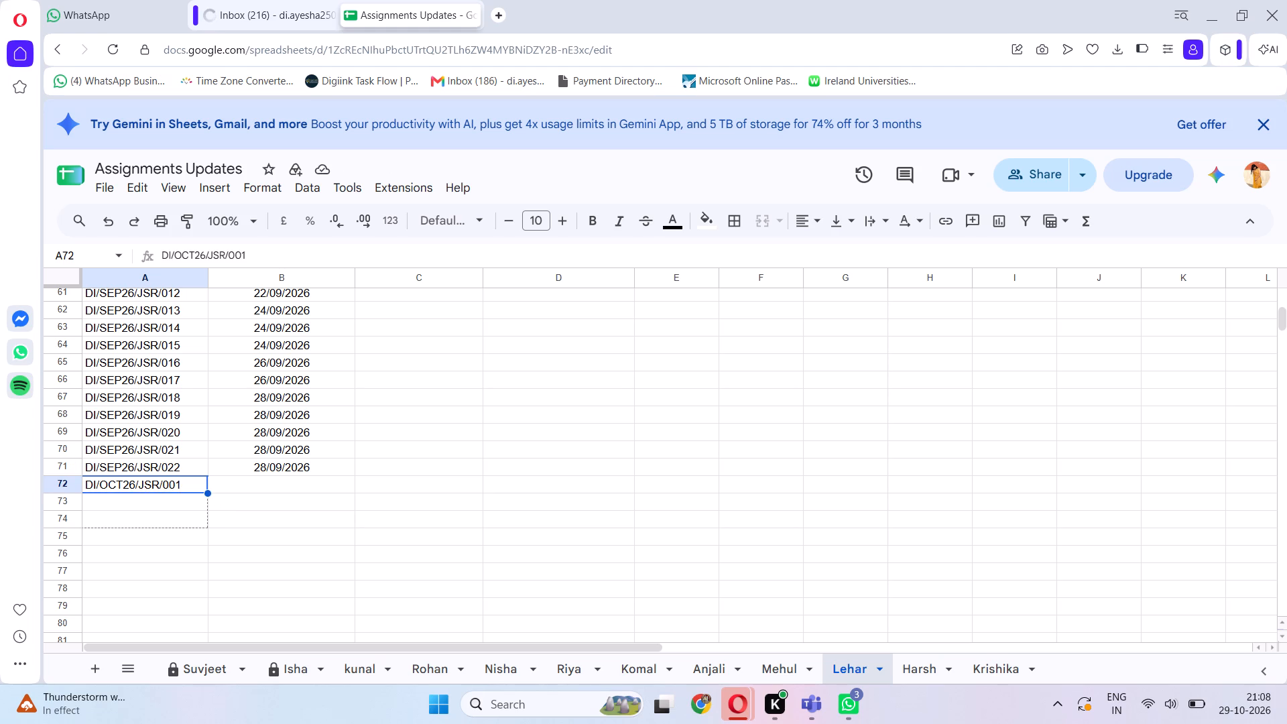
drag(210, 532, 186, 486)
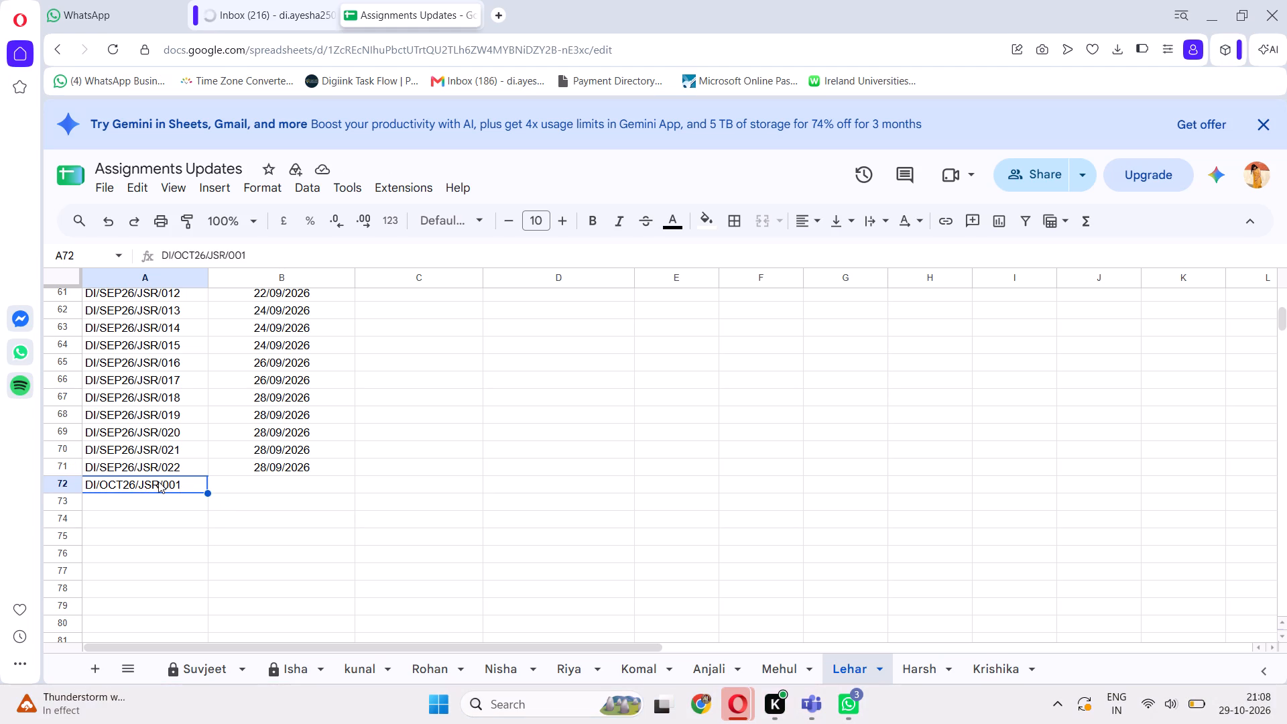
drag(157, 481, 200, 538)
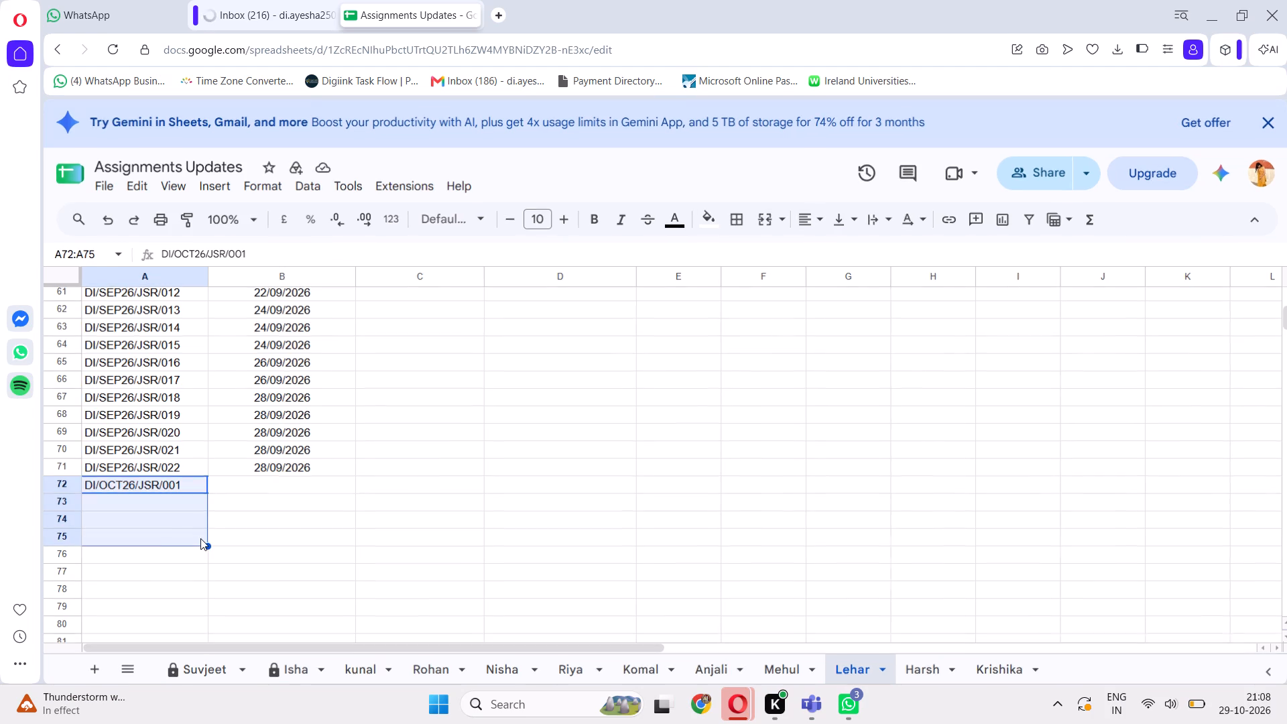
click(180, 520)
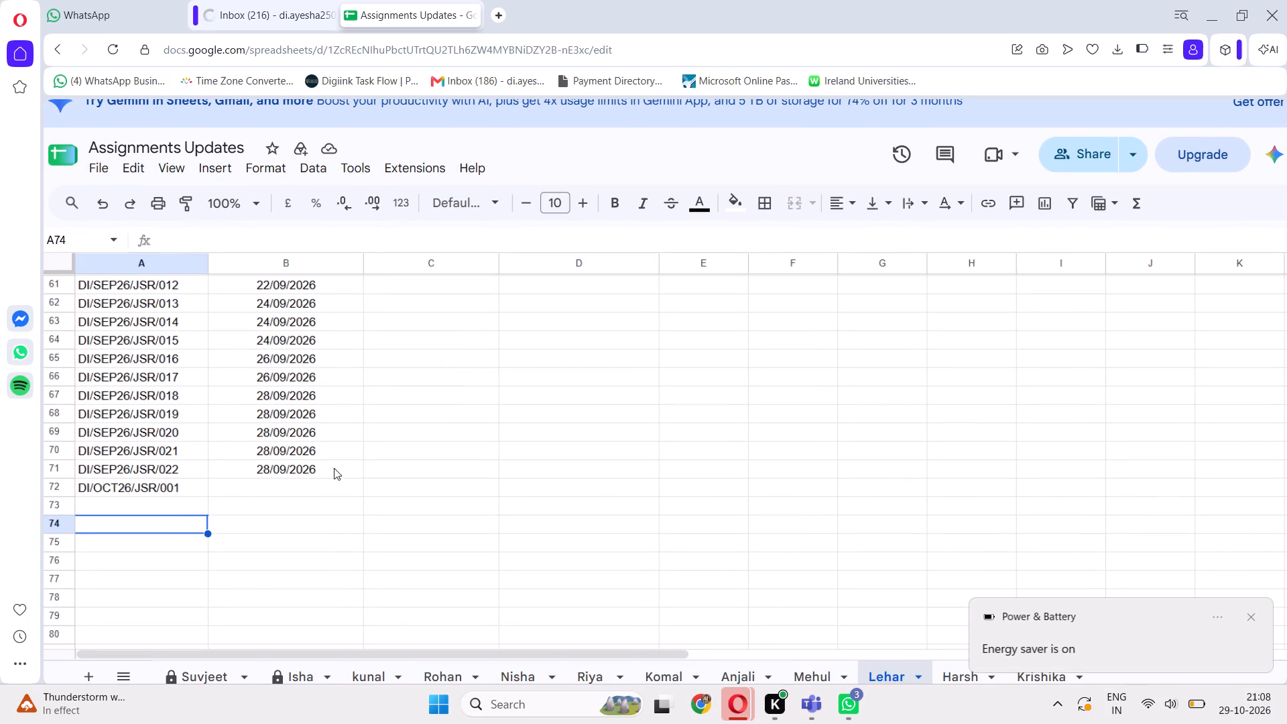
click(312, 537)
Make the DI/OCT26/JSR/001 task key in cell A72 bold.
click(180, 485)
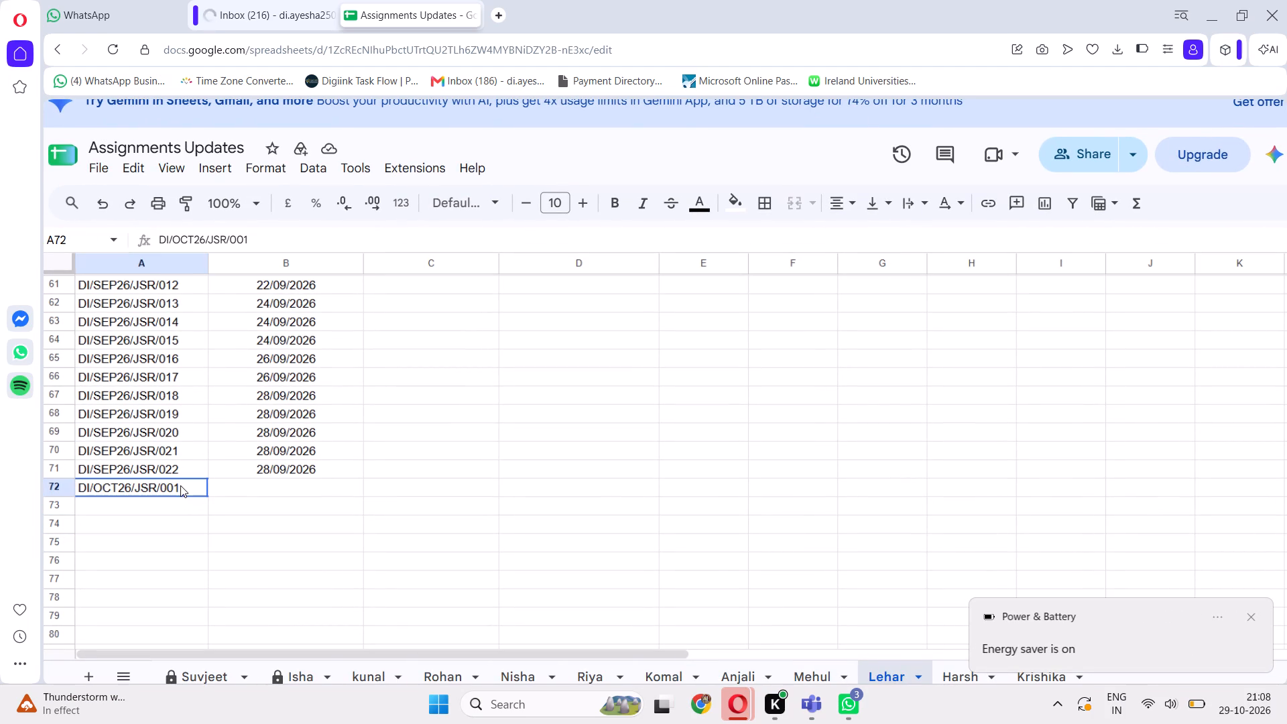
key(ctrl+b)
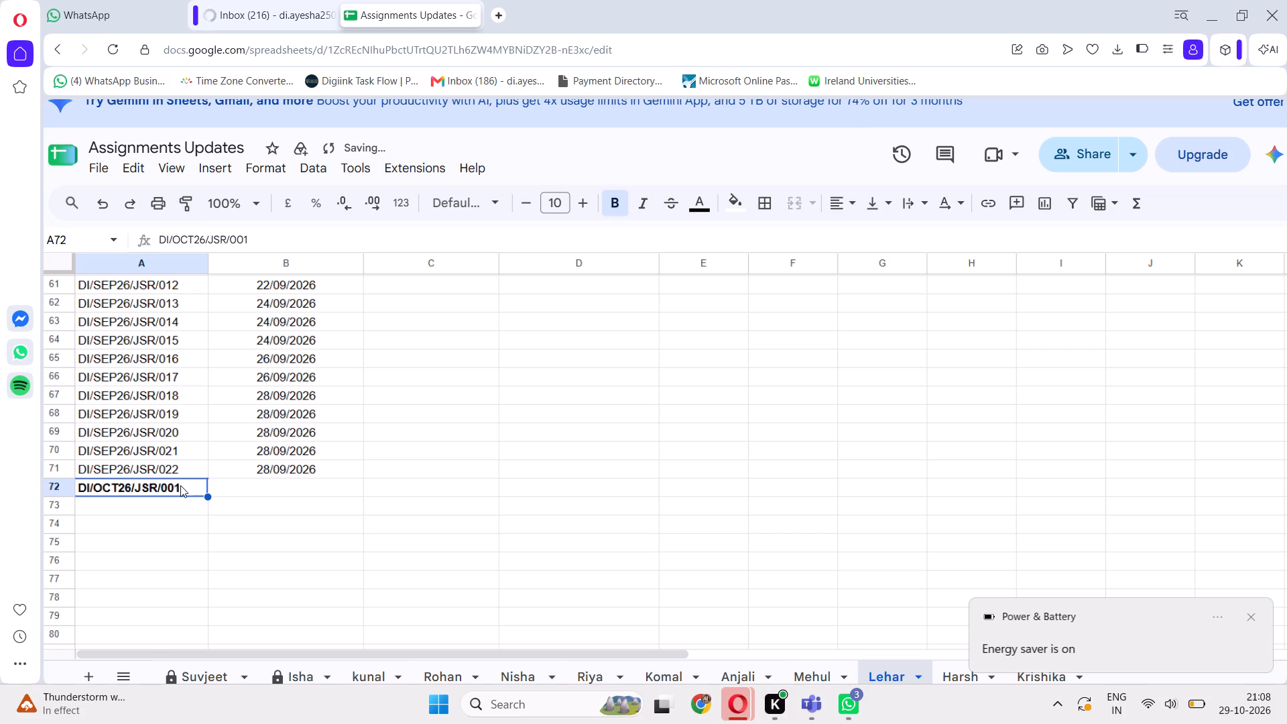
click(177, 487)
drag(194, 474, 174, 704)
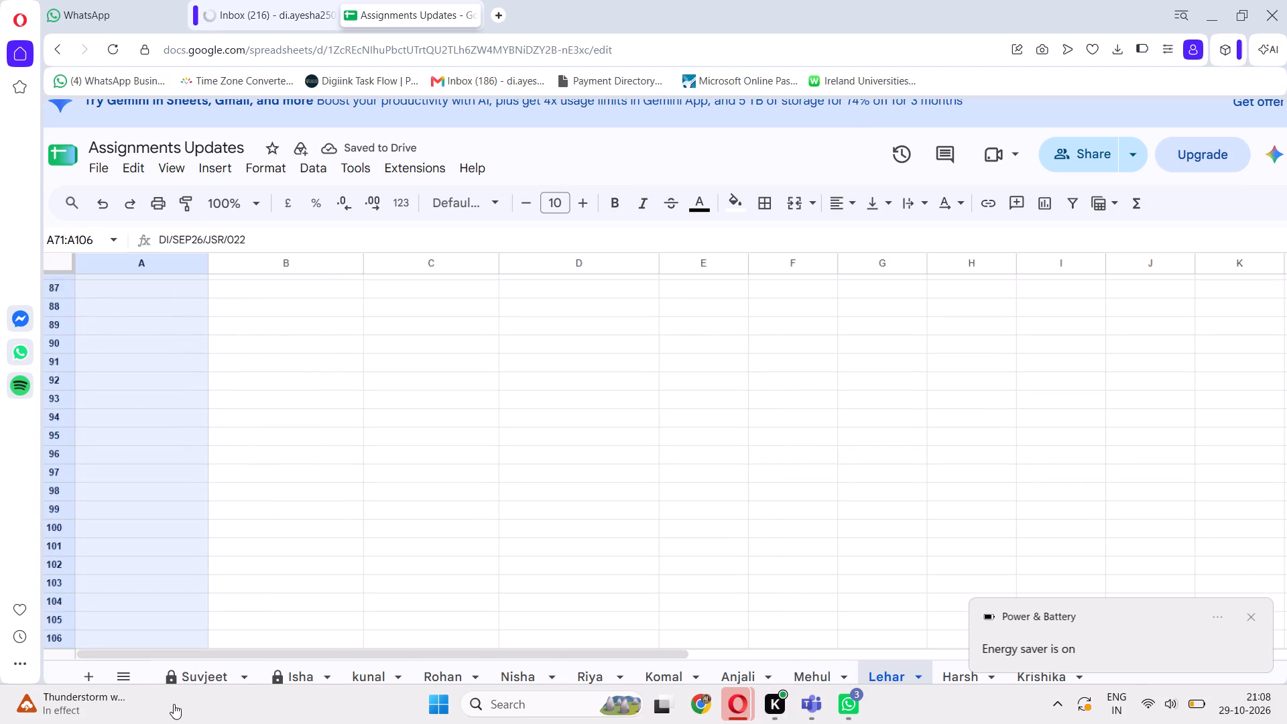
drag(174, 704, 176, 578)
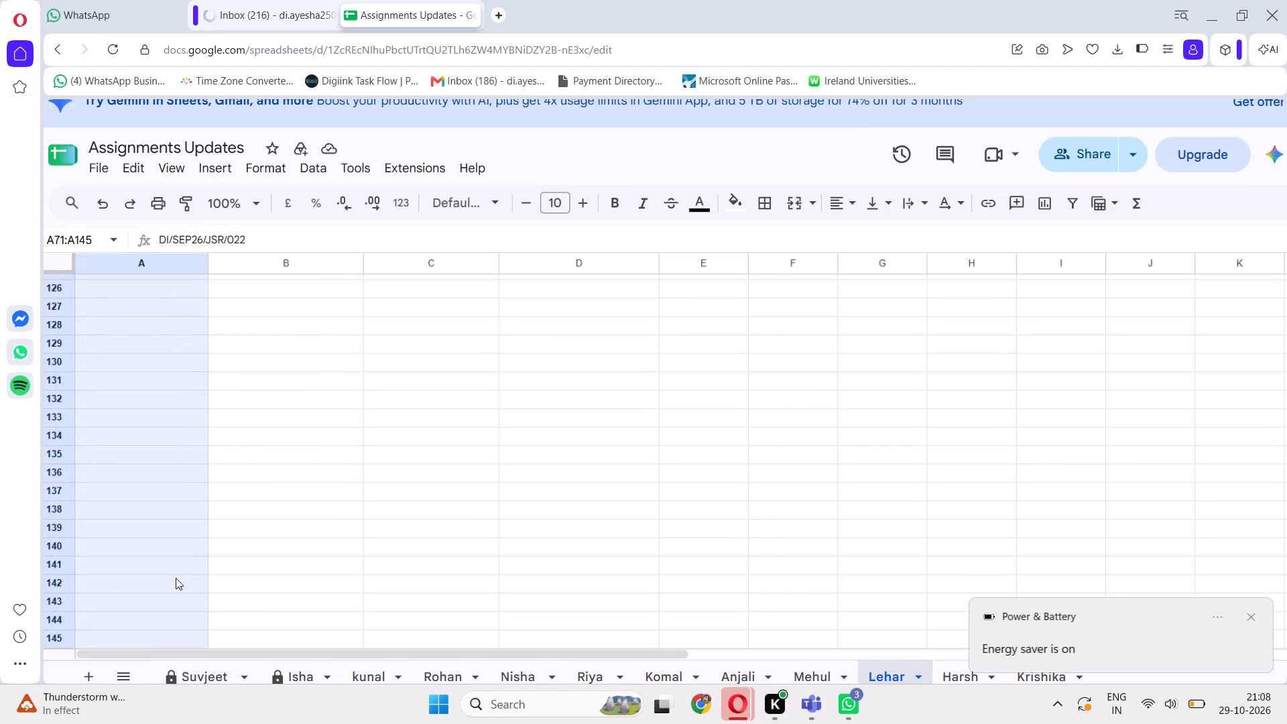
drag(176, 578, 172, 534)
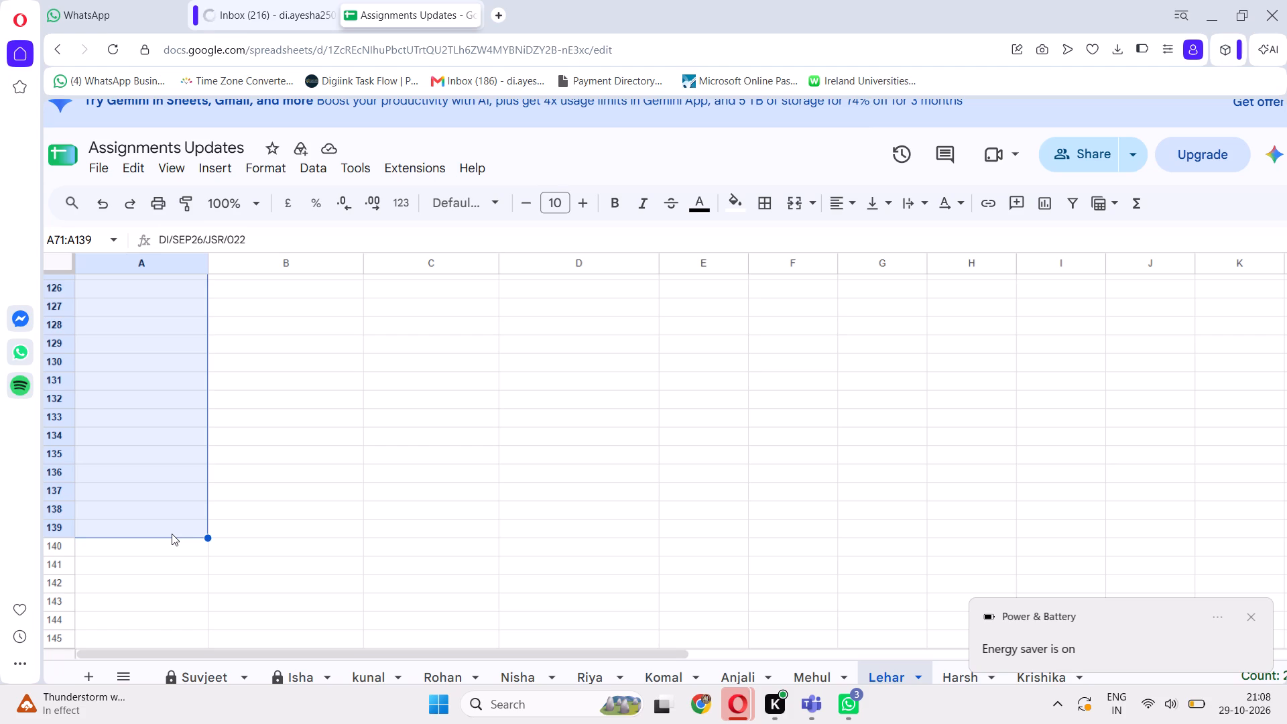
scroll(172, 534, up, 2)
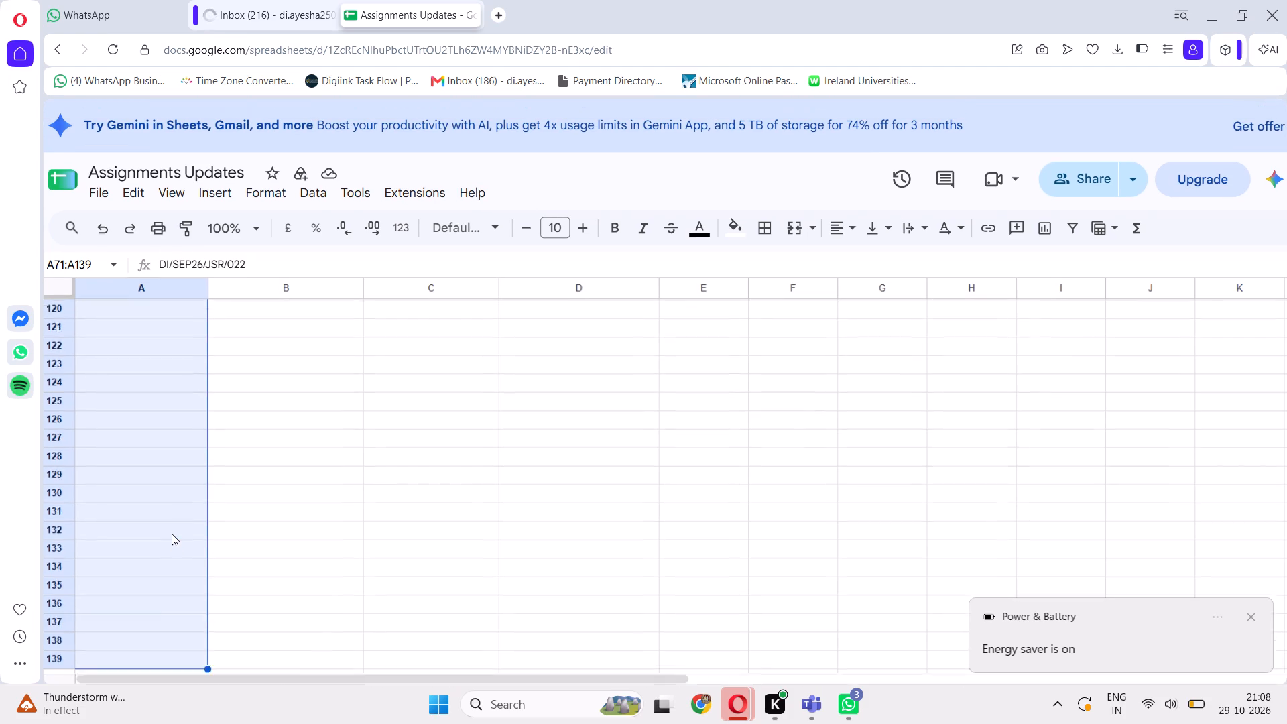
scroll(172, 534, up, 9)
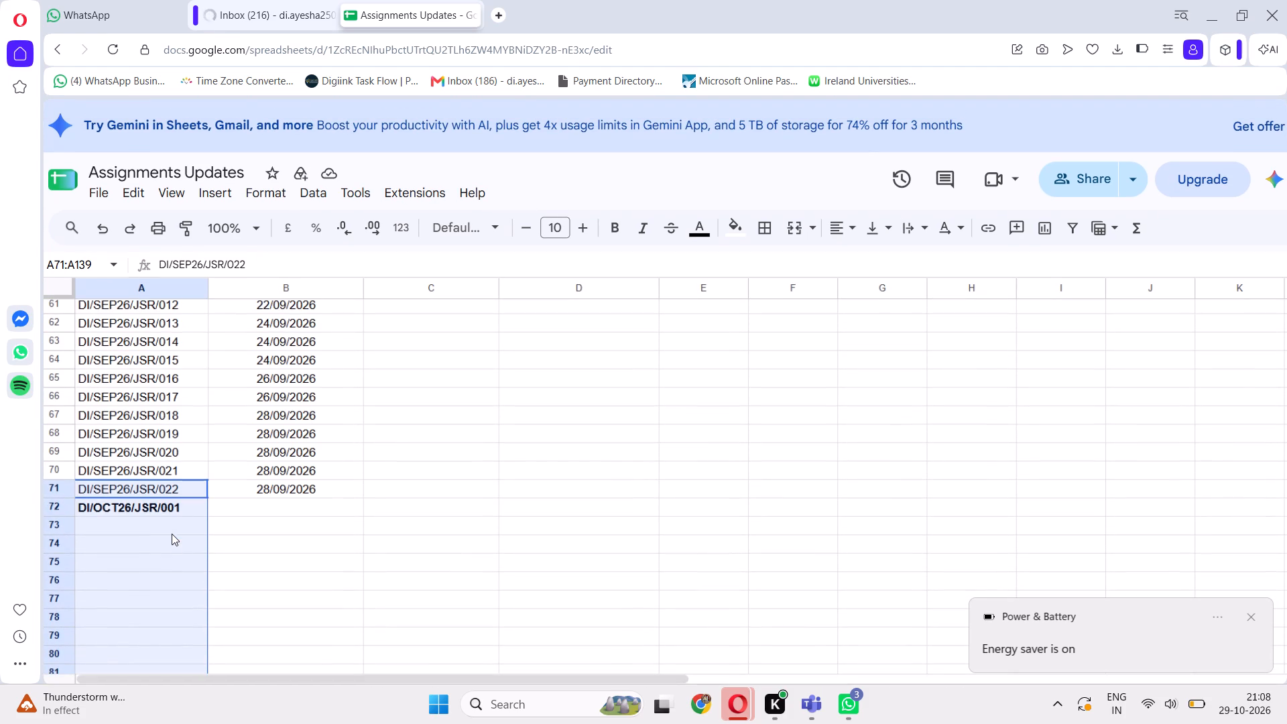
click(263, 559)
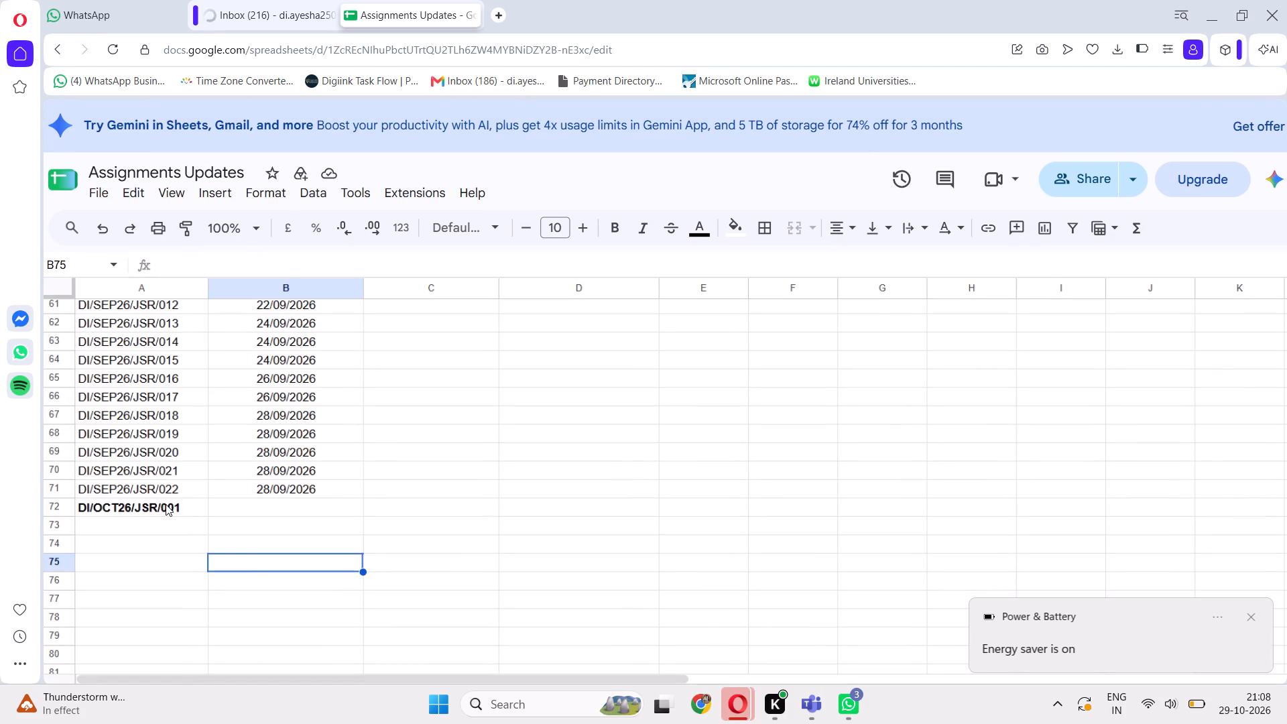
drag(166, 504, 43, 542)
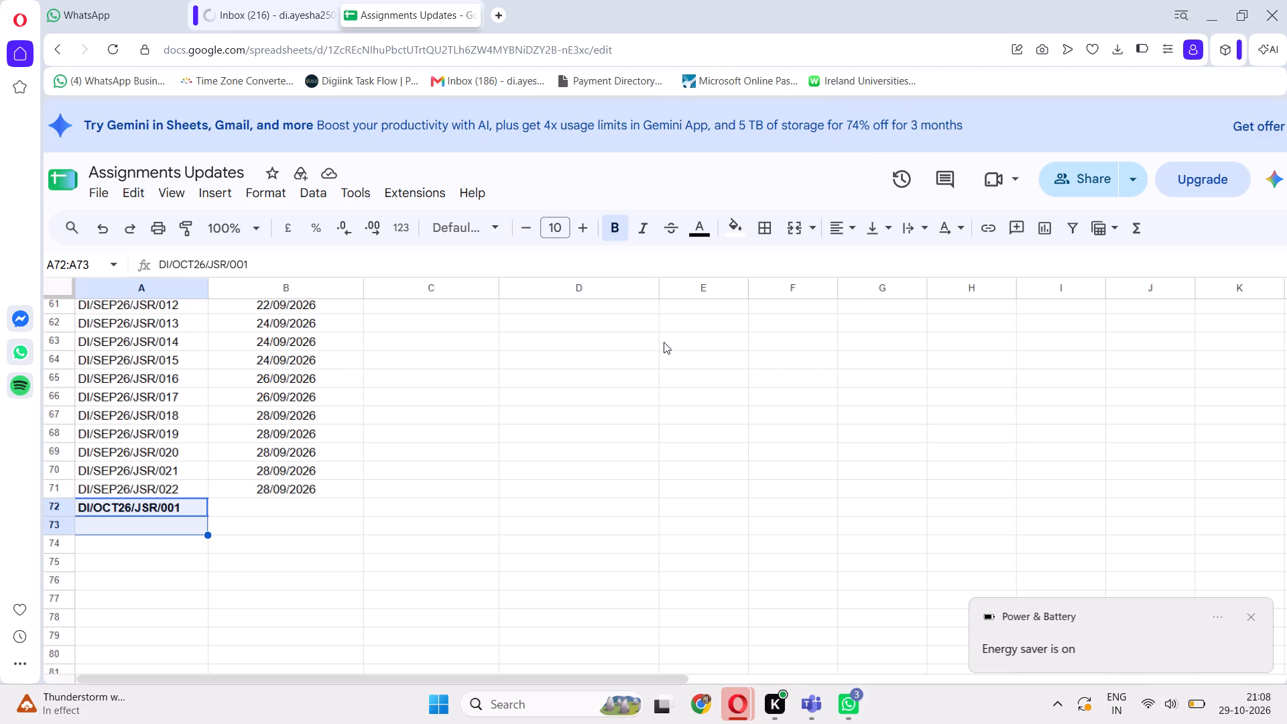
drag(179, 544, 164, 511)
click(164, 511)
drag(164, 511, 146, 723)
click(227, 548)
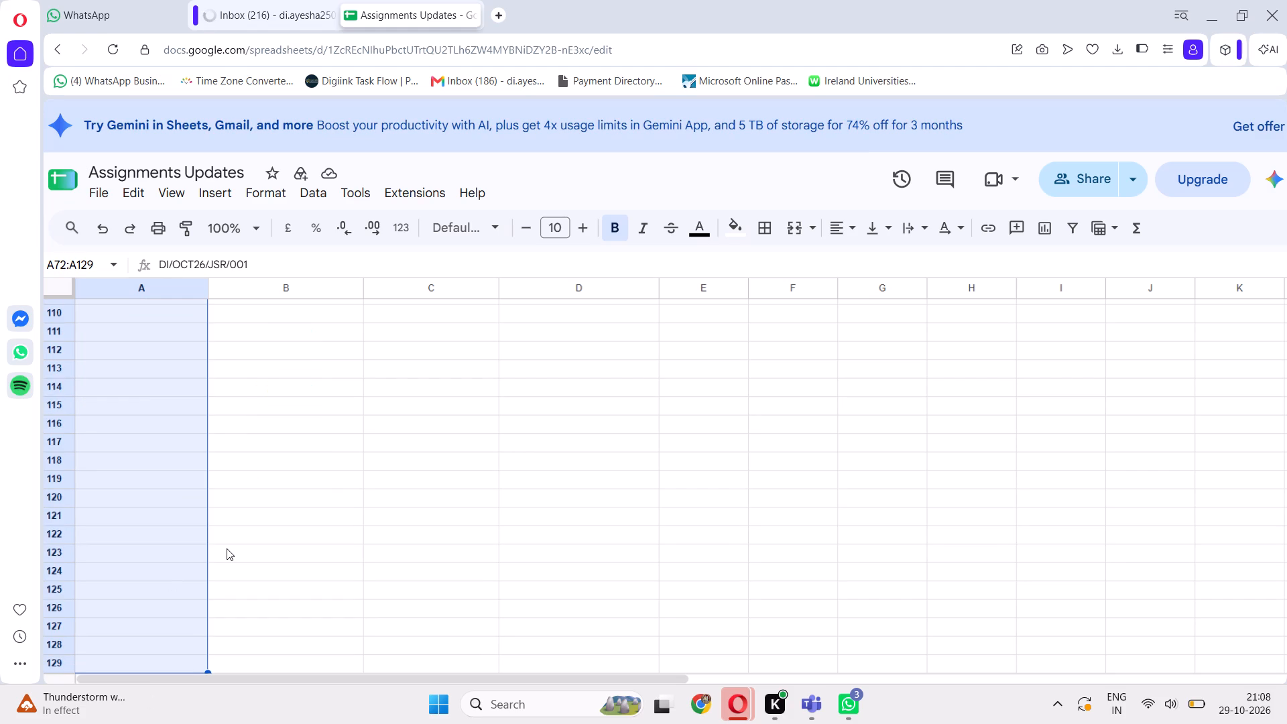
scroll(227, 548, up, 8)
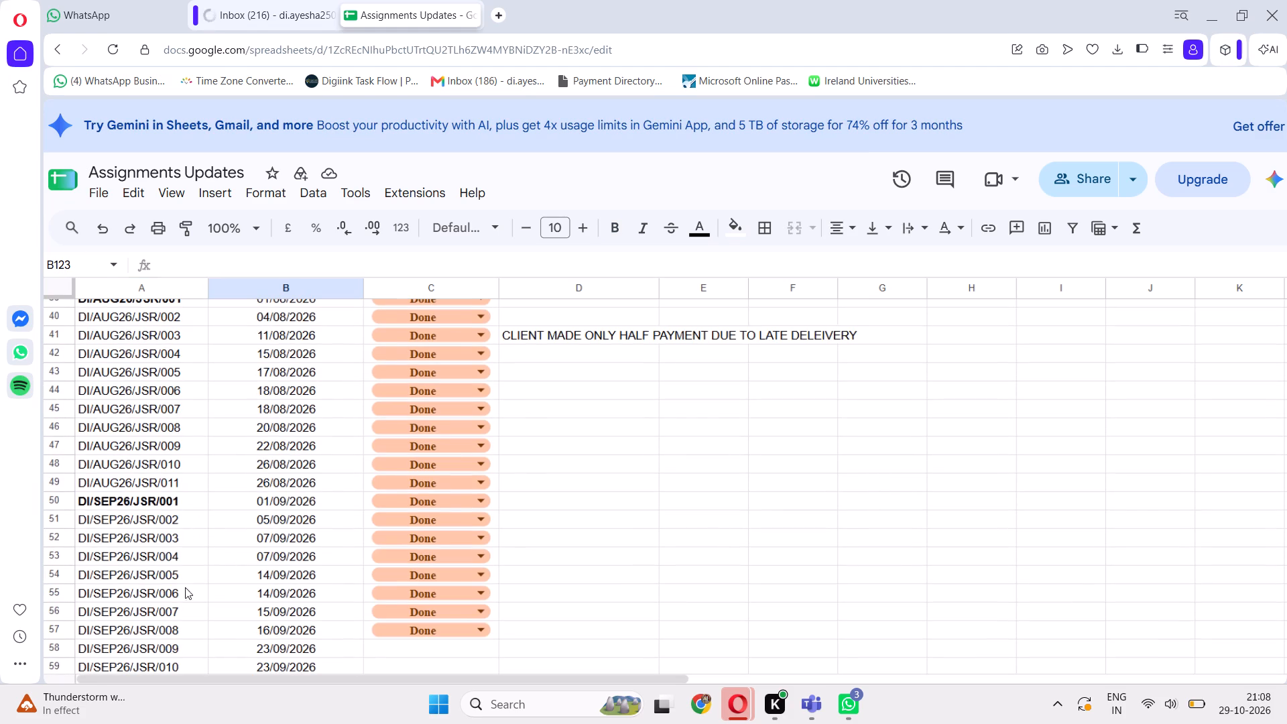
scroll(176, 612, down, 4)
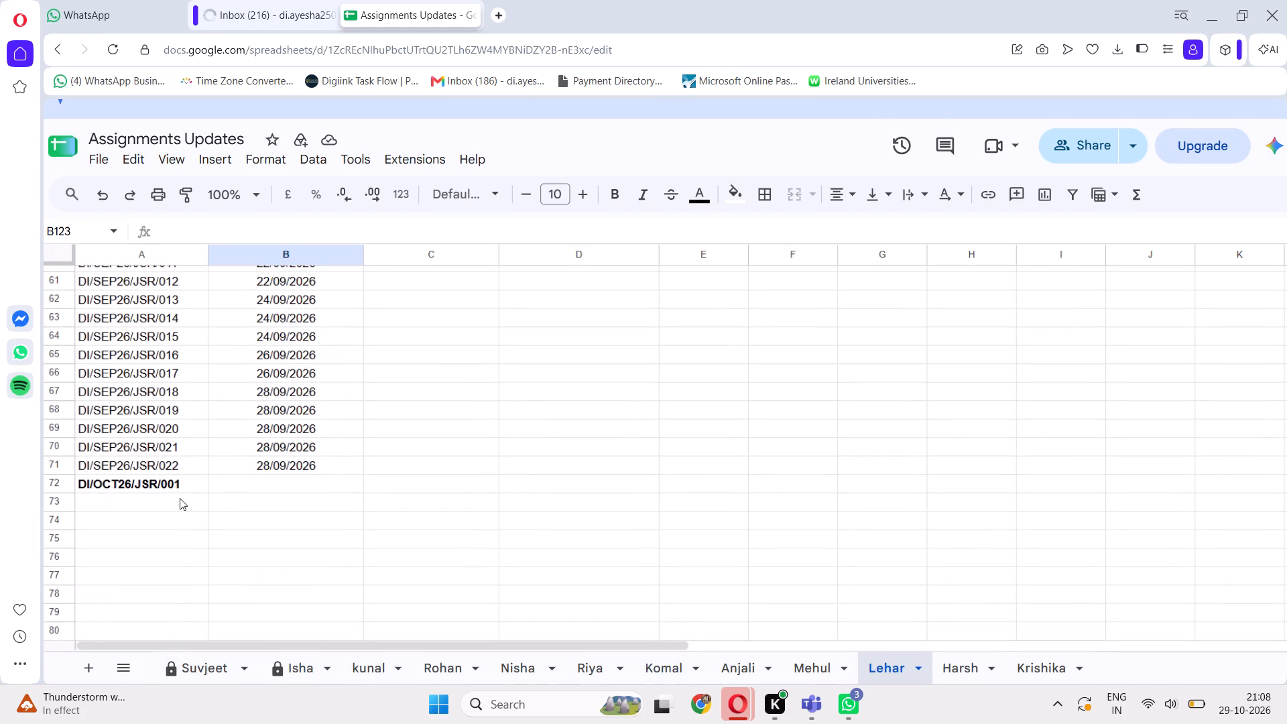
Extend the October task key series from cell A72 down to A114, ending at DI/OCT26/JSR/043.
click(183, 487)
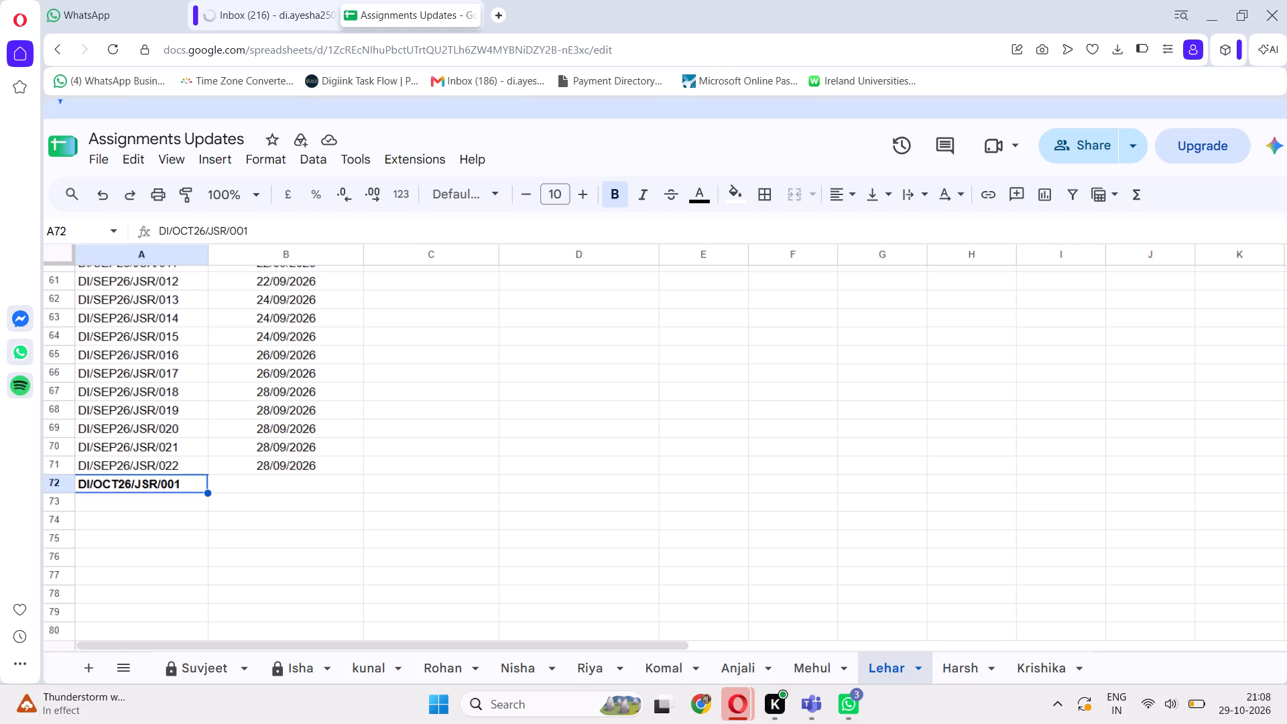
drag(208, 493, 190, 668)
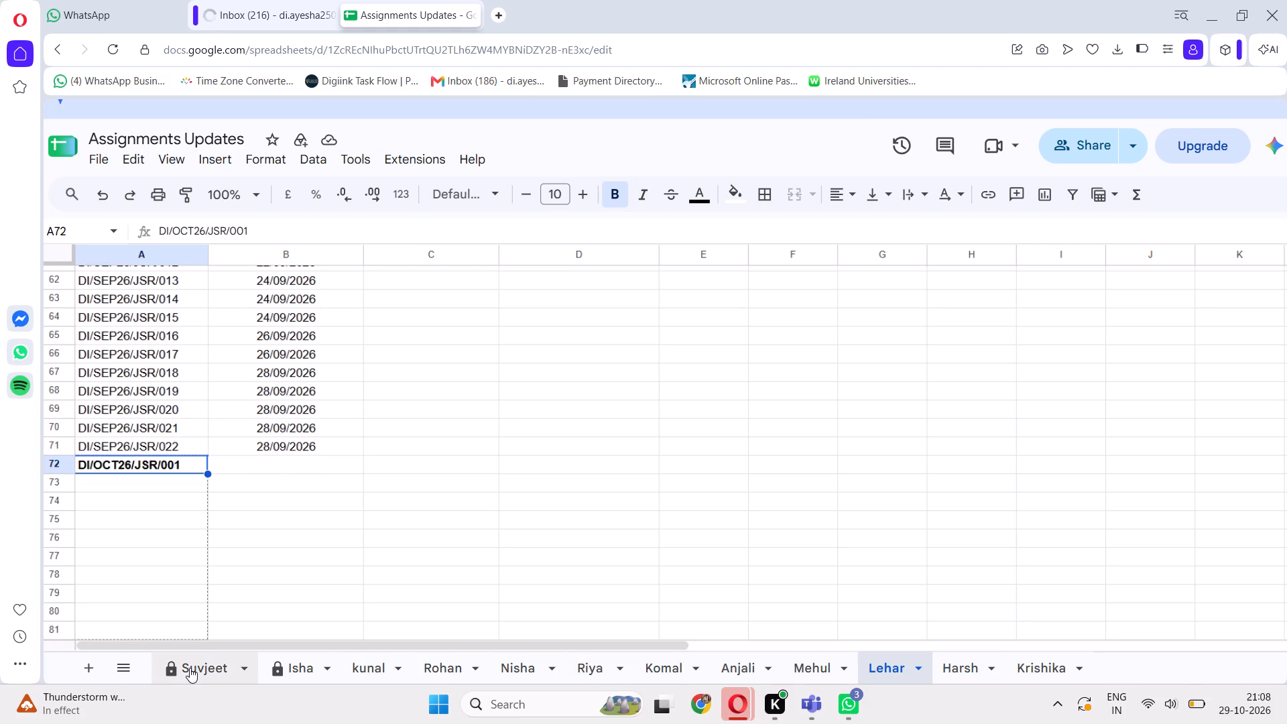
drag(190, 668, 192, 700)
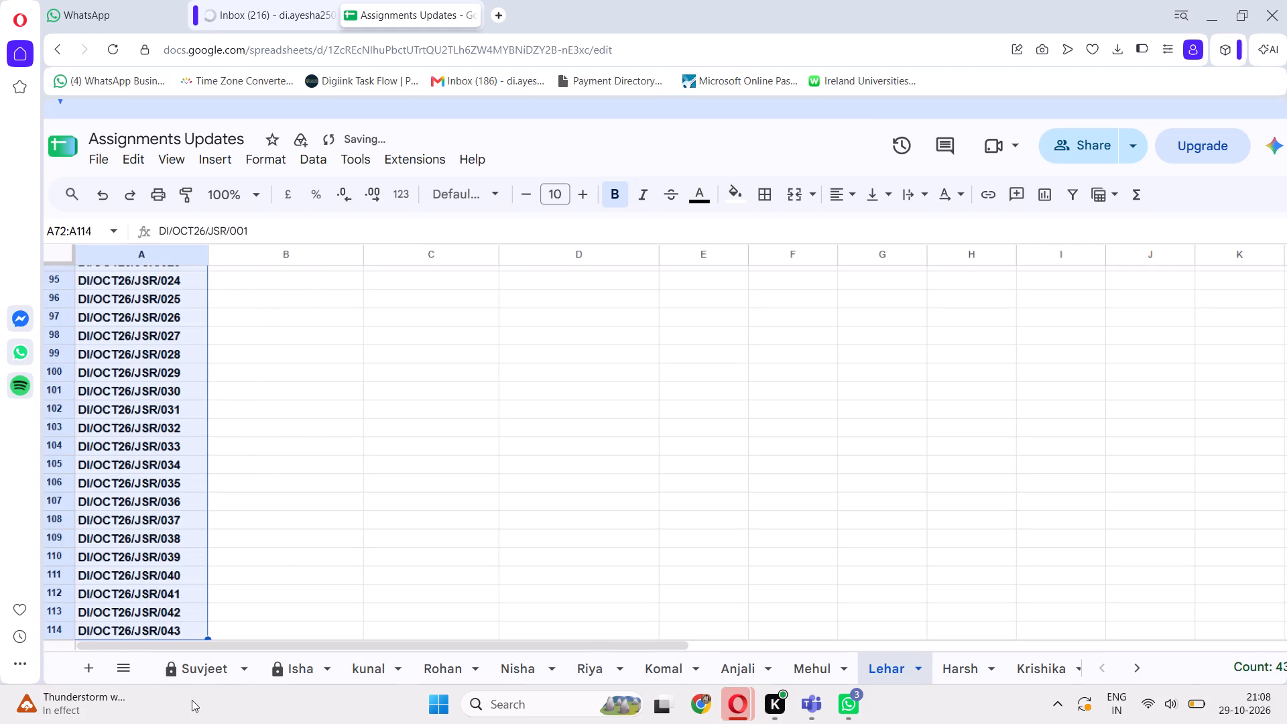
Extend the October task key series in column A from row 114 down to A131, ending at DI/OCT26/JSR/060.
scroll(192, 700, down, 1)
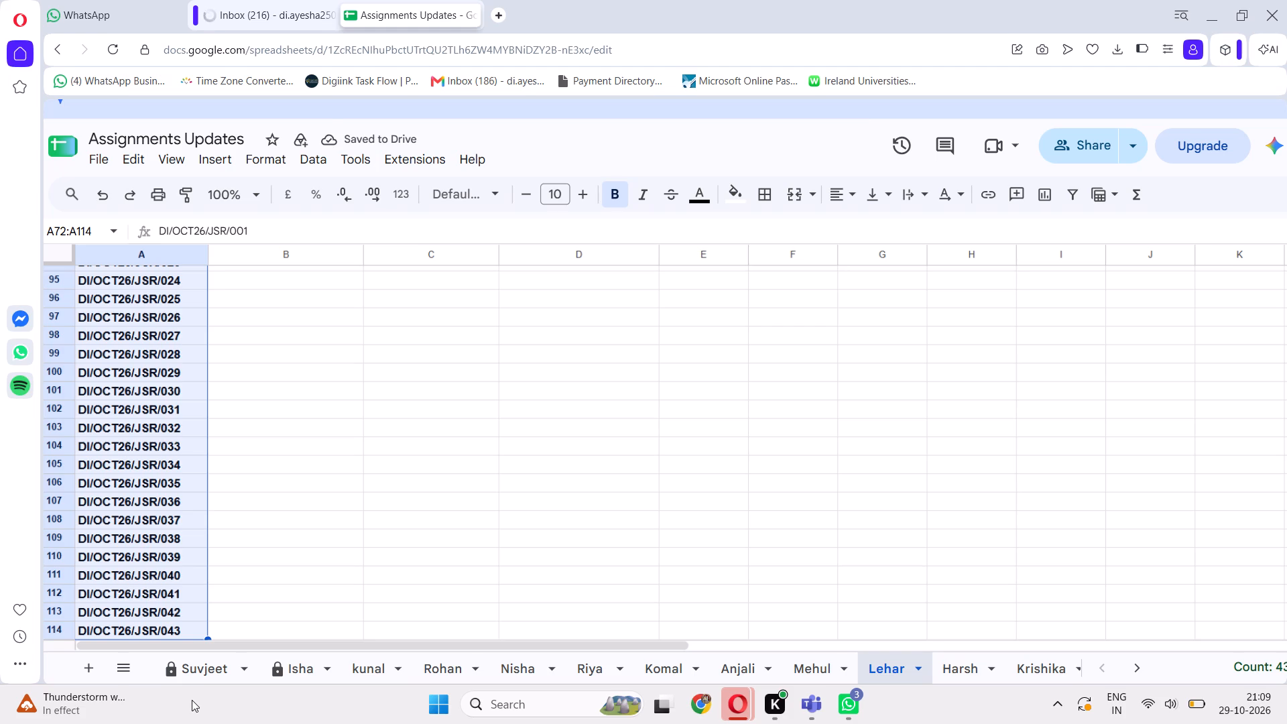
scroll(192, 700, down, 2)
scroll(166, 534, down, 2)
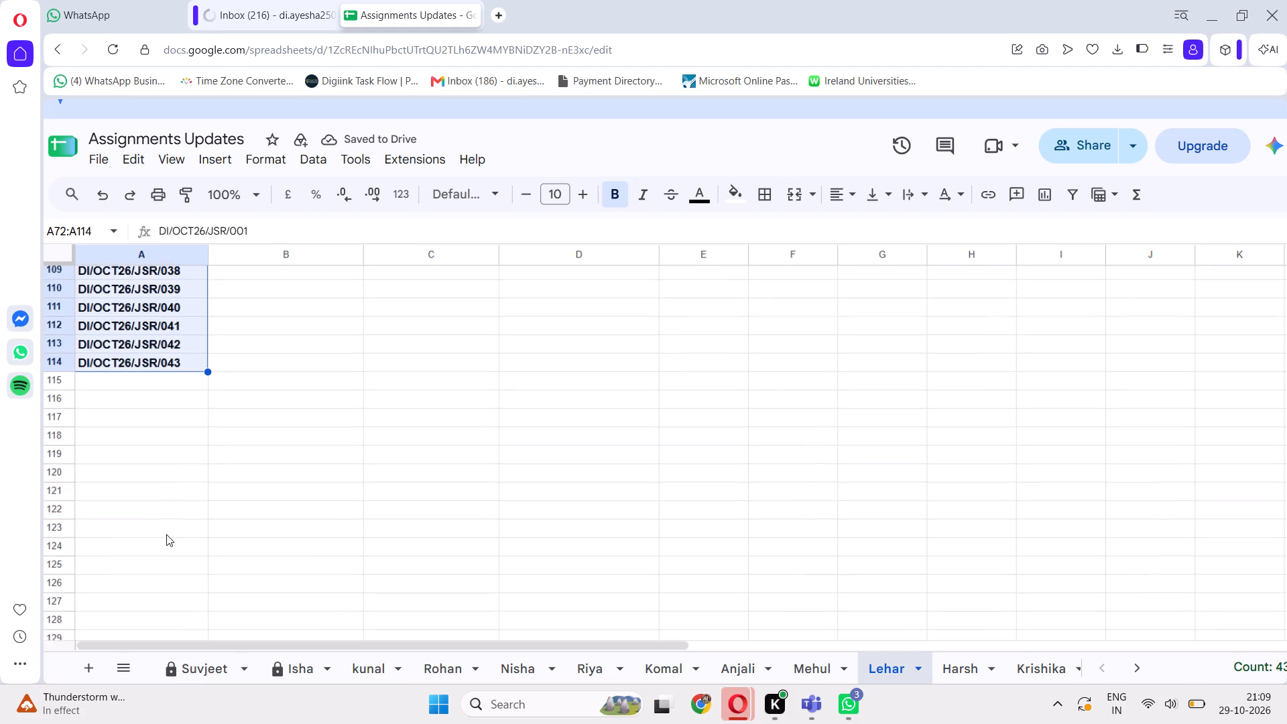
scroll(166, 534, down, 1)
drag(206, 359, 206, 456)
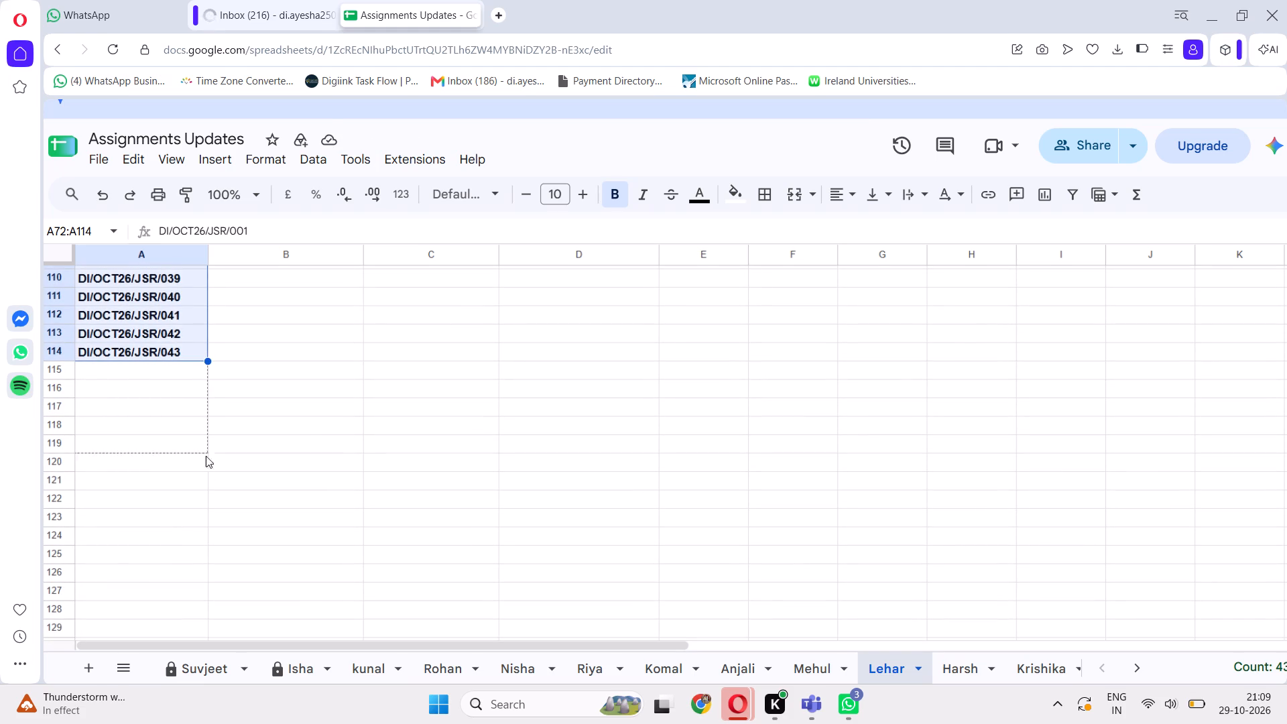
drag(206, 456, 200, 559)
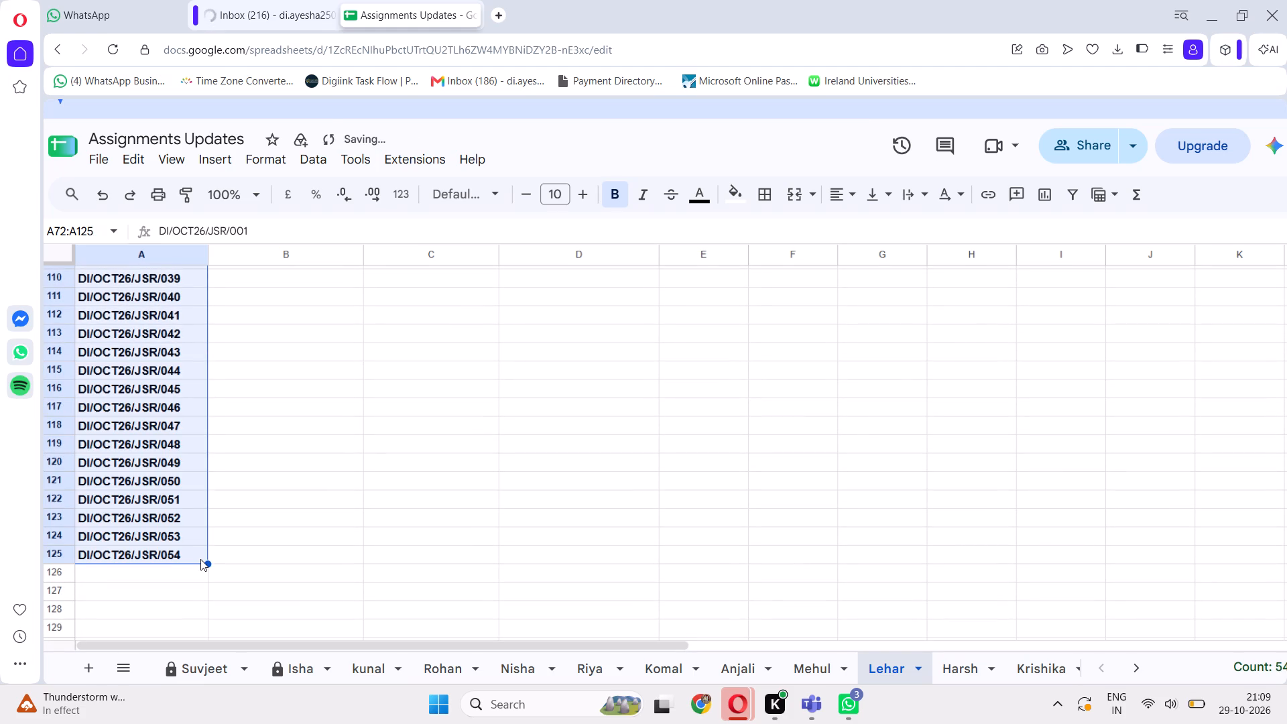
drag(205, 562, 208, 646)
scroll(208, 646, up, 3)
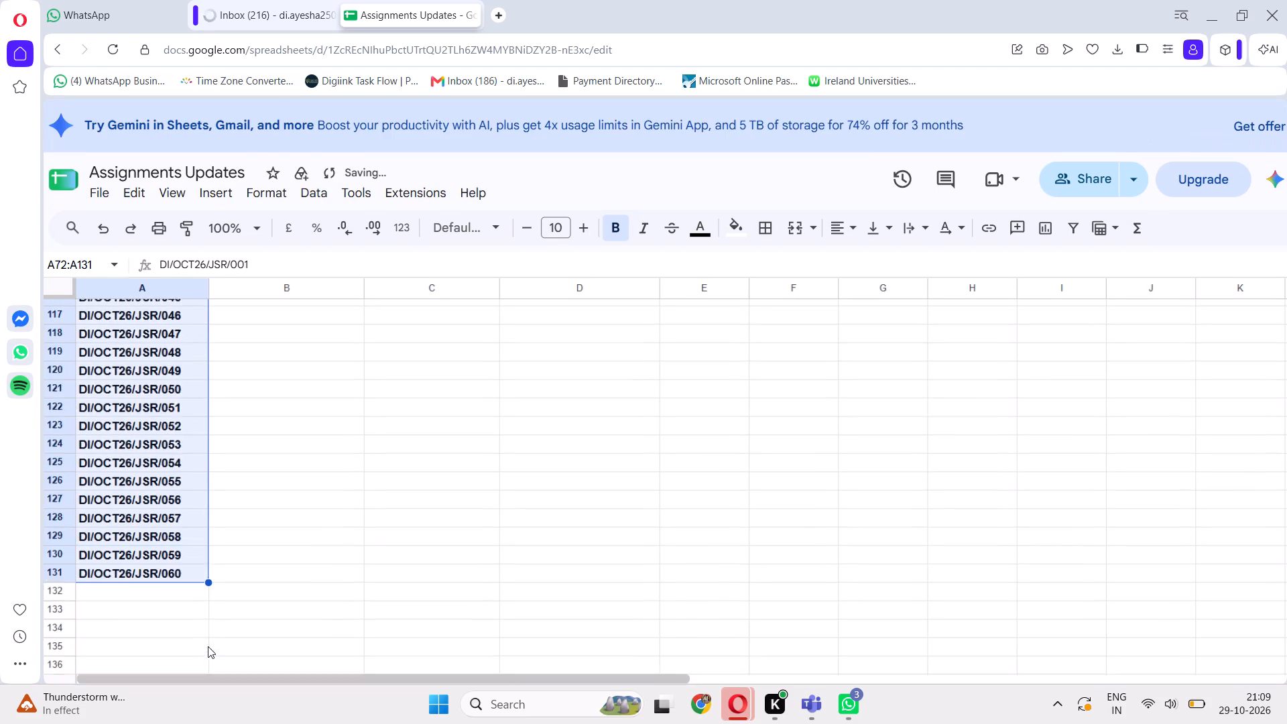
scroll(208, 646, up, 4)
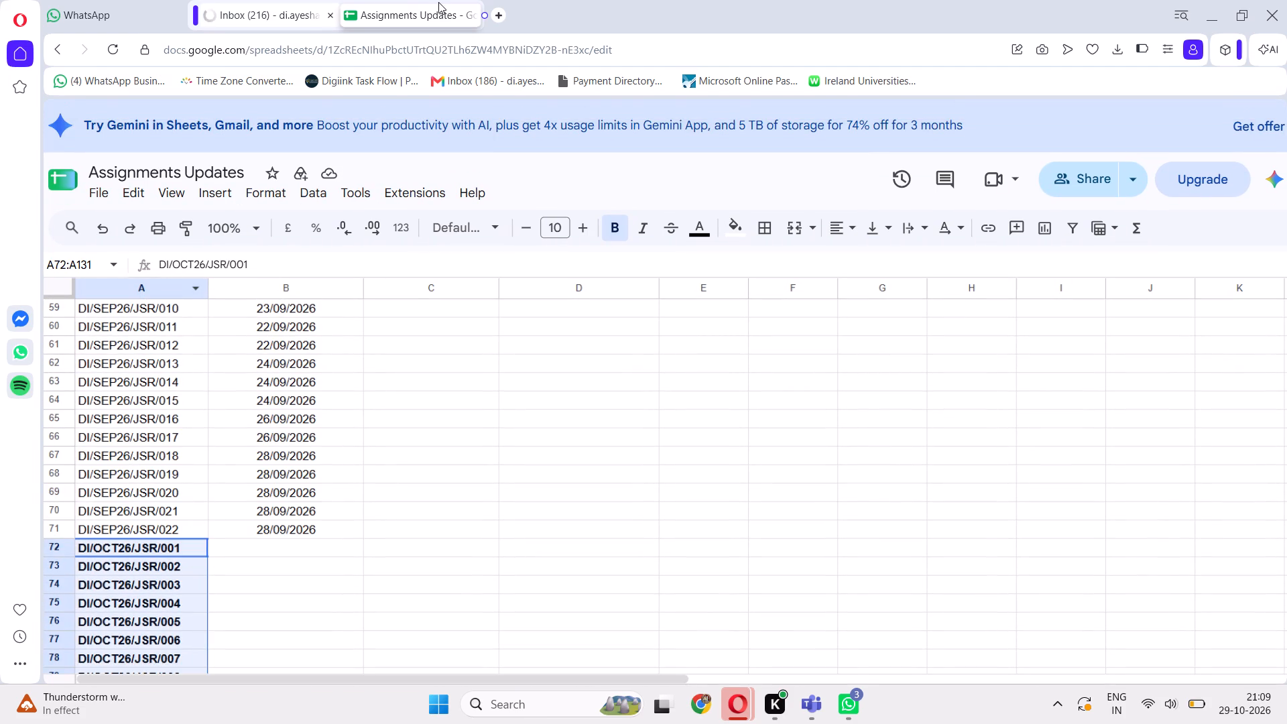
Open the bookmarked Payment Directory page in a new browser tab.
click(499, 15)
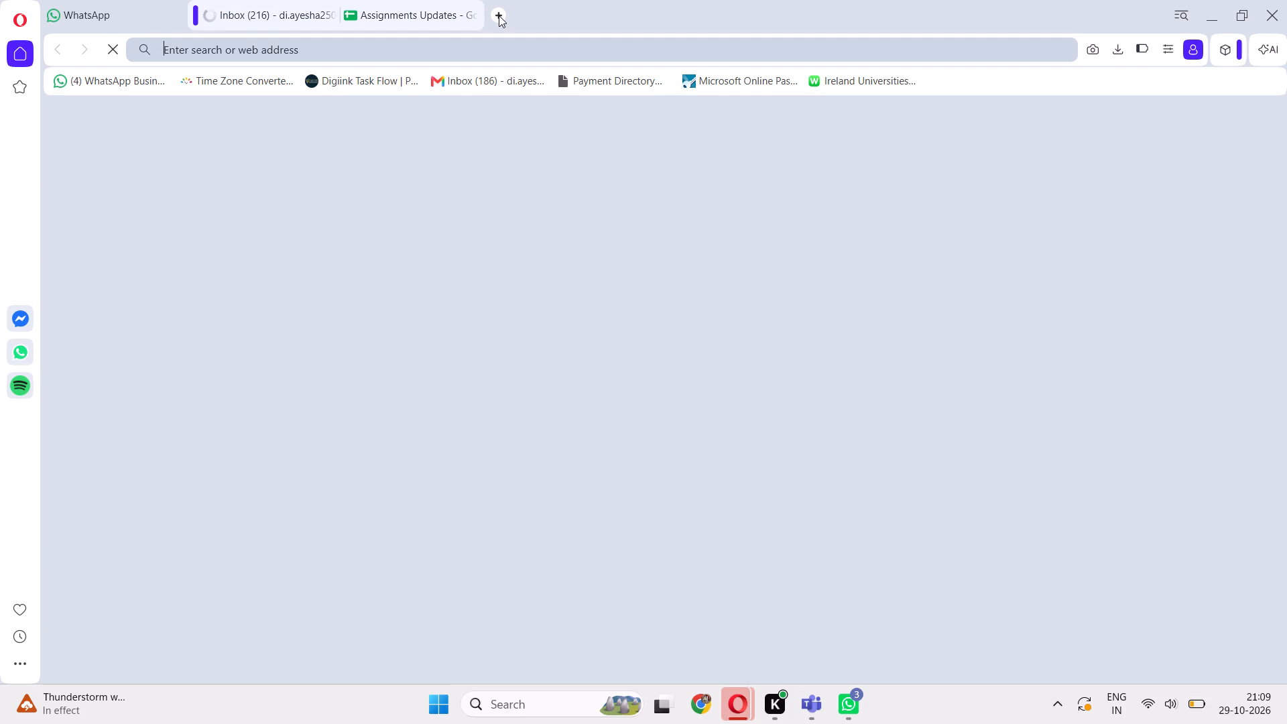
click(594, 68)
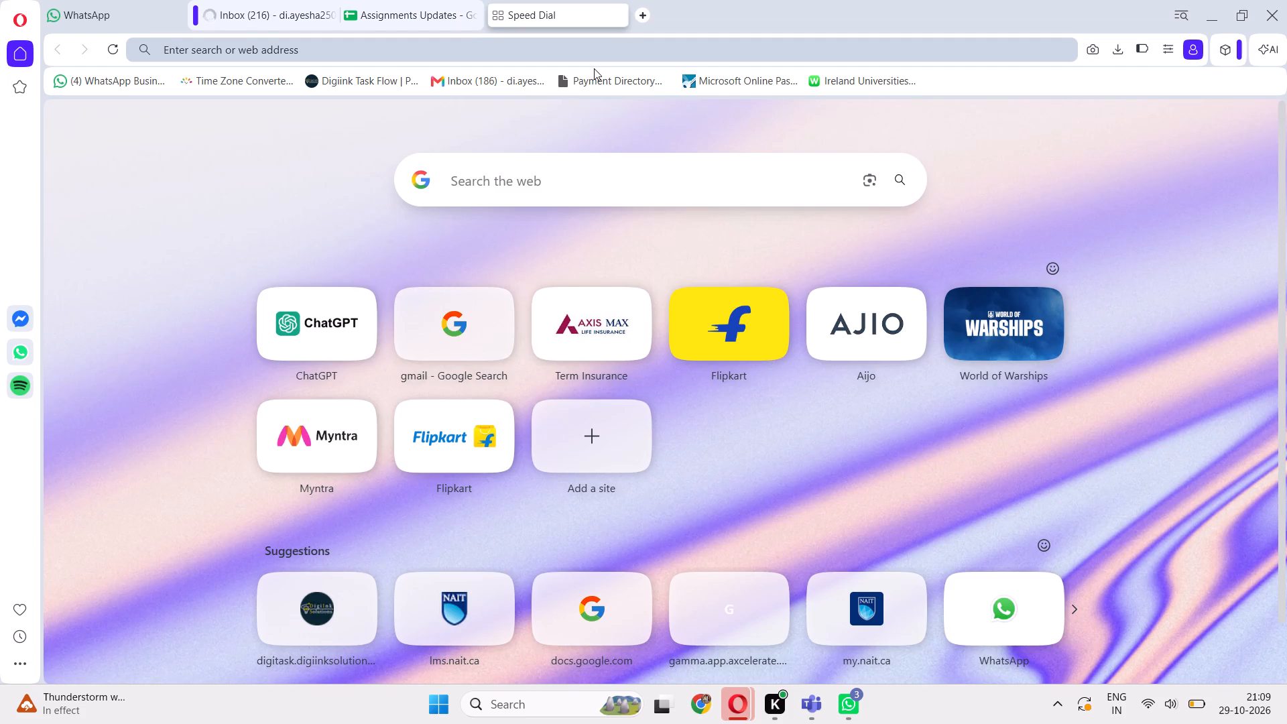
click(584, 88)
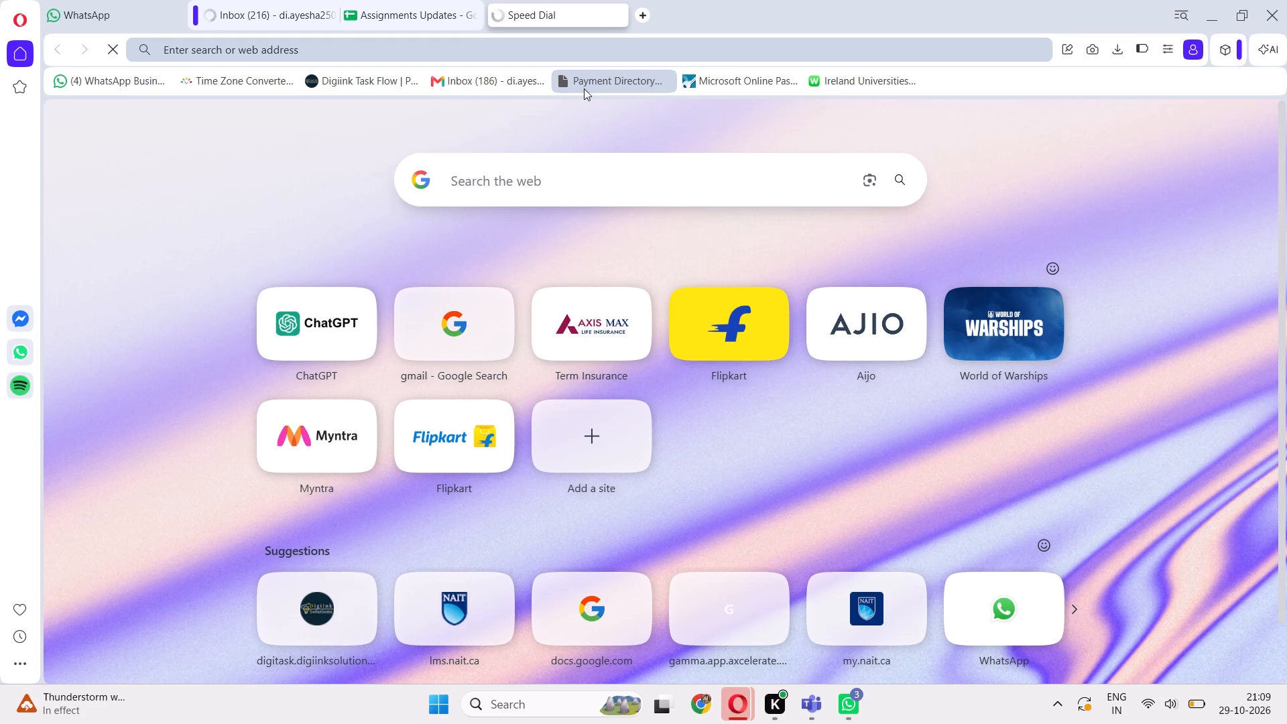
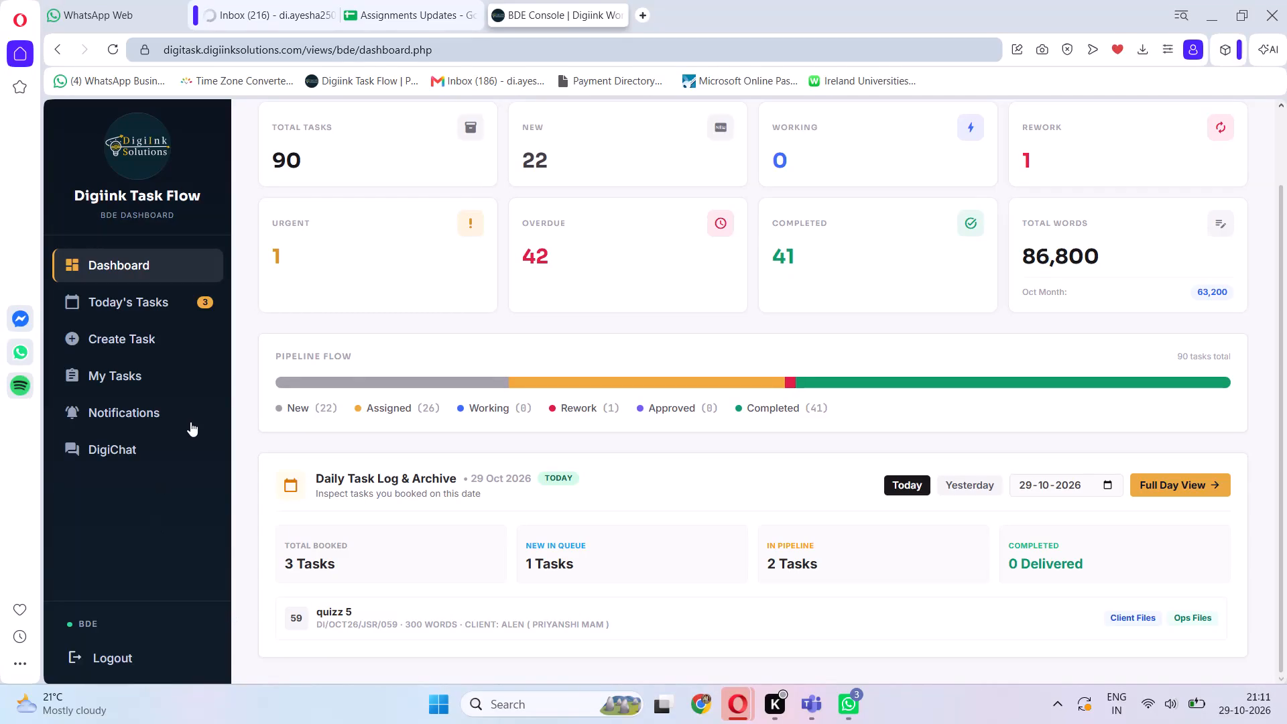
Open My Tasks and look through the task inventory for the October JSR task keys and their deadlines.
click(154, 375)
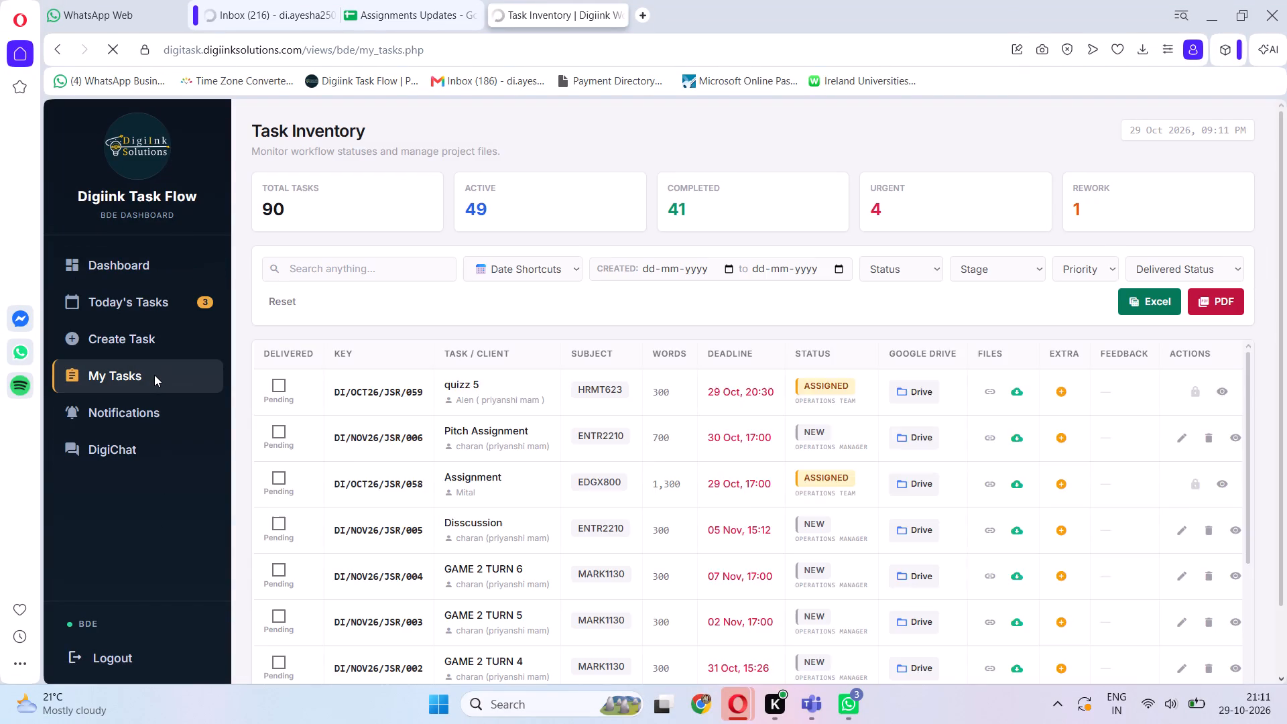
scroll(572, 522, down, 4)
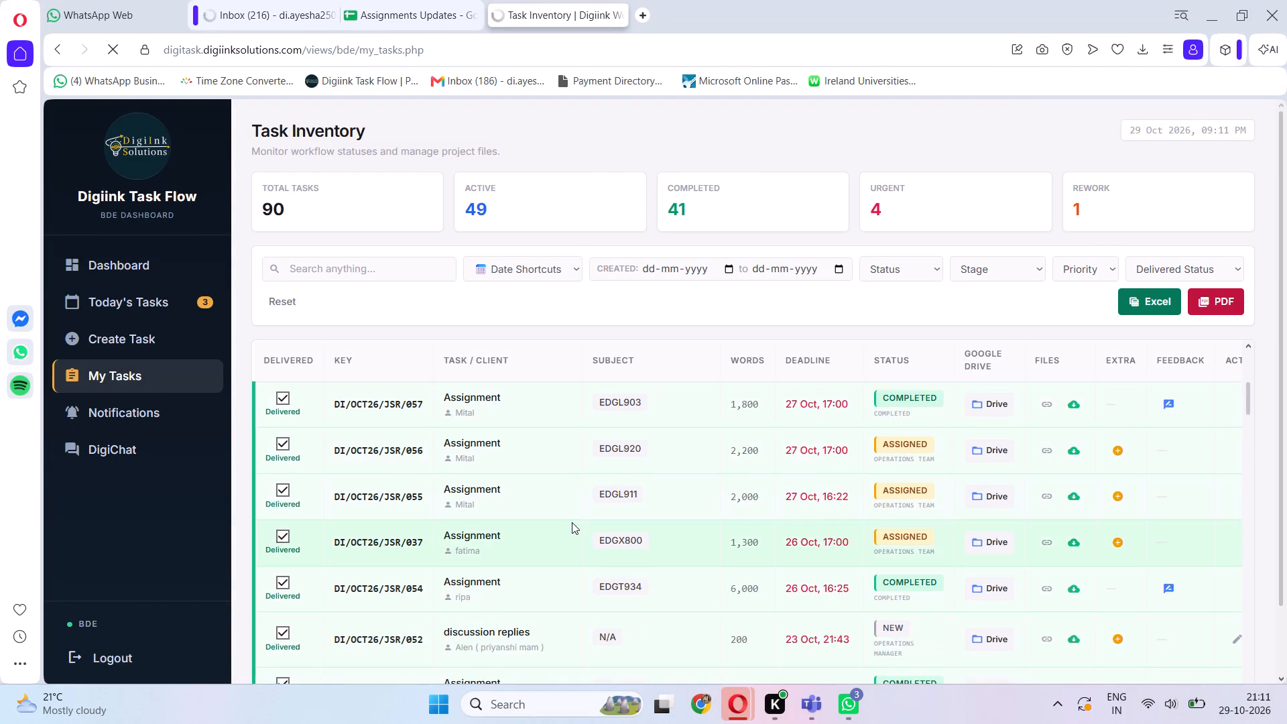
scroll(572, 522, down, 17)
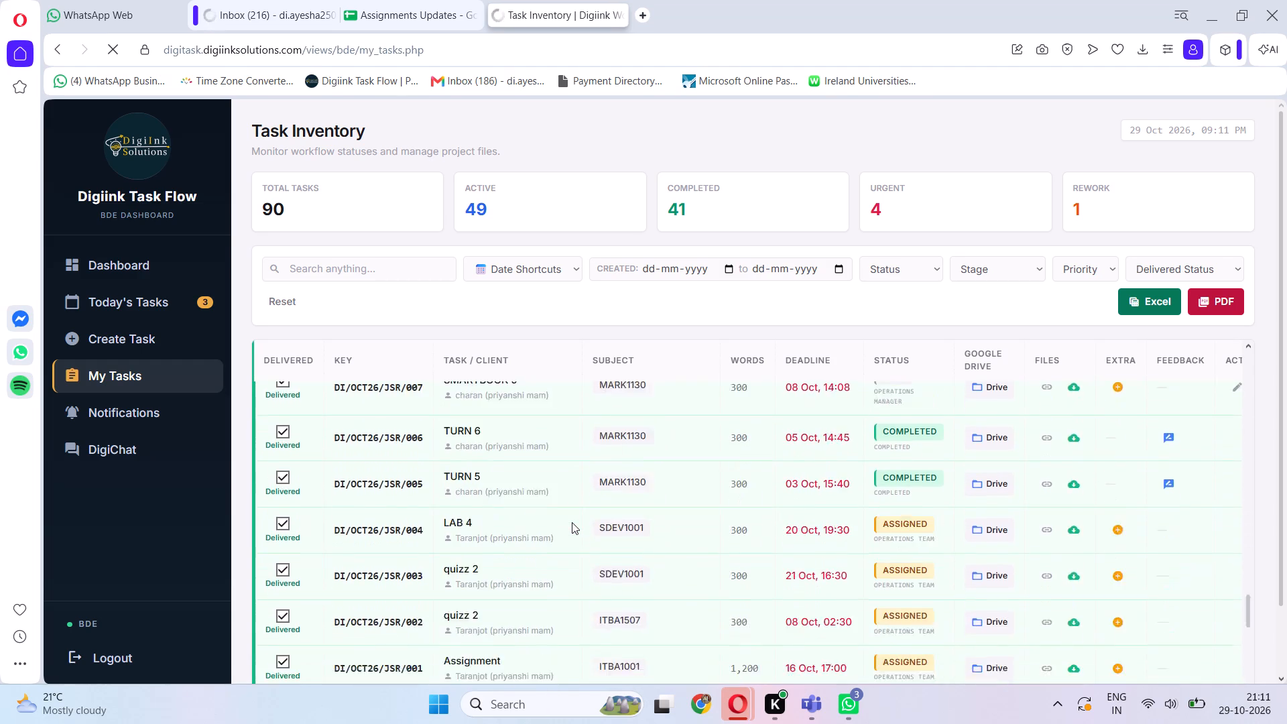
scroll(572, 522, down, 6)
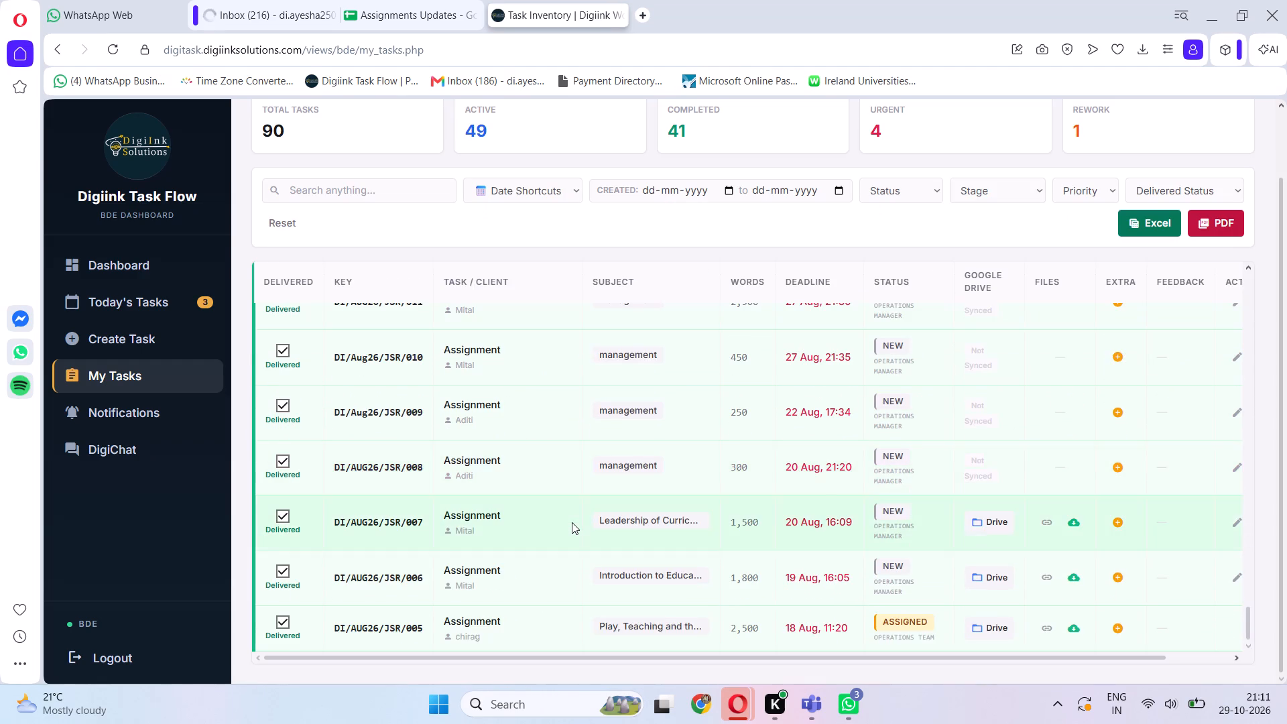
scroll(572, 522, up, 7)
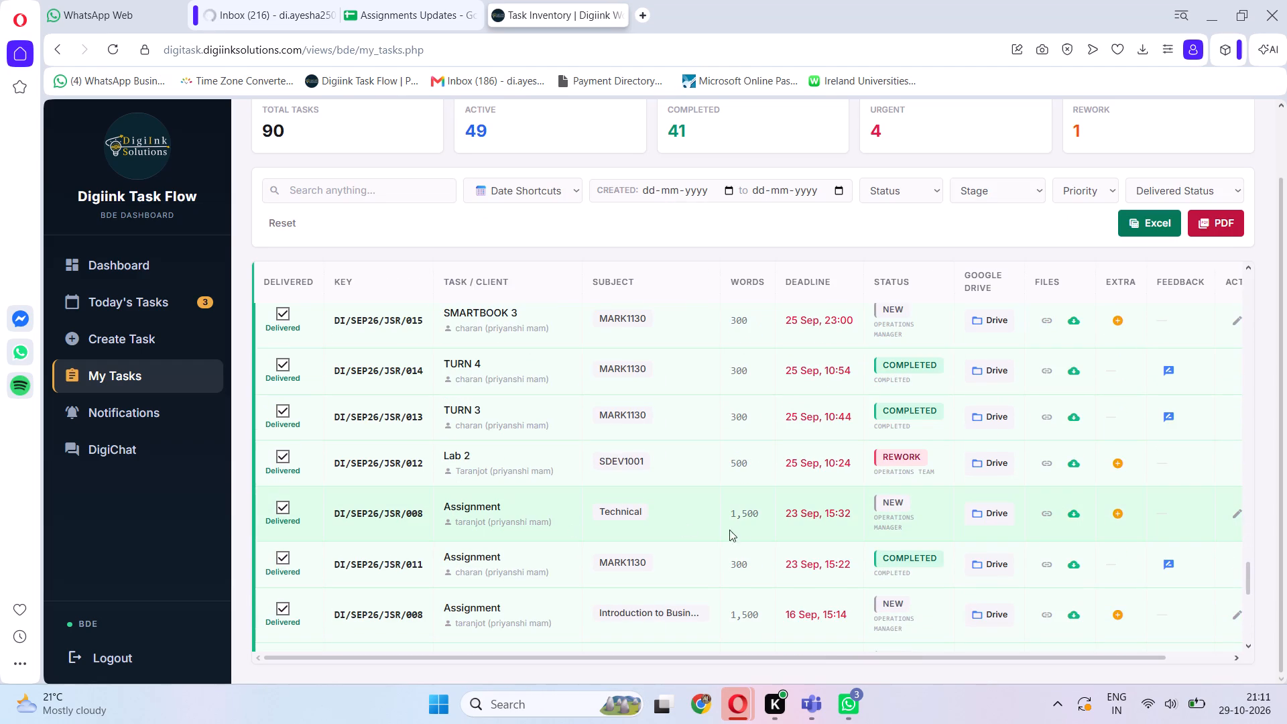
scroll(598, 454, up, 5)
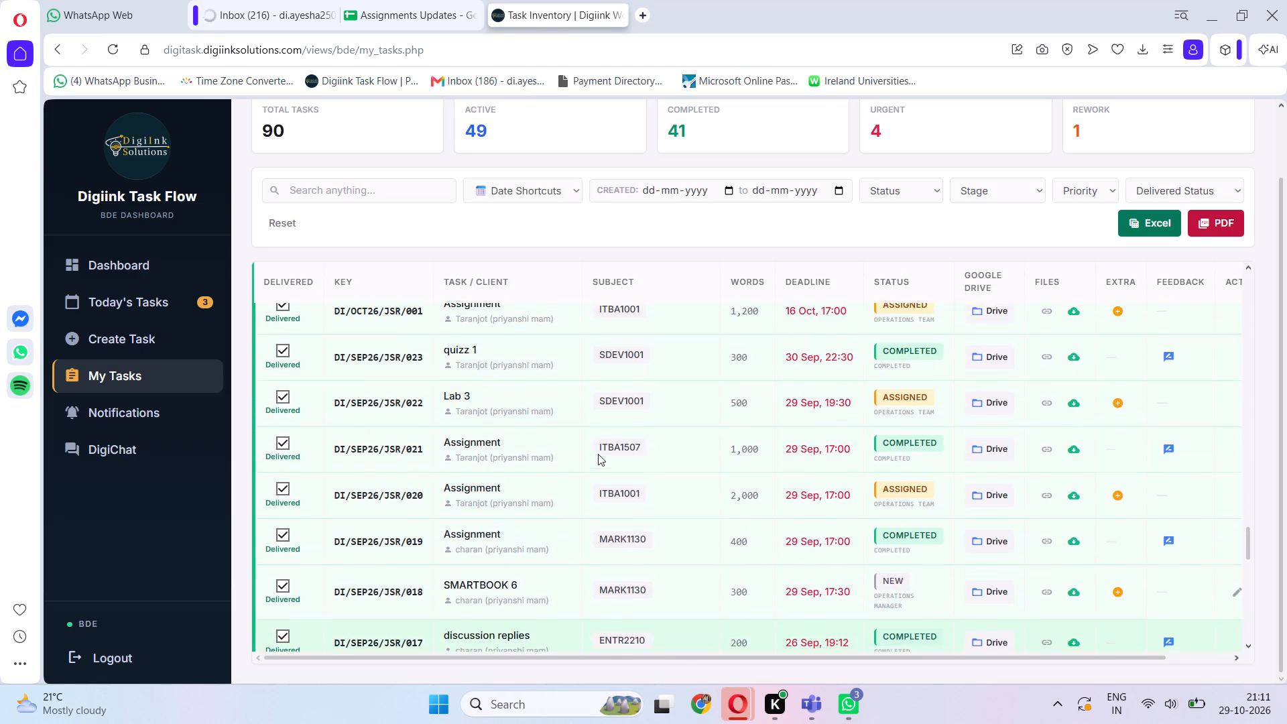
scroll(598, 454, up, 4)
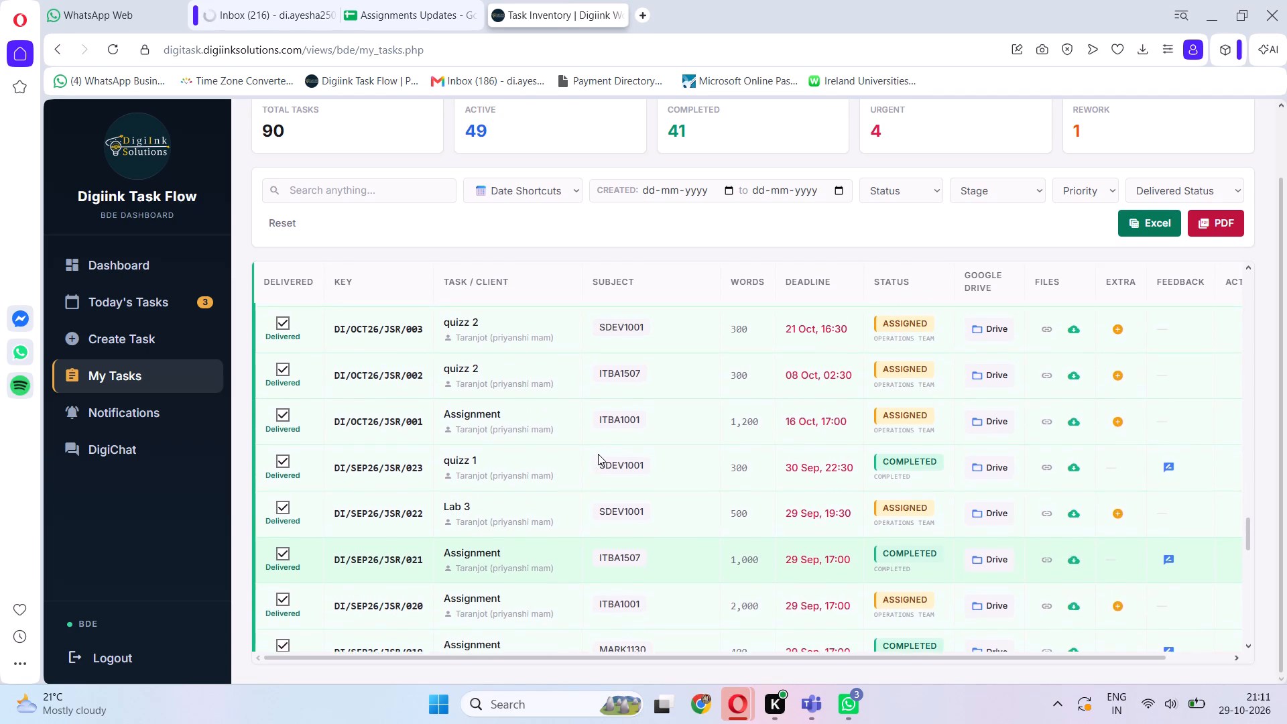
scroll(598, 454, up, 1)
scroll(598, 454, right, 2)
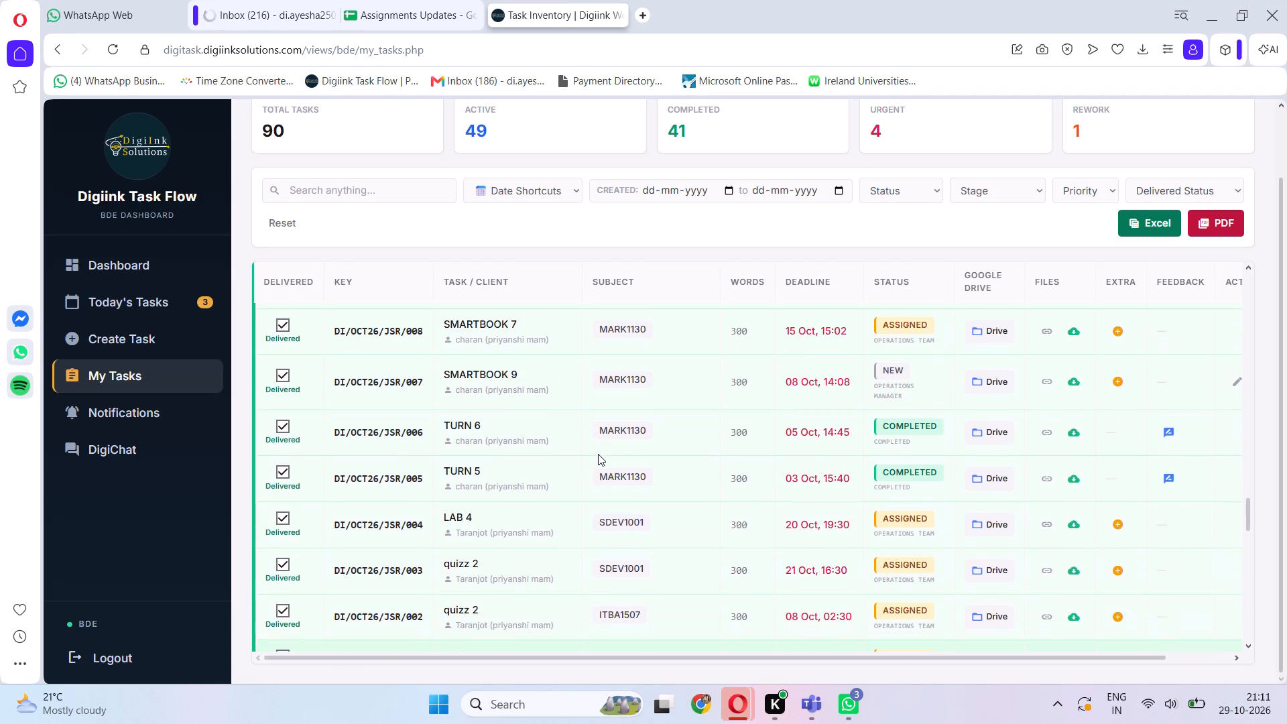
scroll(598, 454, right, 1)
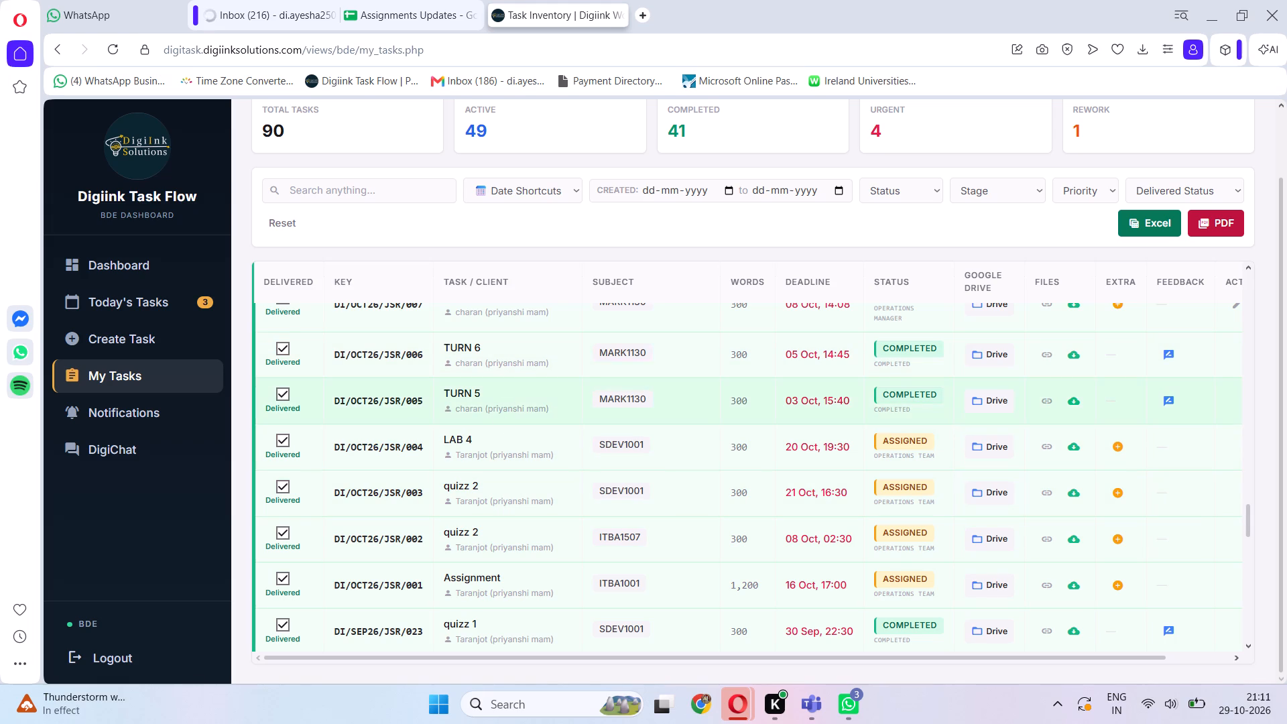
scroll(517, 375, up, 1)
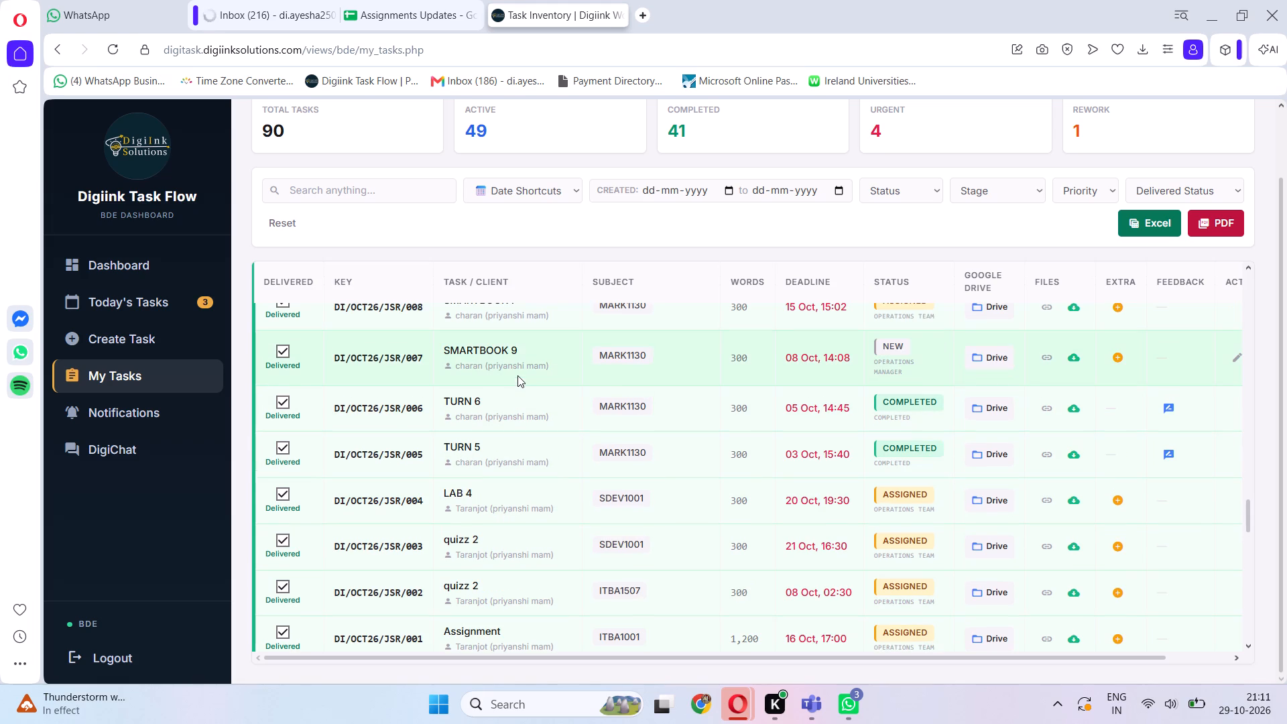
scroll(536, 347, up, 1)
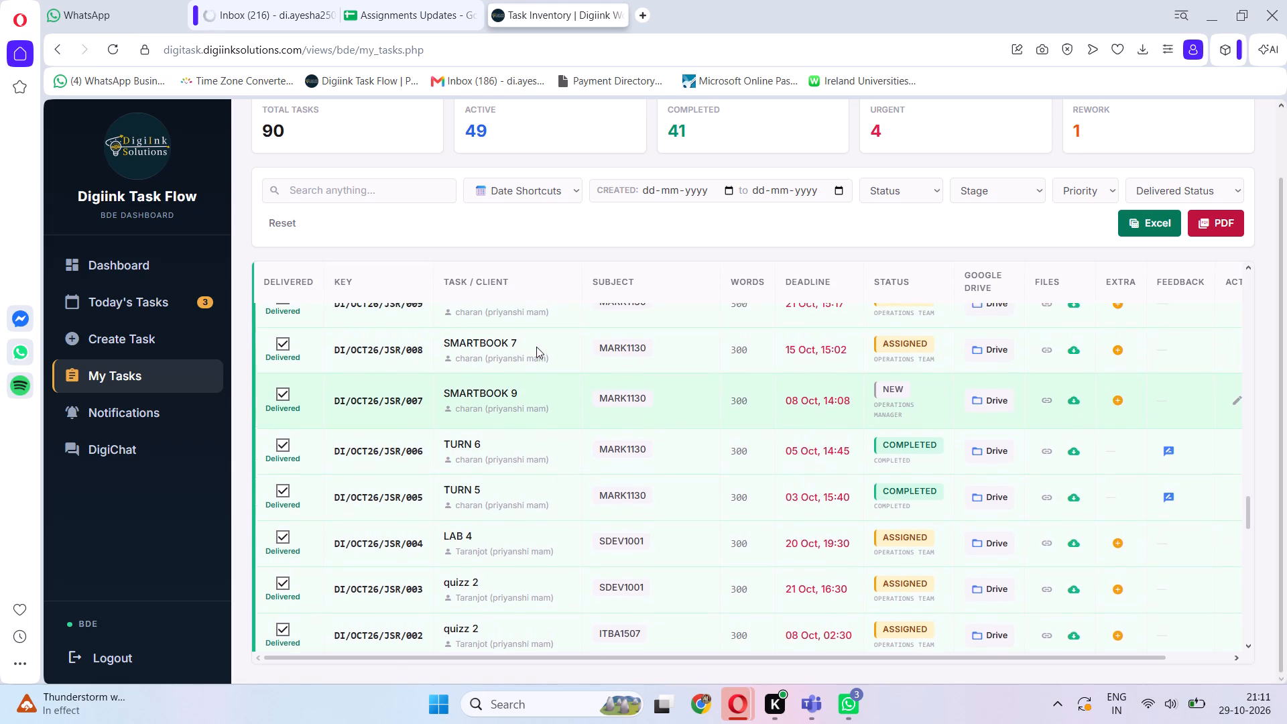
scroll(536, 347, up, 2)
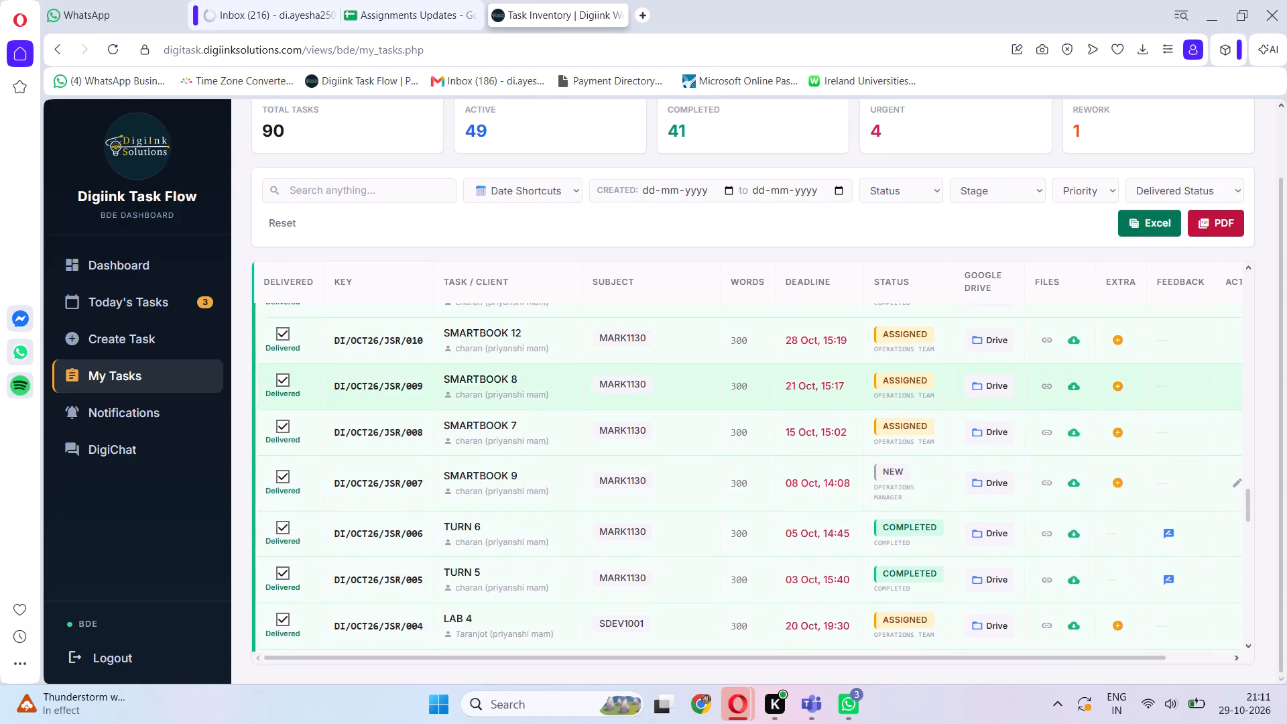
scroll(536, 347, up, 2)
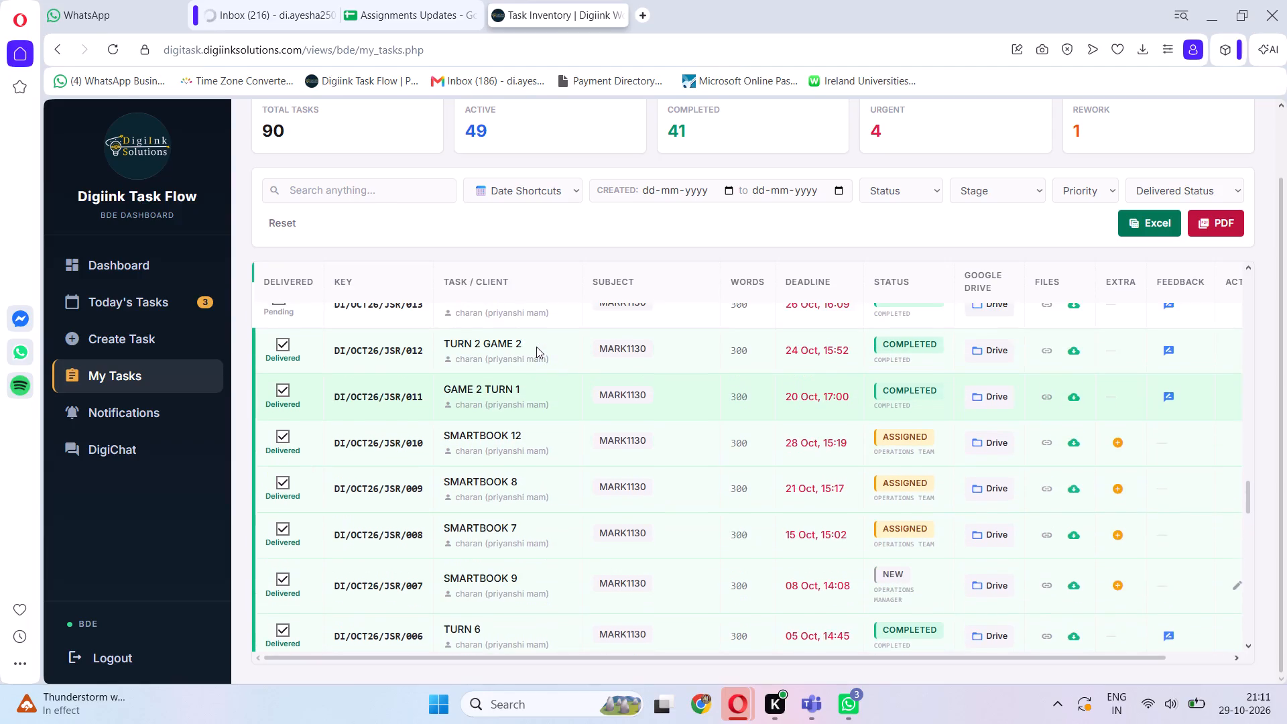
scroll(536, 347, up, 2)
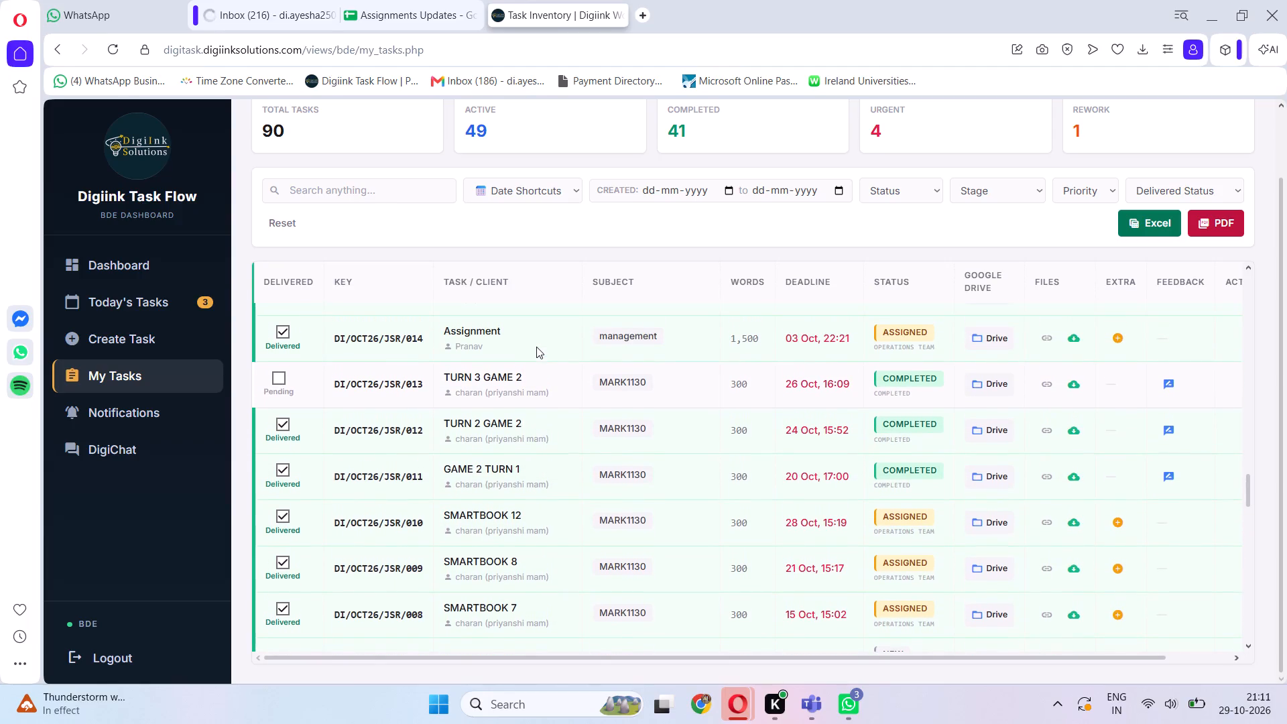
scroll(536, 347, up, 1)
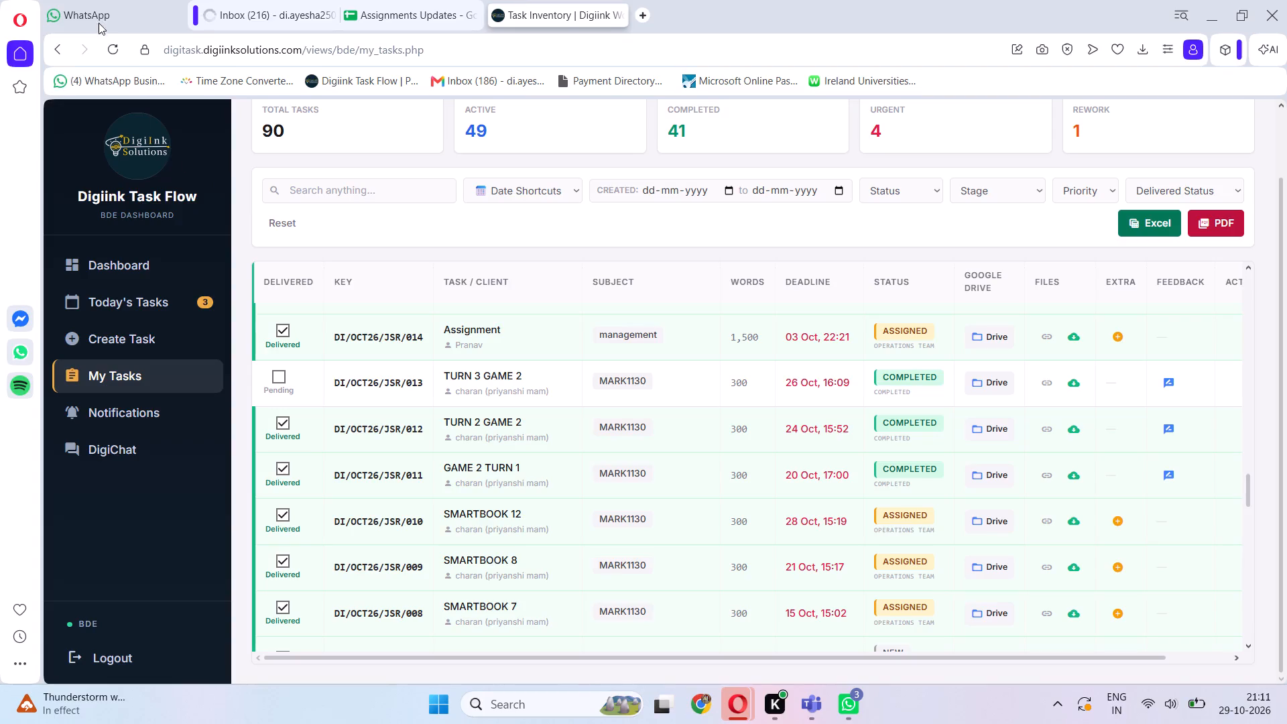
Switch to Assignments Updates and review how earlier months' rows are filled in on the Lehar sheet.
click(379, 13)
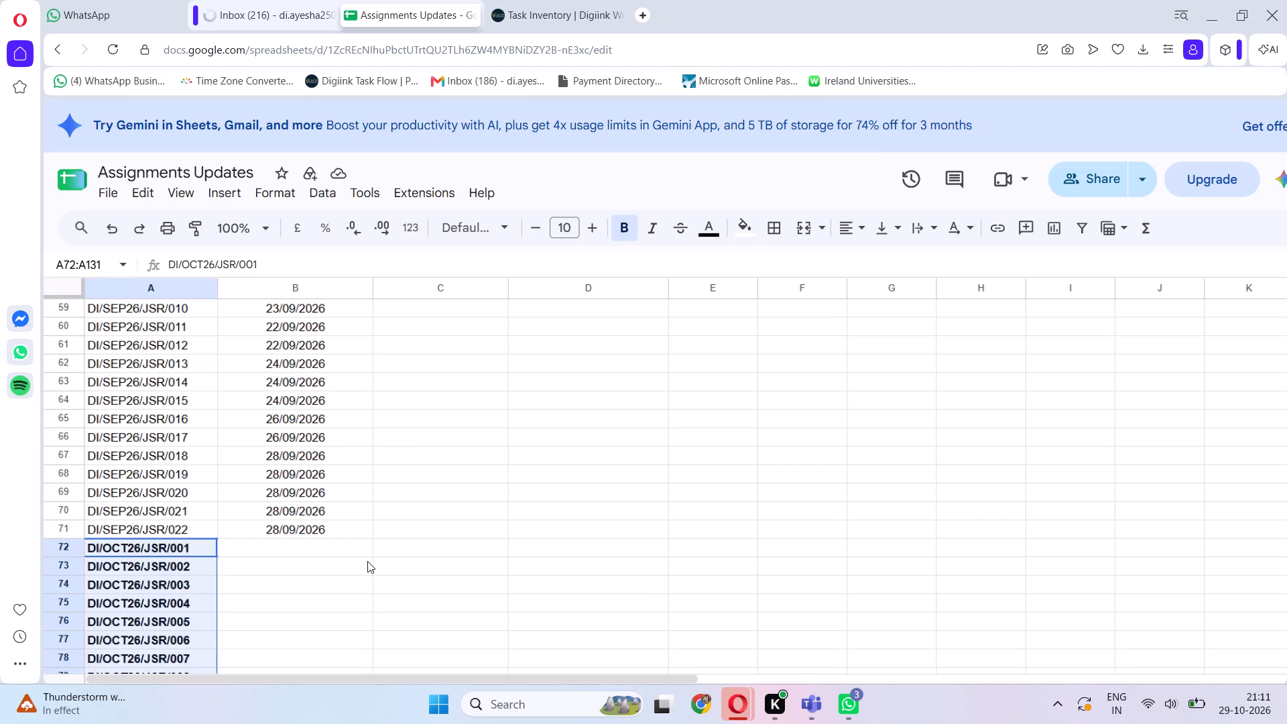
scroll(450, 521, up, 10)
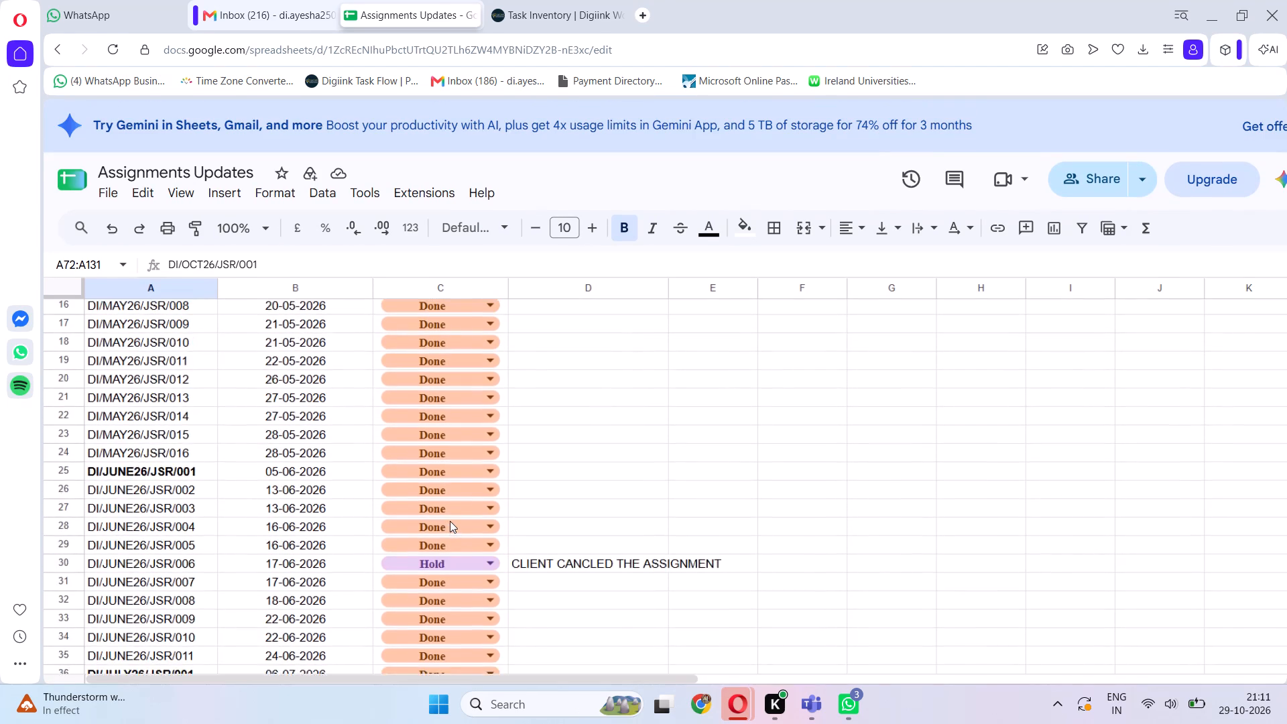
scroll(450, 521, up, 3)
scroll(450, 521, down, 4)
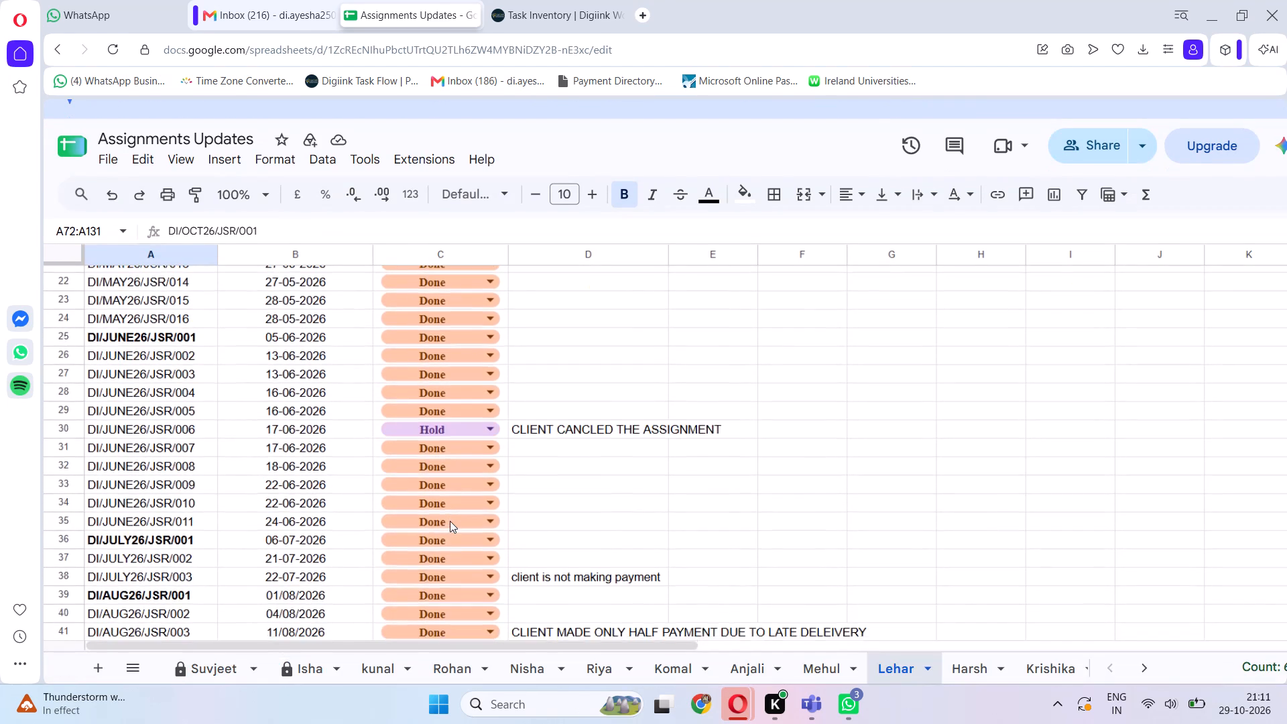
scroll(450, 521, down, 7)
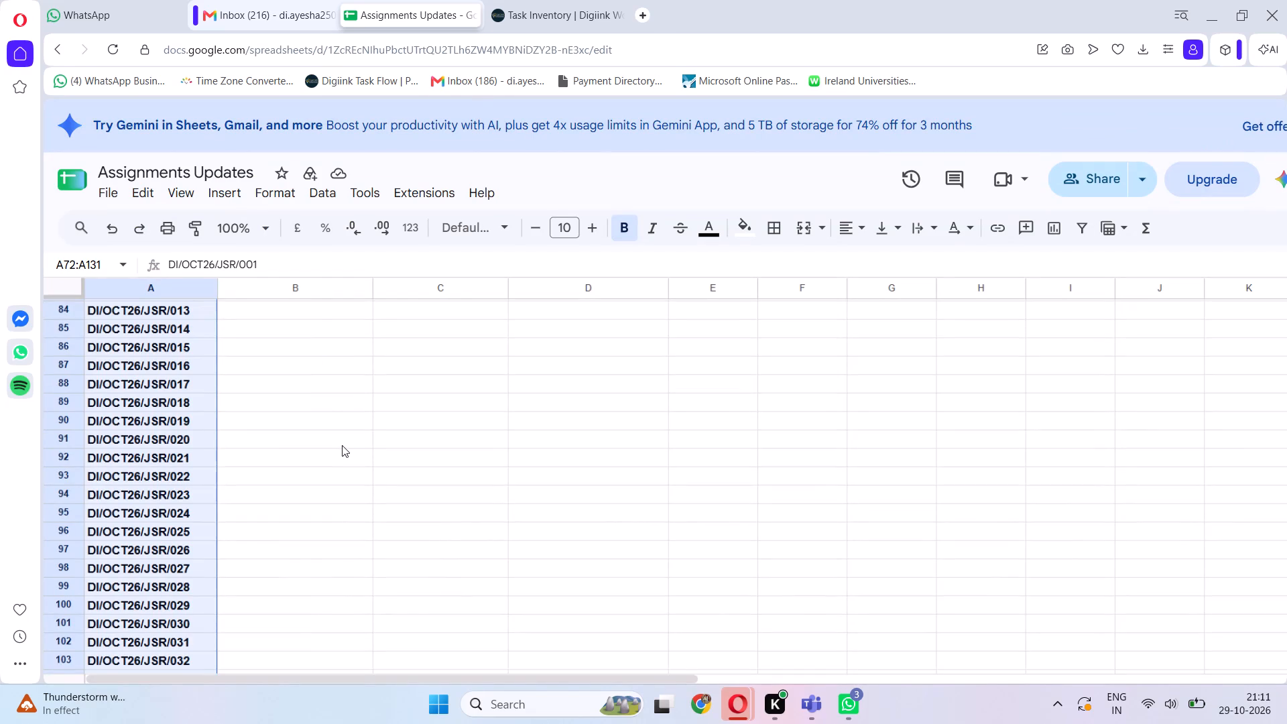
scroll(342, 445, up, 3)
Look up the DI/OCT26/JSR/001 deadline in the Task Inventory and enter 16/10/2026 in cell B72 of the Lehar sheet.
click(583, 9)
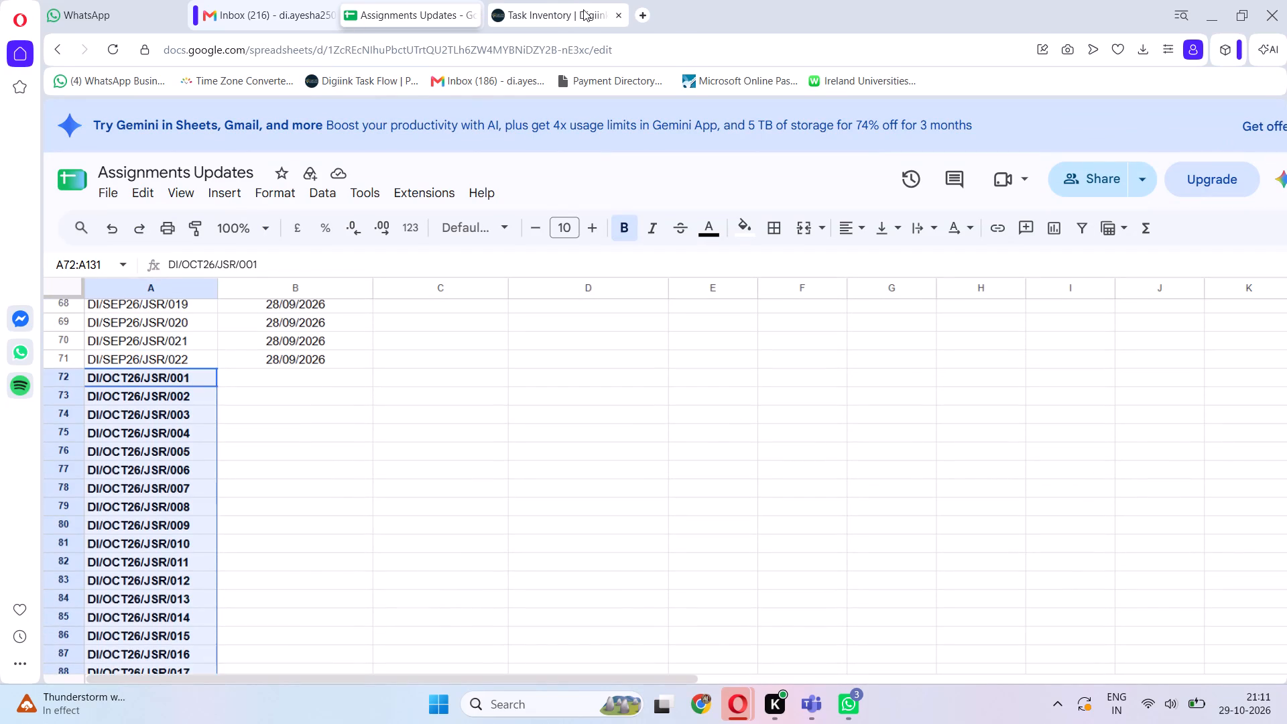
scroll(611, 558, down, 1)
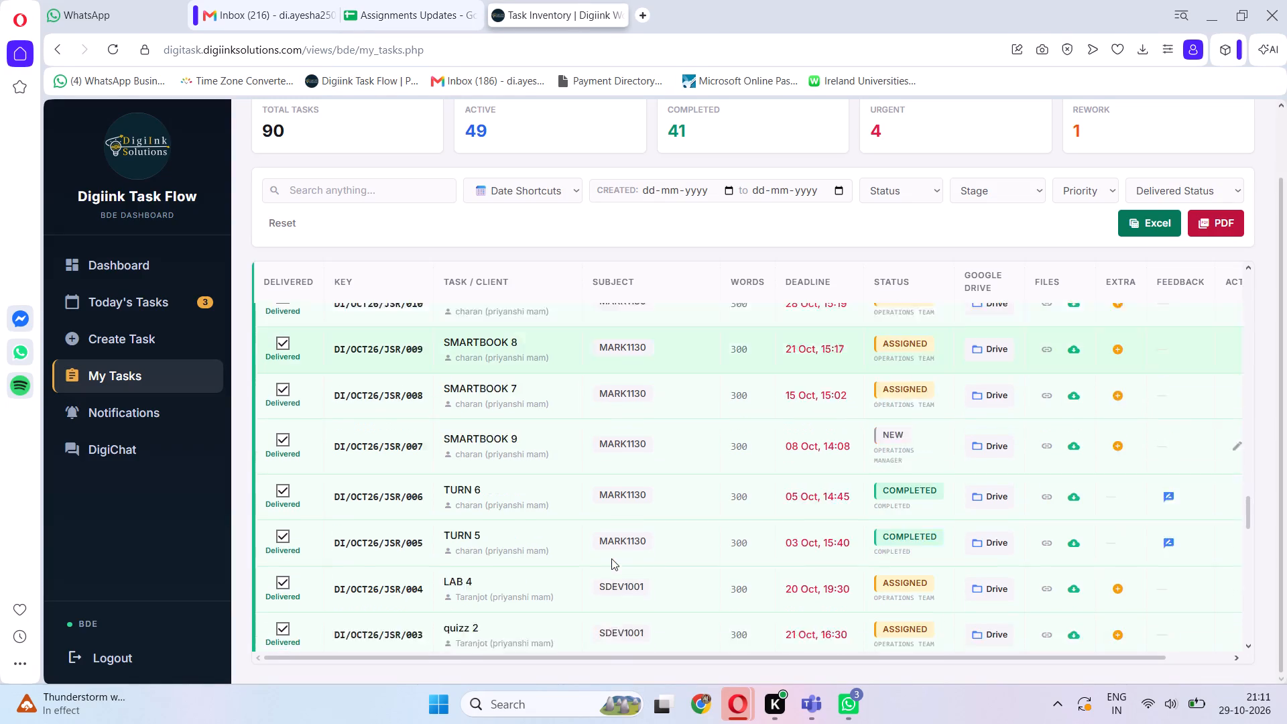
scroll(611, 558, down, 3)
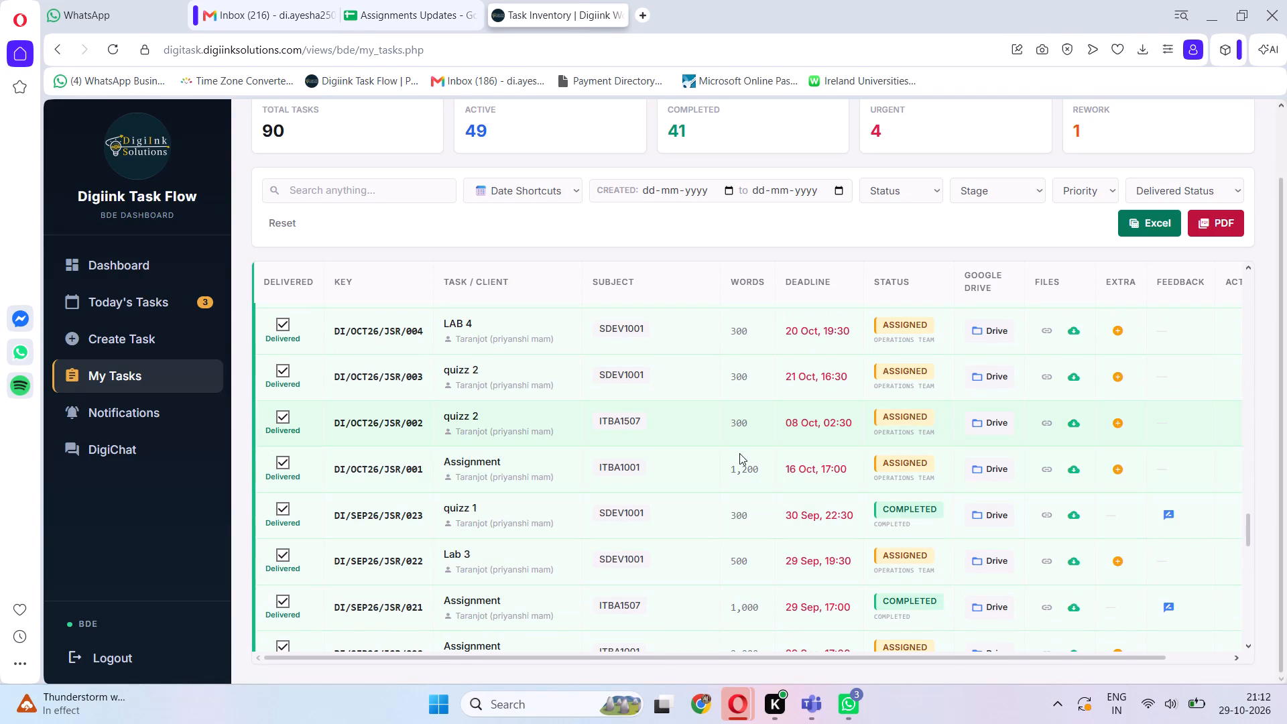
click(851, 469)
drag(818, 472, 784, 471)
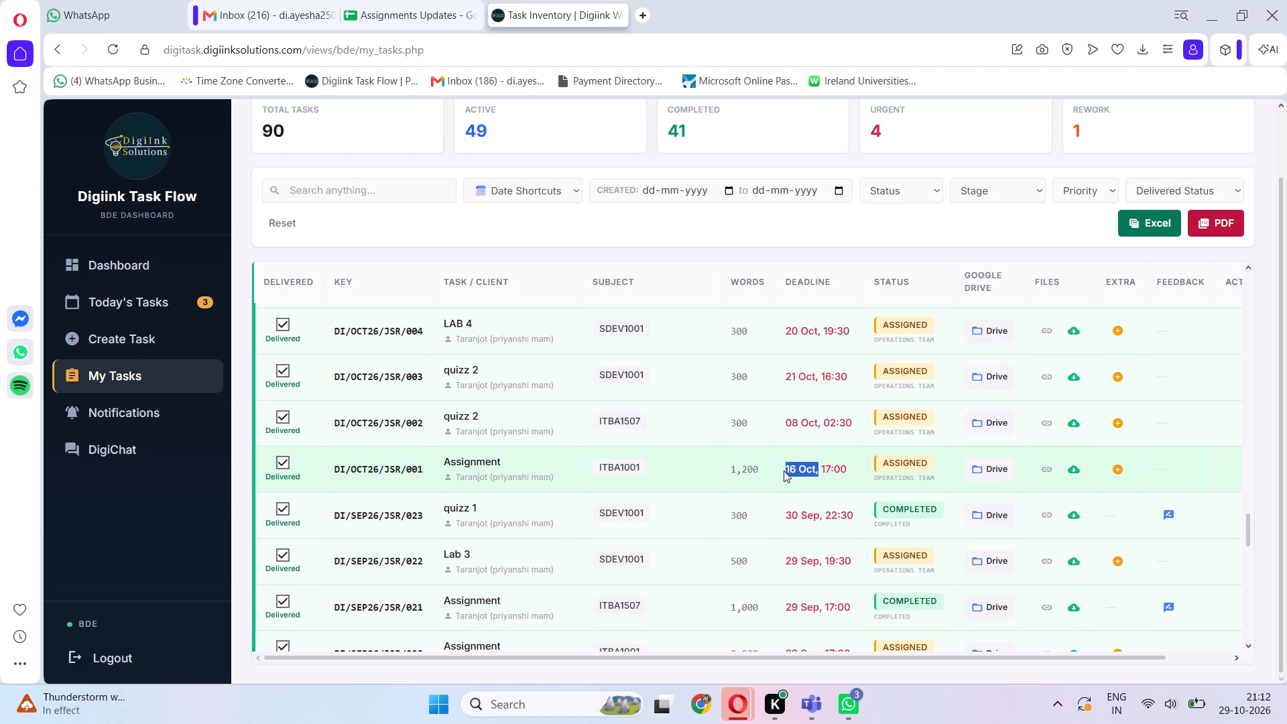
drag(784, 471, 841, 479)
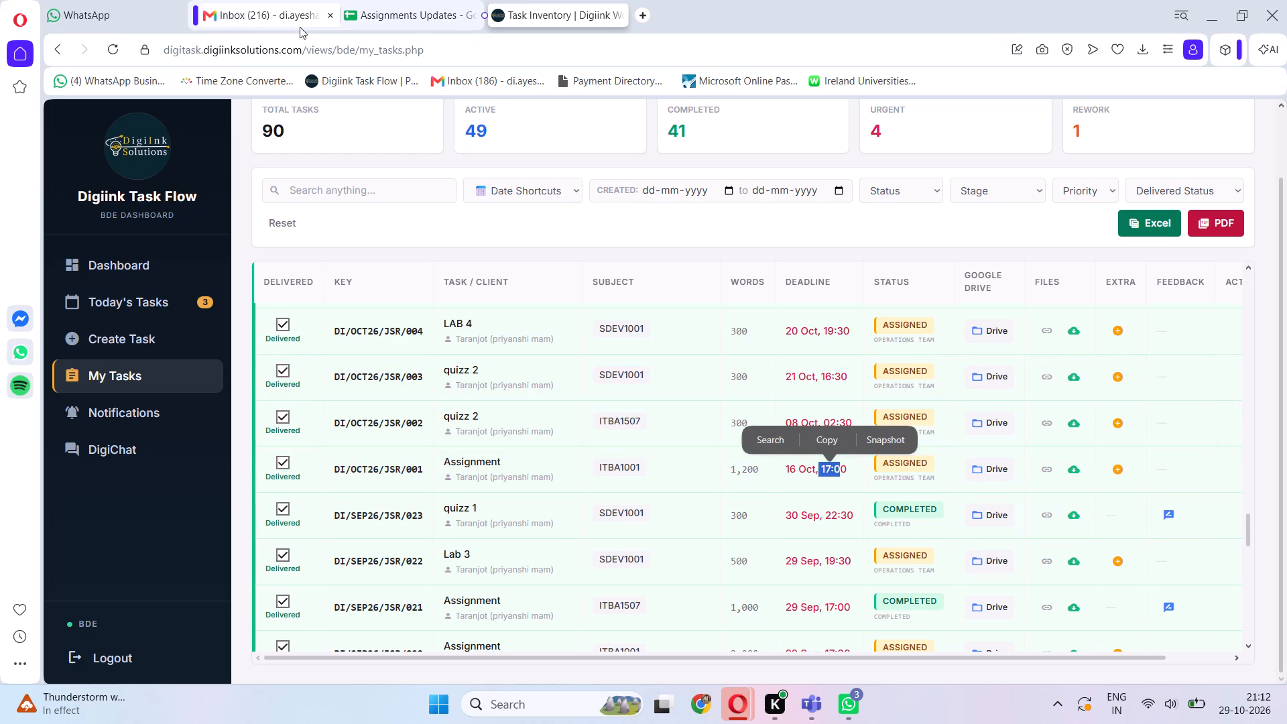
click(382, 15)
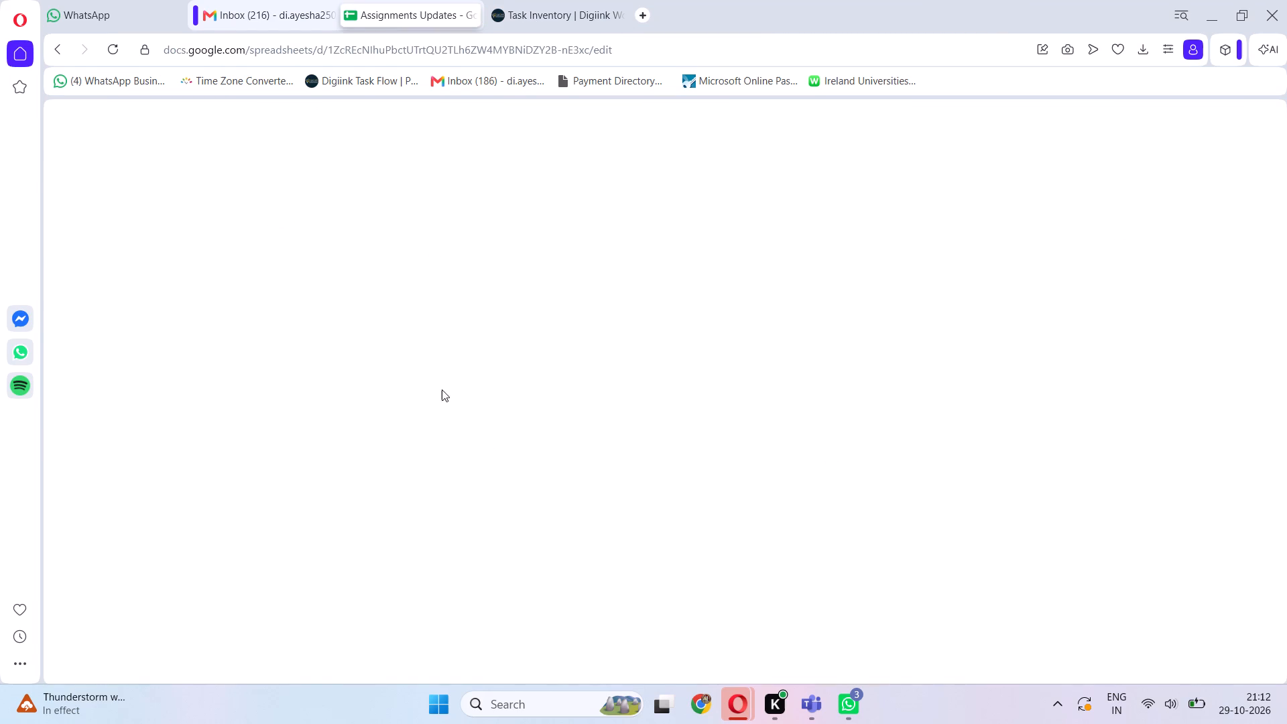
click(296, 381)
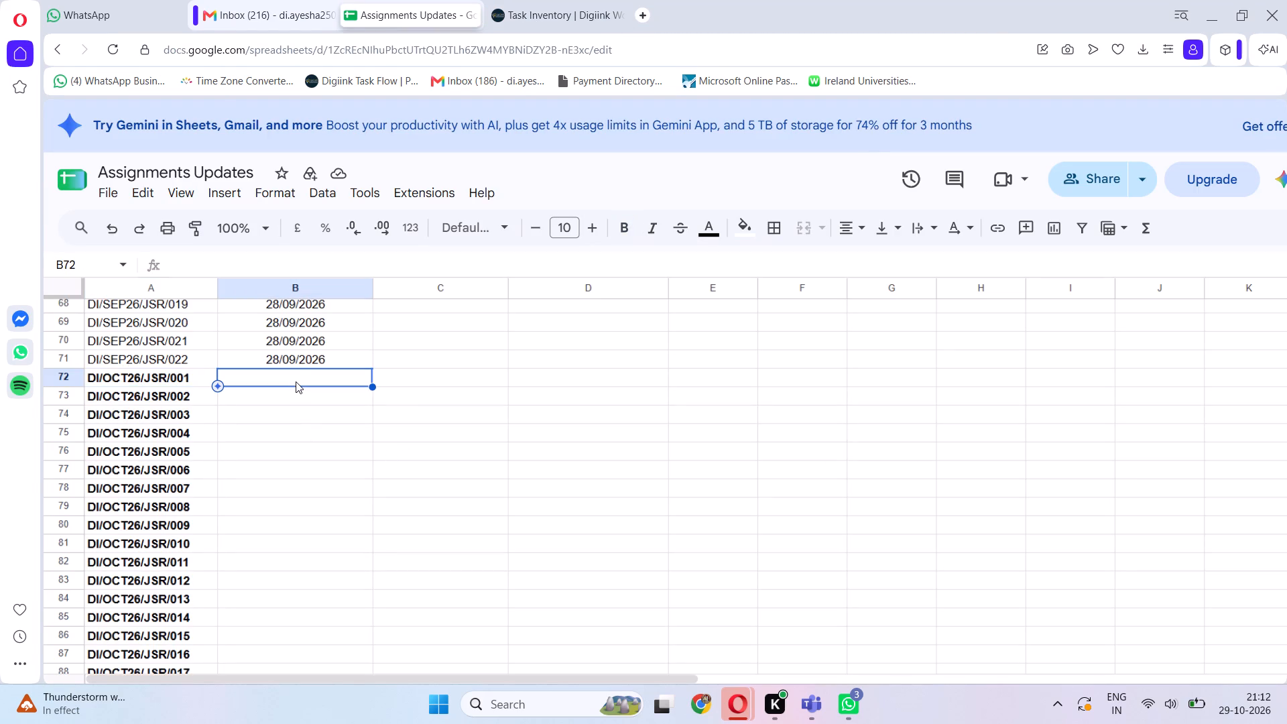
text(16)
key(slash)
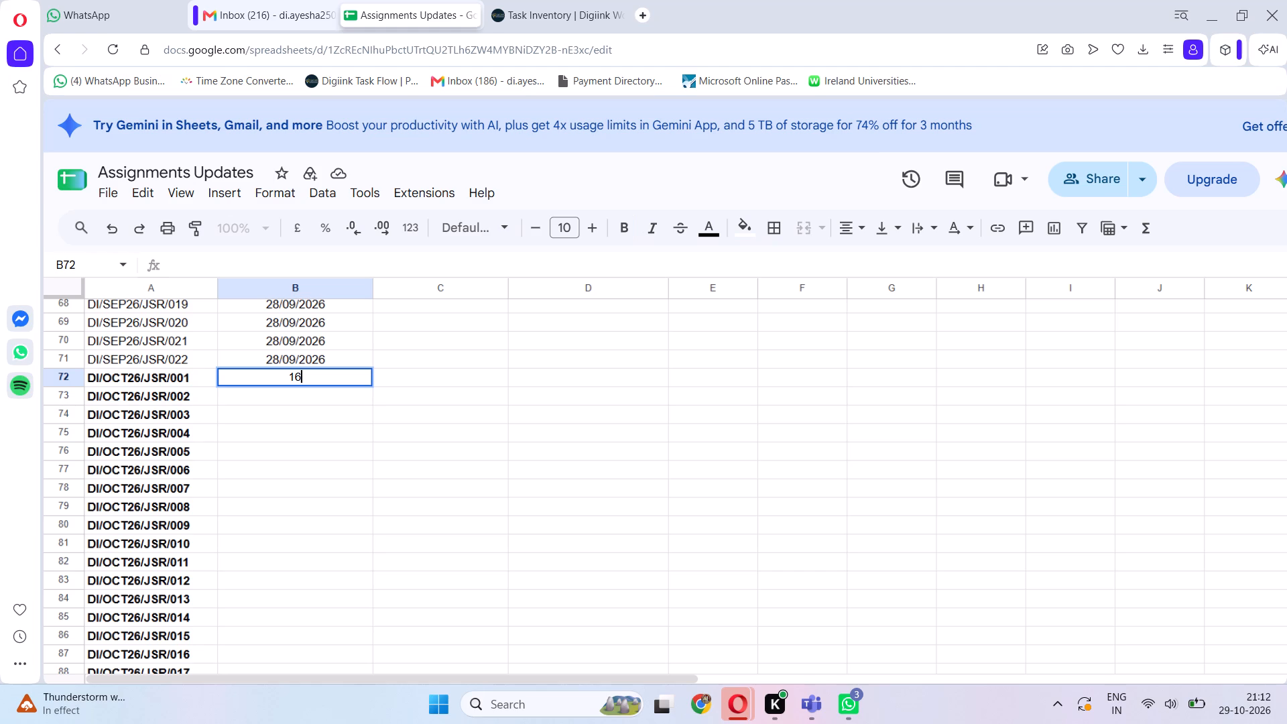
key(1)
key(0)
text(/2026)
key(Return)
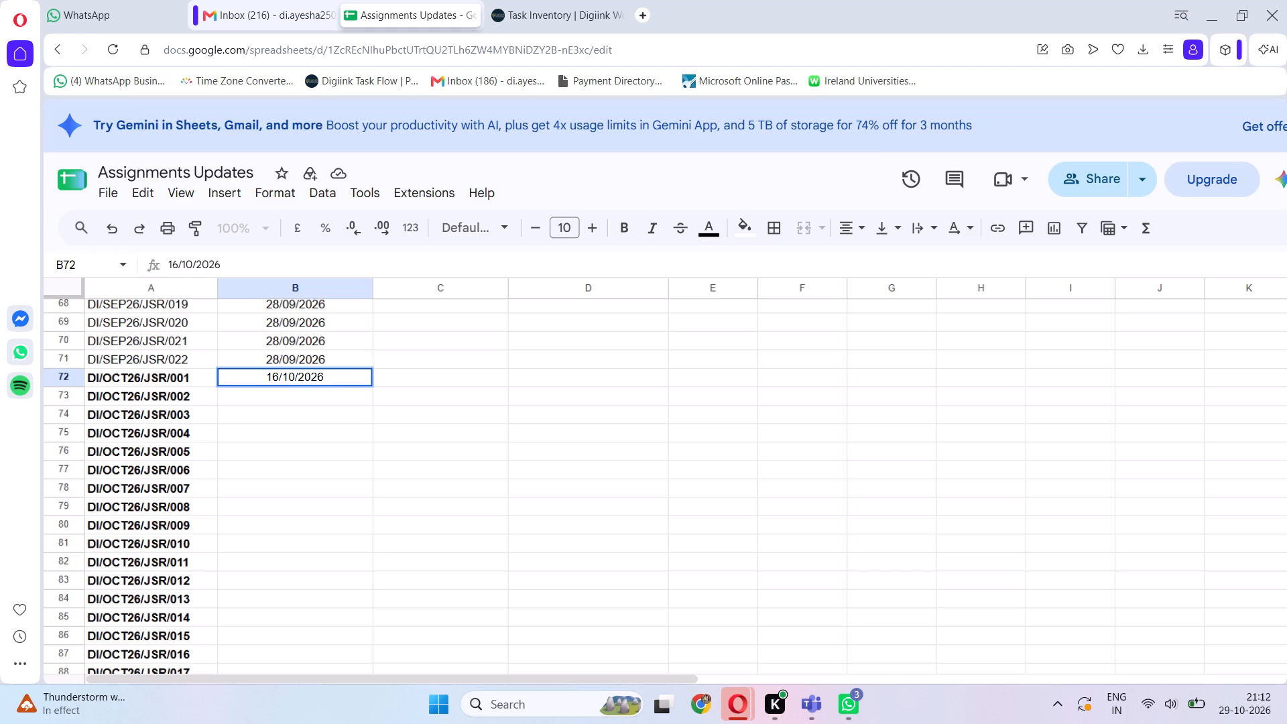
Check the DI/OCT26/JSR/002 deadline in the Task Inventory and enter 08/10/2026 in cell B73 of the Lehar sheet.
click(324, 392)
click(542, 9)
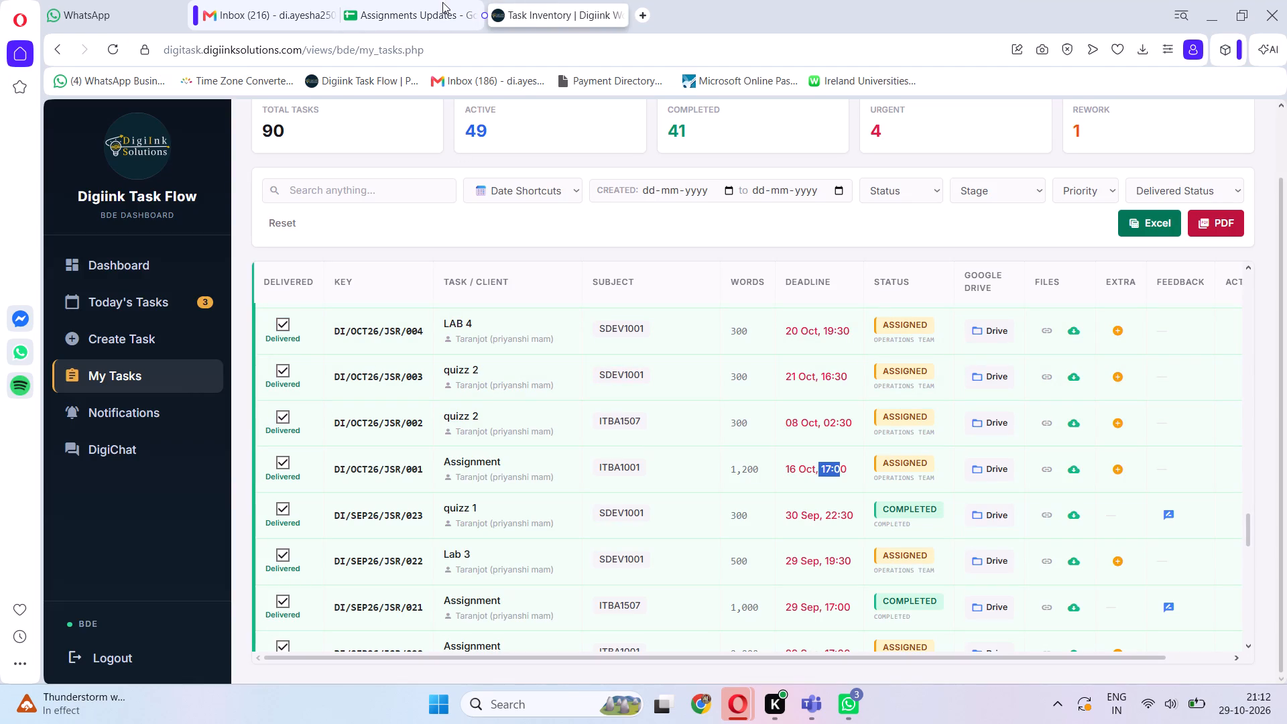
click(414, 13)
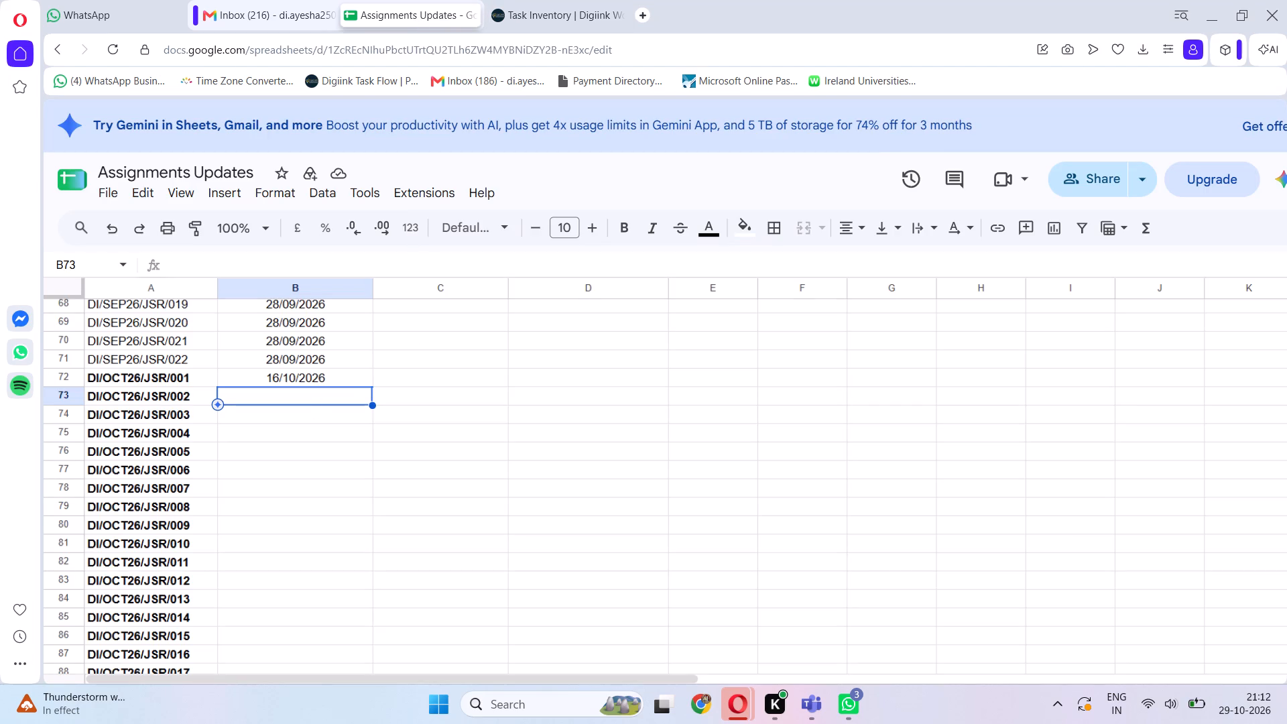
text(08/10/2026)
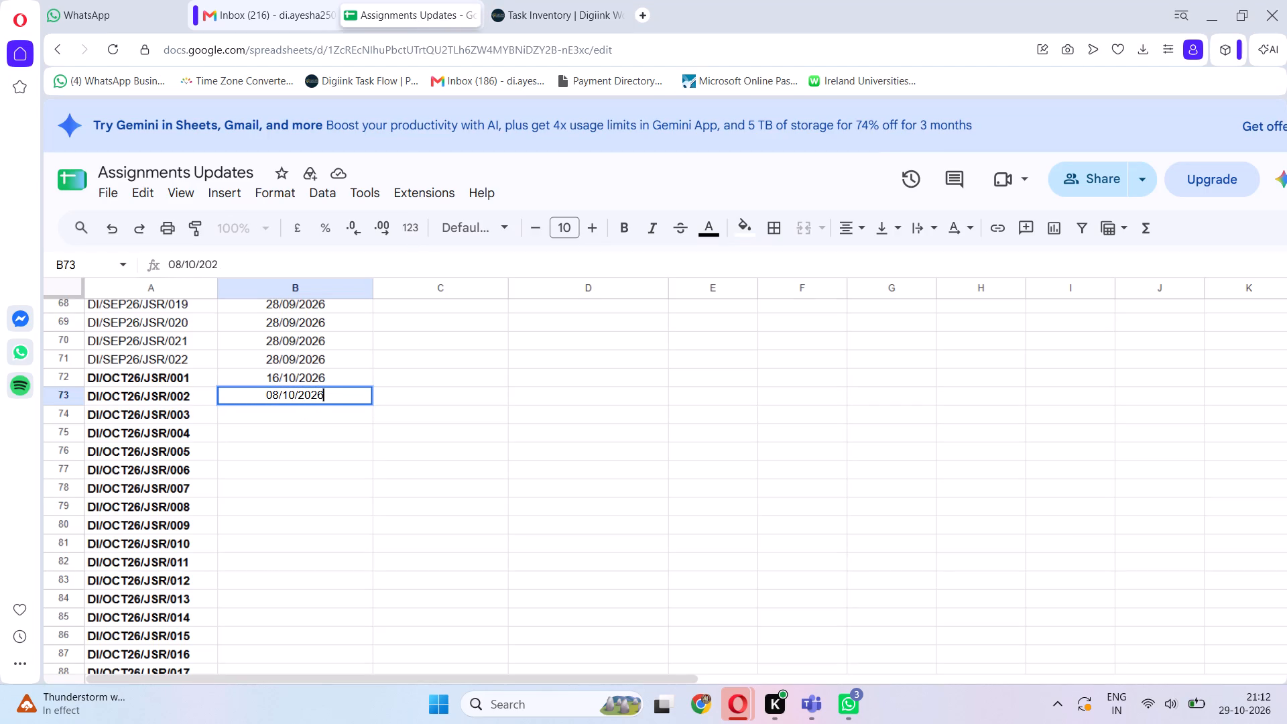
key(Return)
Enter the deadlines 21/10/2026 in B74 for DI/OCT26/JSR/003 and 20/10/2026 in B75 for DI/OCT26/JSR/004.
text(21/0)
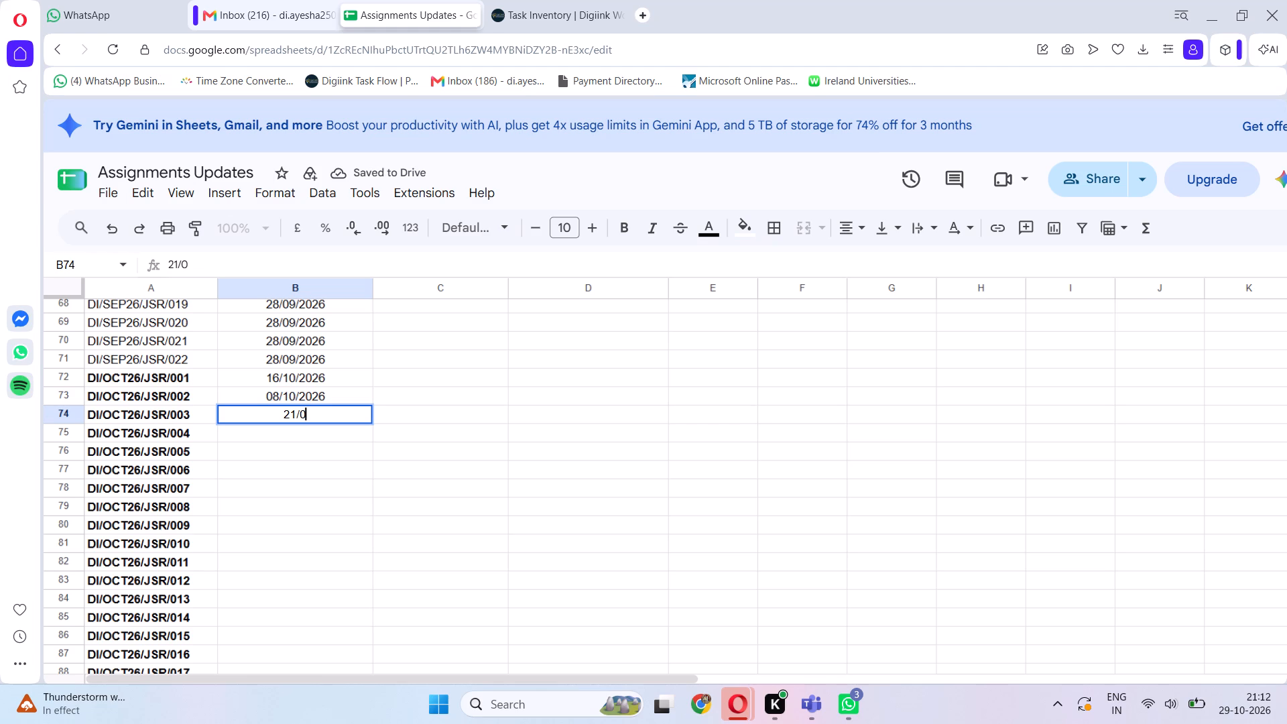
key(BackSpace)
text(10/2026)
key(Return)
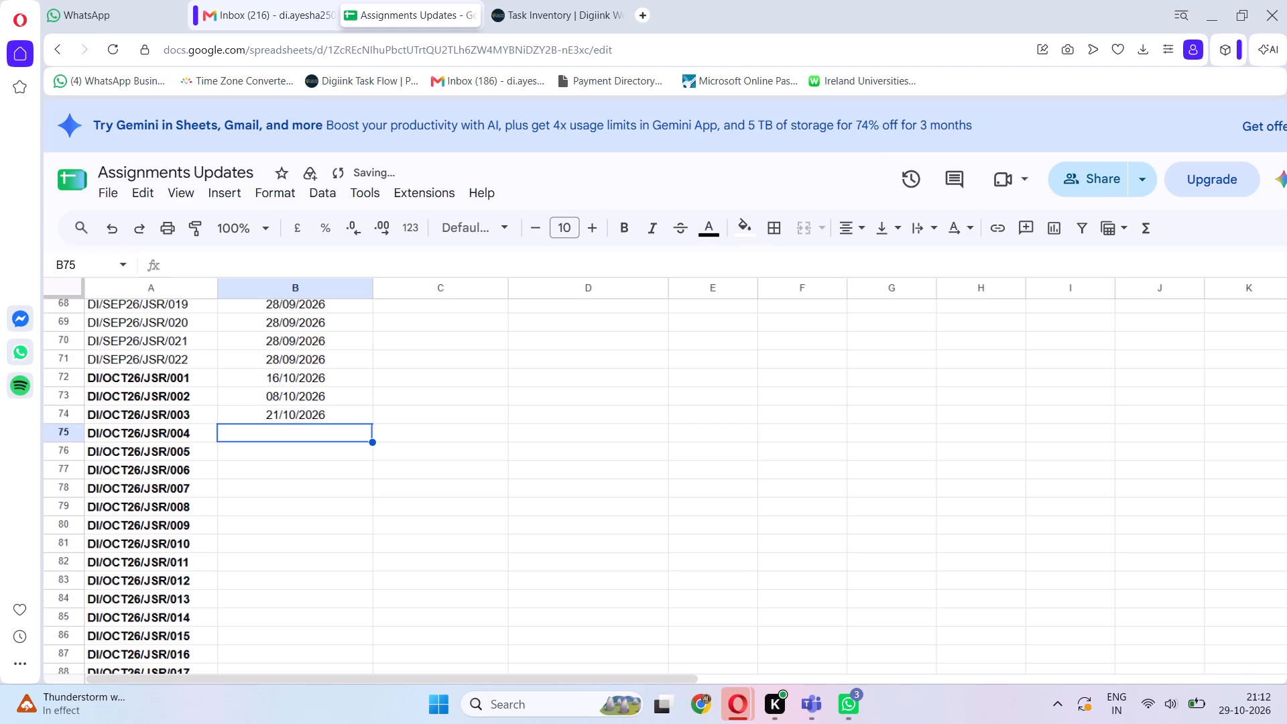
text(20/10/2026)
key(Return)
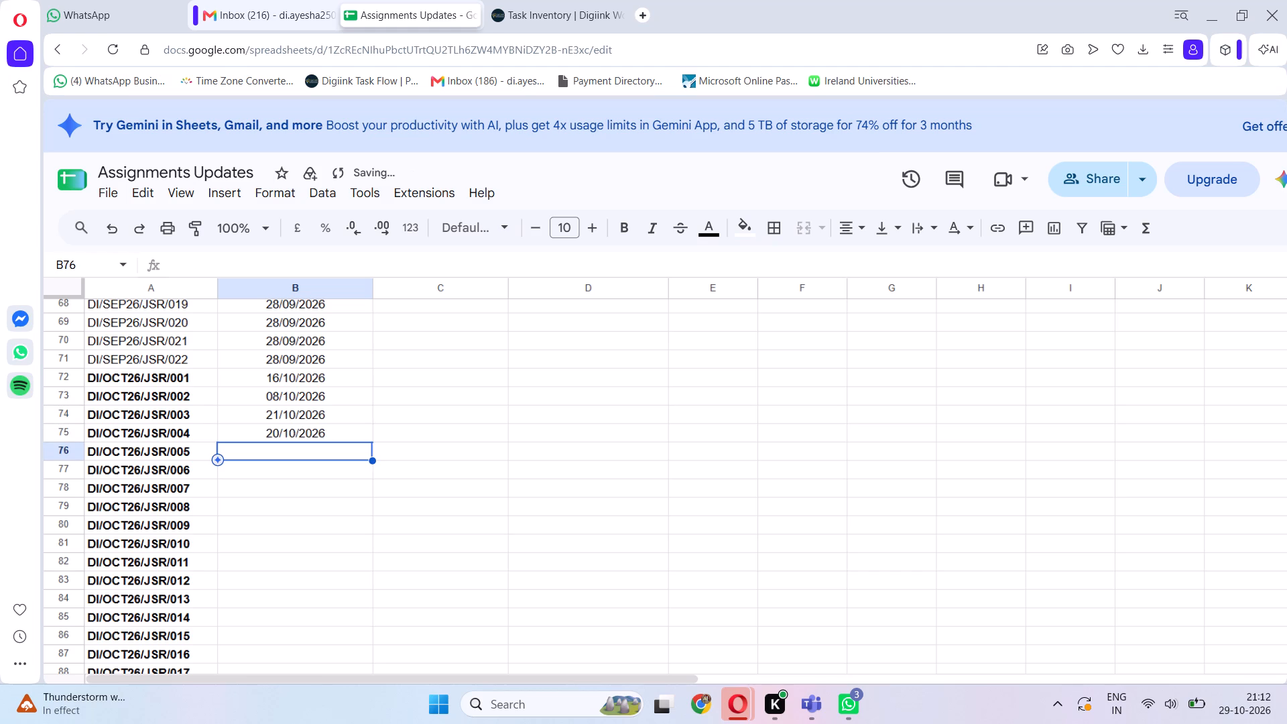
Look up the next October deadlines in the Task Inventory and enter 03/10/2026 in B76 of the Lehar sheet for DI/OCT26/JSR/005.
click(566, 4)
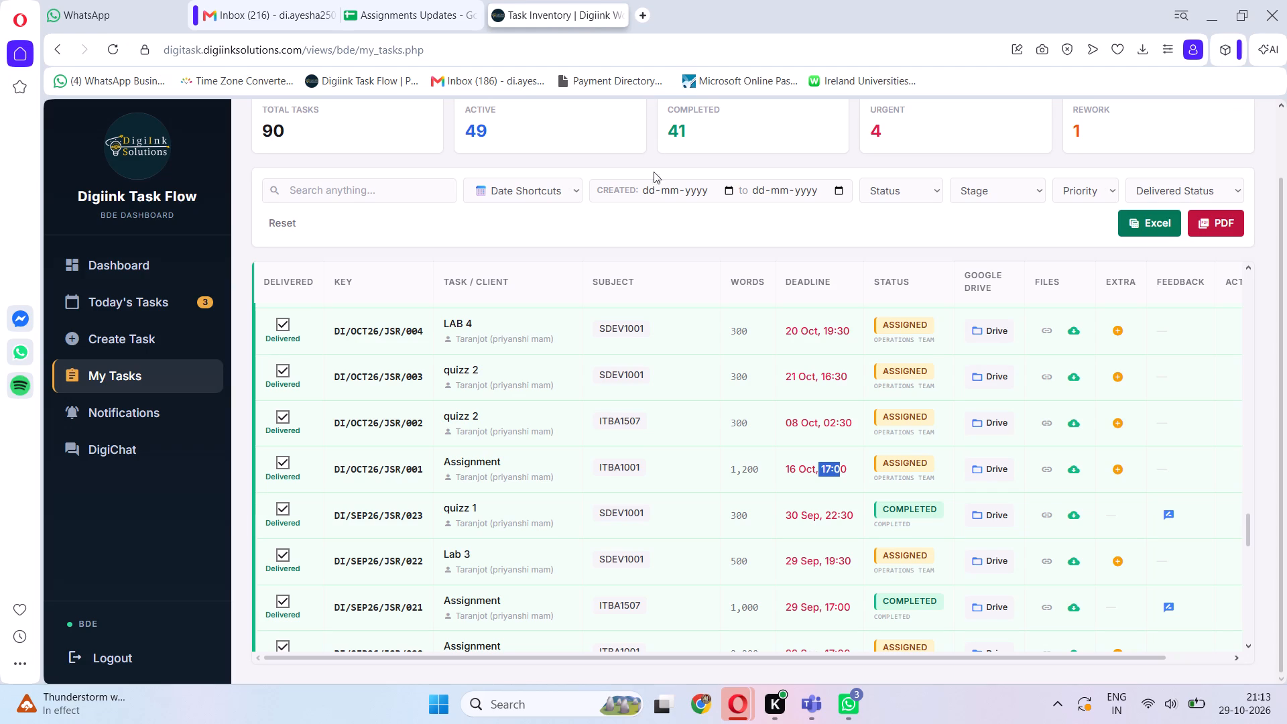
scroll(555, 367, up, 1)
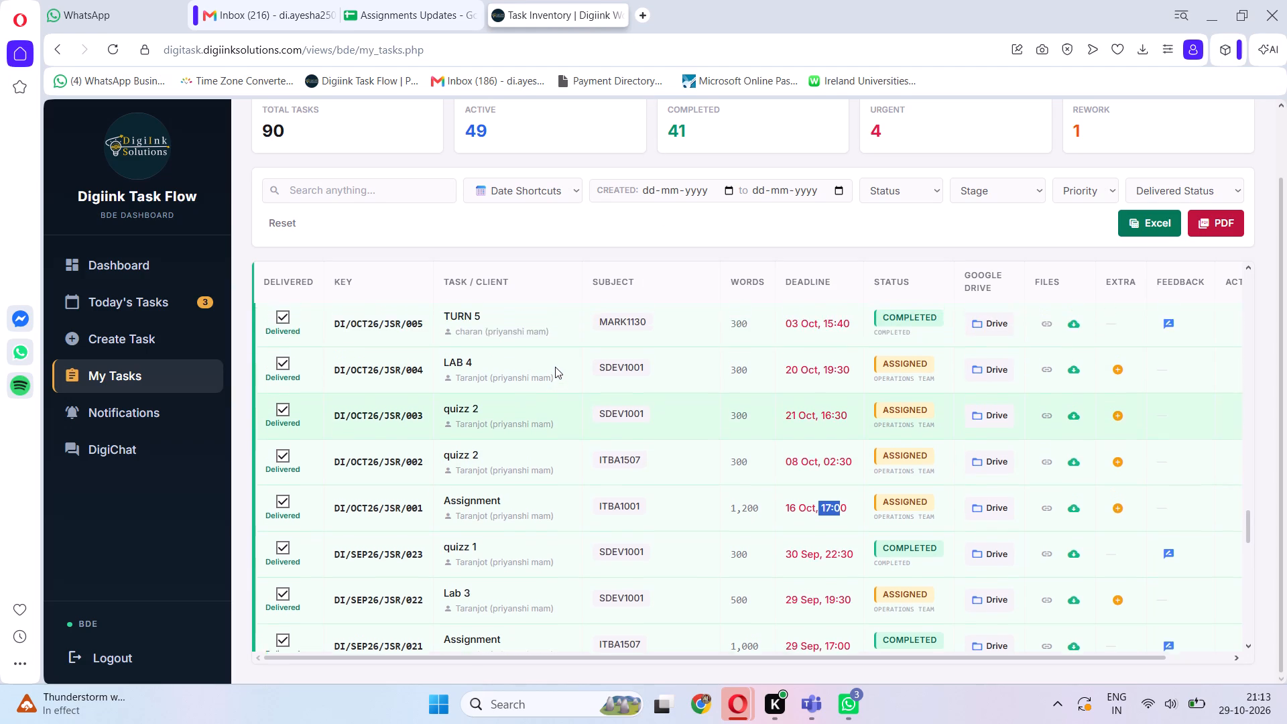
scroll(555, 367, up, 2)
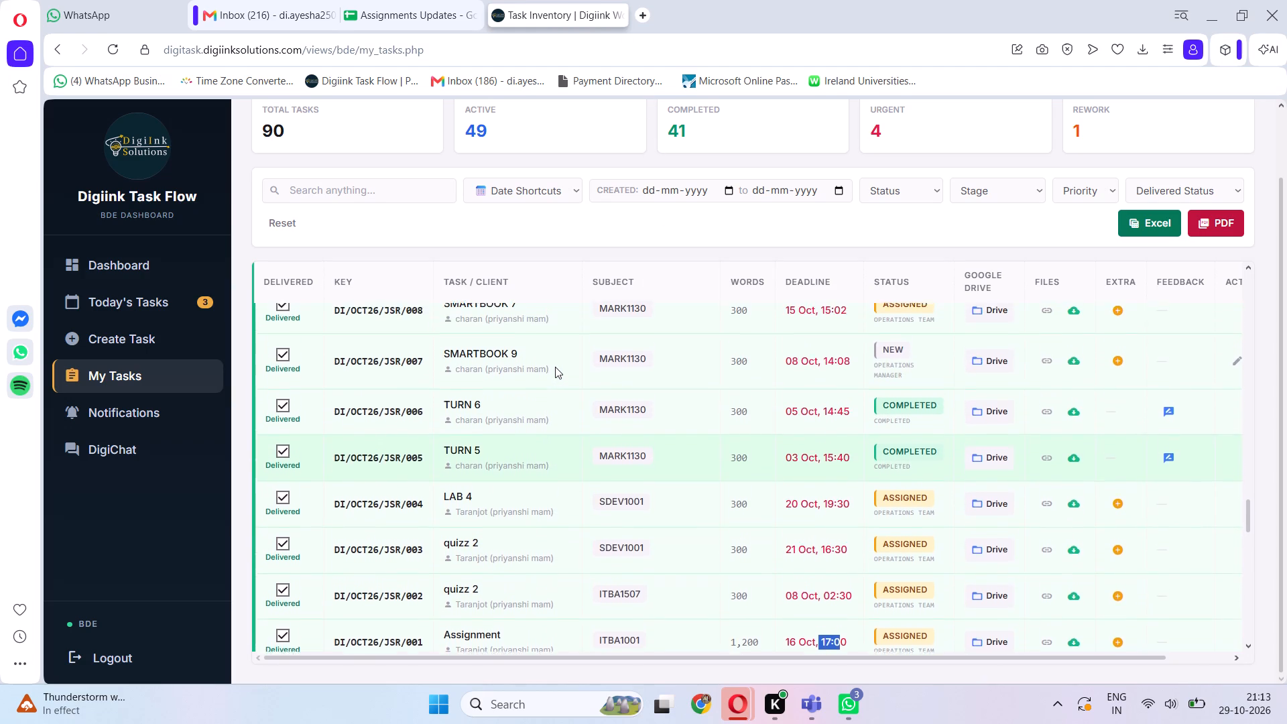
scroll(555, 367, up, 1)
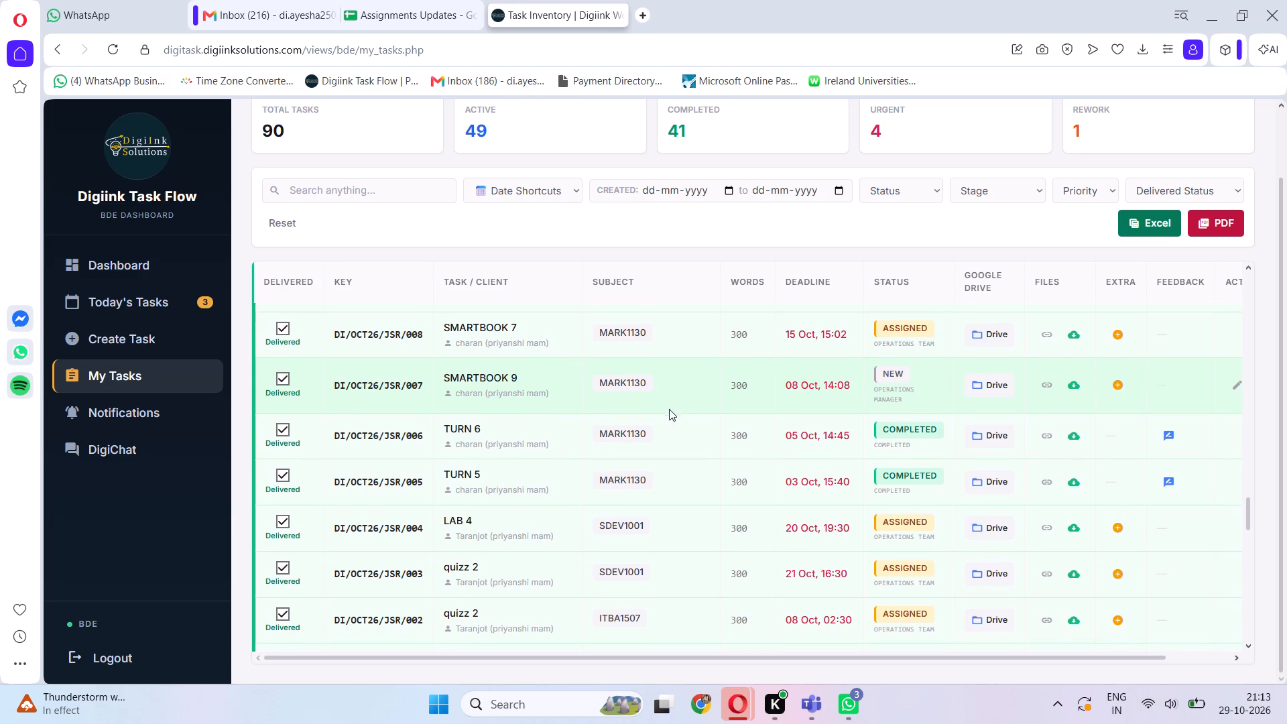
click(406, 13)
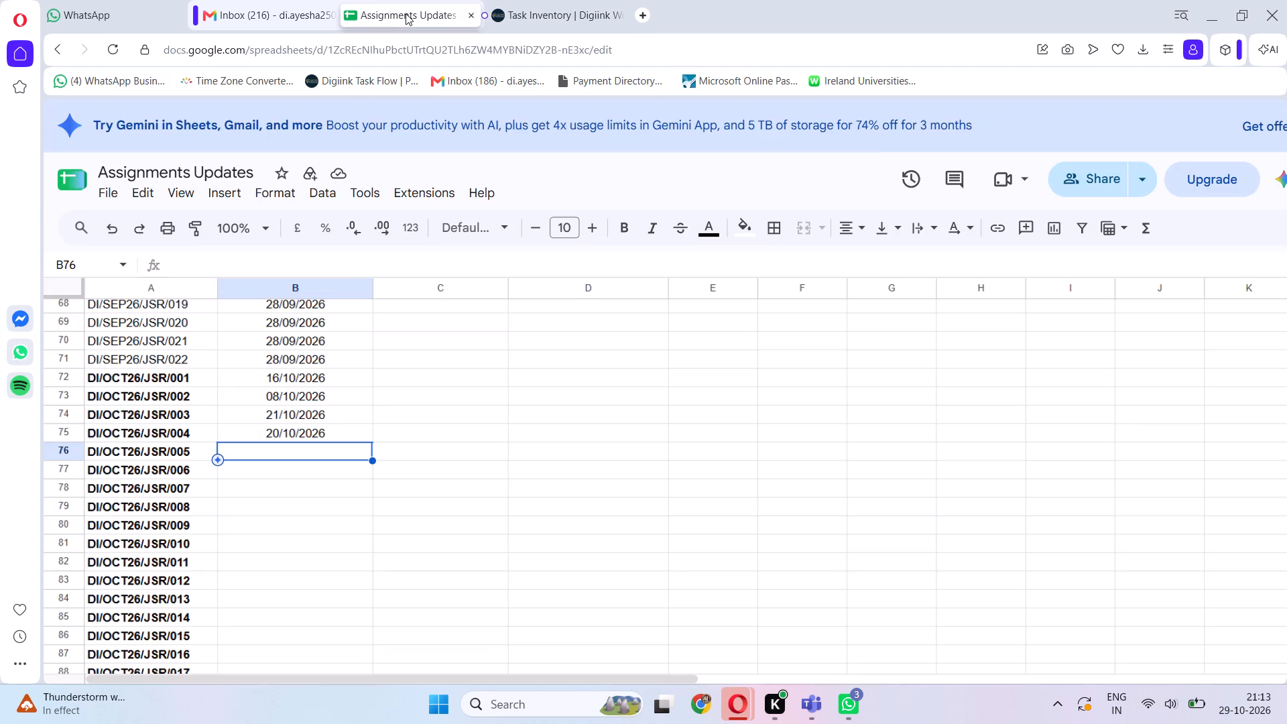
text(03/10/2026)
key(Return)
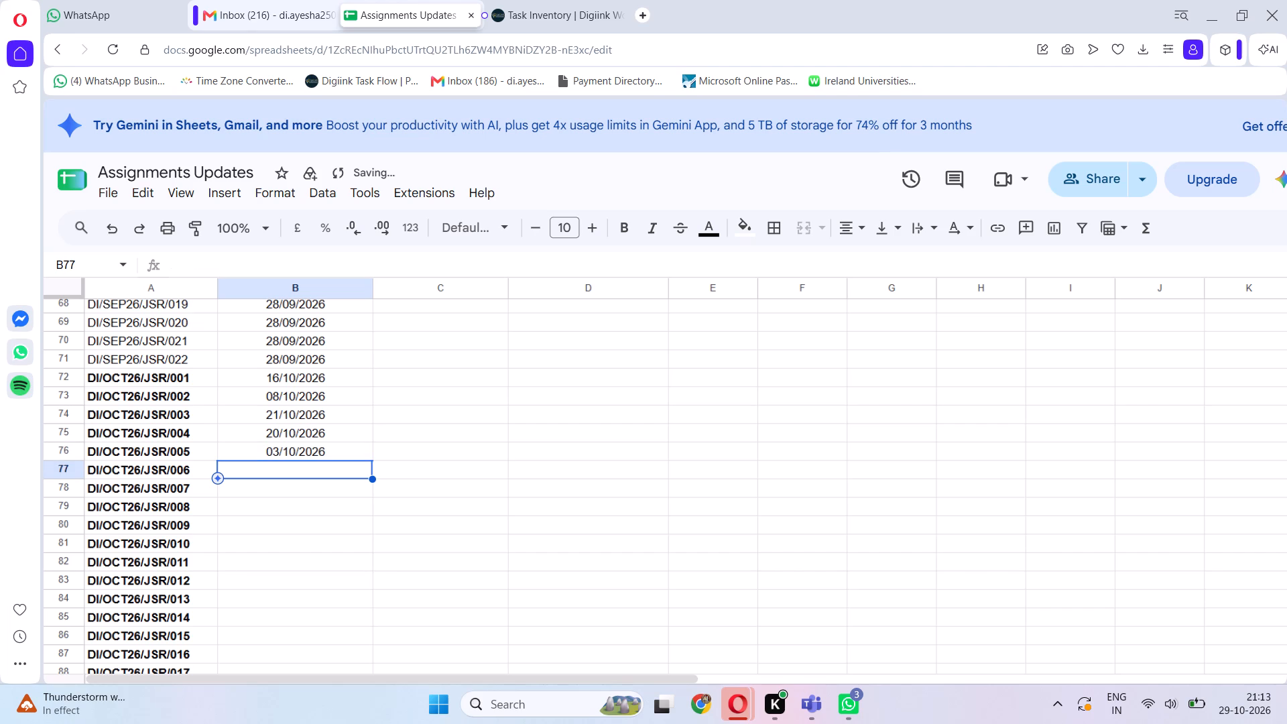
Enter the deadlines 05/10/2026 in B77 for DI/OCT26/JSR/006 and 08/10/2026 in B78 for DI/OCT26/JSR/007.
key(5)
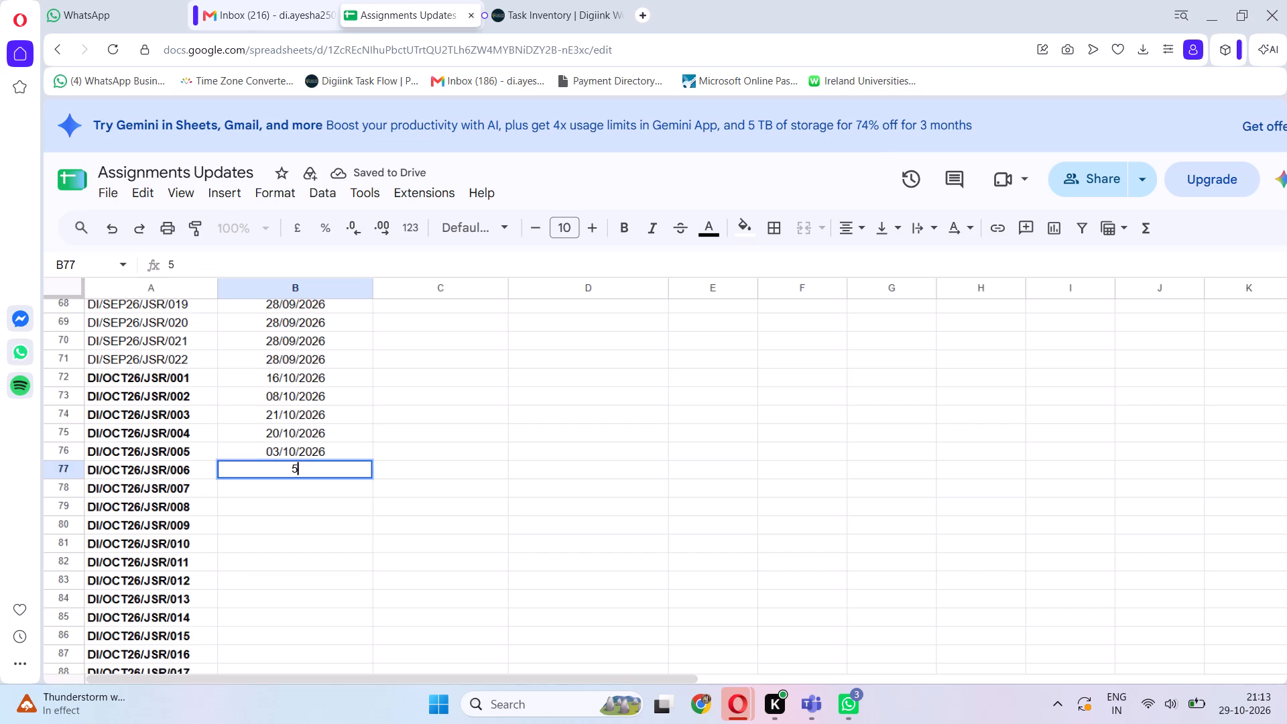
key(BackSpace)
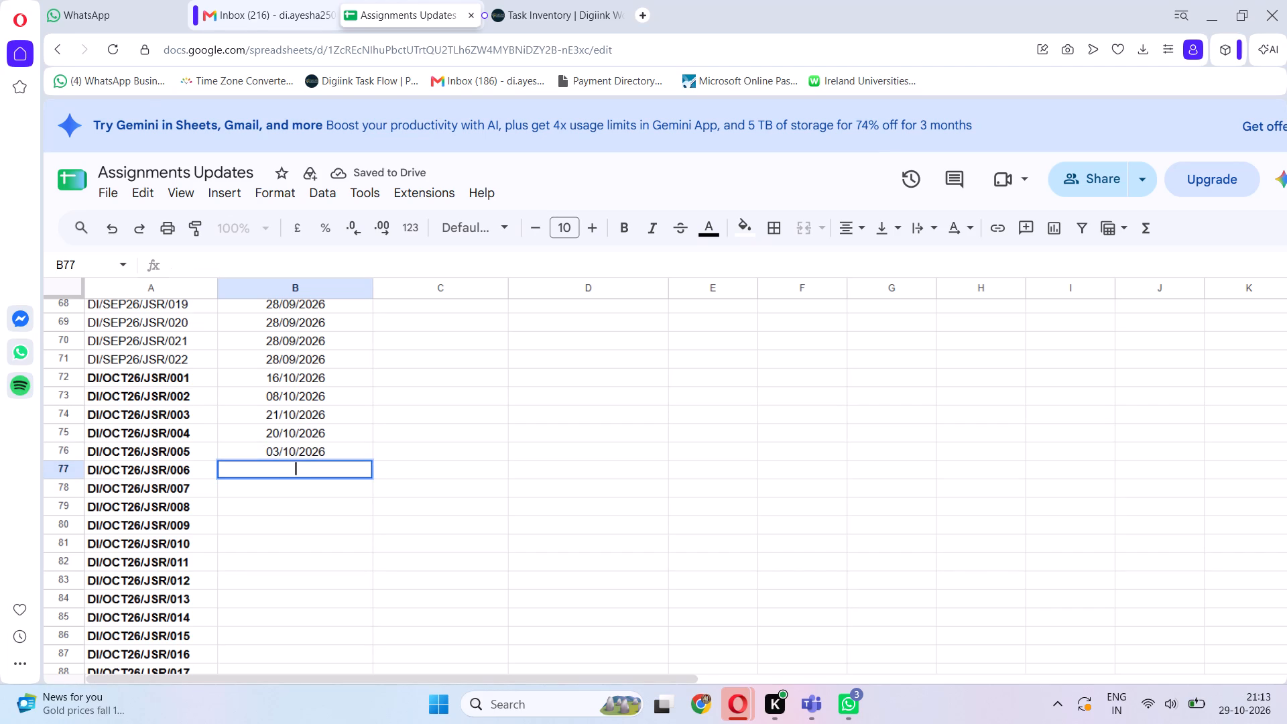
text(05/10/)
text(2026)
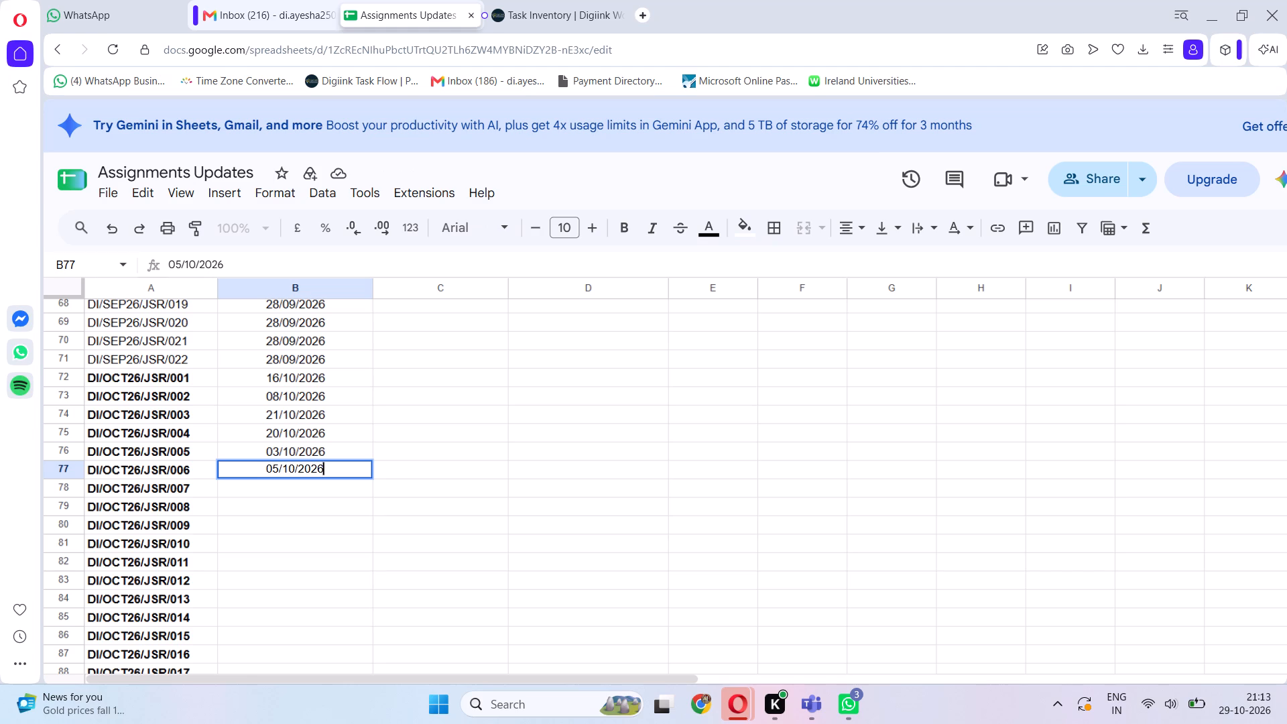
key(Return)
key(slash)
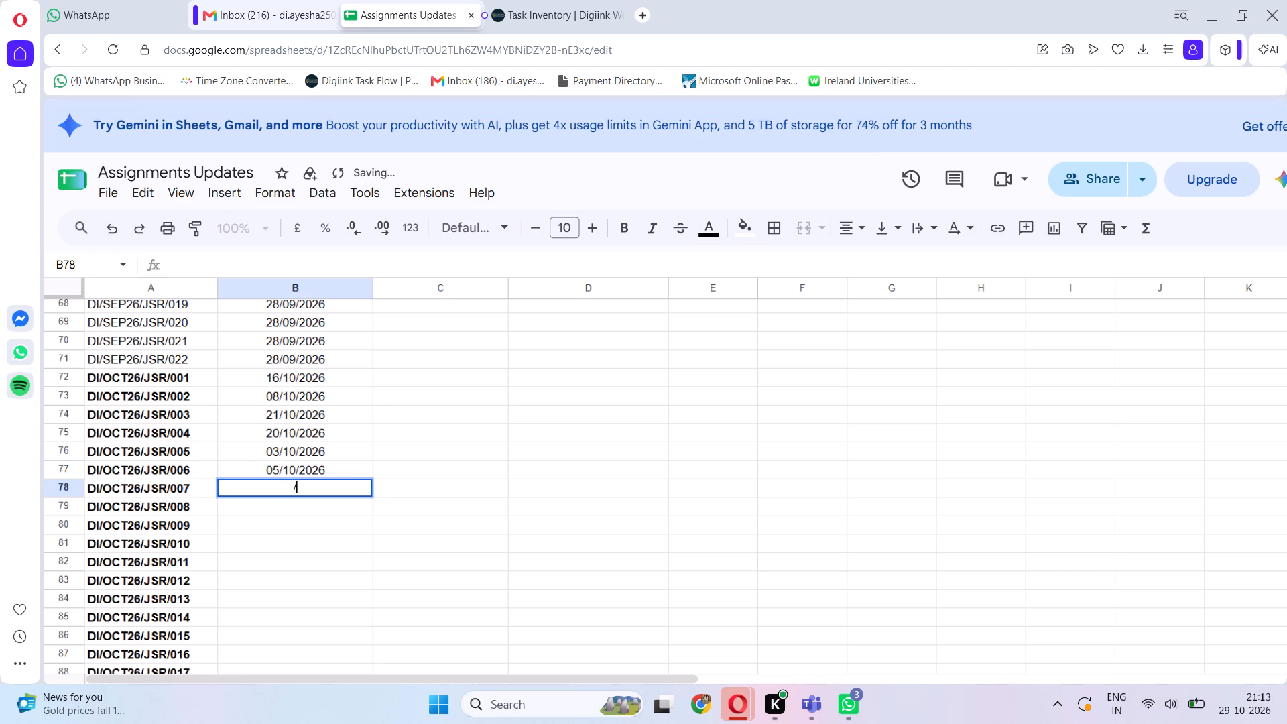
key(BackSpace)
text(08/)
text(10/2026)
key(Return)
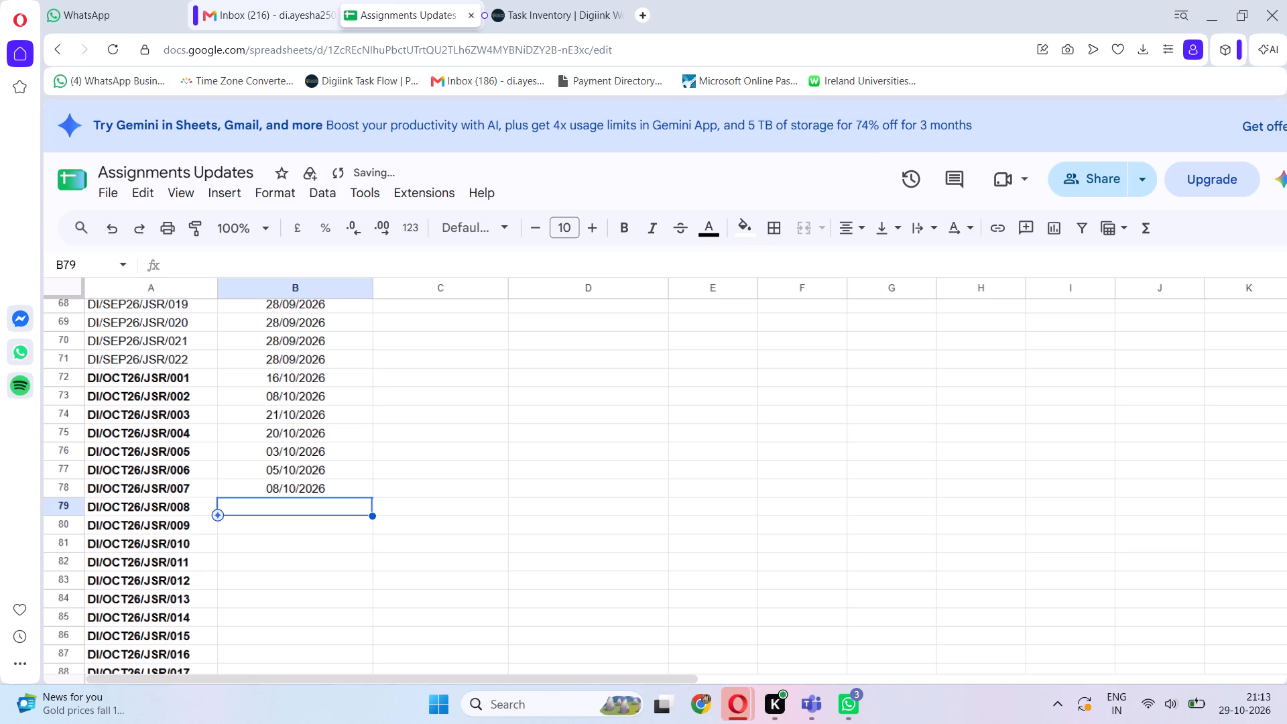
Check the DI/OCT26/JSR/008 deadline in the Task Inventory and enter 15/10/2026 in cell B79 of the Lehar sheet.
click(571, 3)
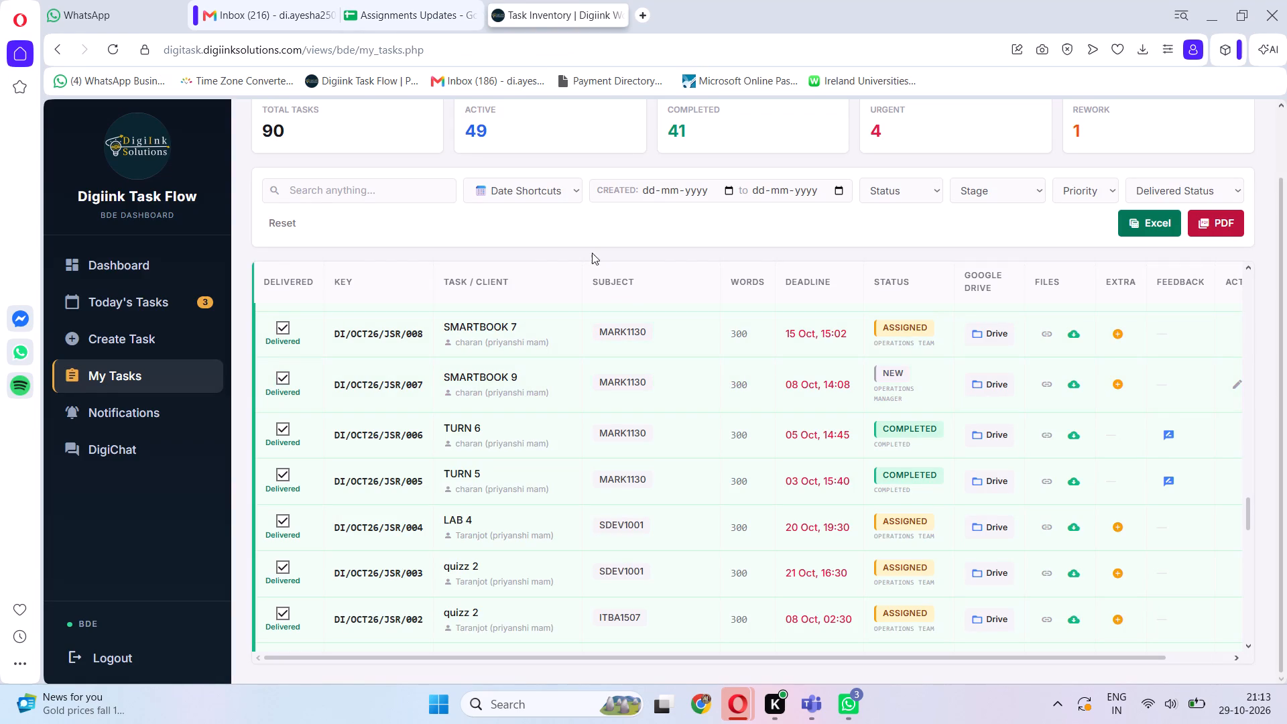
click(407, 1)
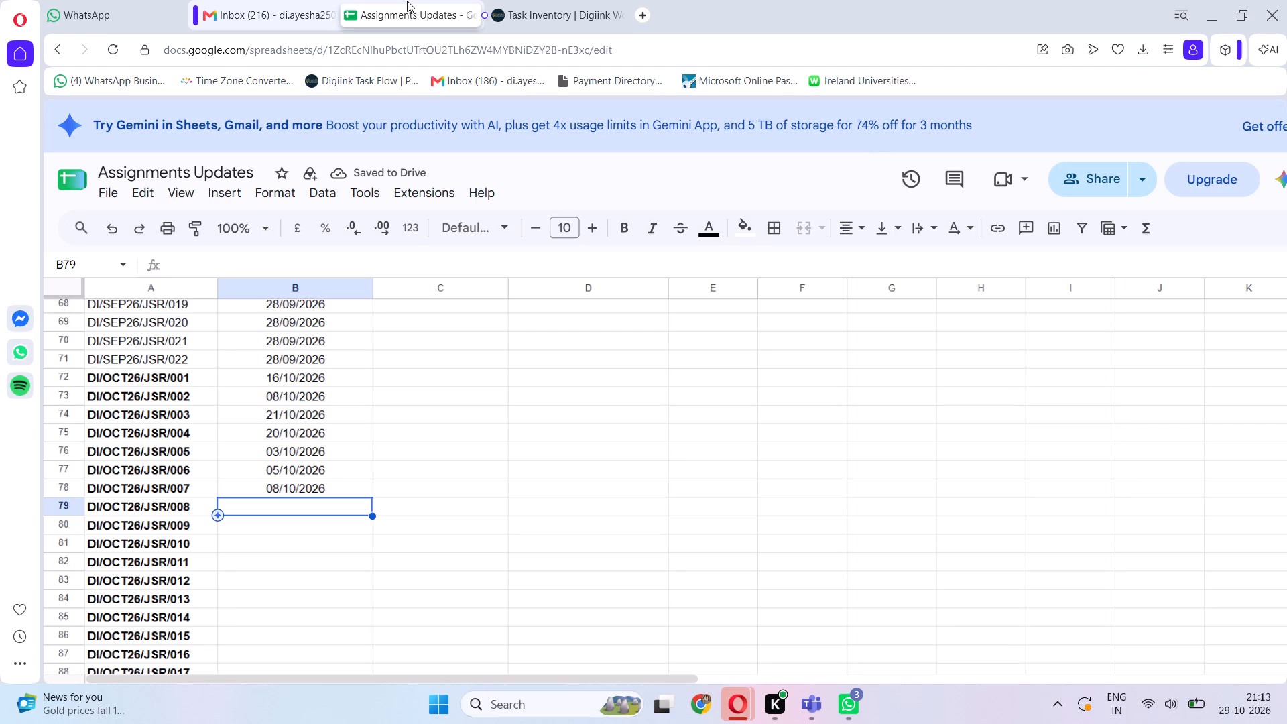
text(15/20)
key(BackSpace)
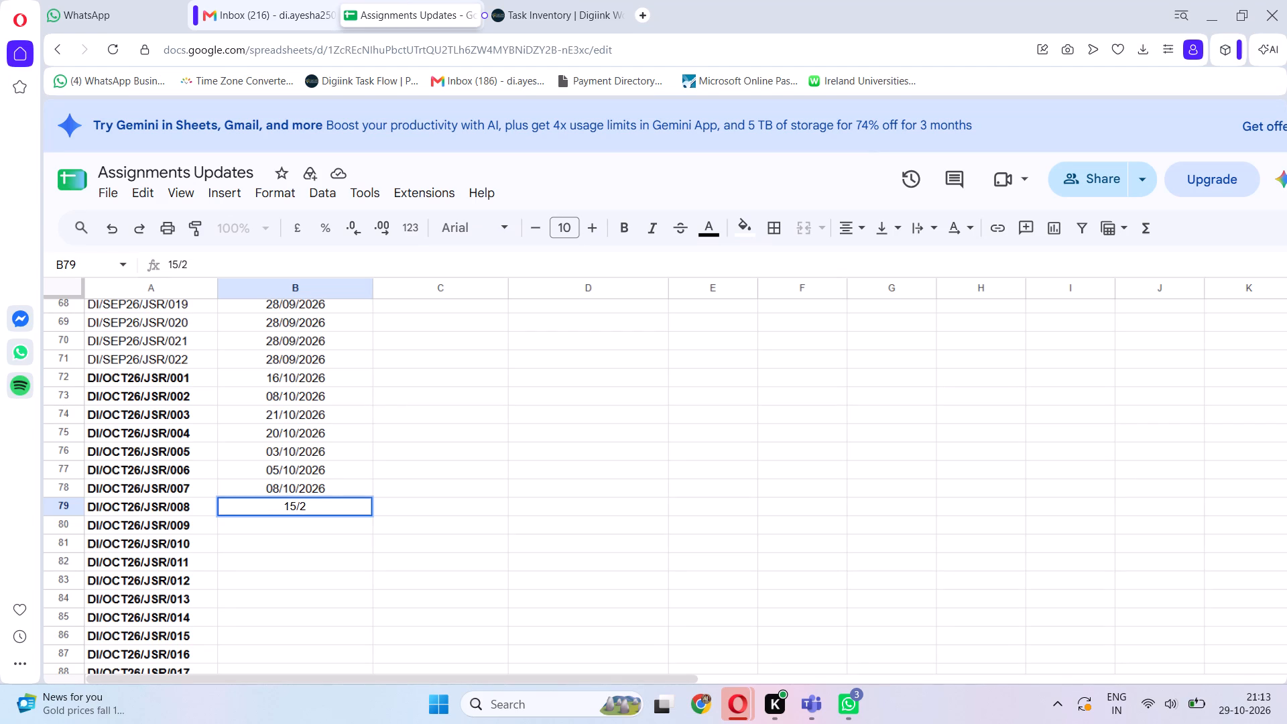
key(BackSpace)
text(10/2026)
key(Return)
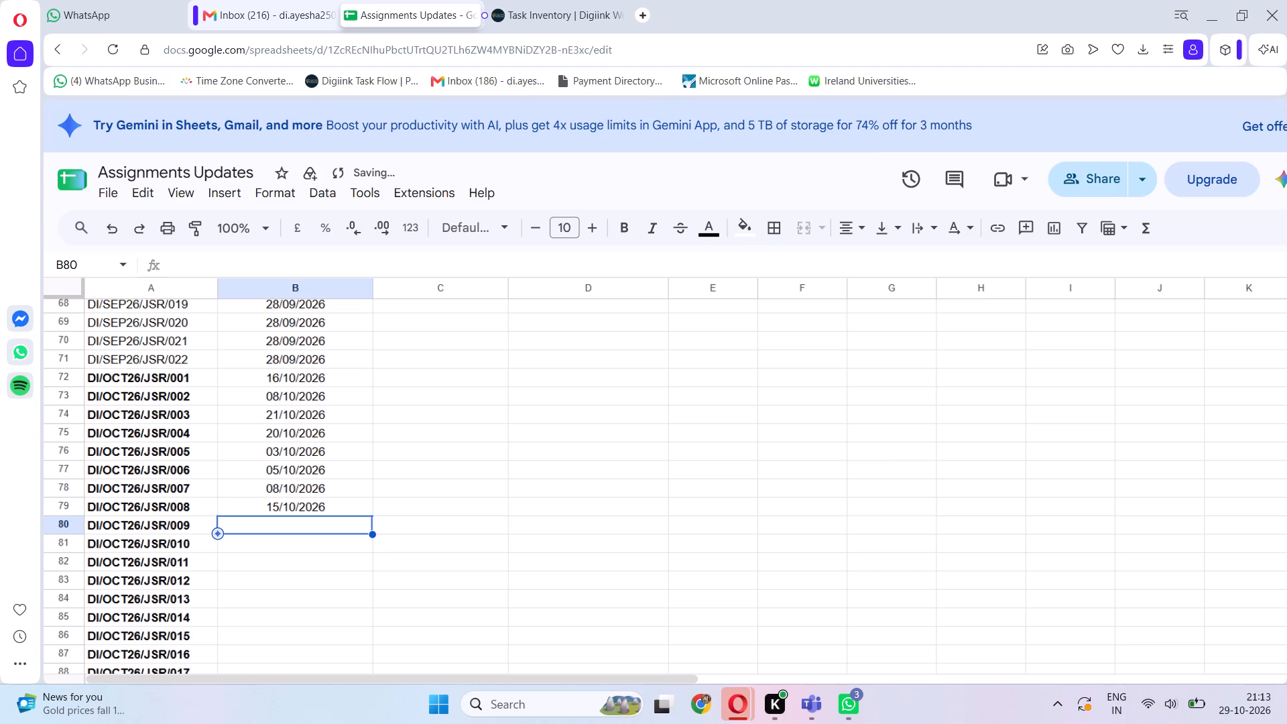
Look up the DI/OCT26/JSR/009 and 010 deadlines in the Task Inventory and enter 21/10/2026 in B80 and 28/10/2026 in B81.
click(562, 3)
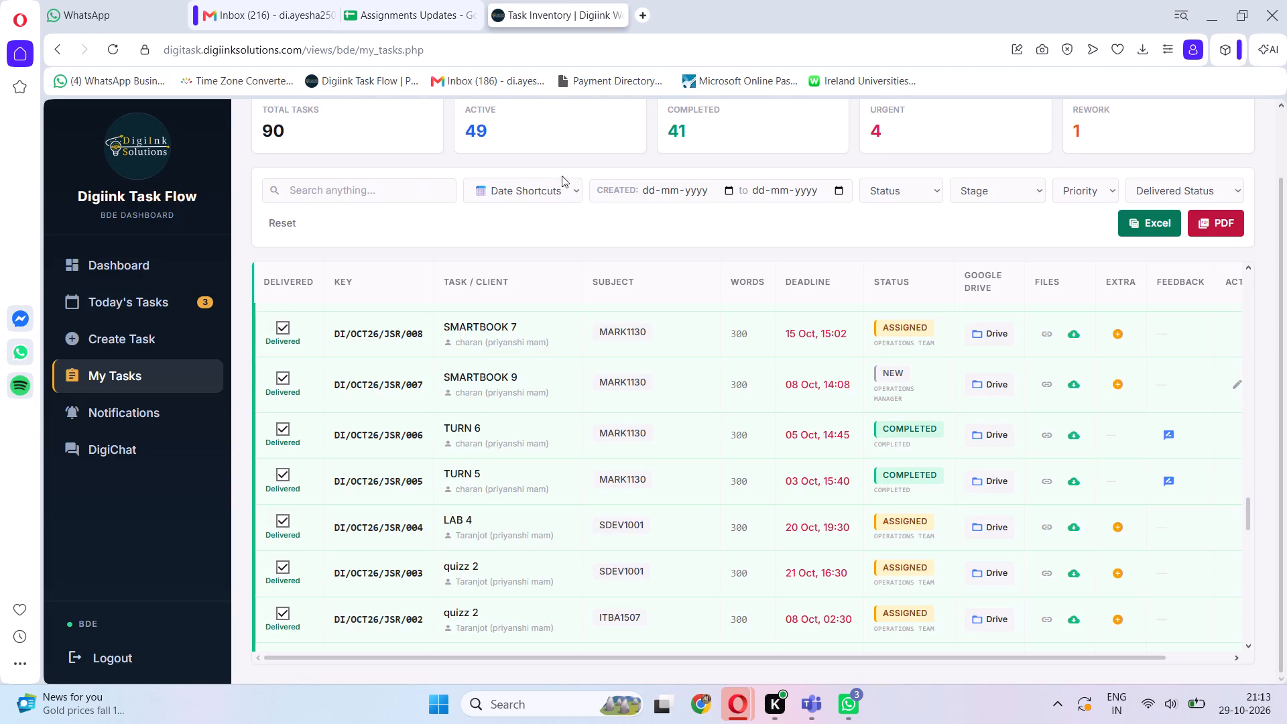
scroll(664, 352, up, 3)
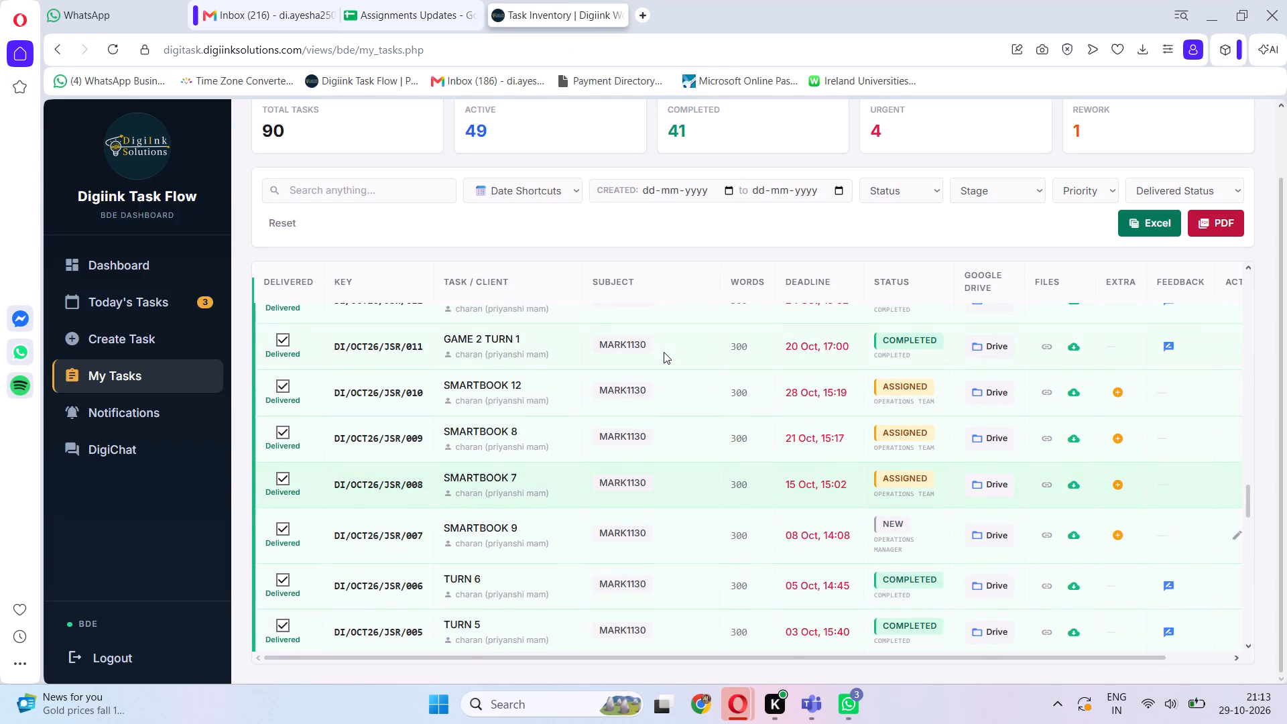
scroll(664, 352, up, 4)
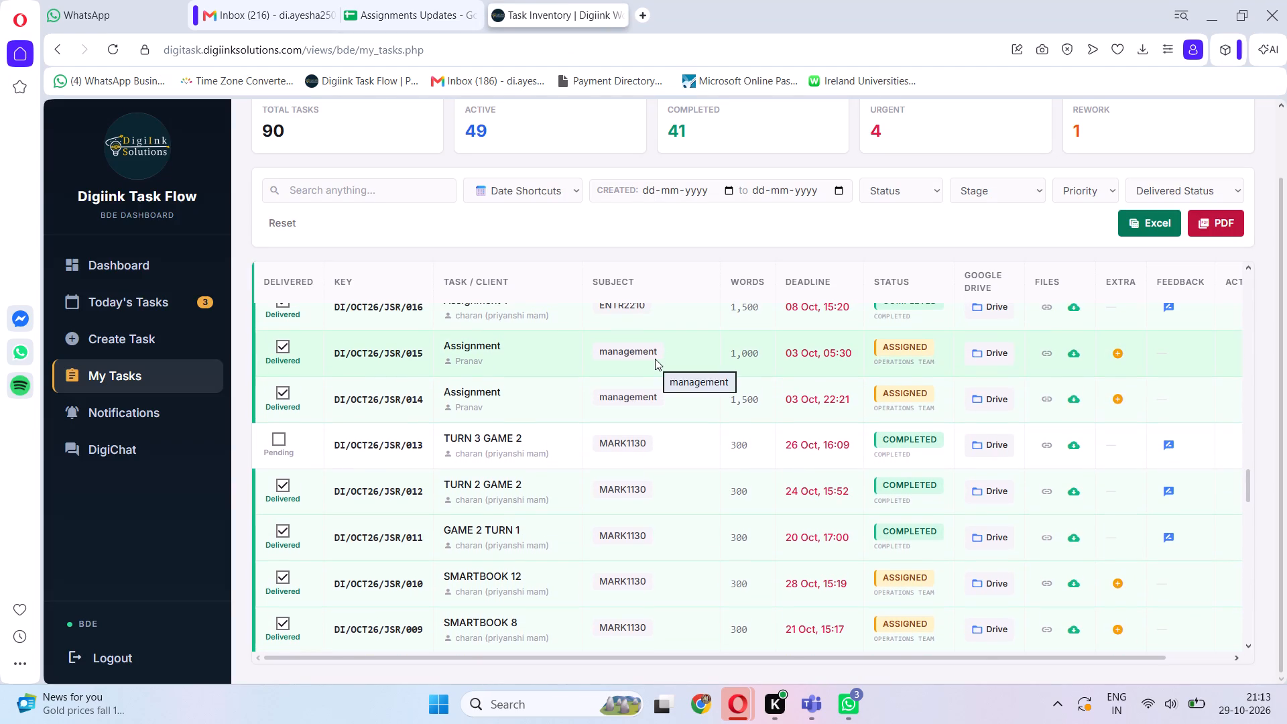
click(399, 8)
text(21/2)
key(BackSpace)
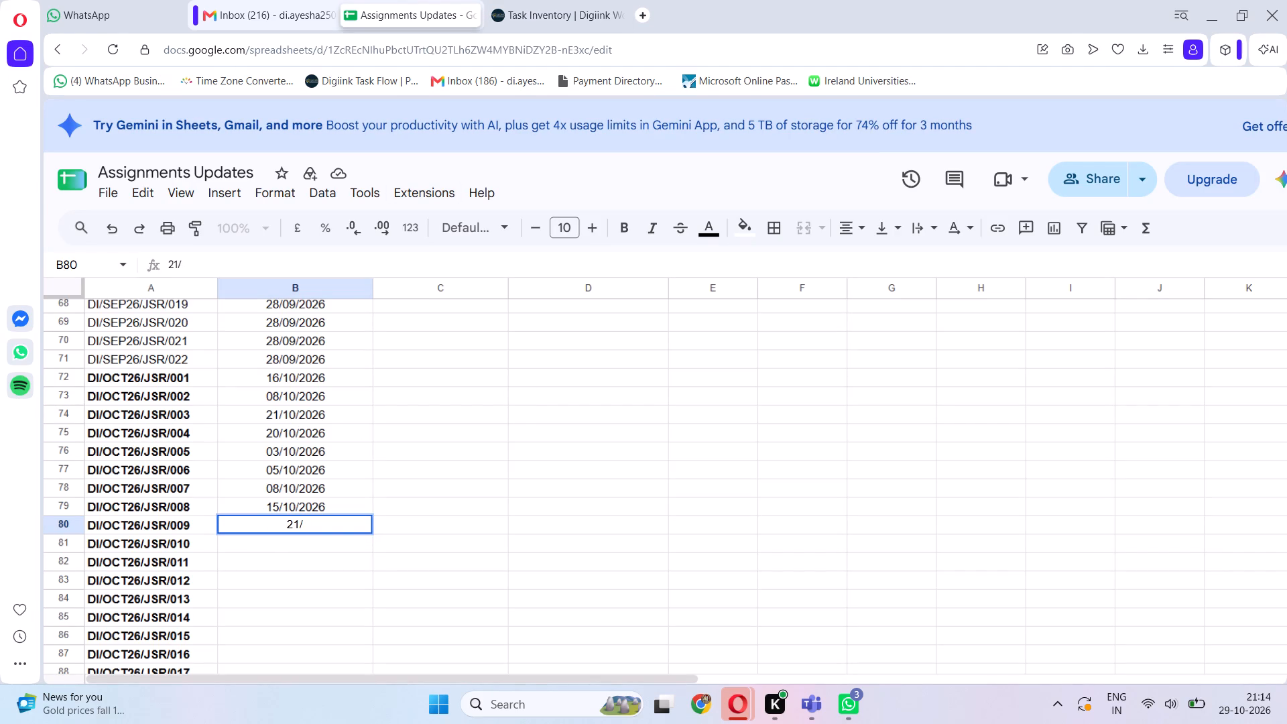
text(10/2026)
key(Return)
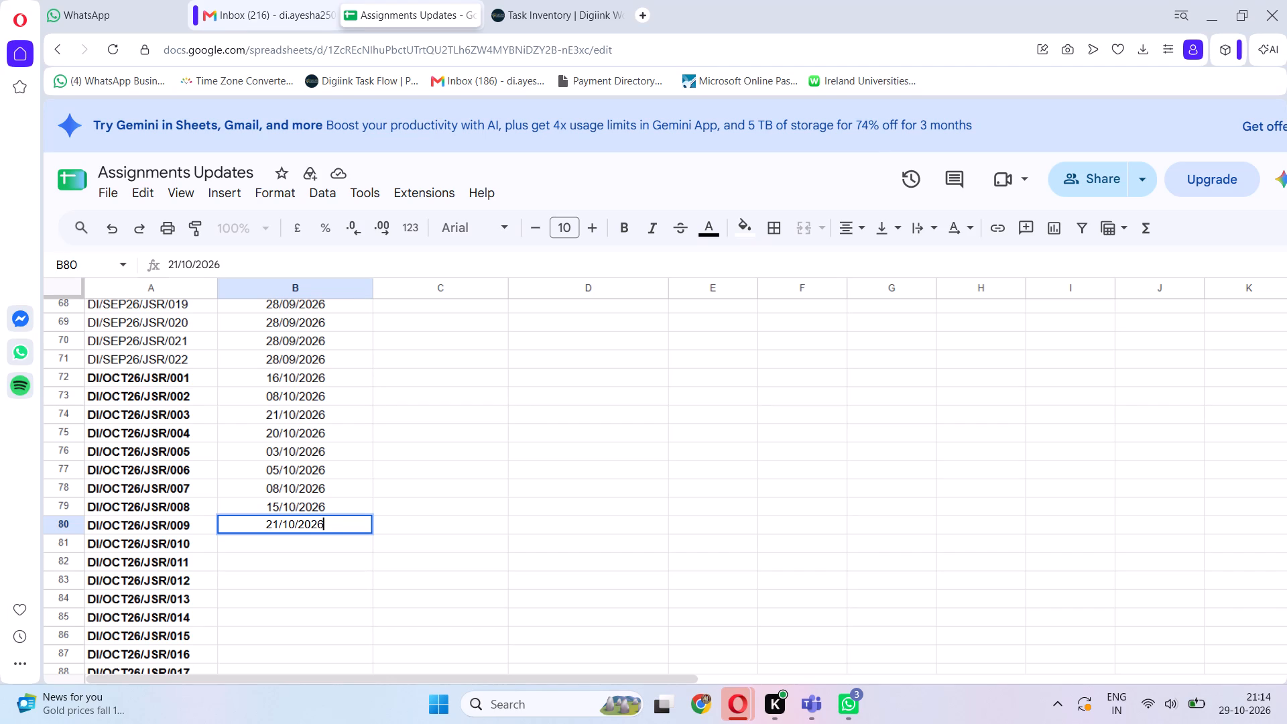
key(2)
text(8/)
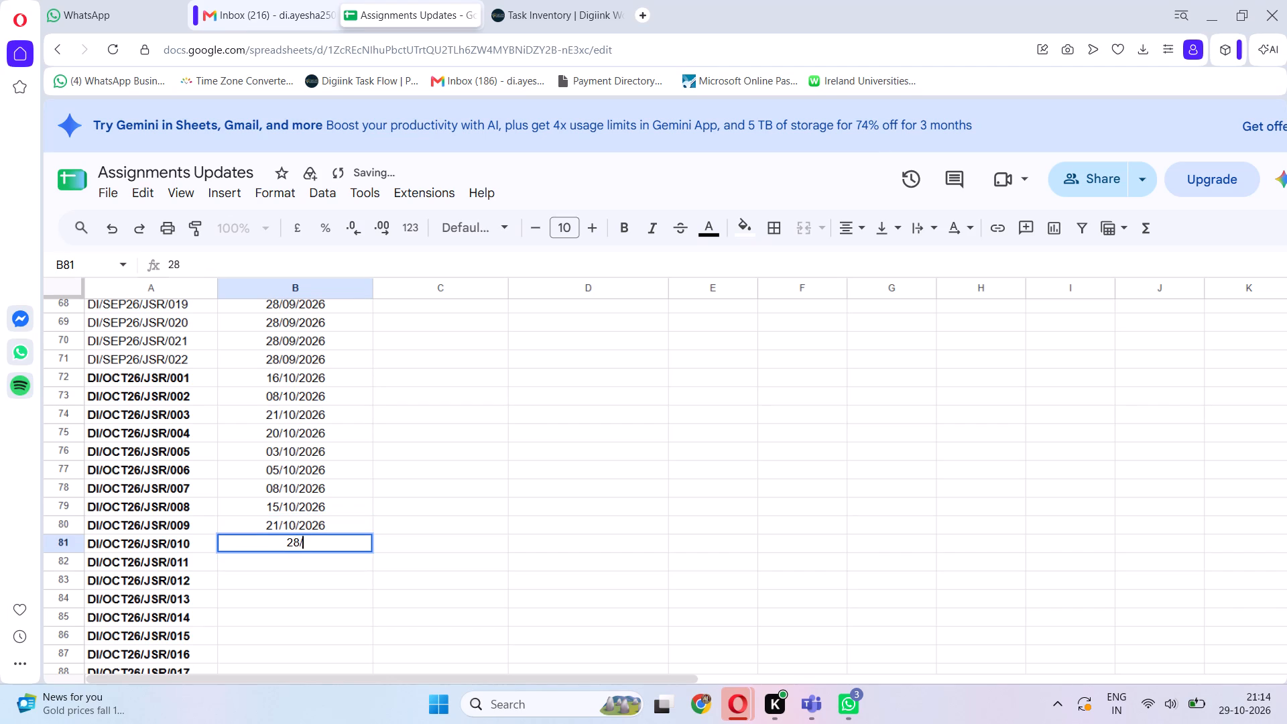
text(10/2026)
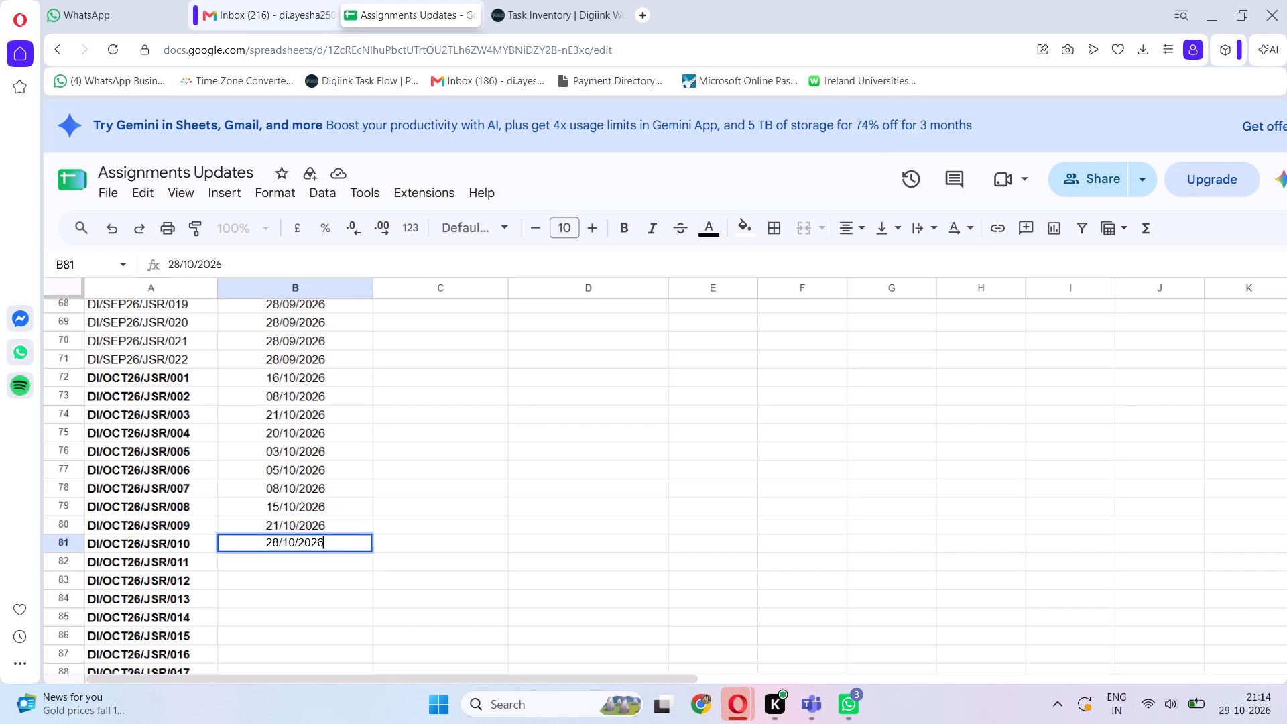
key(Return)
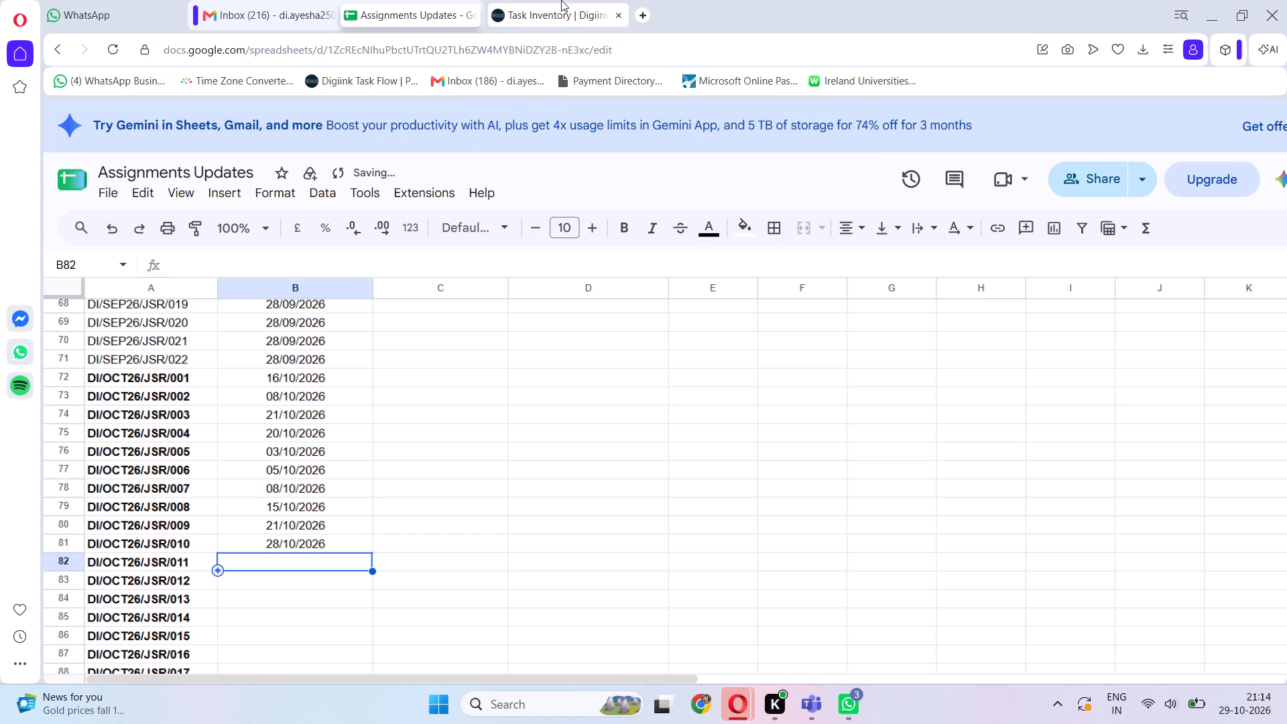
Check the DI/OCT26/JSR/011 to 013 deadlines in the Task Inventory and enter 20/10/2026, 24/10/2026 and 26/10/2026 in B82 to B84.
click(571, 4)
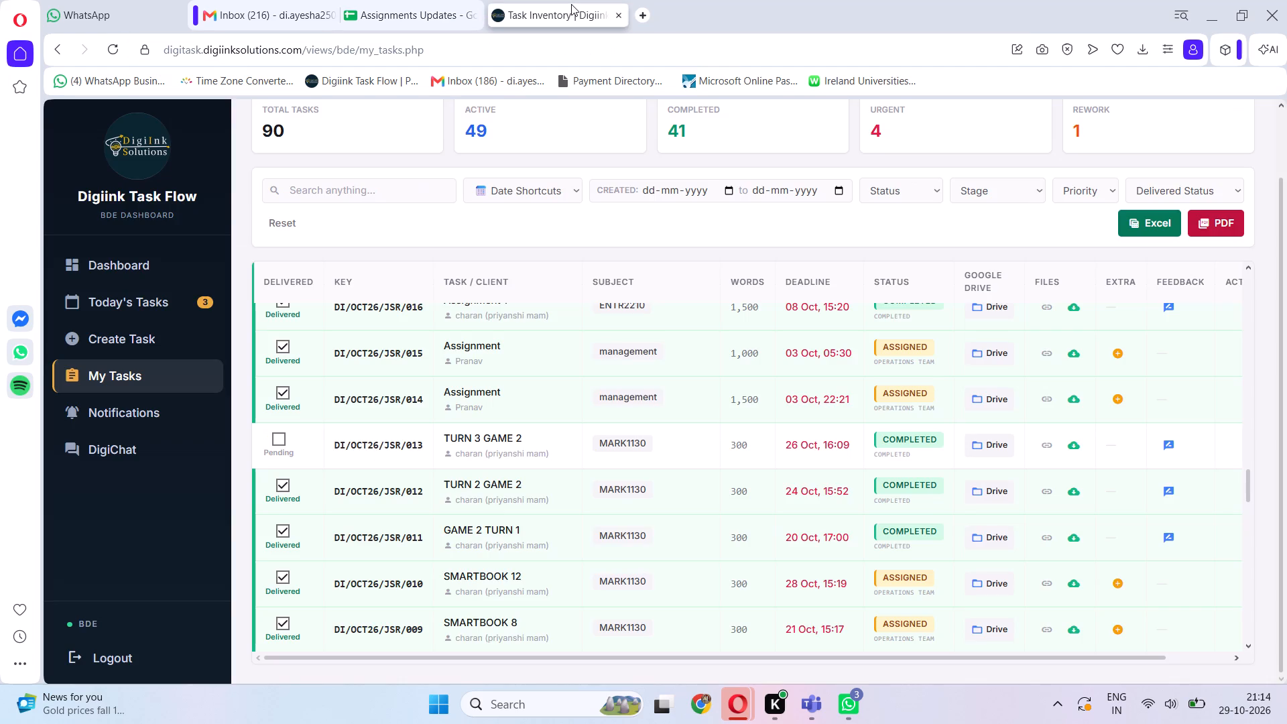
click(395, 3)
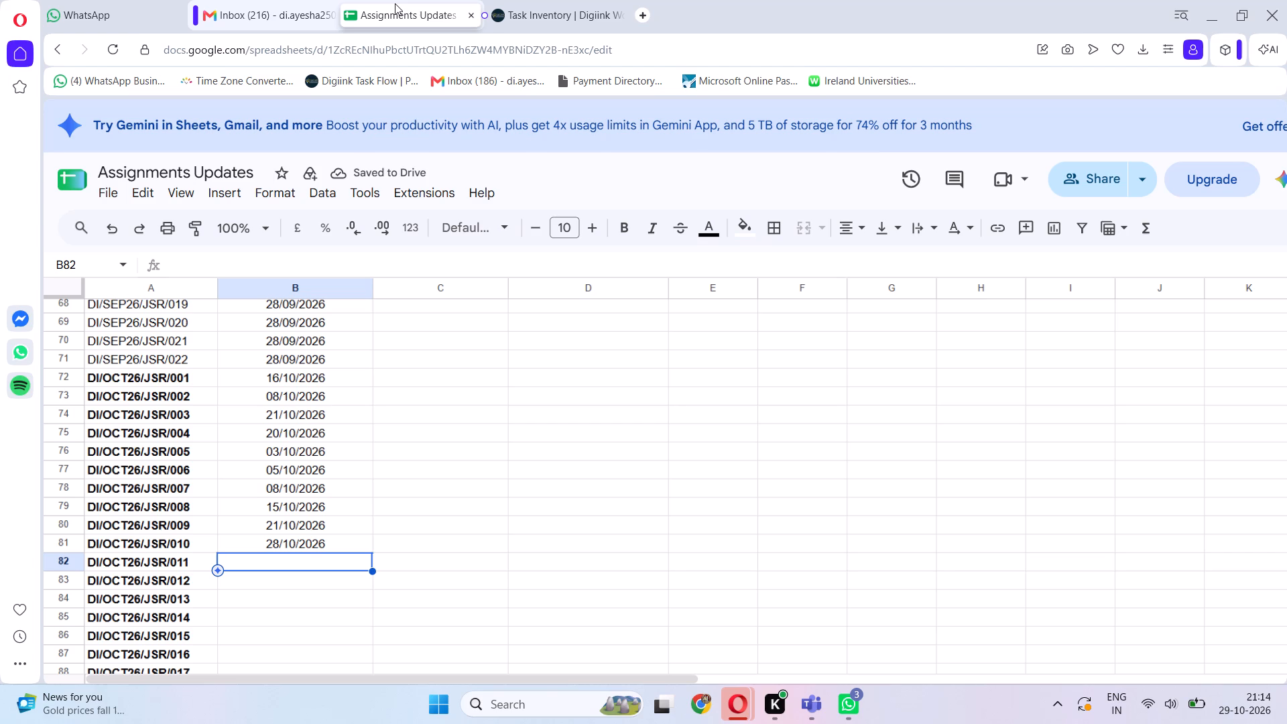
text(20/)
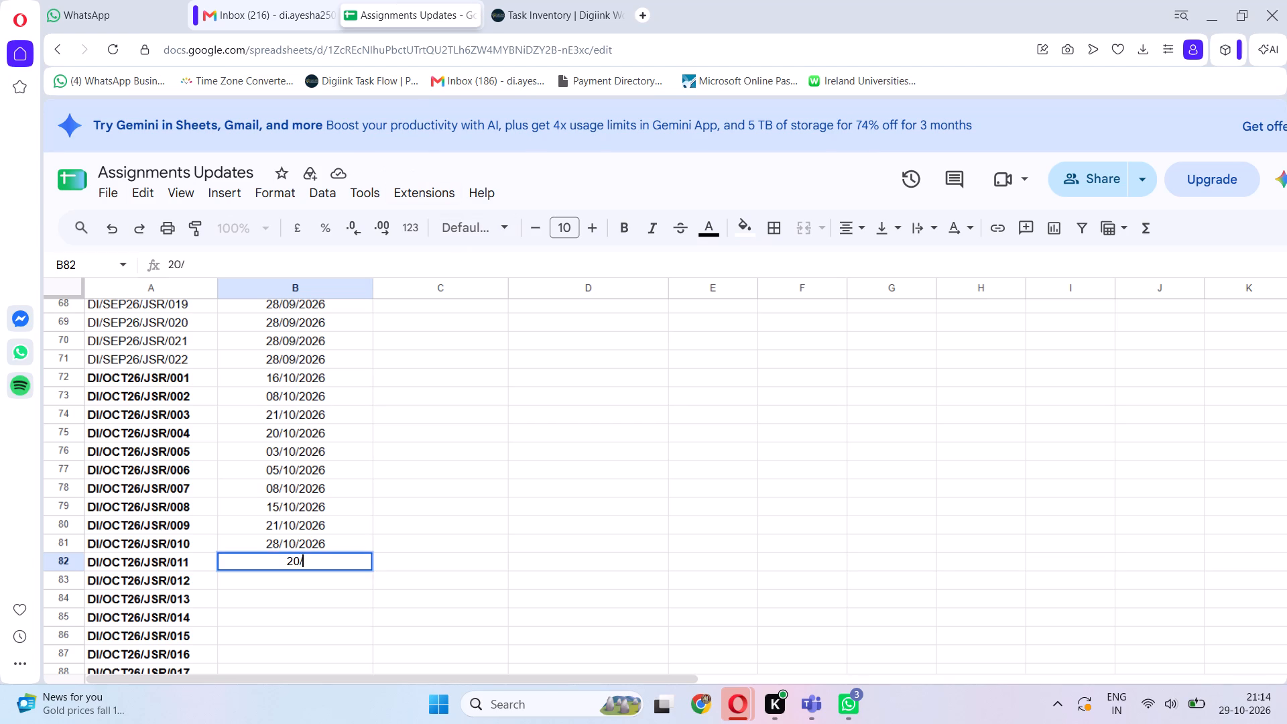
text(10/2026)
key(Return)
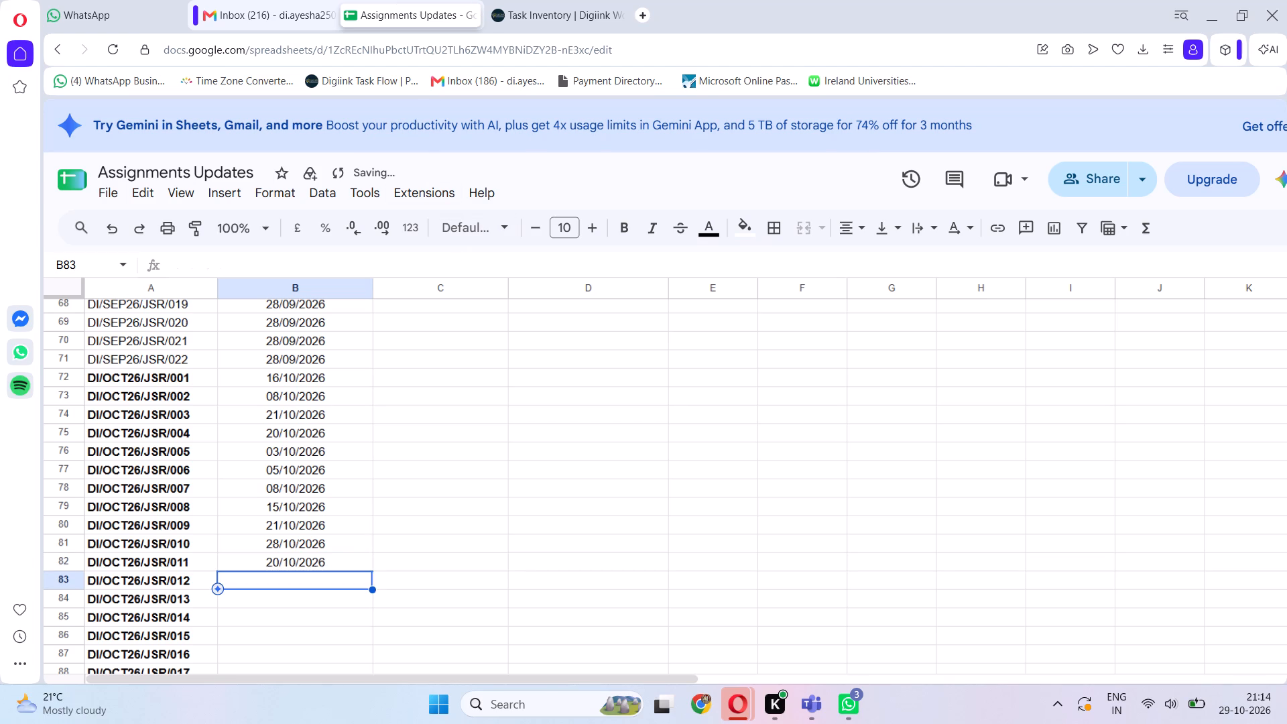
text(24/10/2026)
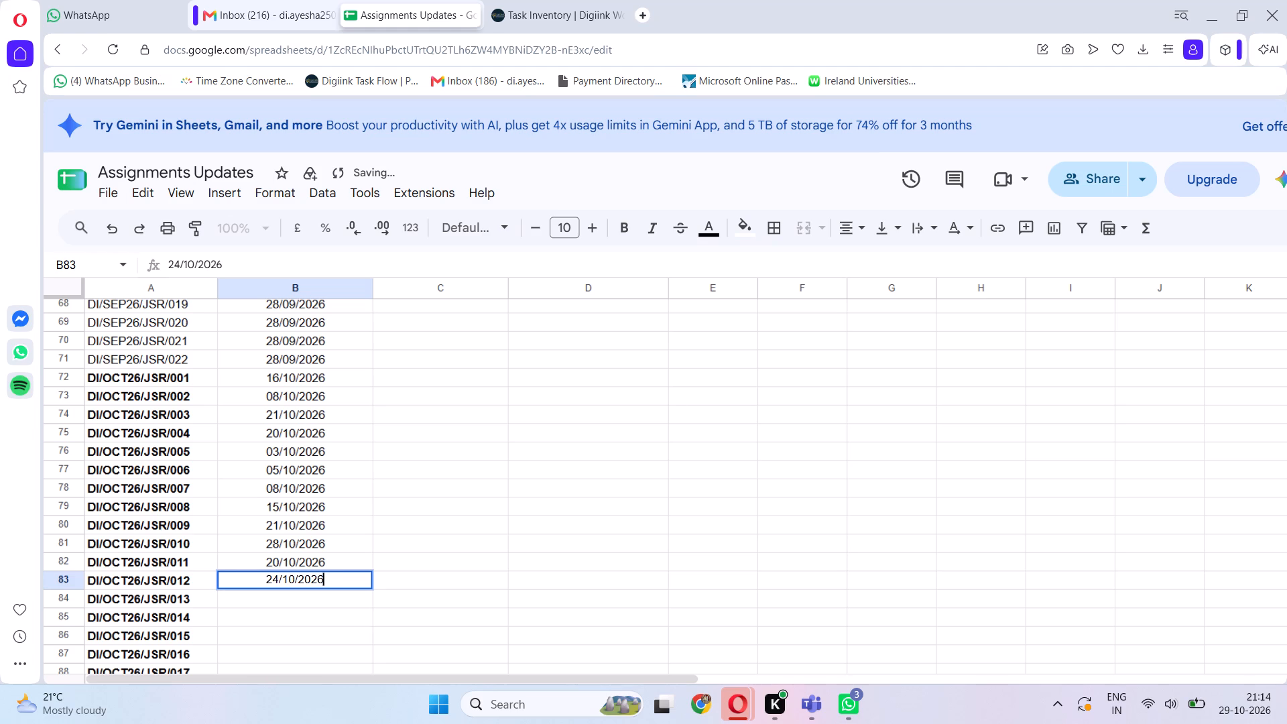
key(Return)
key(2)
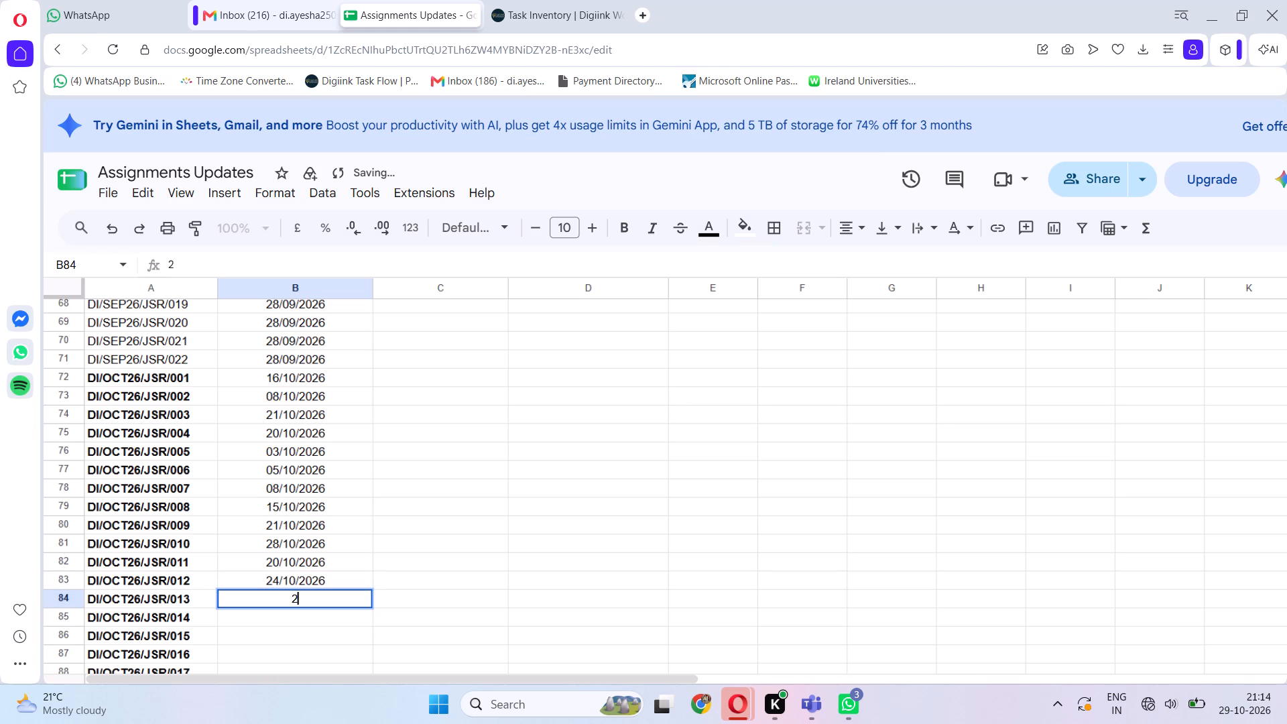
text(6/10/2026)
key(Return)
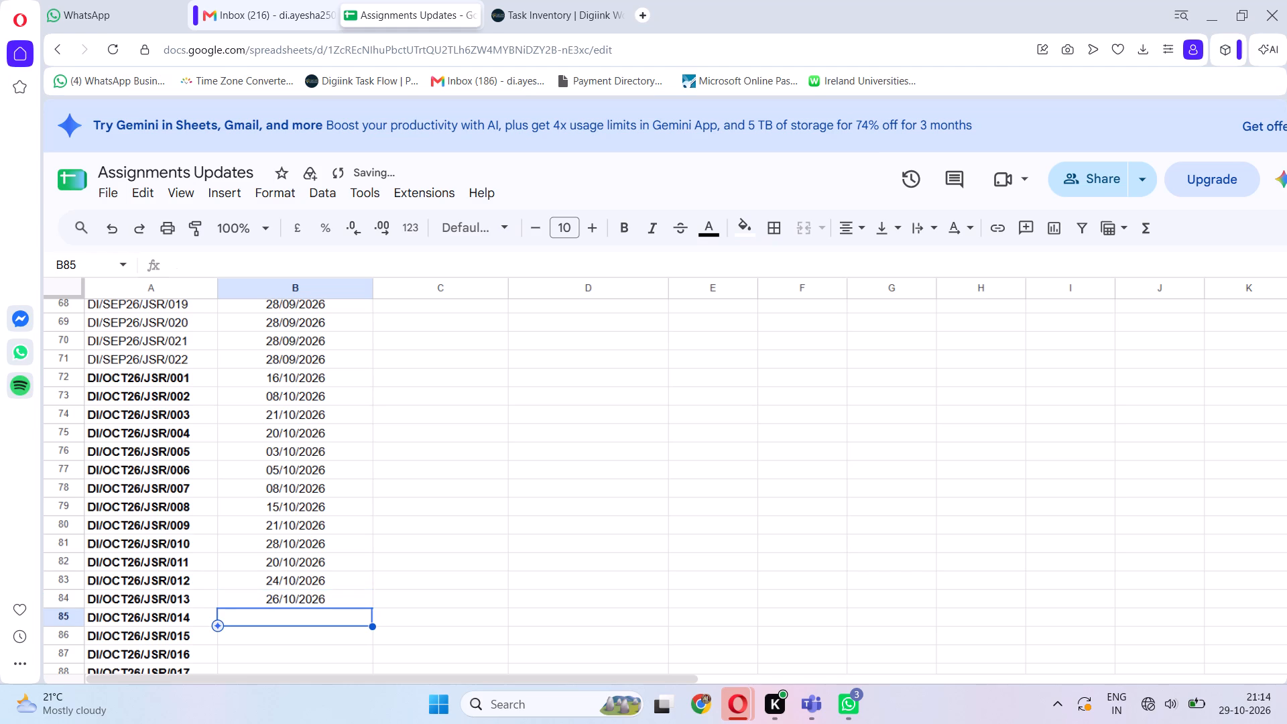
Look up the deadlines of the tasks from DI/OCT26/JSR/014 onward in the Task Inventory.
click(522, 5)
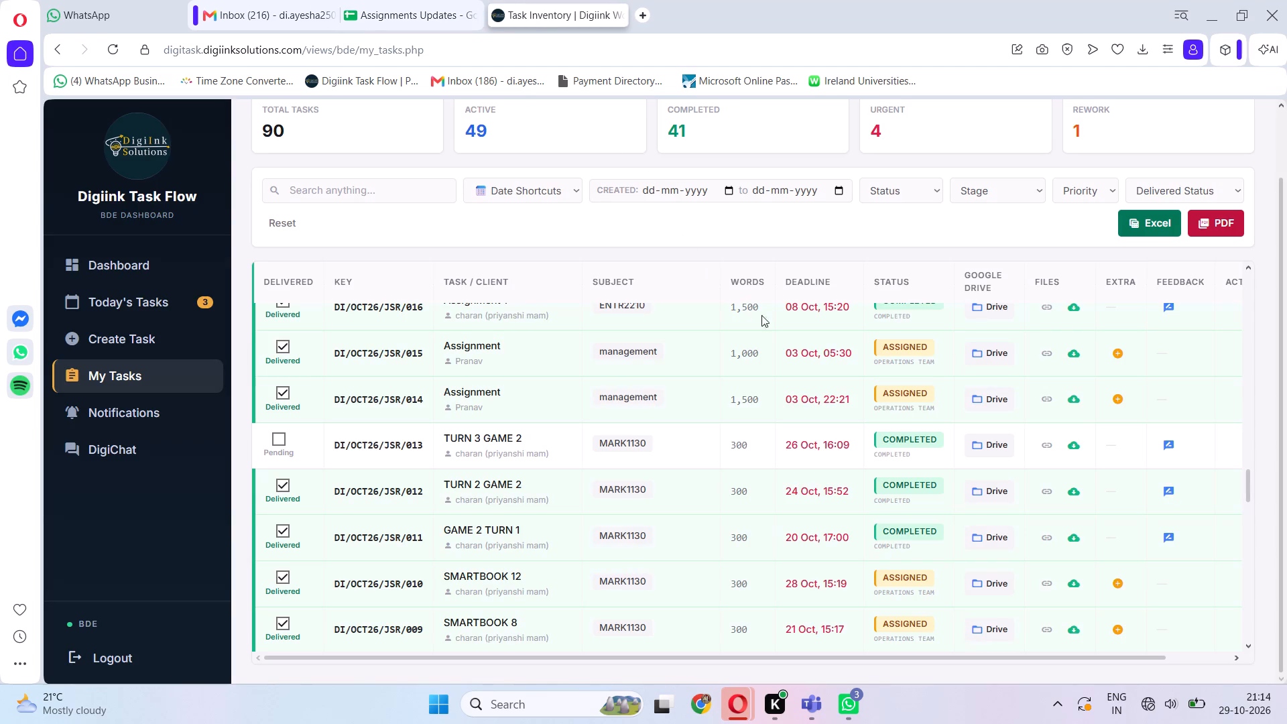
scroll(782, 364, up, 2)
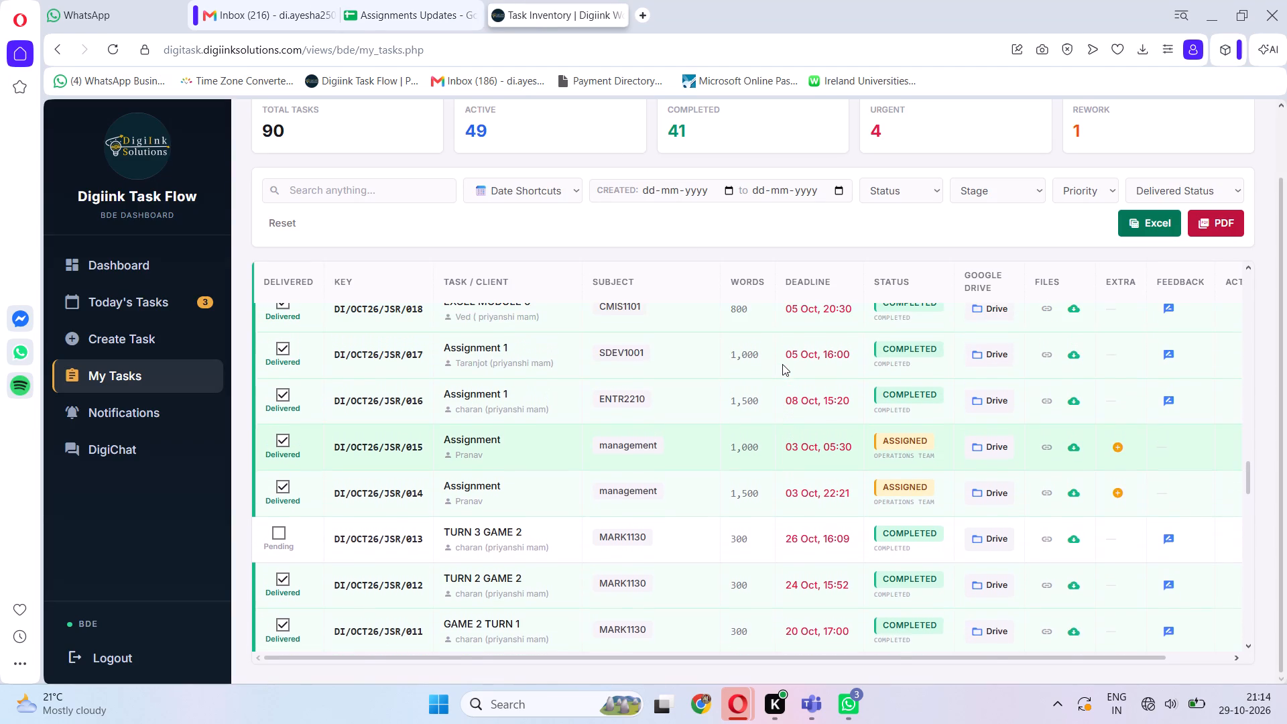
scroll(782, 364, up, 1)
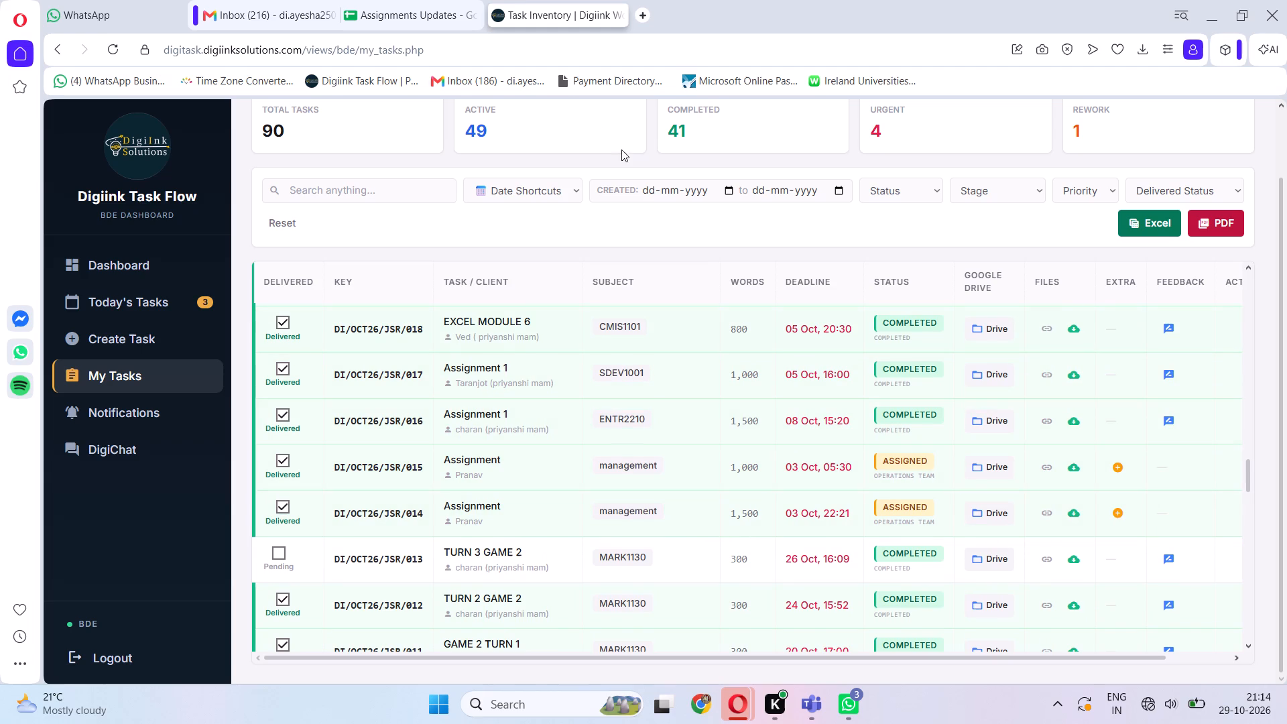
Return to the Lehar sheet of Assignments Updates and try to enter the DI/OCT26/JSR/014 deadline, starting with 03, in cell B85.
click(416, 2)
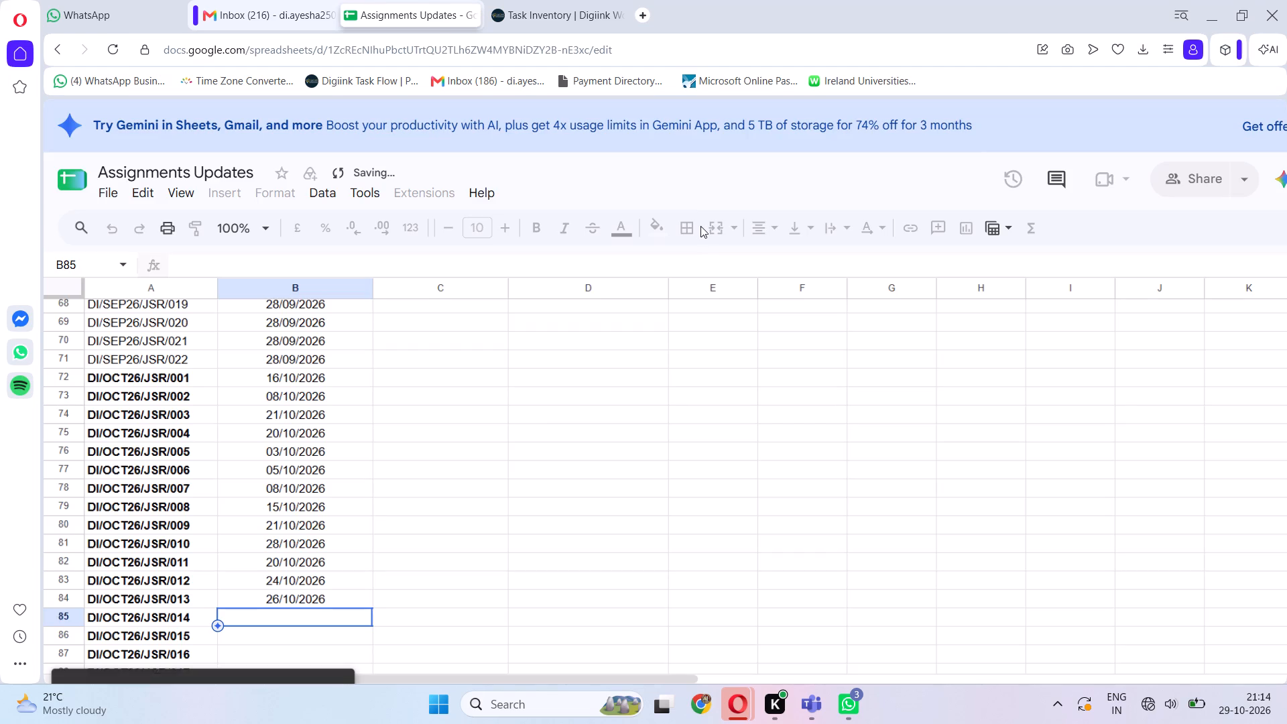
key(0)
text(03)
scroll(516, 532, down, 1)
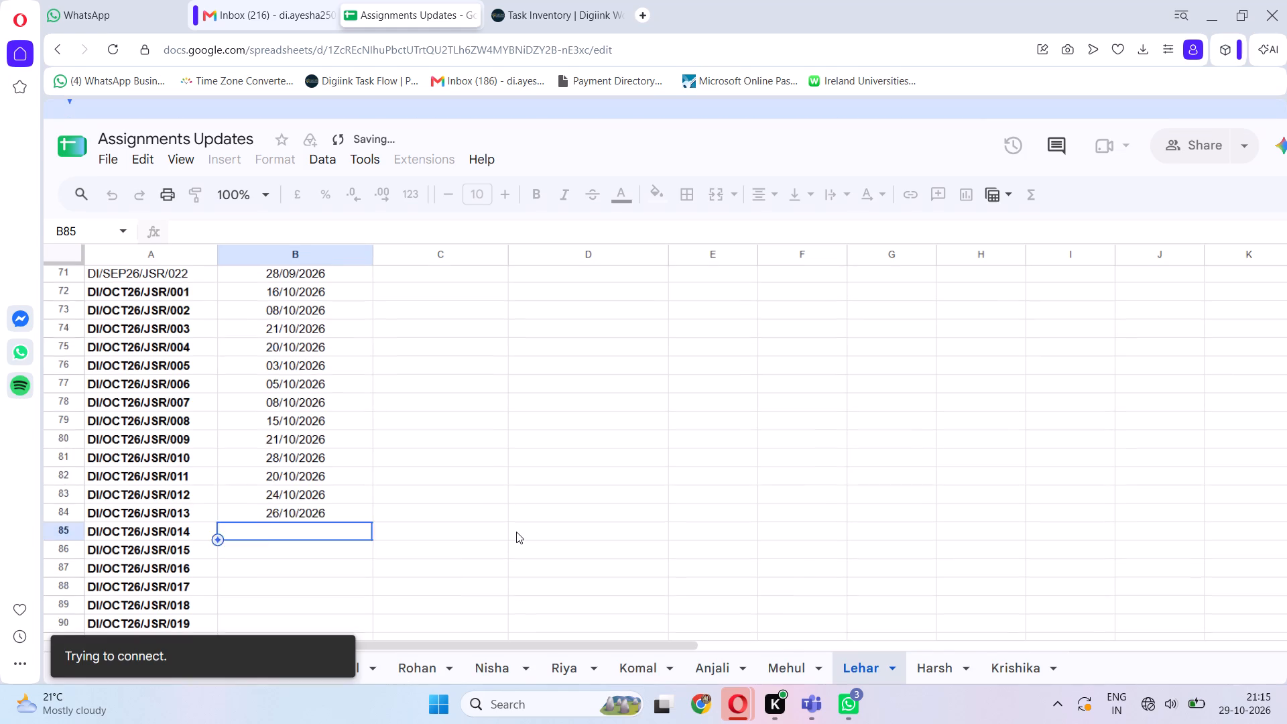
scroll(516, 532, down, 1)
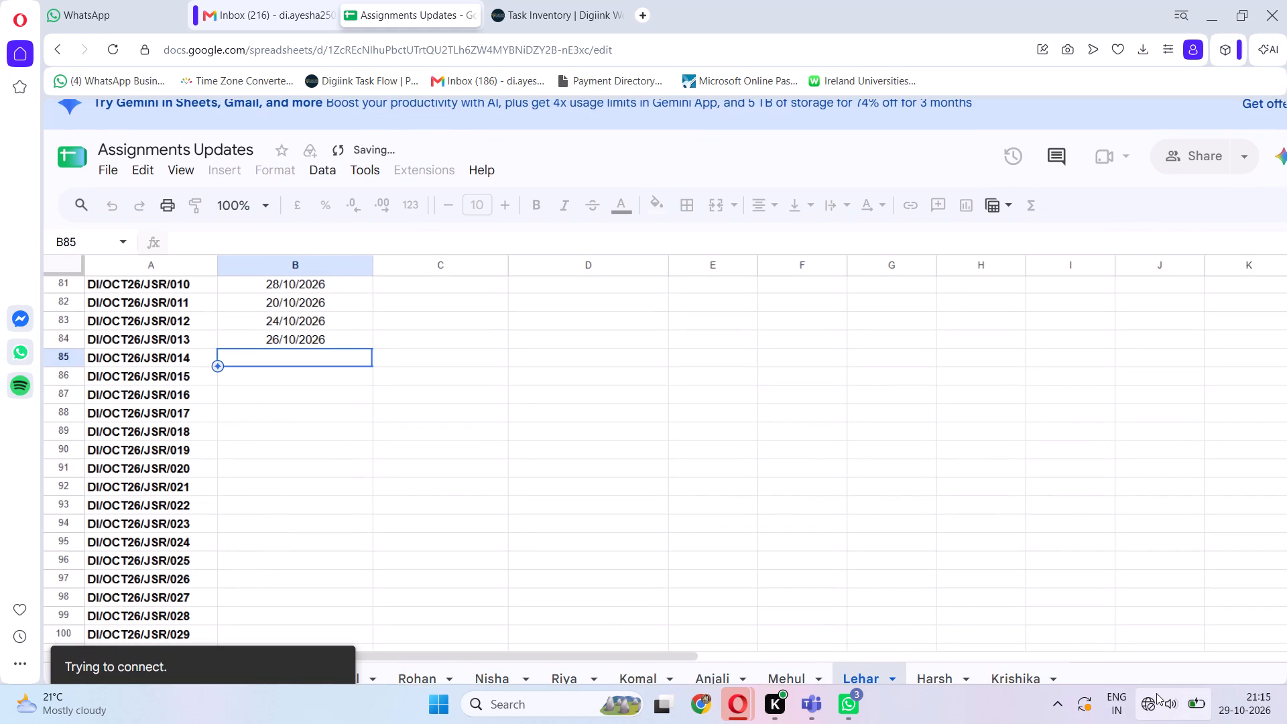
Find the iPhone network among the available Wi-Fi networks and connect the computer to it.
click(1156, 693)
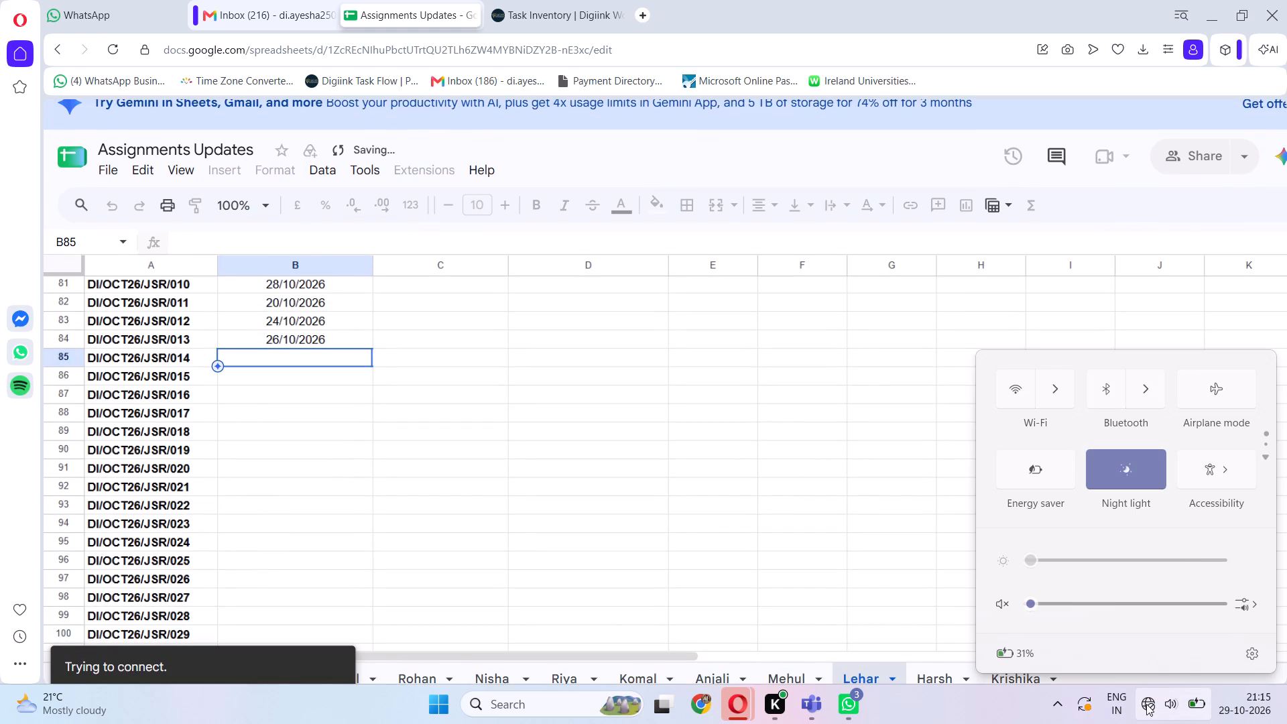
click(1058, 385)
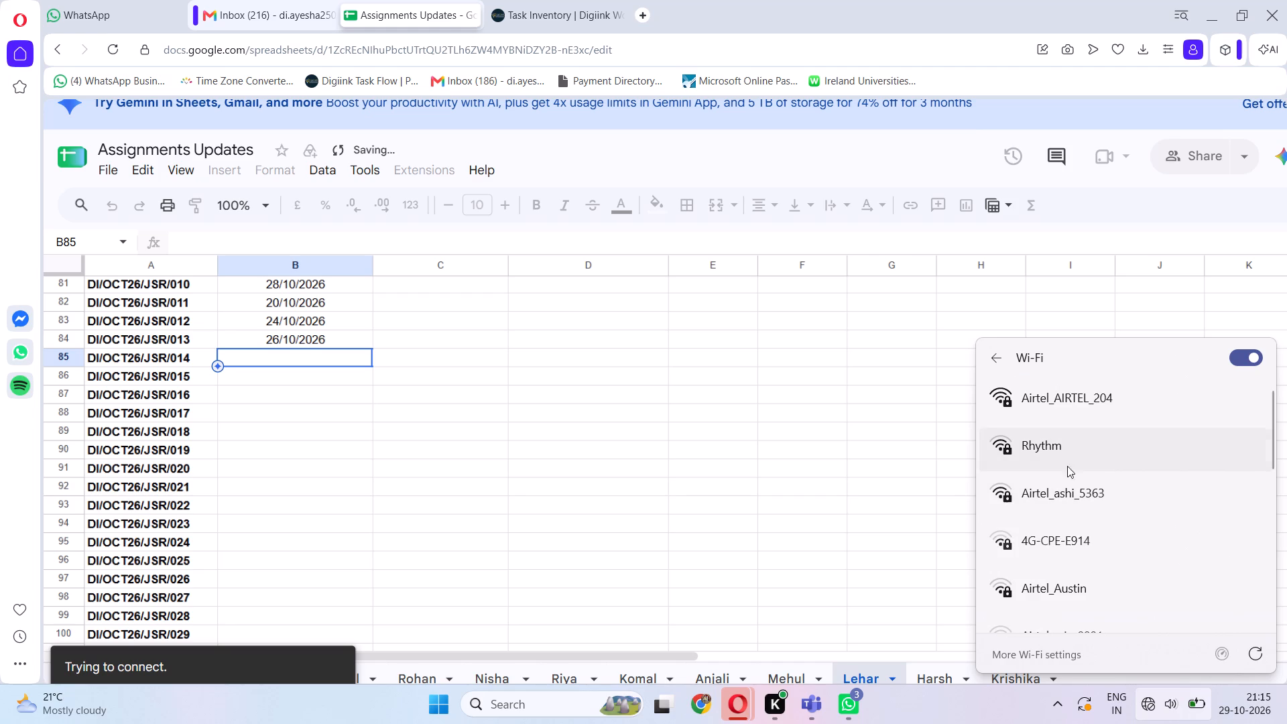
scroll(1114, 513, down, 9)
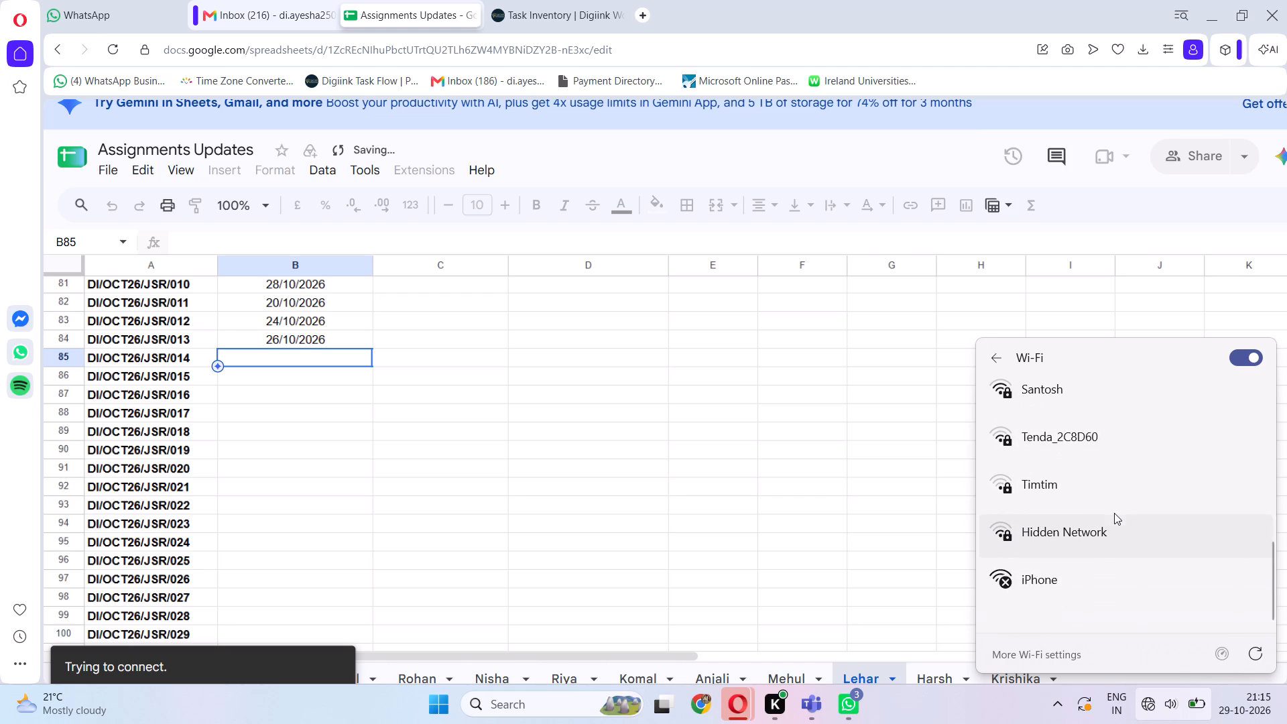
scroll(1114, 513, down, 1)
click(1050, 609)
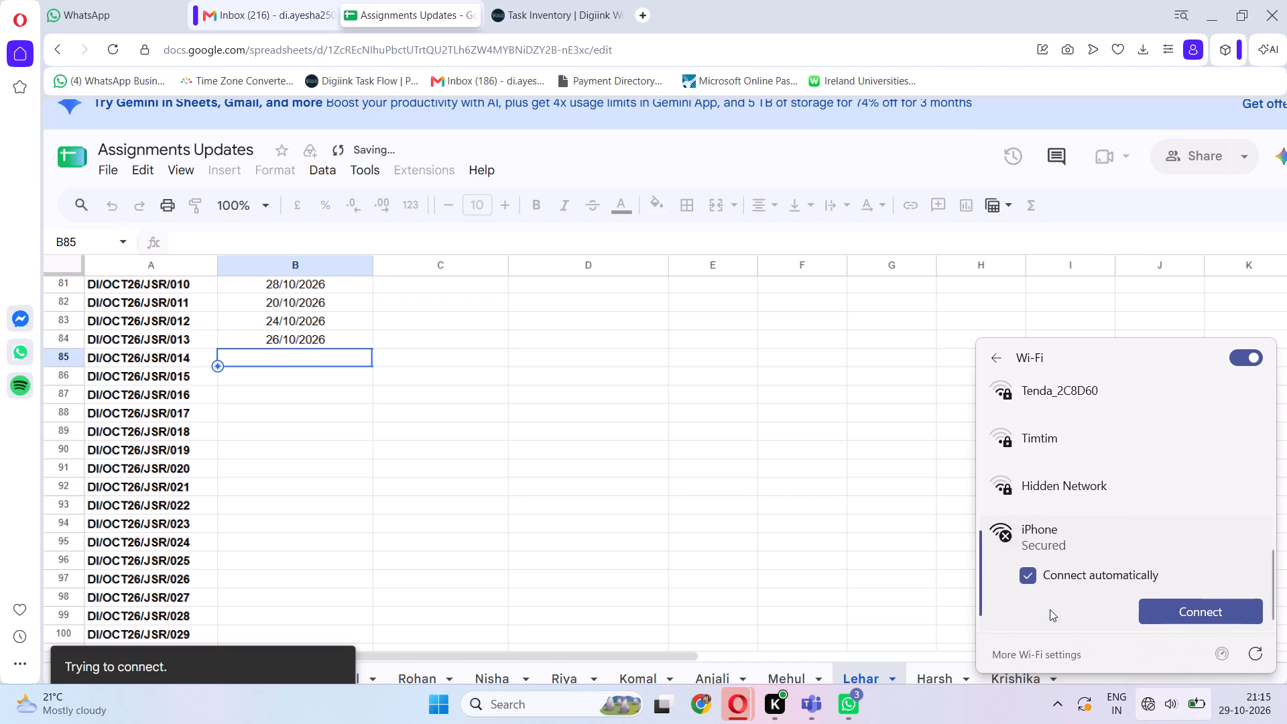
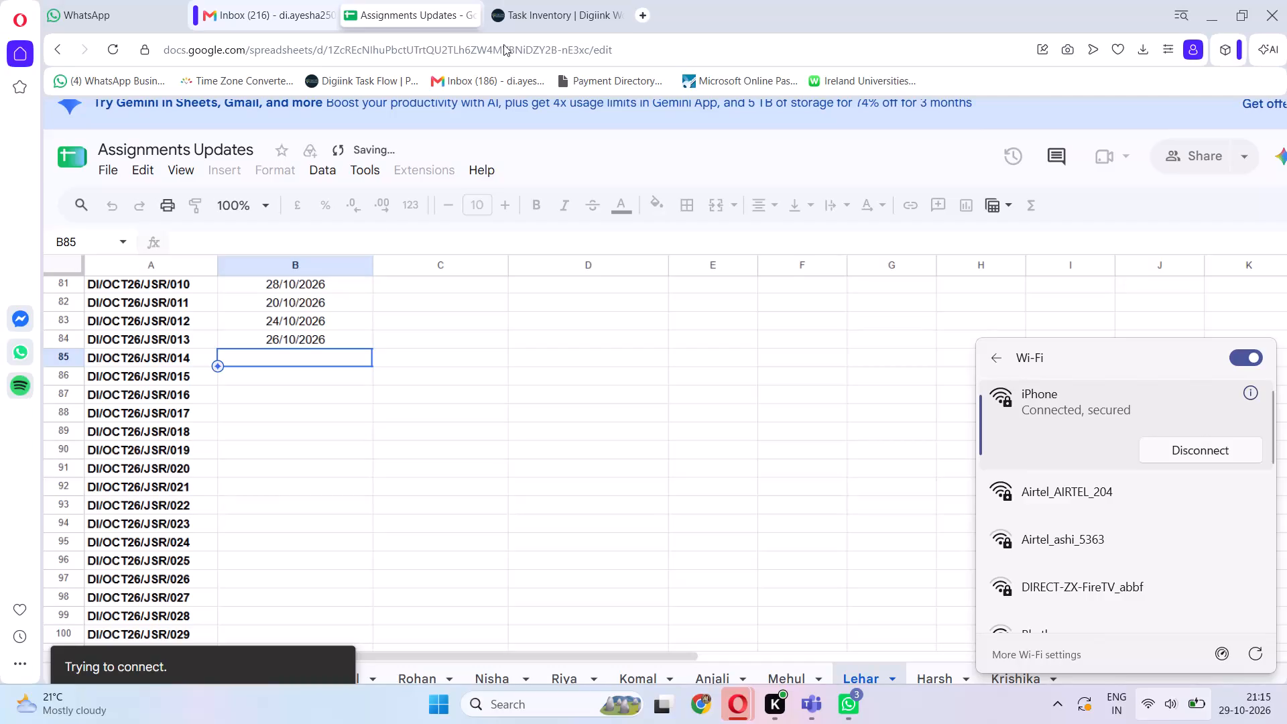
Return to the Task Inventory and find the deadlines of tasks DI/OCT26/JSR/014 to 018.
click(539, 20)
click(550, 4)
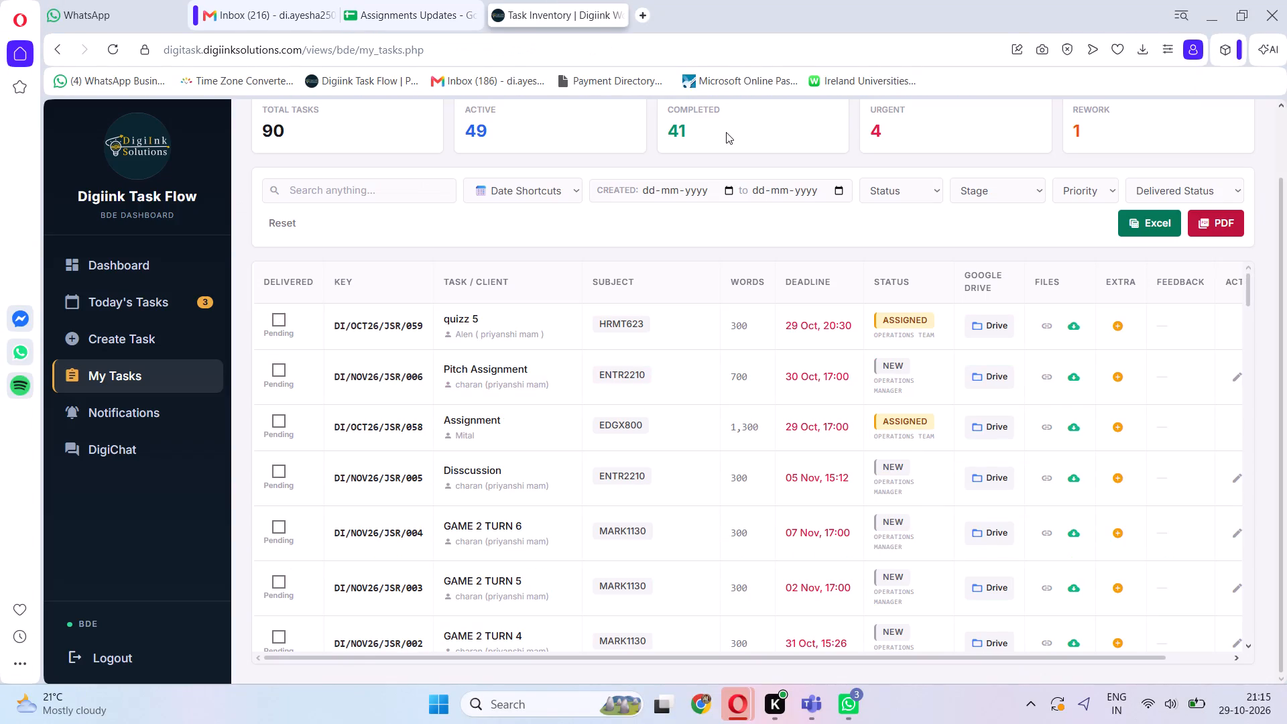
scroll(838, 420, down, 4)
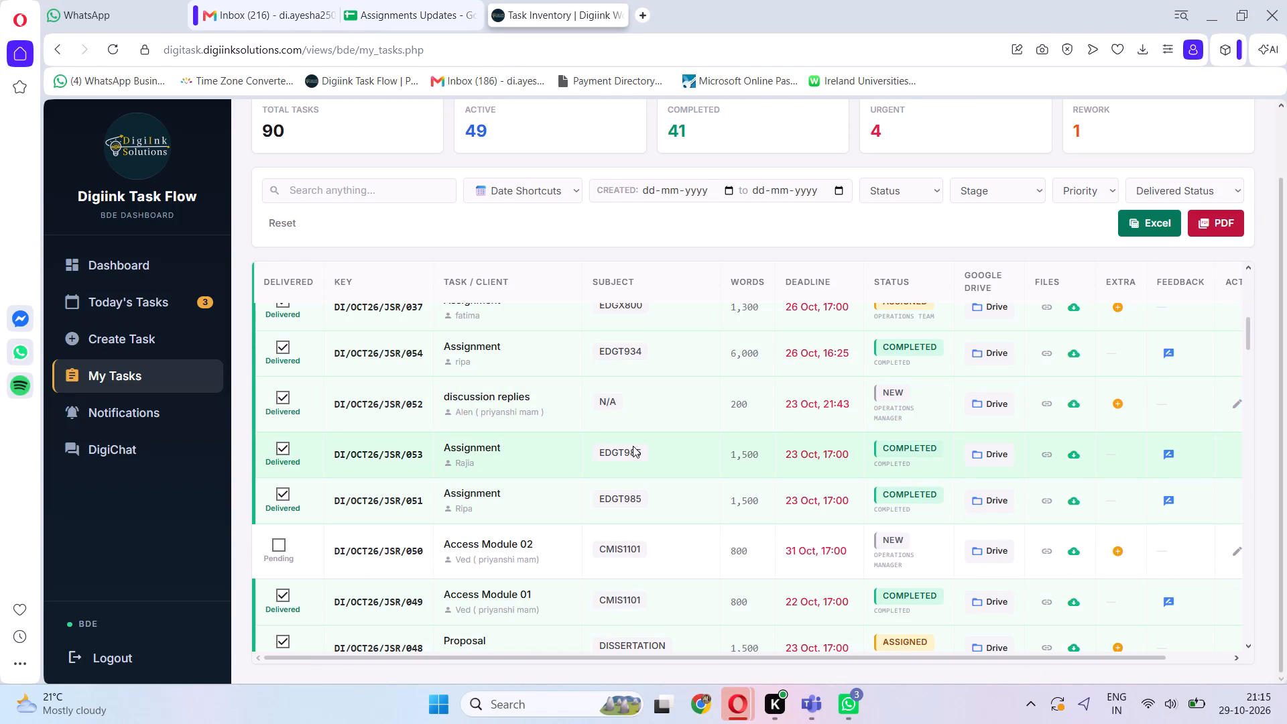
scroll(633, 446, down, 7)
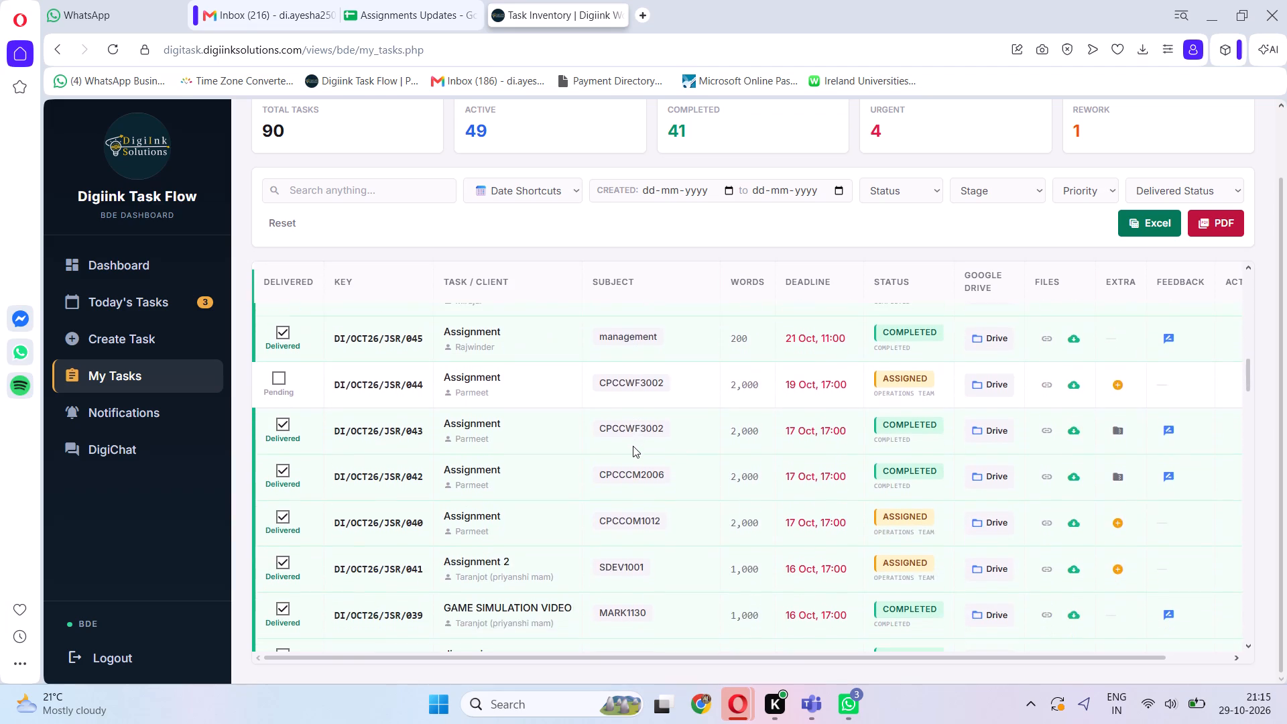
scroll(633, 446, down, 3)
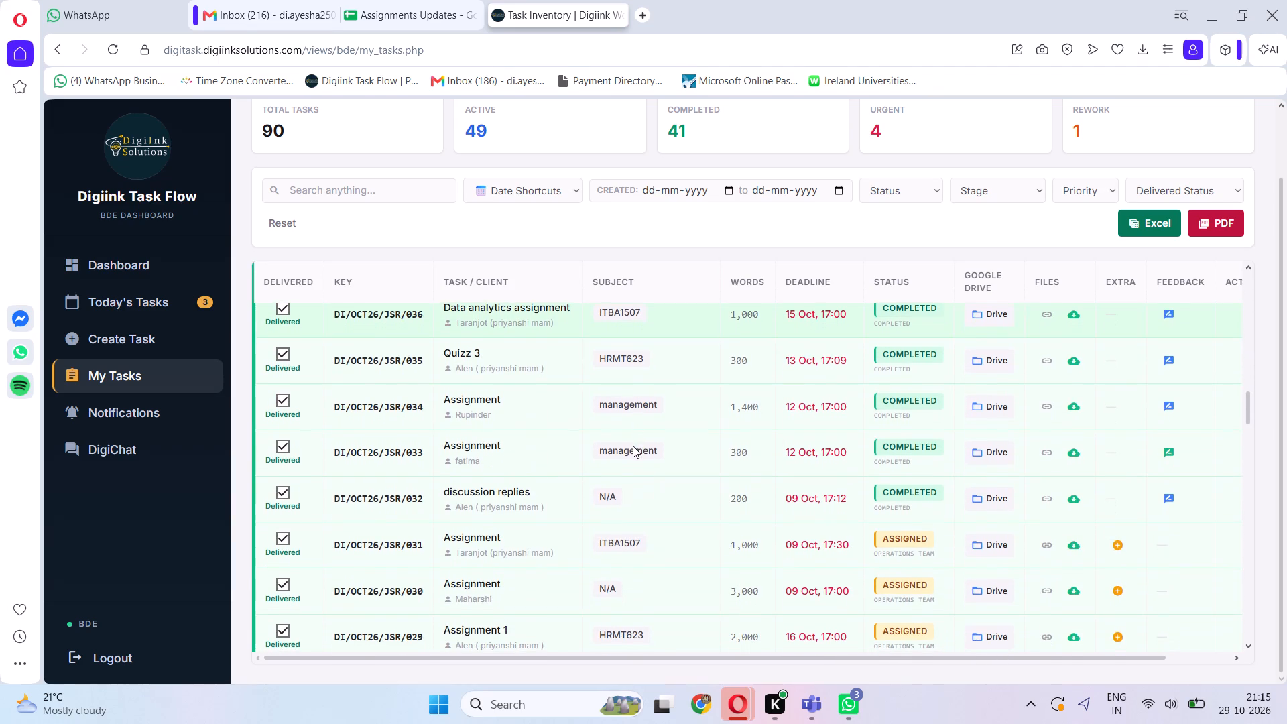
scroll(633, 446, down, 2)
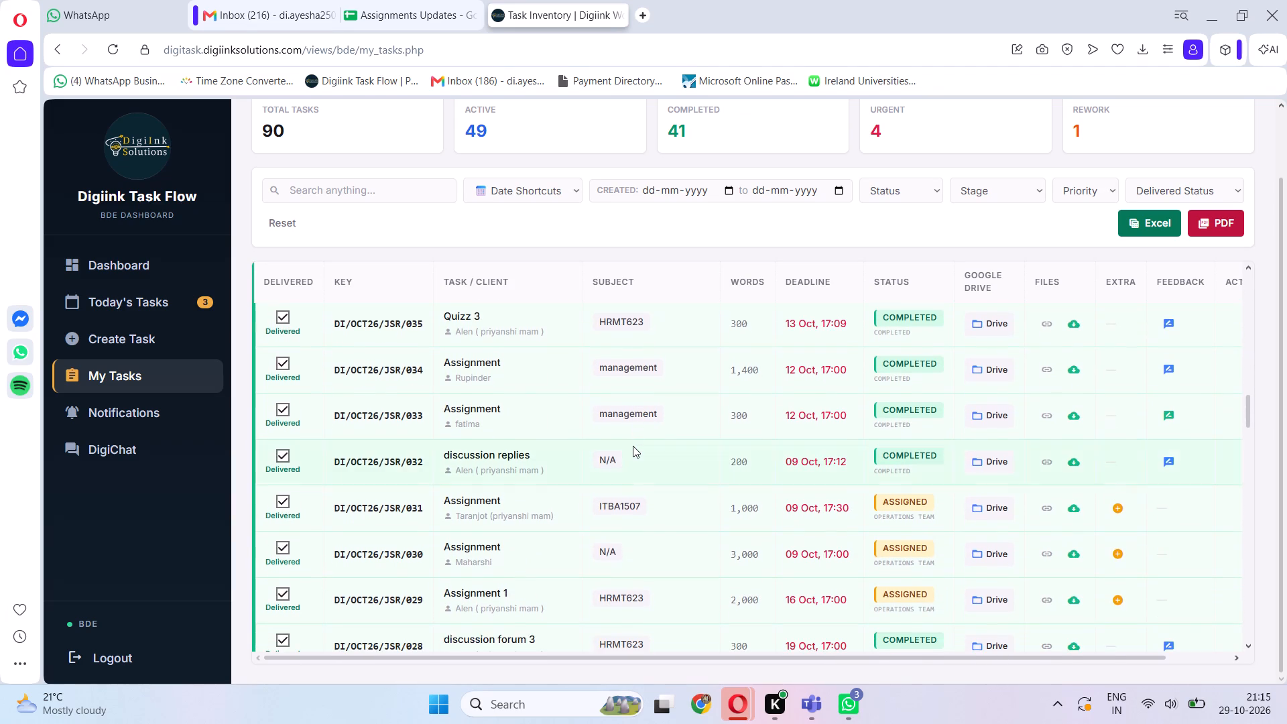
scroll(633, 446, down, 5)
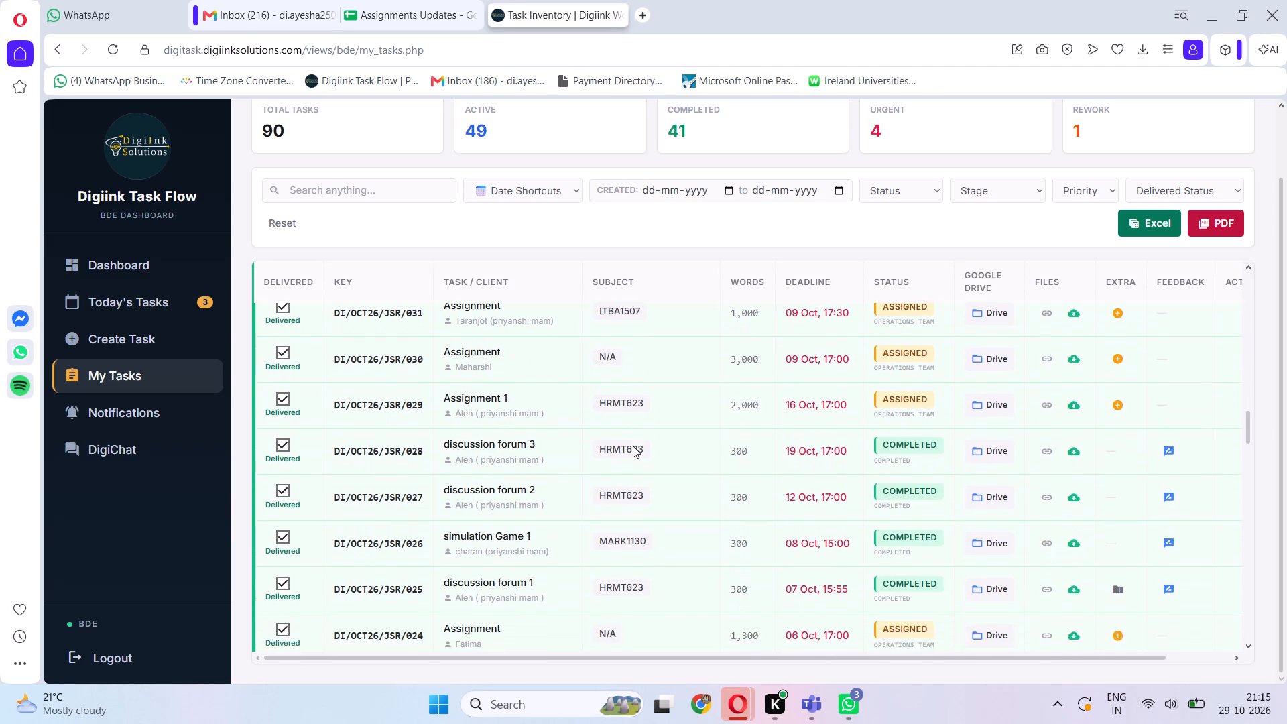
scroll(633, 446, down, 1)
click(633, 446)
scroll(633, 446, down, 3)
scroll(633, 446, up, 1)
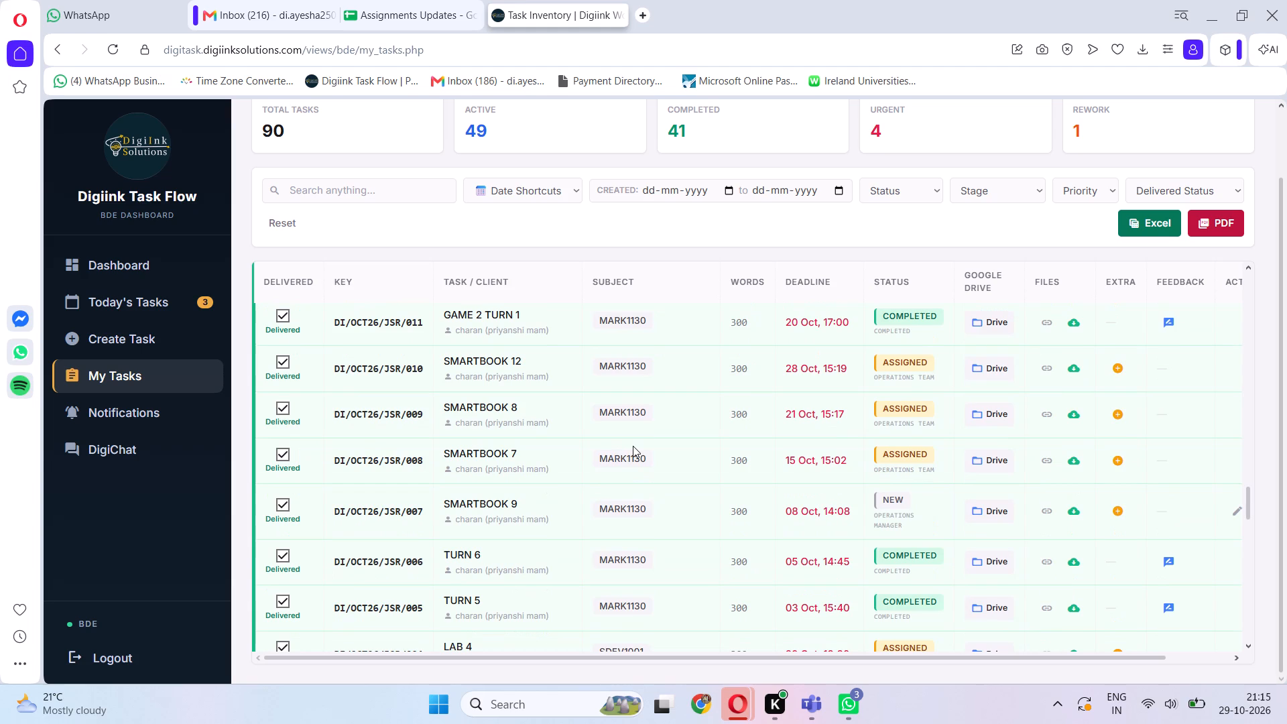
scroll(633, 446, up, 1)
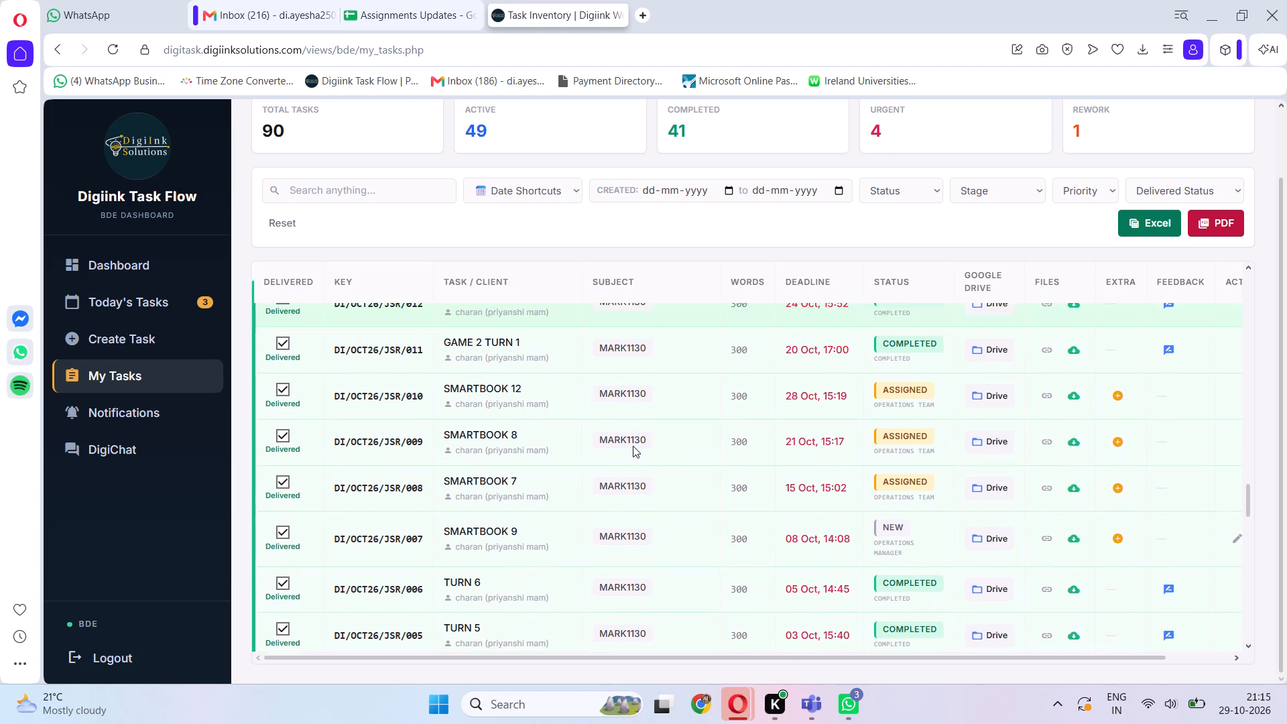
scroll(633, 446, up, 3)
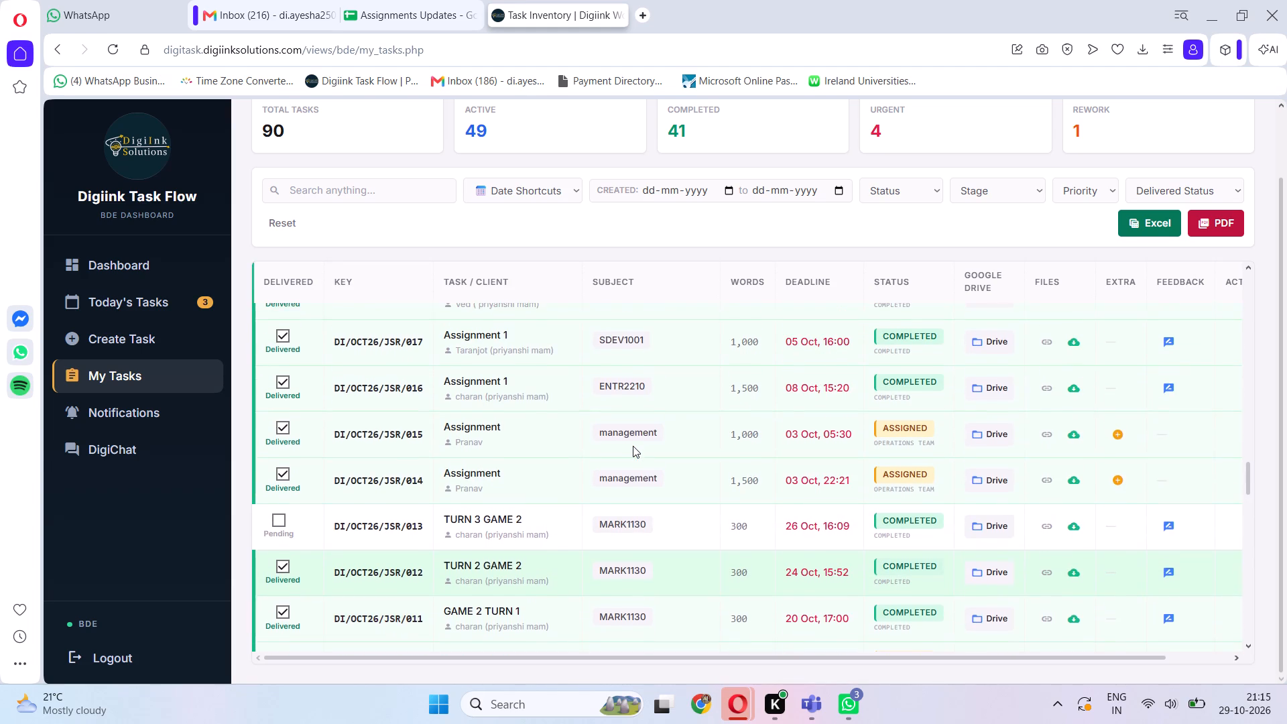
scroll(633, 446, up, 1)
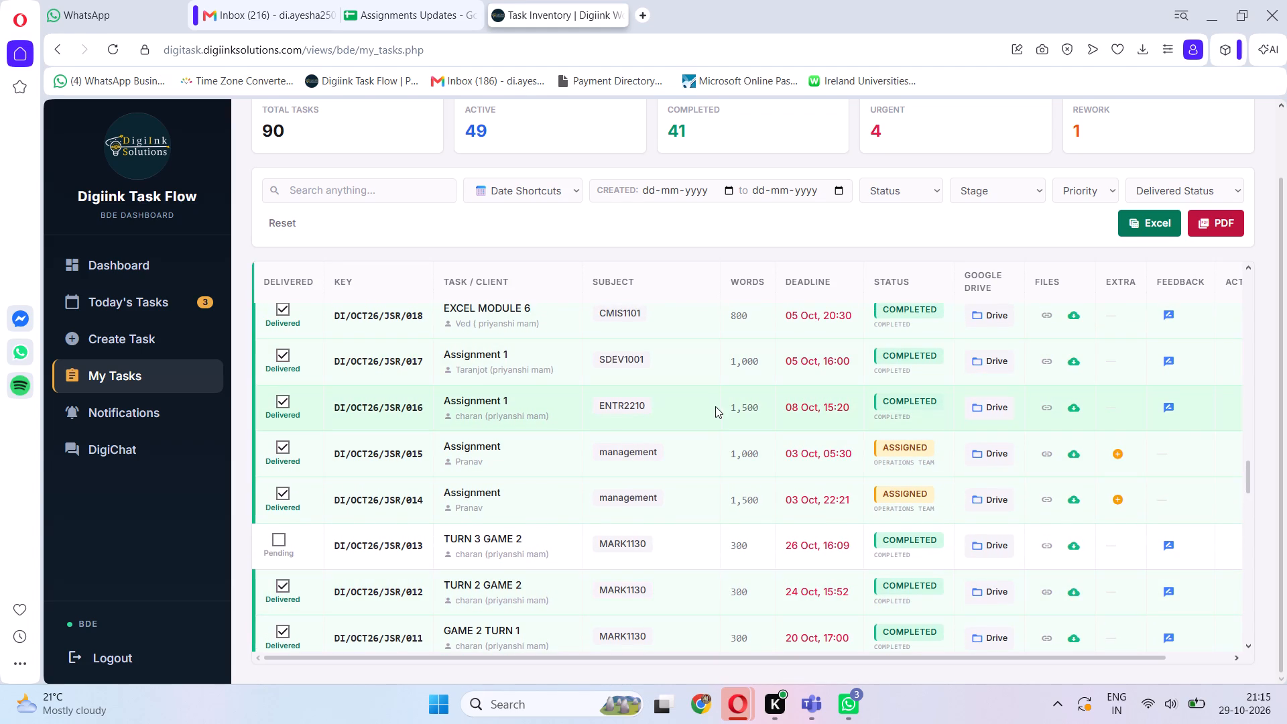
Check the DI/OCT26/JSR/014 to 016 deadlines in the Task Inventory and enter 03/10/2026, 03/10/2026 and 08/10/2026 in B85 to B87 of Assignments Updates.
scroll(735, 402, up, 2)
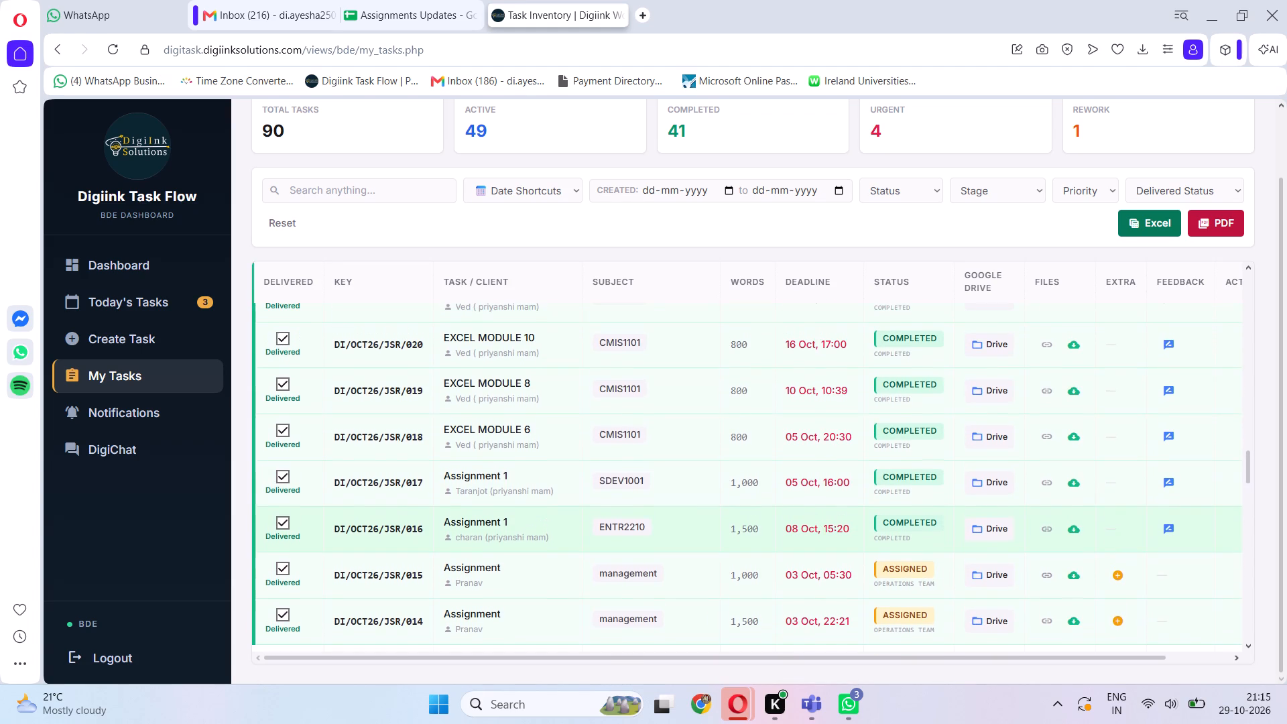
scroll(735, 402, up, 1)
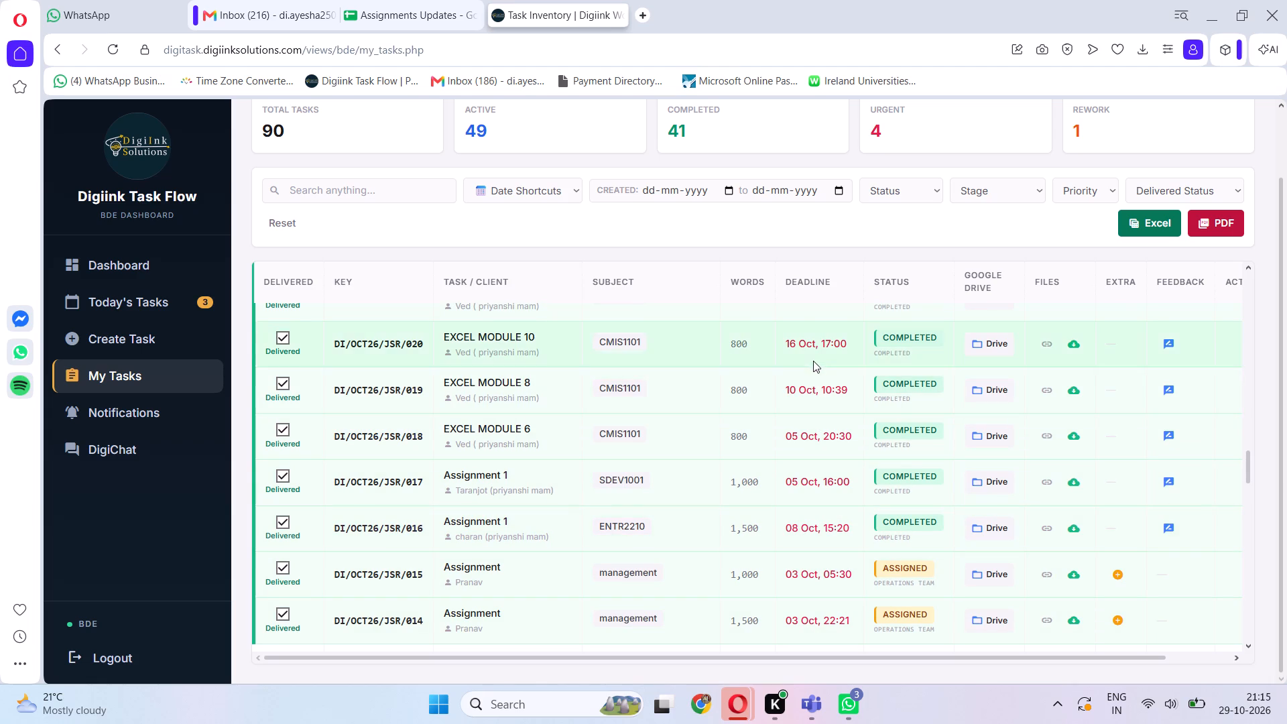
click(403, 4)
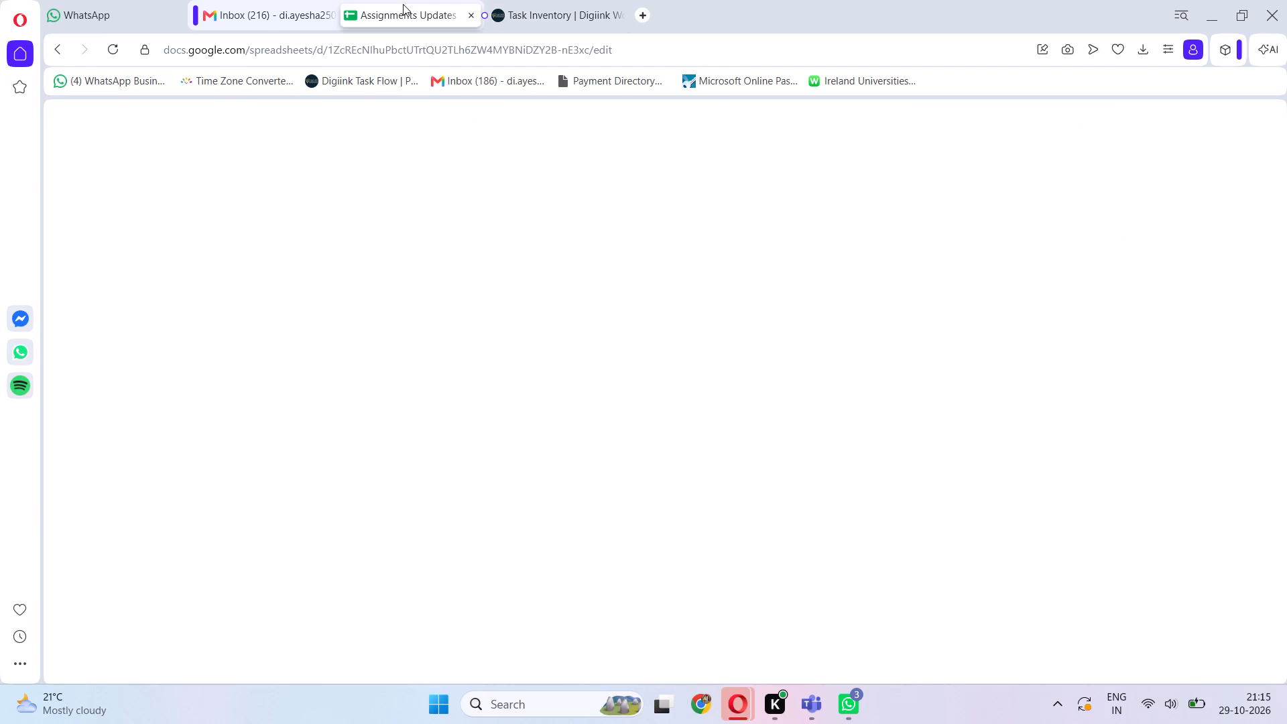
text(03/10/2026)
key(Return)
text(03/10/2026)
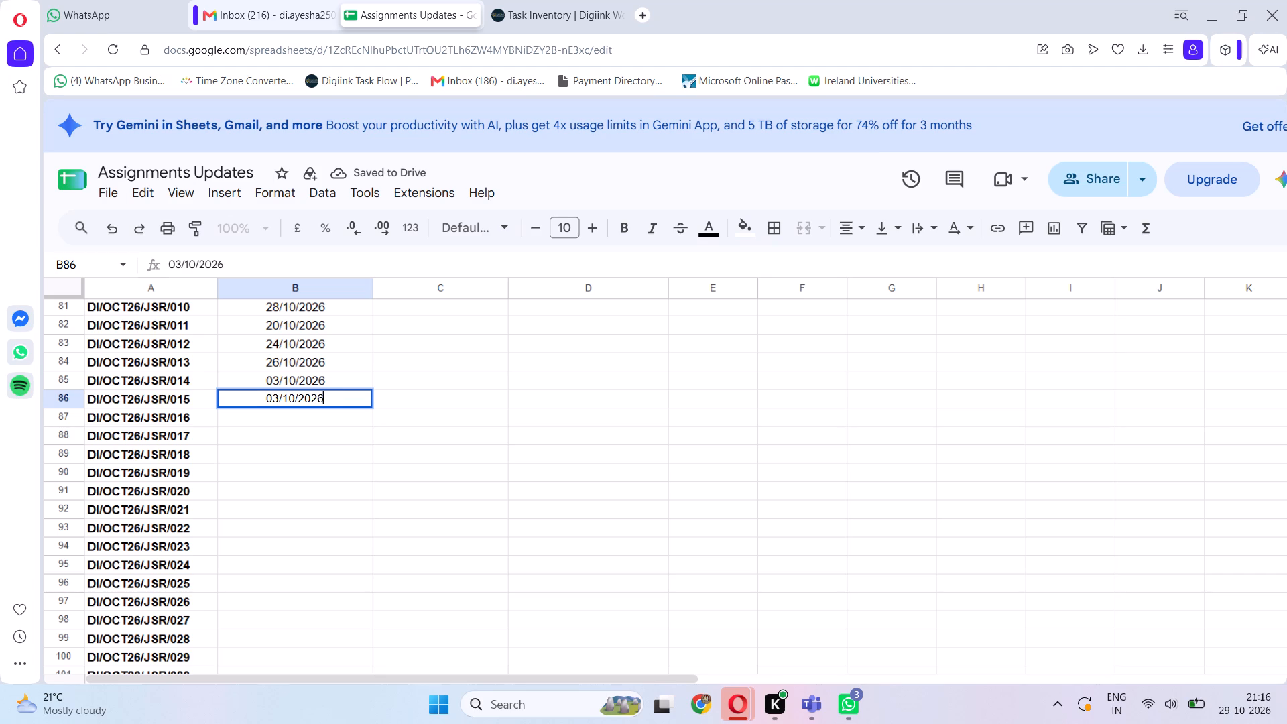
key(Return)
text(08/10/2026)
key(Return)
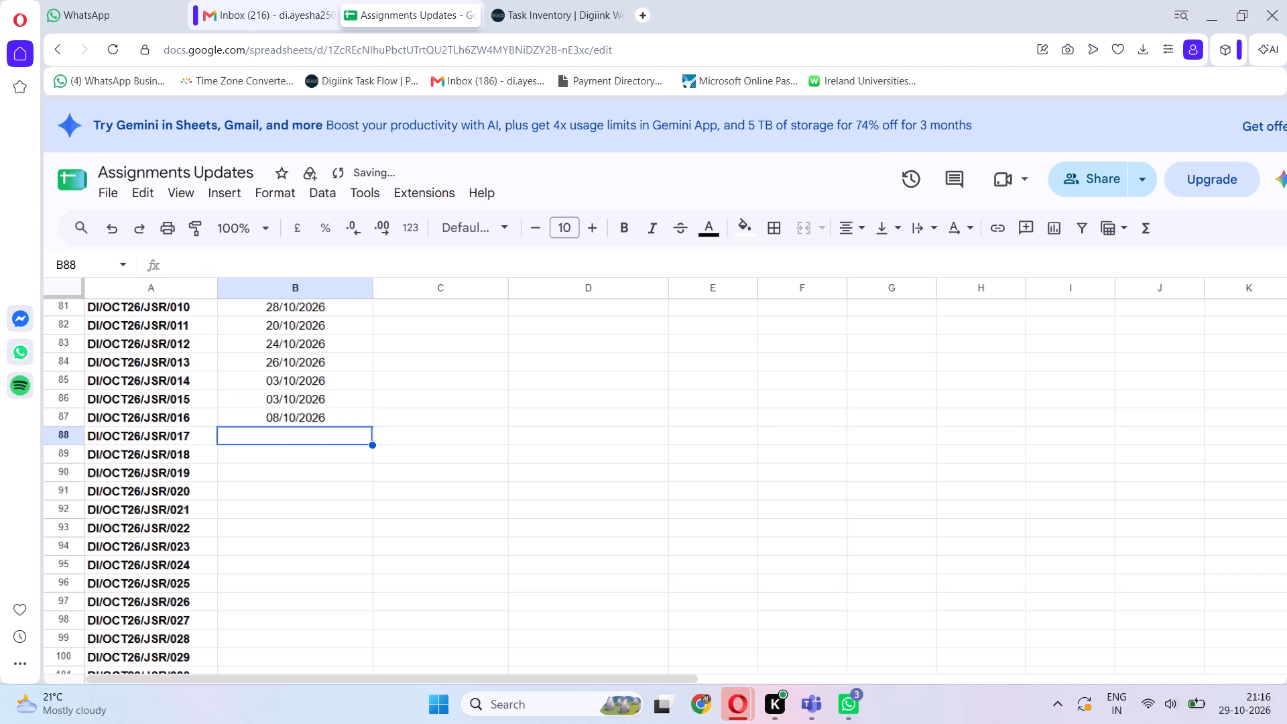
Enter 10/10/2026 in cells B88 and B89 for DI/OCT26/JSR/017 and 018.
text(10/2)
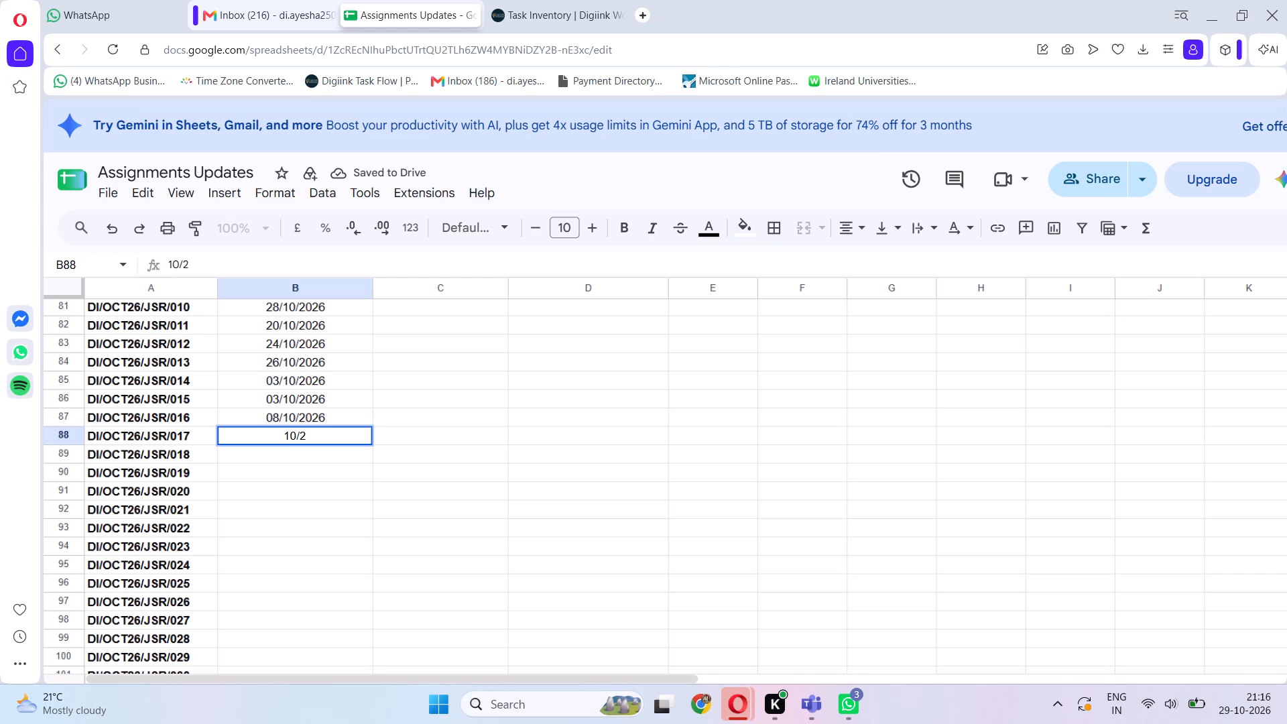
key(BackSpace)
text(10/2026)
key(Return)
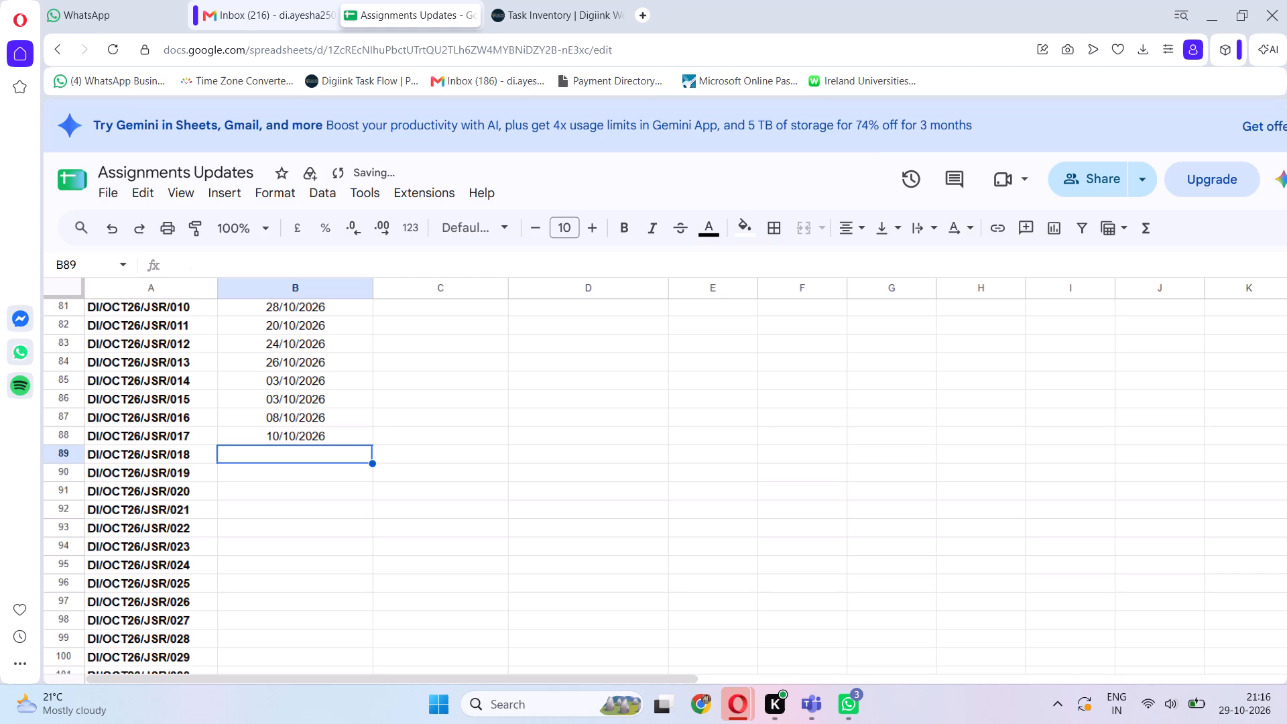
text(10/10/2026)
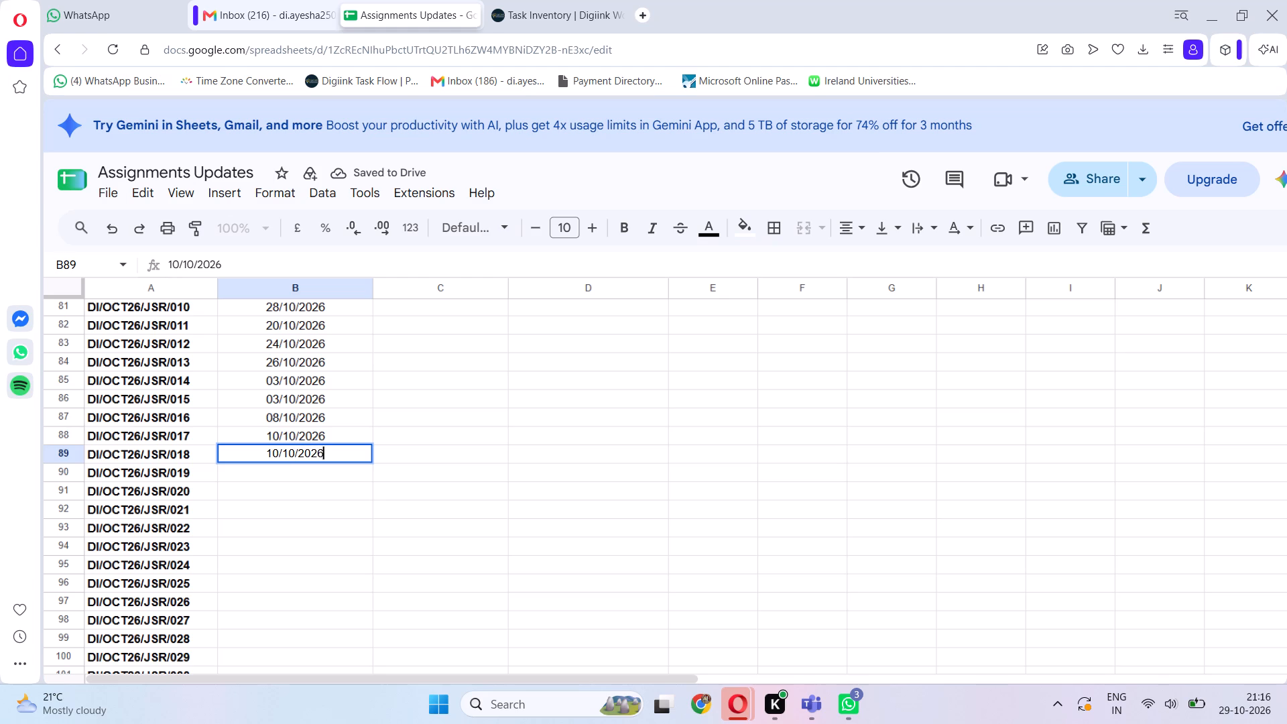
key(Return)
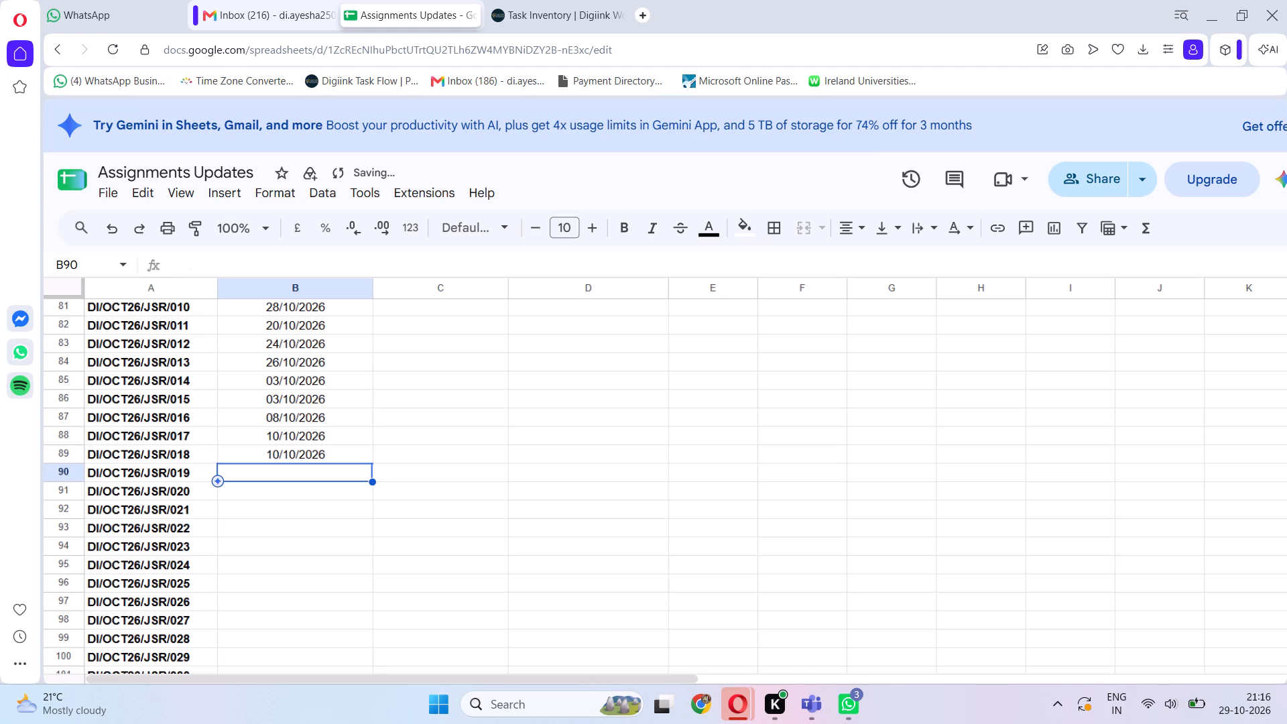
Recheck the DI/OCT26/JSR/017 and 018 deadlines in the Task Inventory and correct B88 in Assignments Updates to 05/10/2026.
click(550, 19)
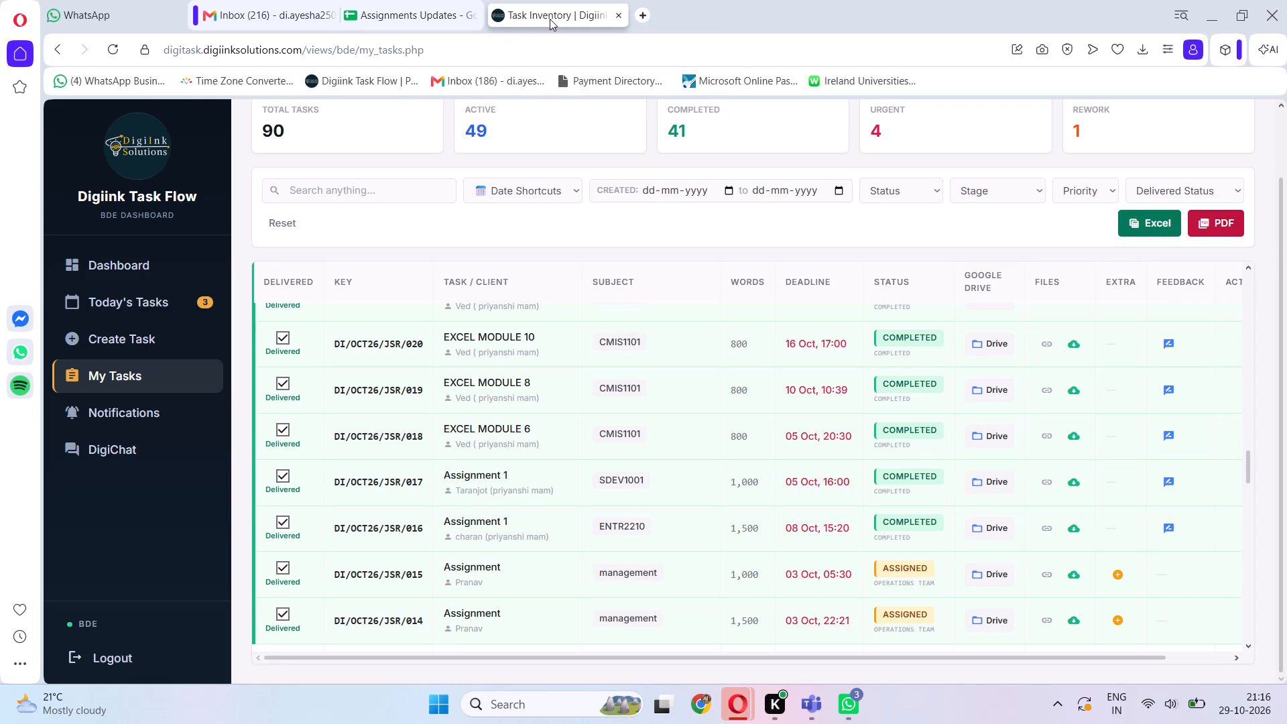
click(418, 13)
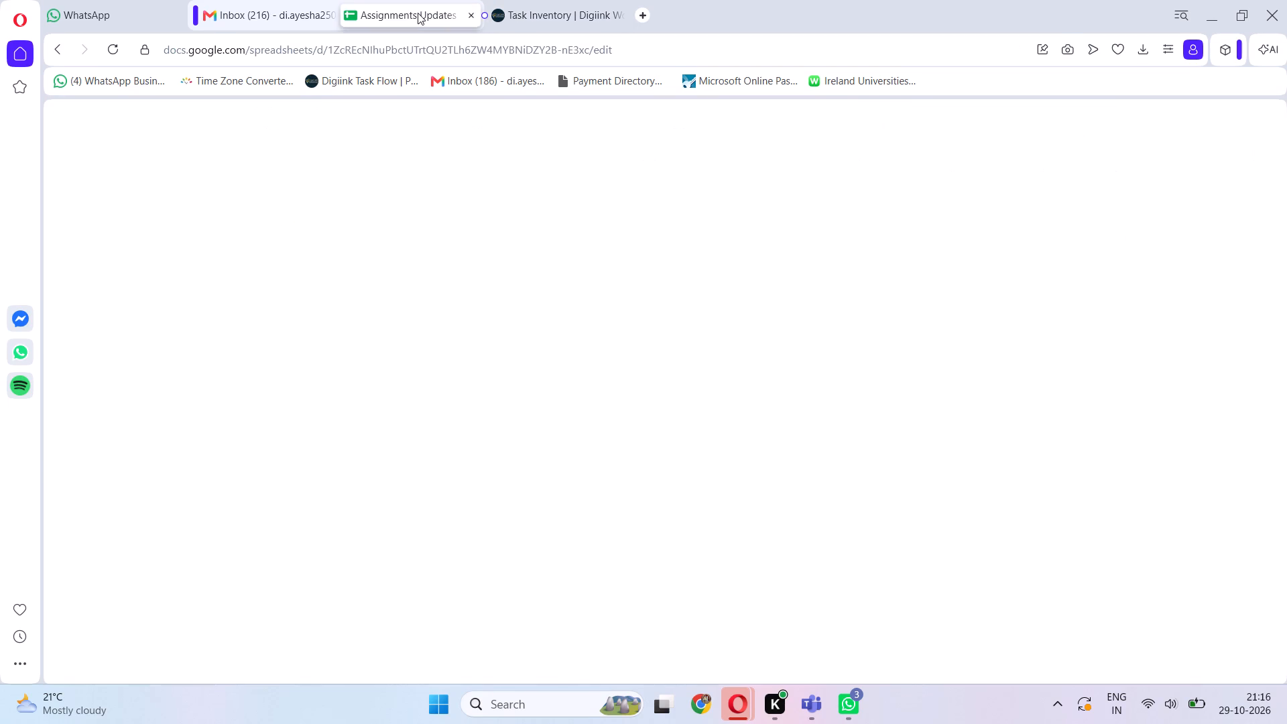
click(299, 435)
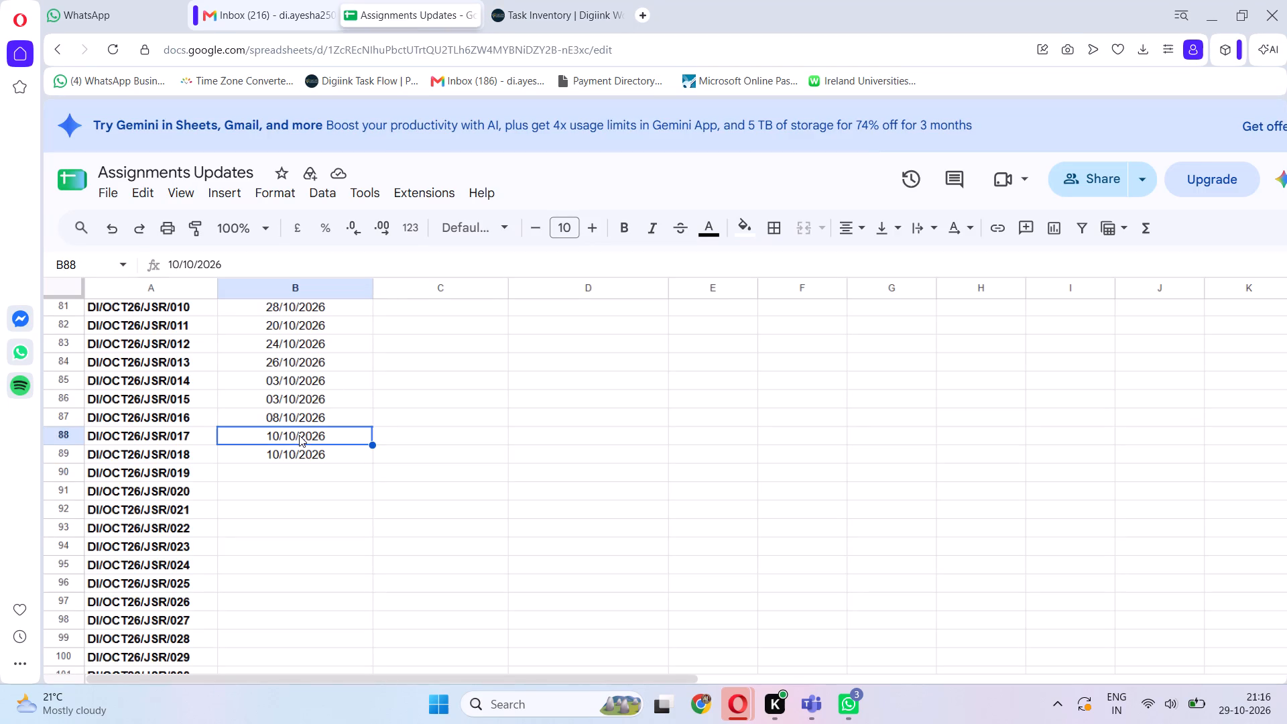
click(180, 269)
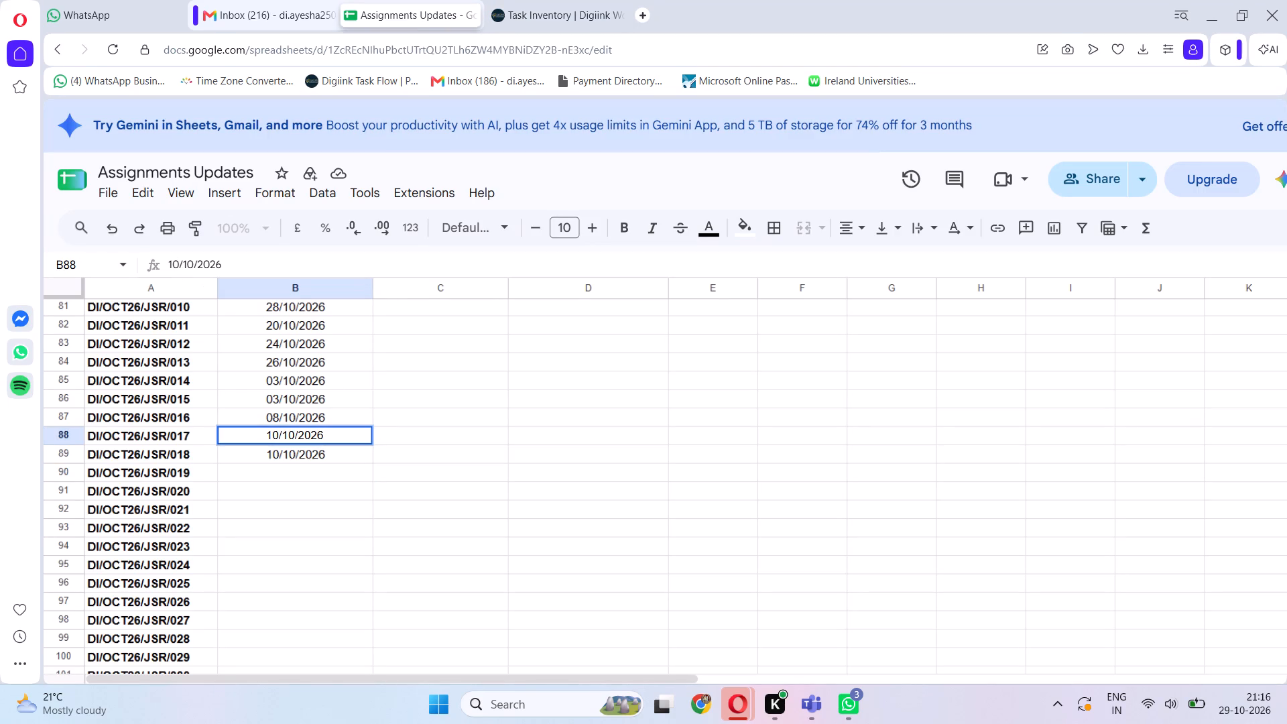
key(BackSpace)
key(BackSpace)
text(05)
key(Return)
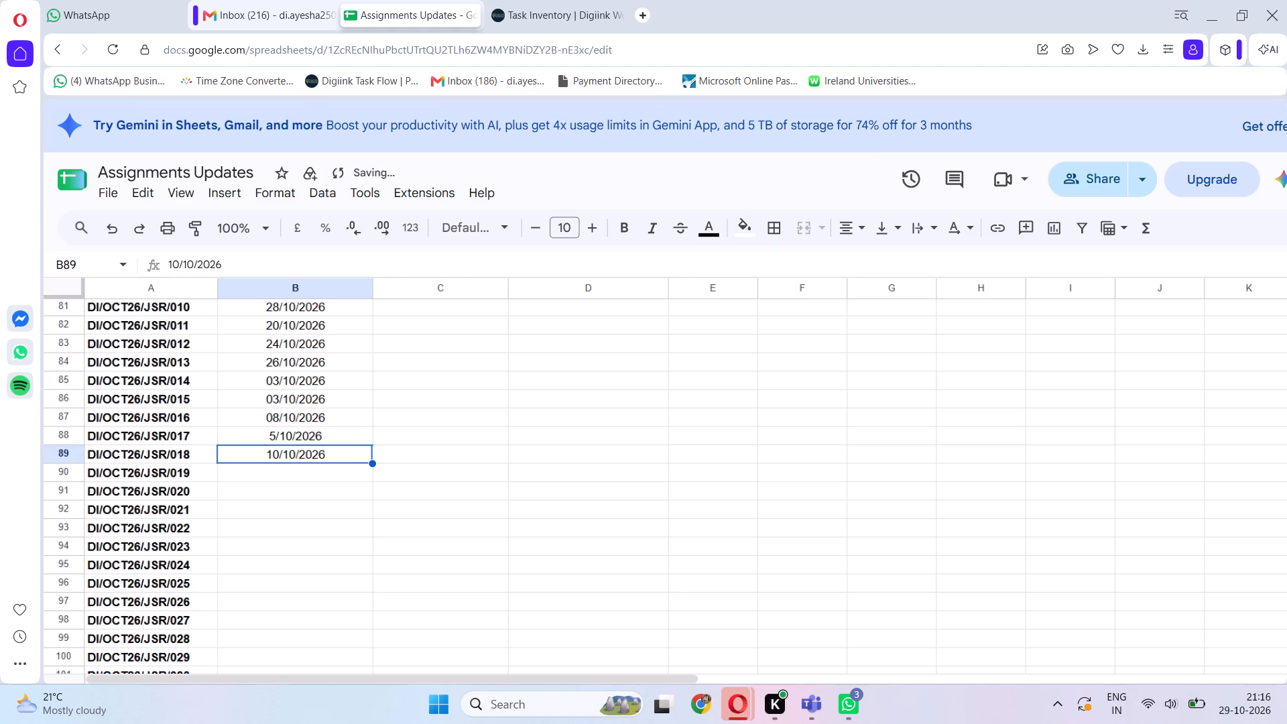
Change the day of the DI/OCT26/JSR/018 deadline in cell B89 to 05.
click(179, 261)
key(BackSpace)
text(05)
key(Return)
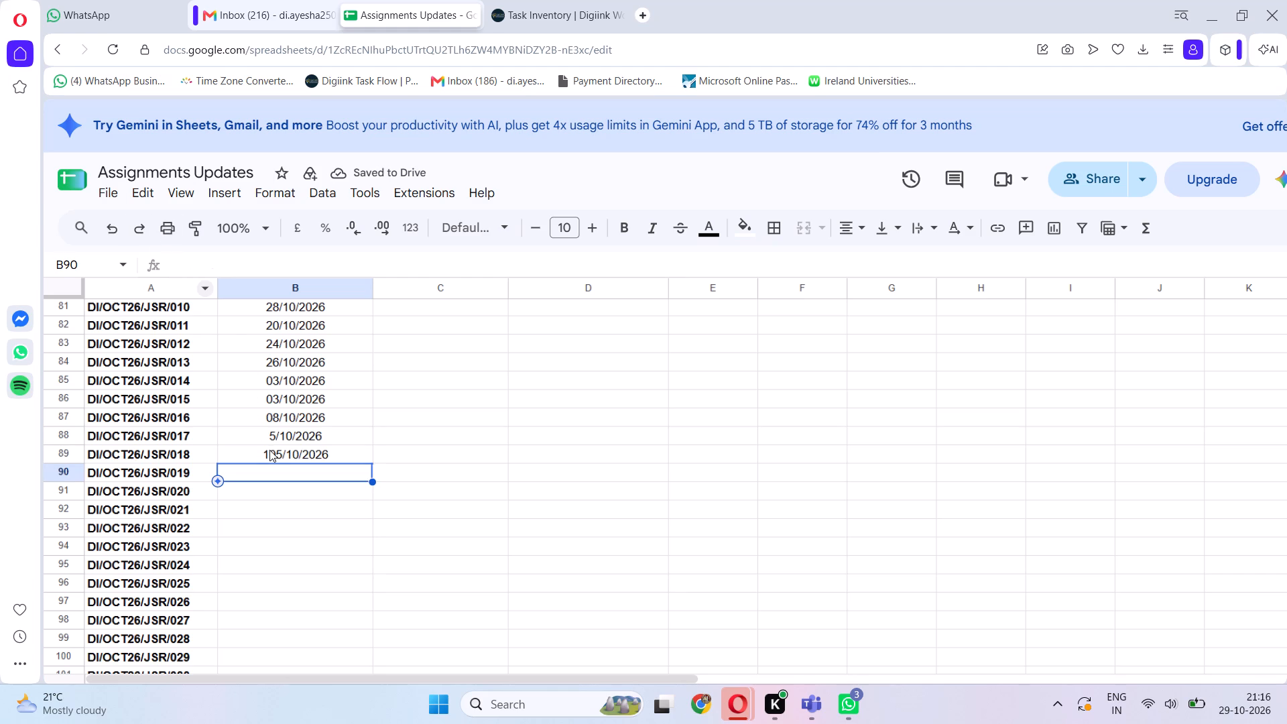
key(Up)
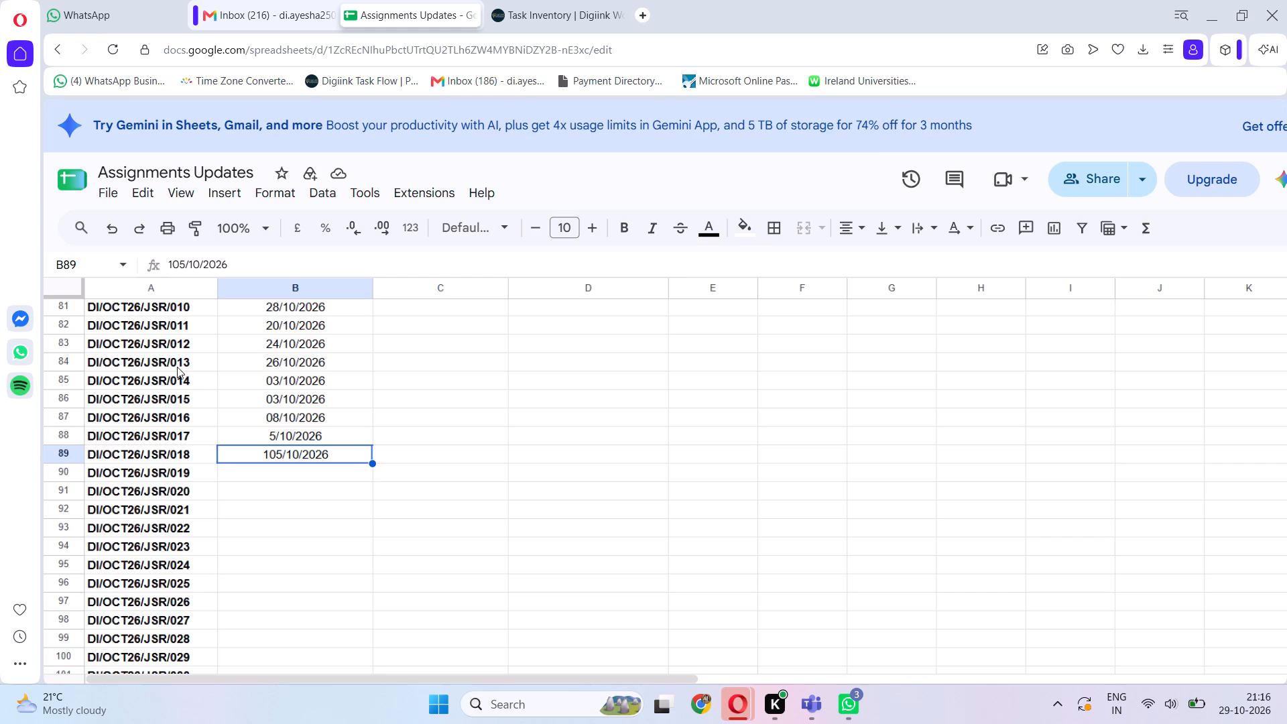
click(175, 264)
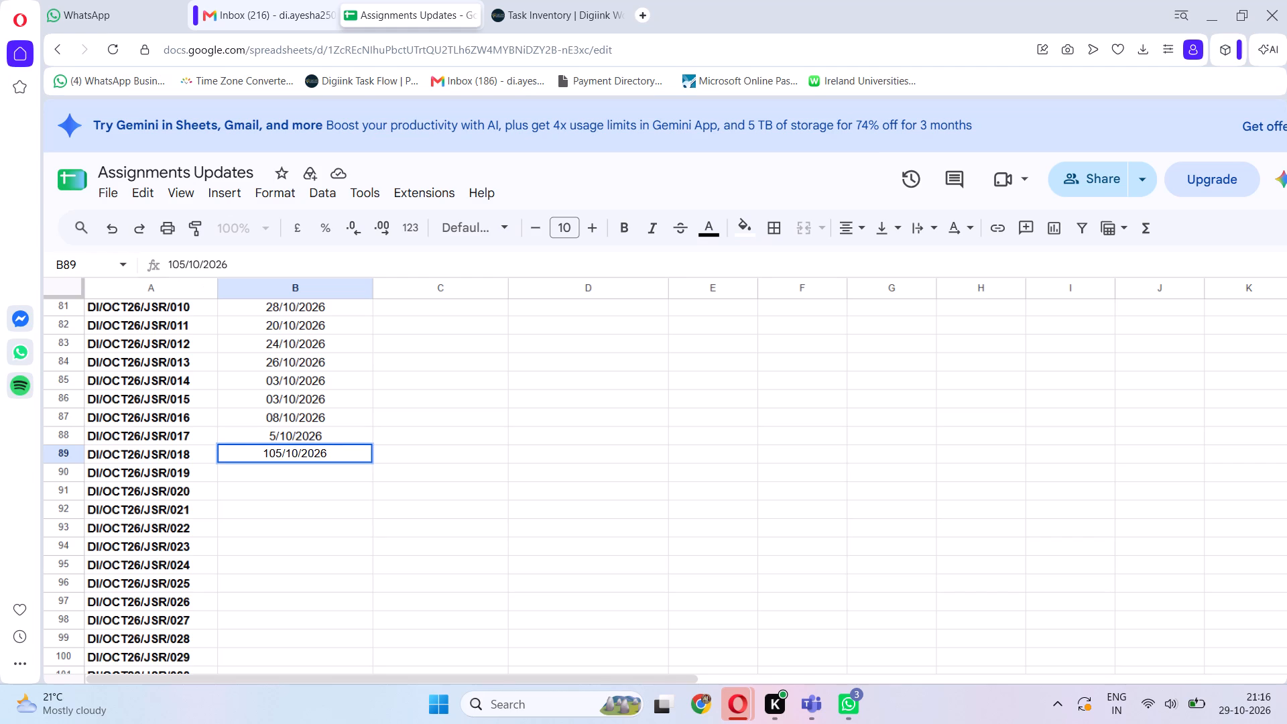
Remove the extra digit in cell B89 and enter the DI/OCT26/JSR/018 deadline as 05/10/2026.
key(BackSpace)
key(Return)
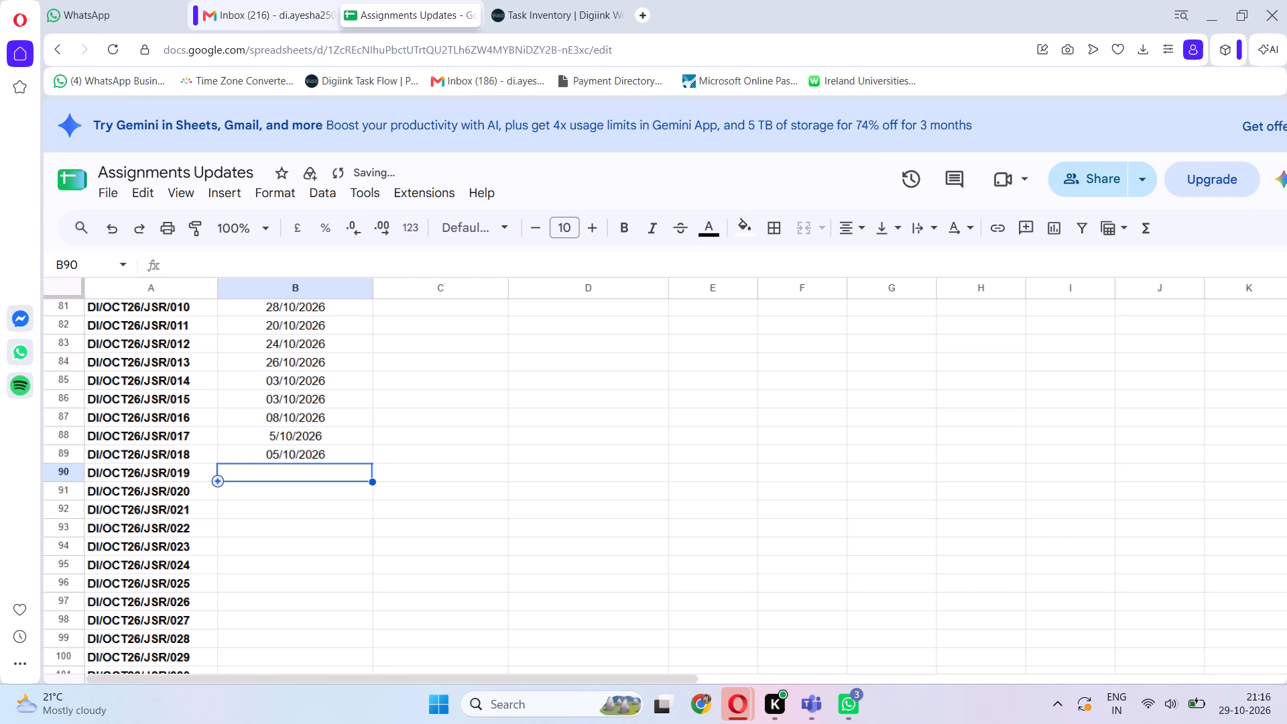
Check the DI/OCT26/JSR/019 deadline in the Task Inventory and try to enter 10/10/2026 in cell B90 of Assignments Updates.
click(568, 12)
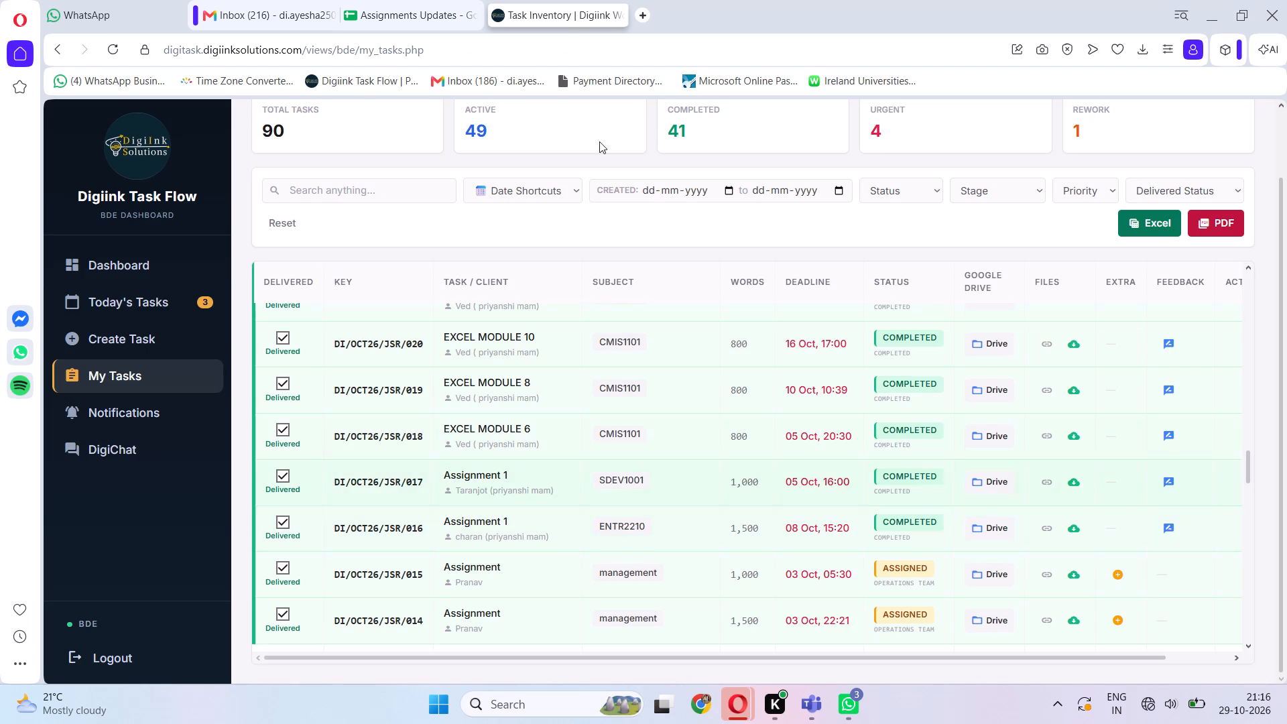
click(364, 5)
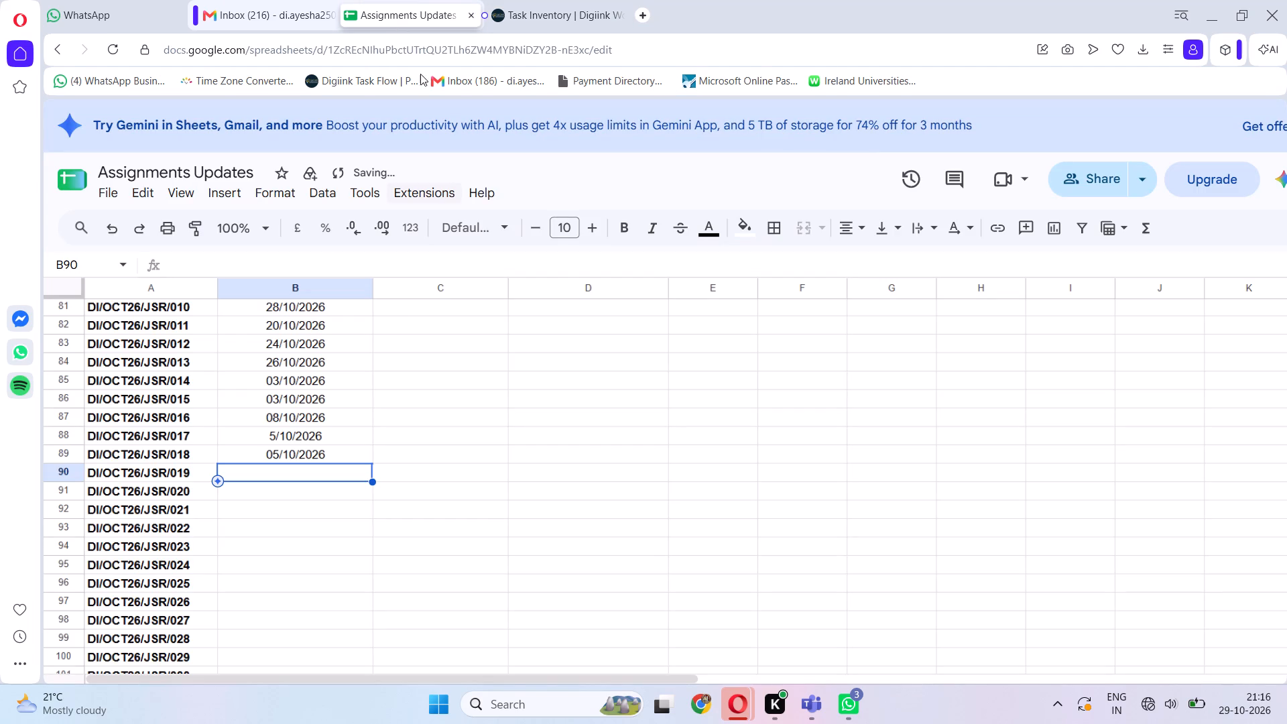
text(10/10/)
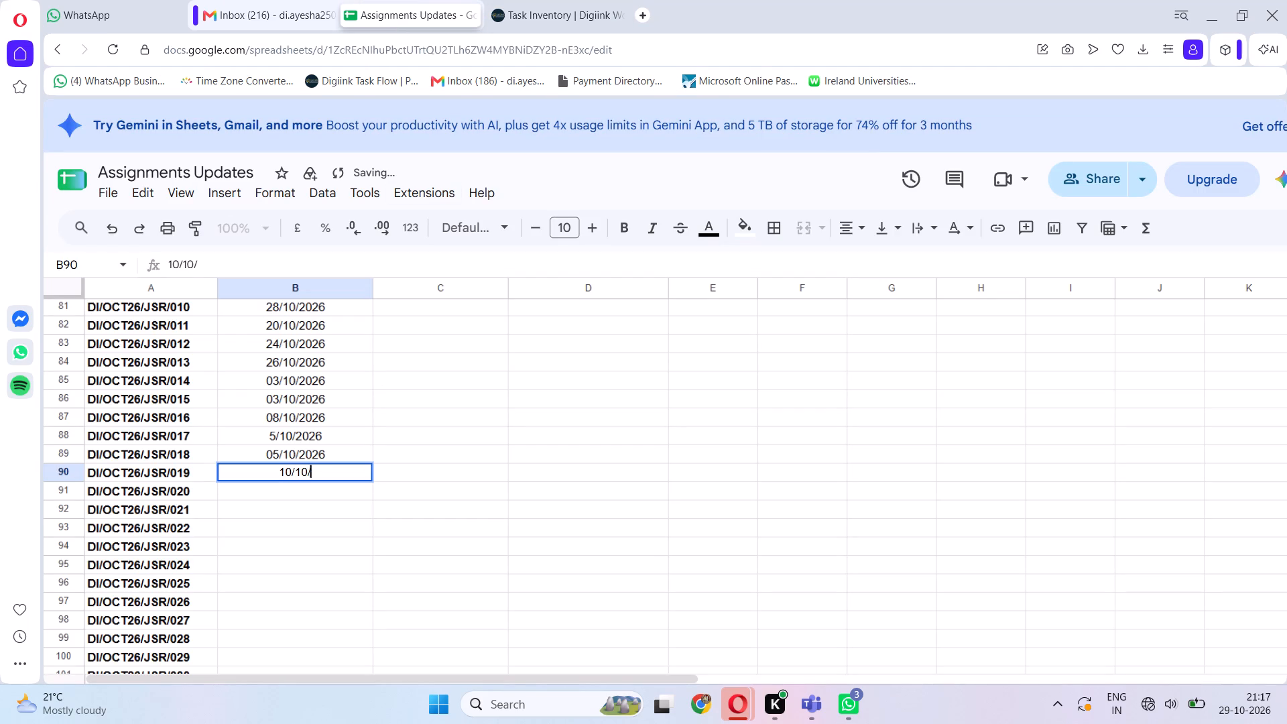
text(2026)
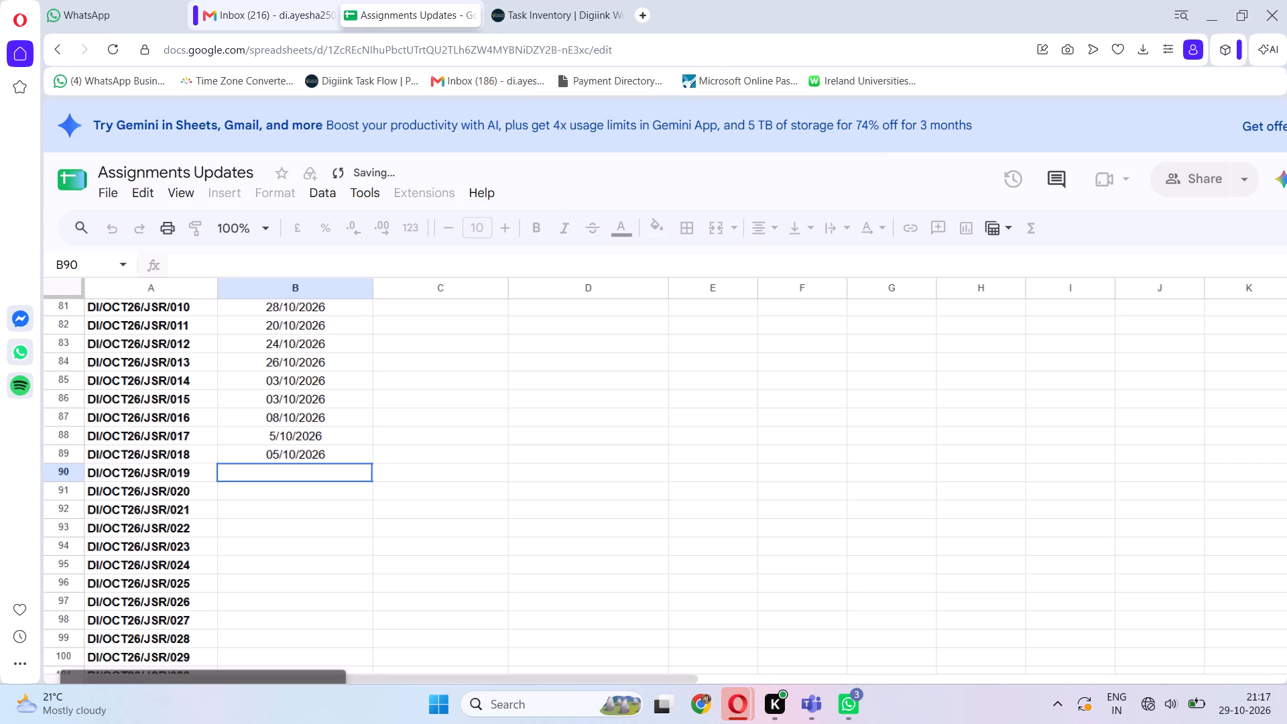
Connect the computer to the iPhone Wi-Fi network from the available networks.
click(1138, 701)
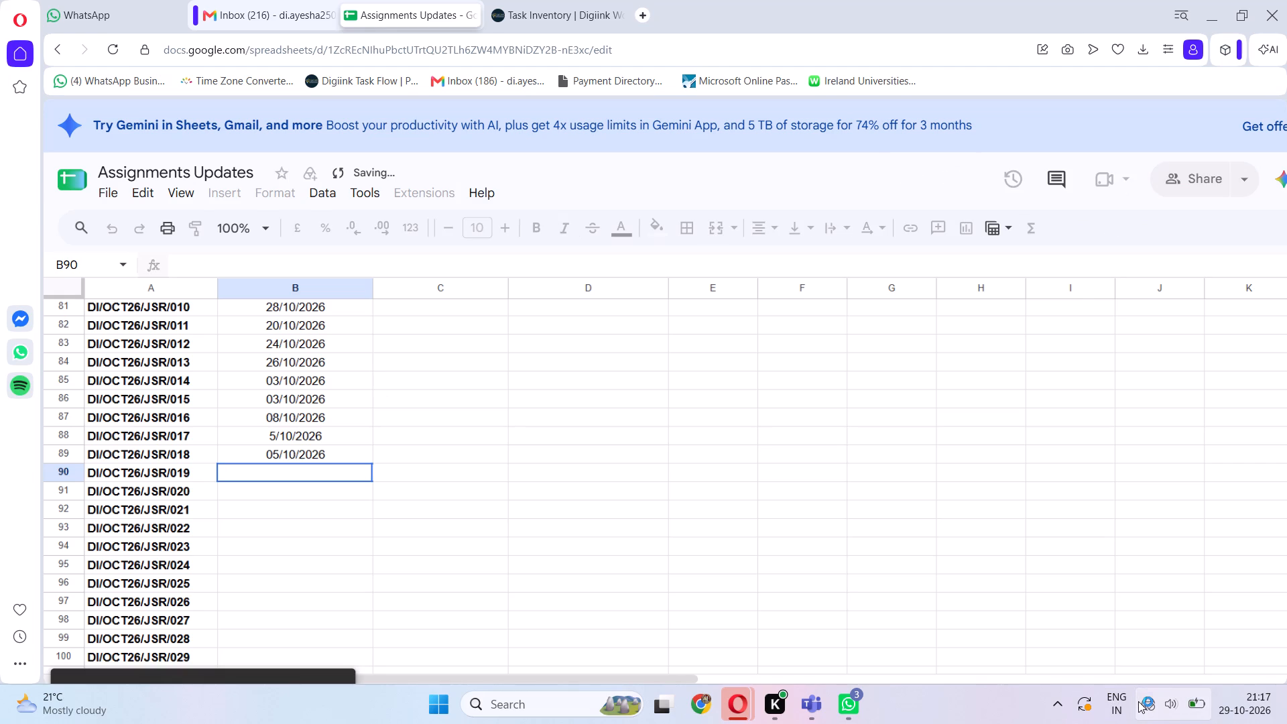
click(1055, 402)
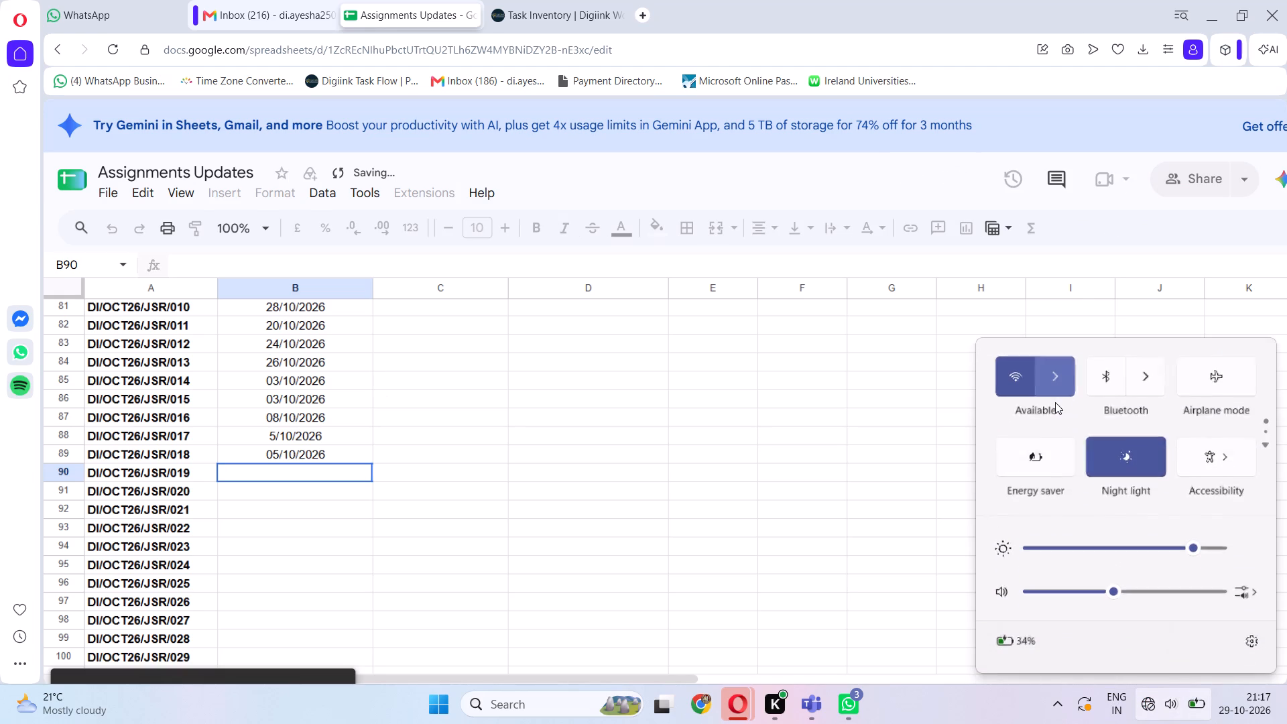
scroll(1119, 518, down, 6)
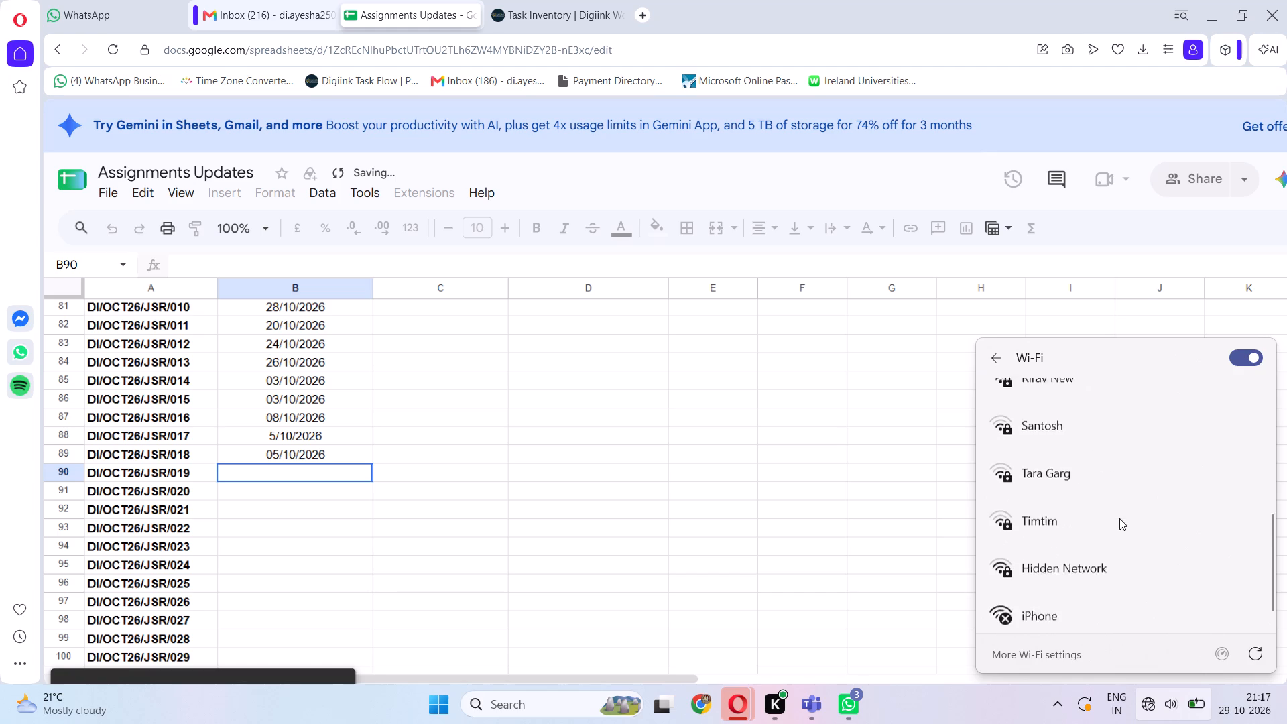
click(1042, 623)
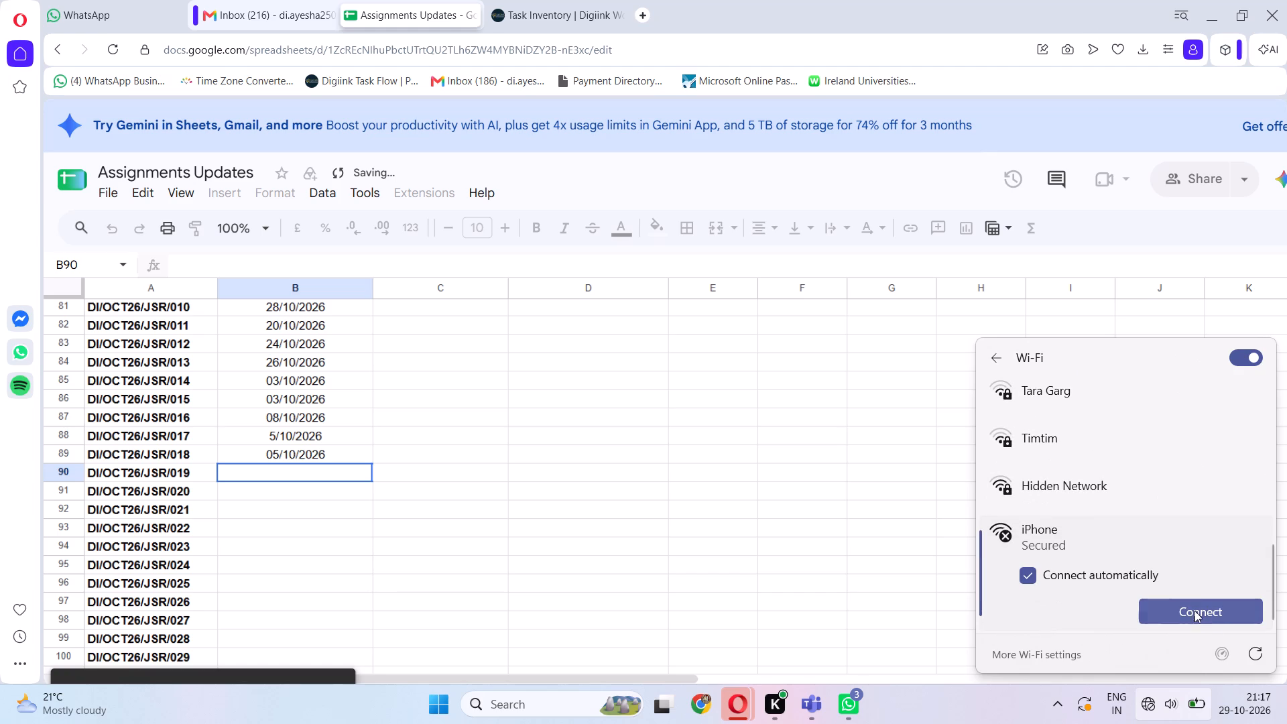
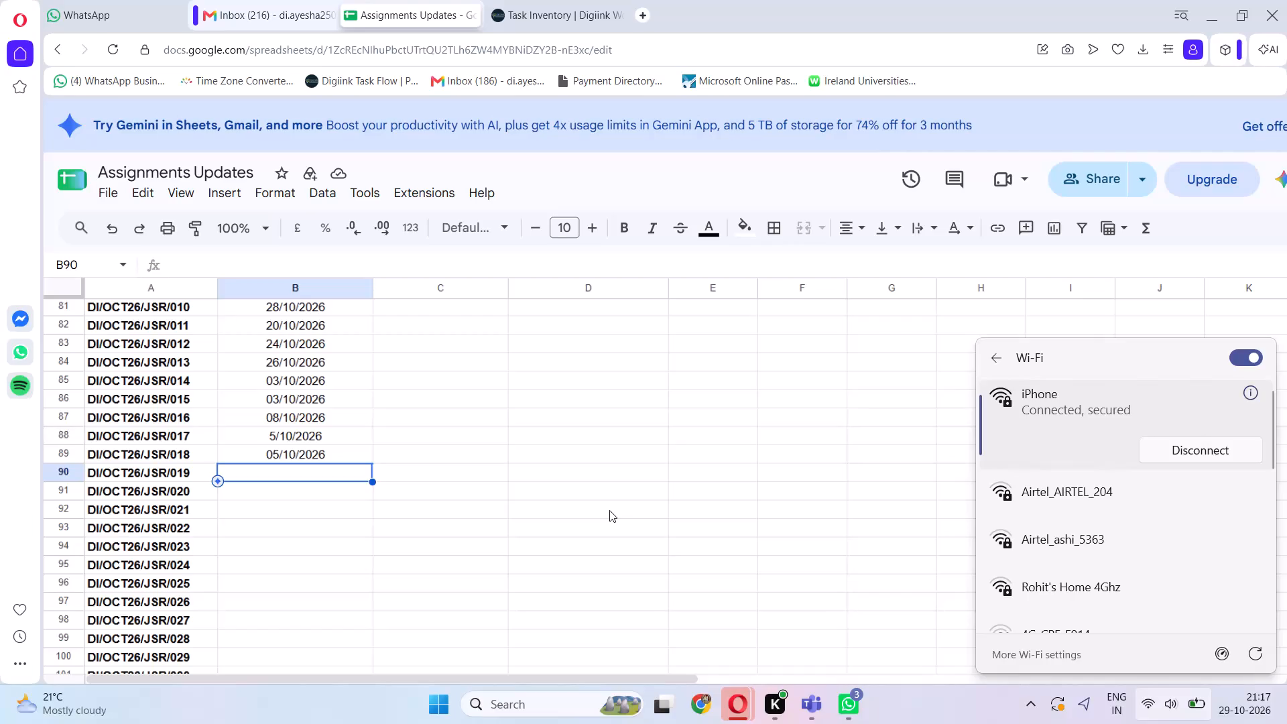
Dismiss the Wi-Fi list and start entering the DI/OCT26/JSR/019 deadline in cell B90 of Assignments Updates, beginning with 10/.
click(609, 510)
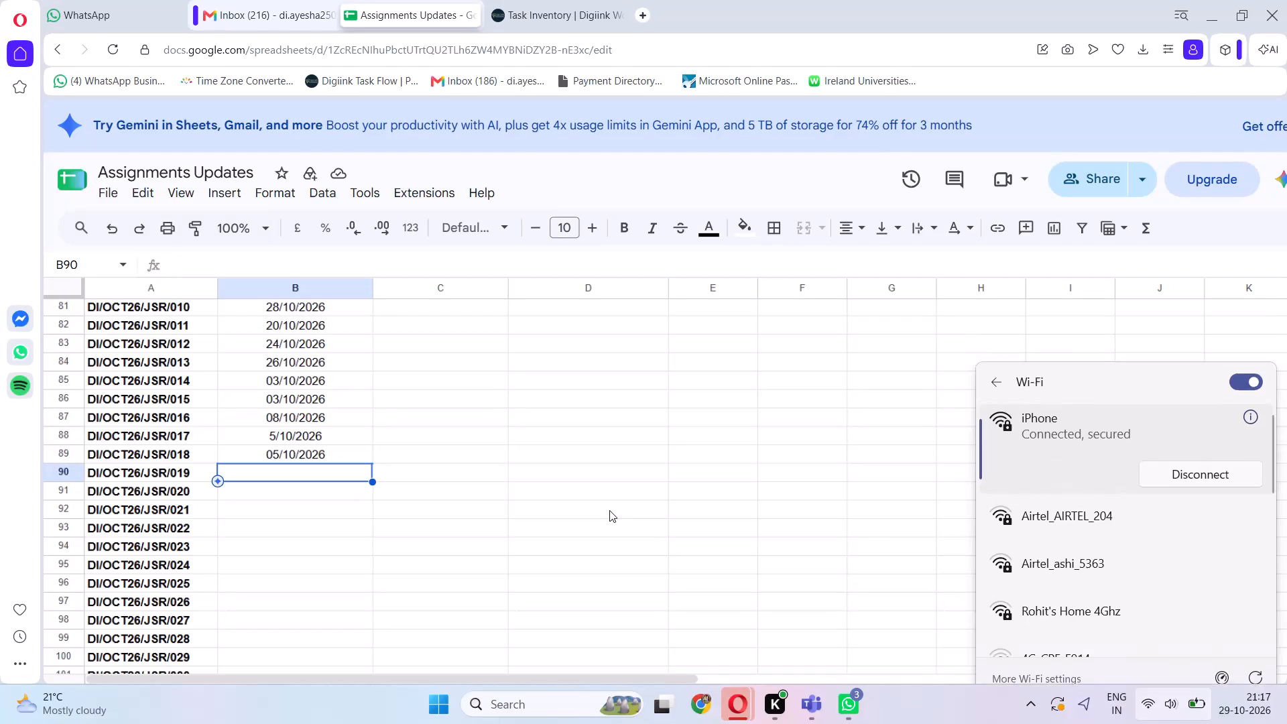
click(323, 478)
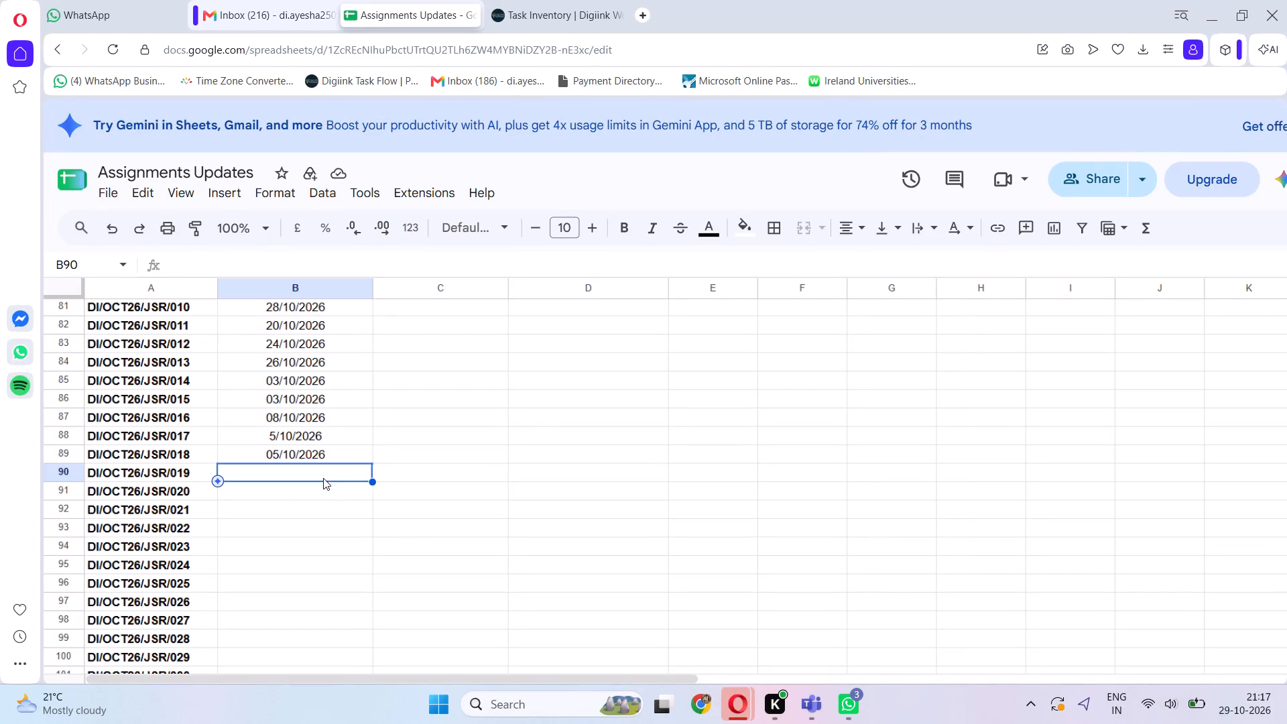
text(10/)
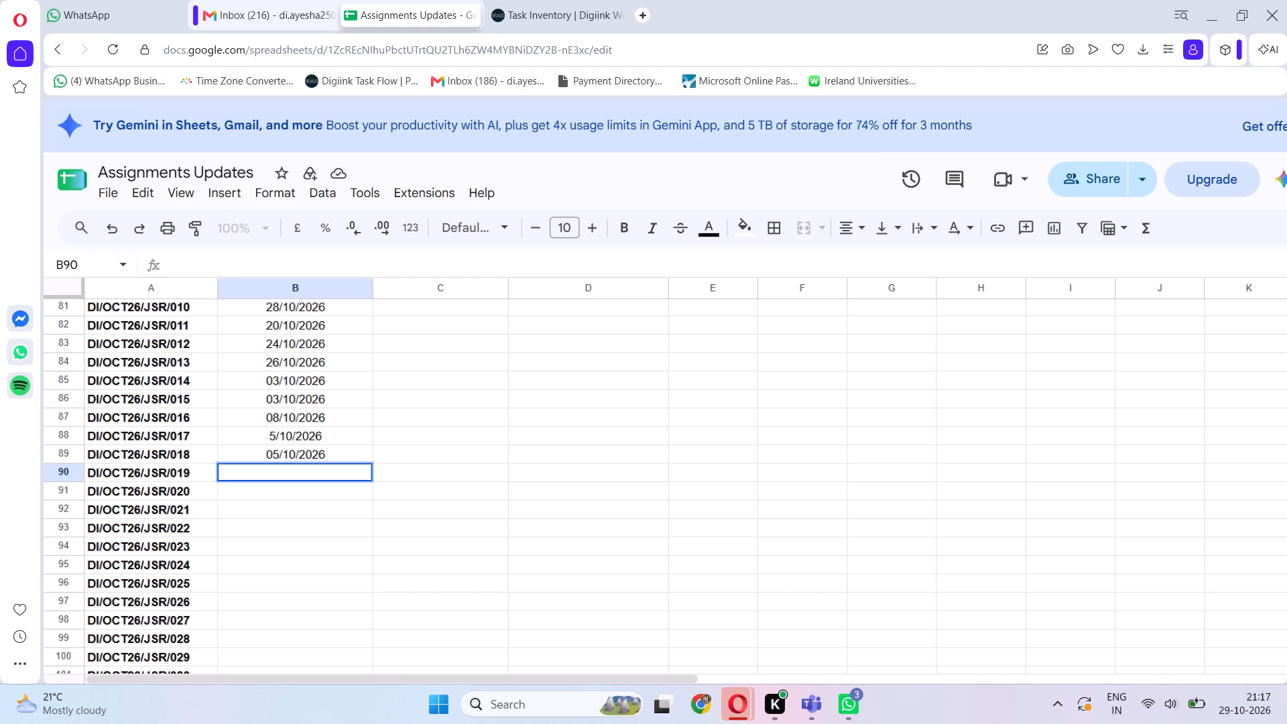
click(300, 469)
Enter the deadline 10/10/2026 in cell B90 for DI/OCT26/JSR/019.
text(10)
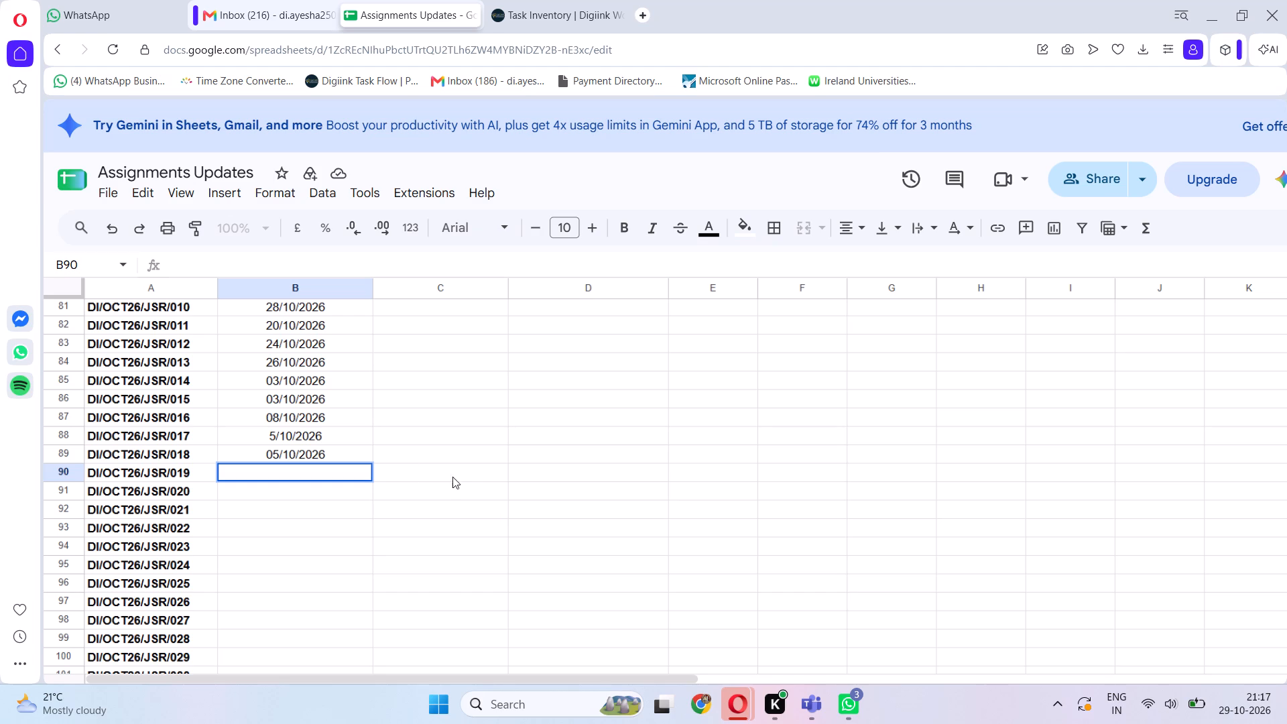
click(450, 469)
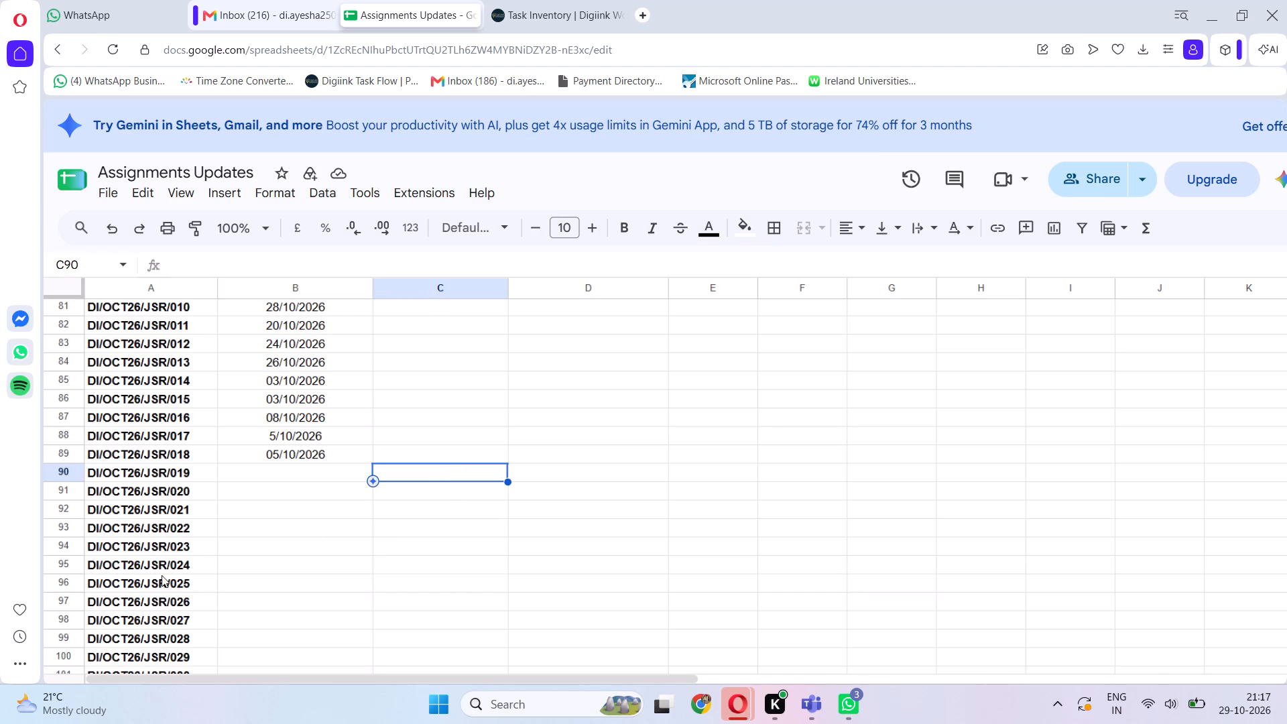
click(288, 481)
click(288, 481)
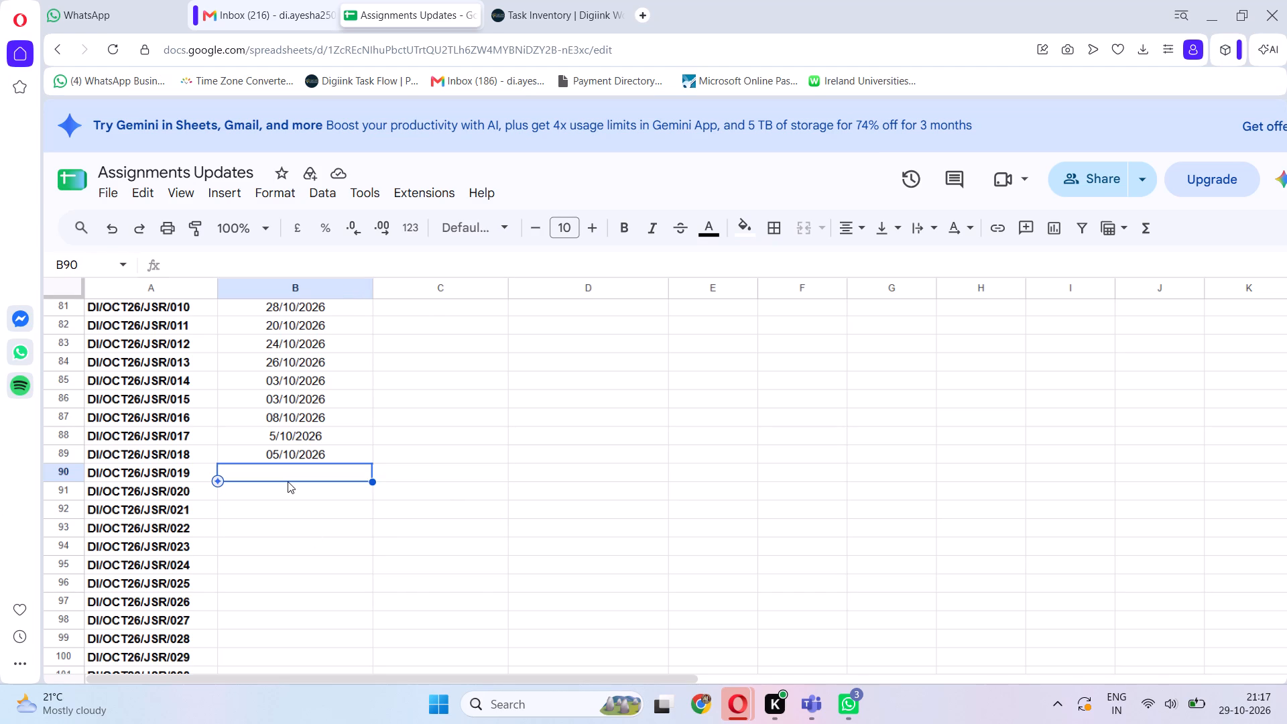
text(10)
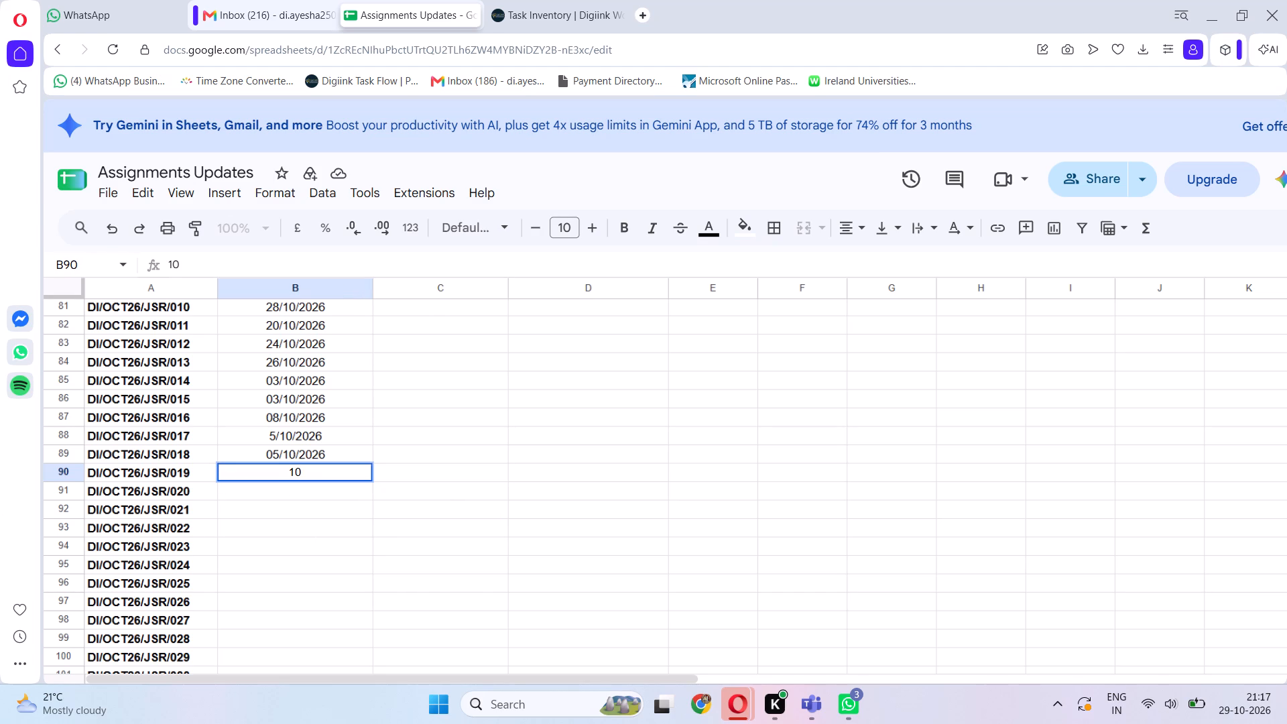
key(slash)
text(10/2026)
key(Return)
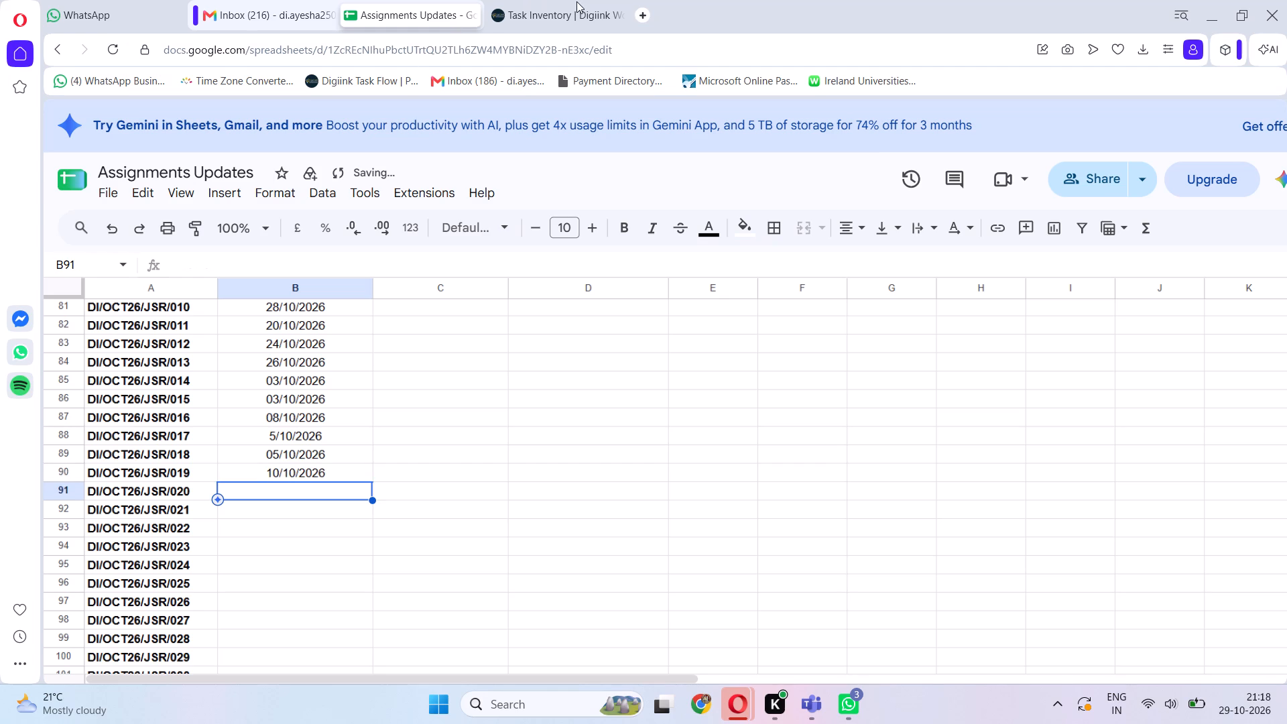
Check the DI/OCT26/JSR/020 and 021 deadlines in the Task Inventory and enter 16/10/2026 in B91 and B92 of Assignments Updates.
click(576, 1)
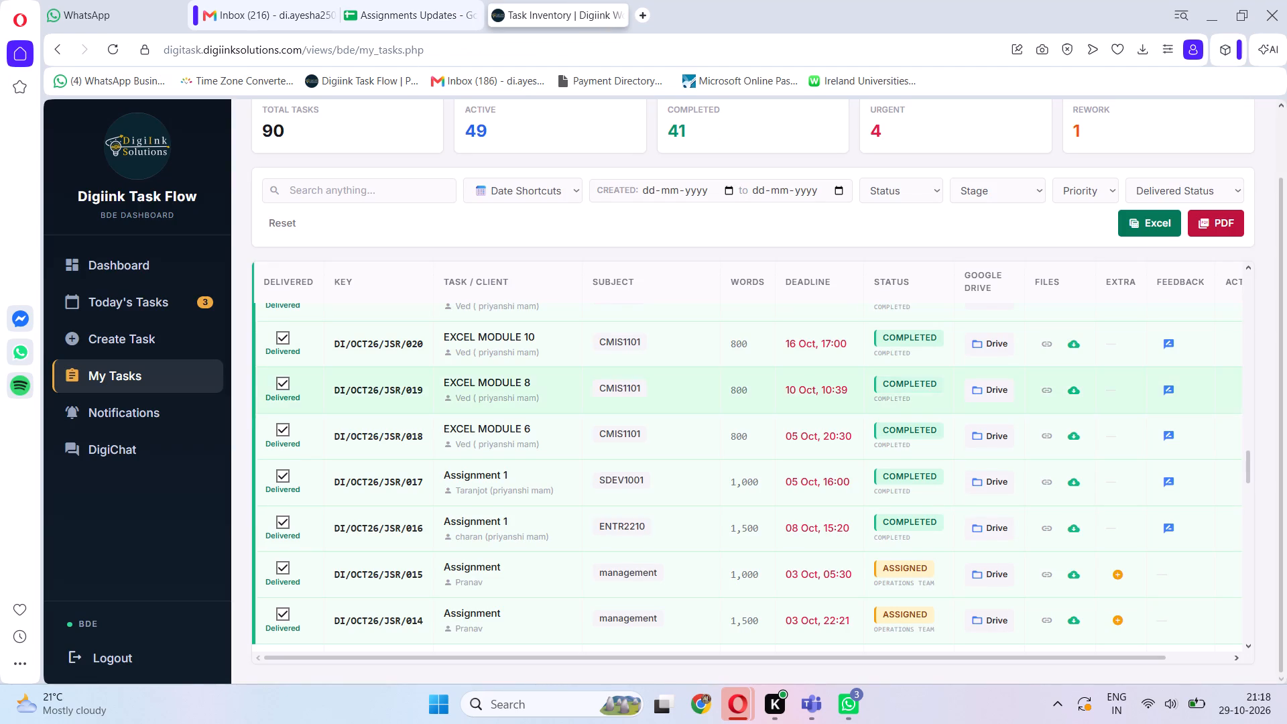
scroll(814, 389, up, 4)
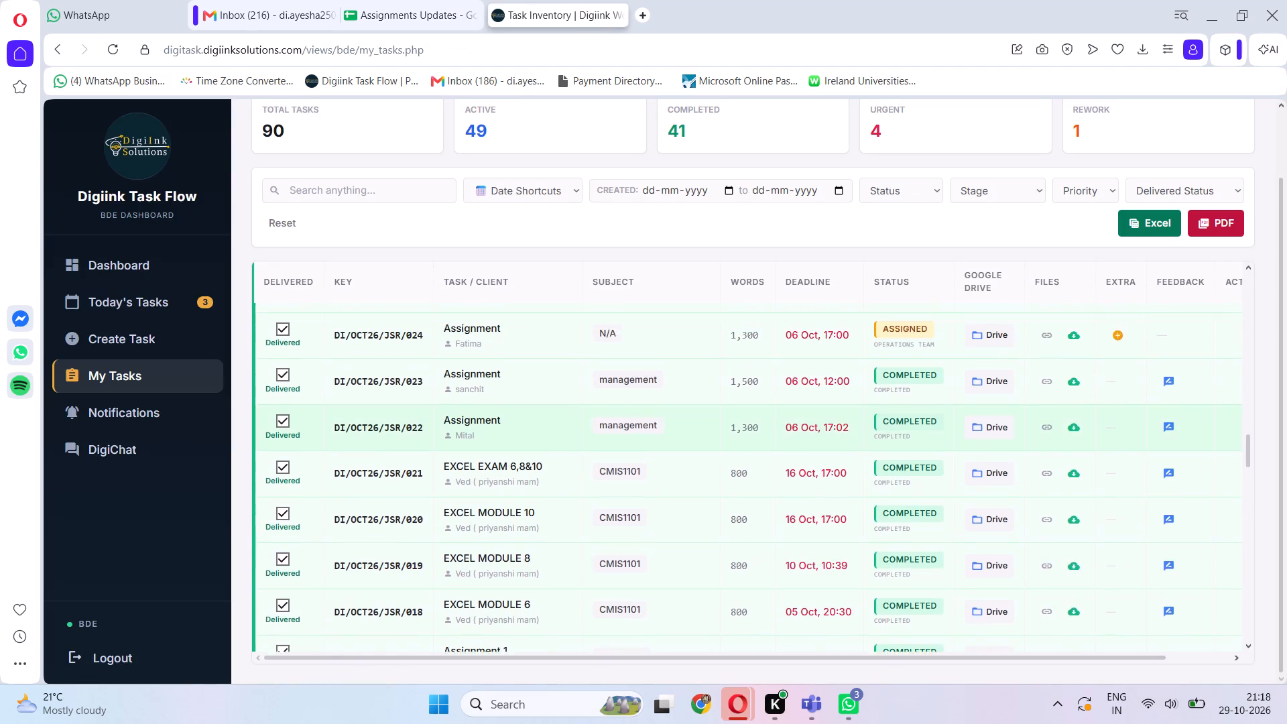
scroll(814, 389, up, 2)
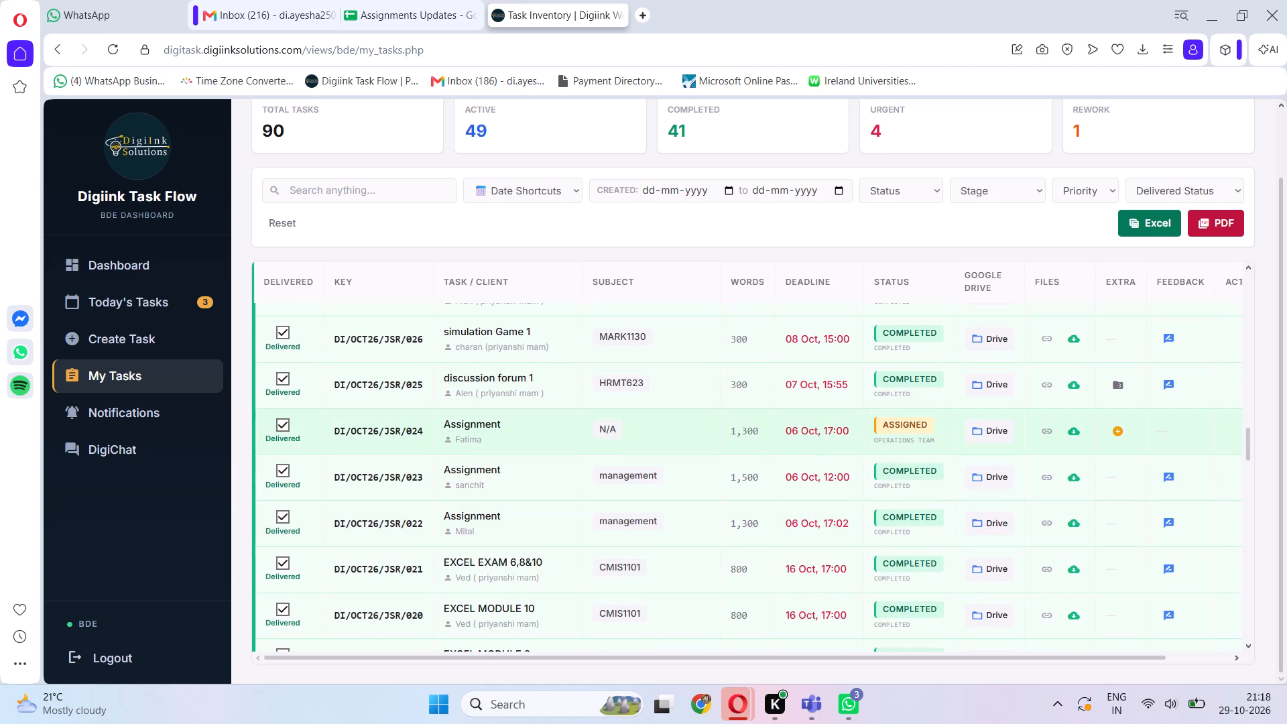
click(429, 3)
text(16/10/1)
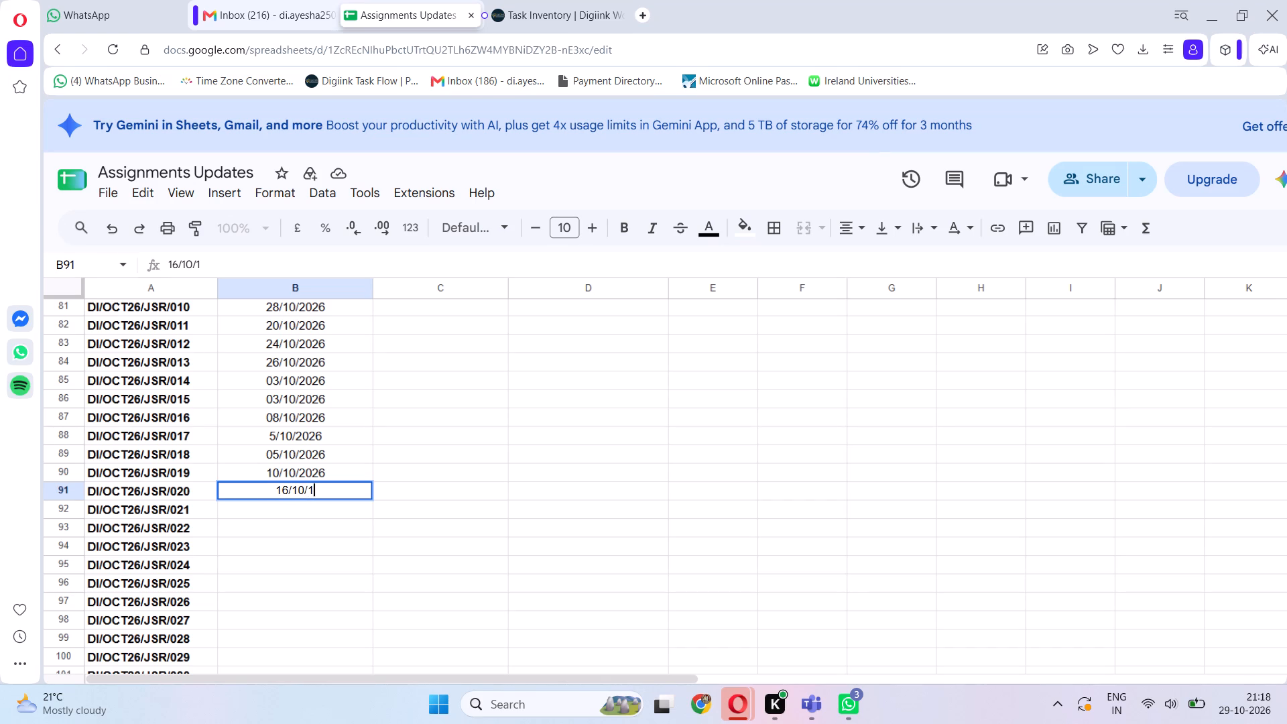
key(BackSpace)
text(2026)
key(Return)
key(1)
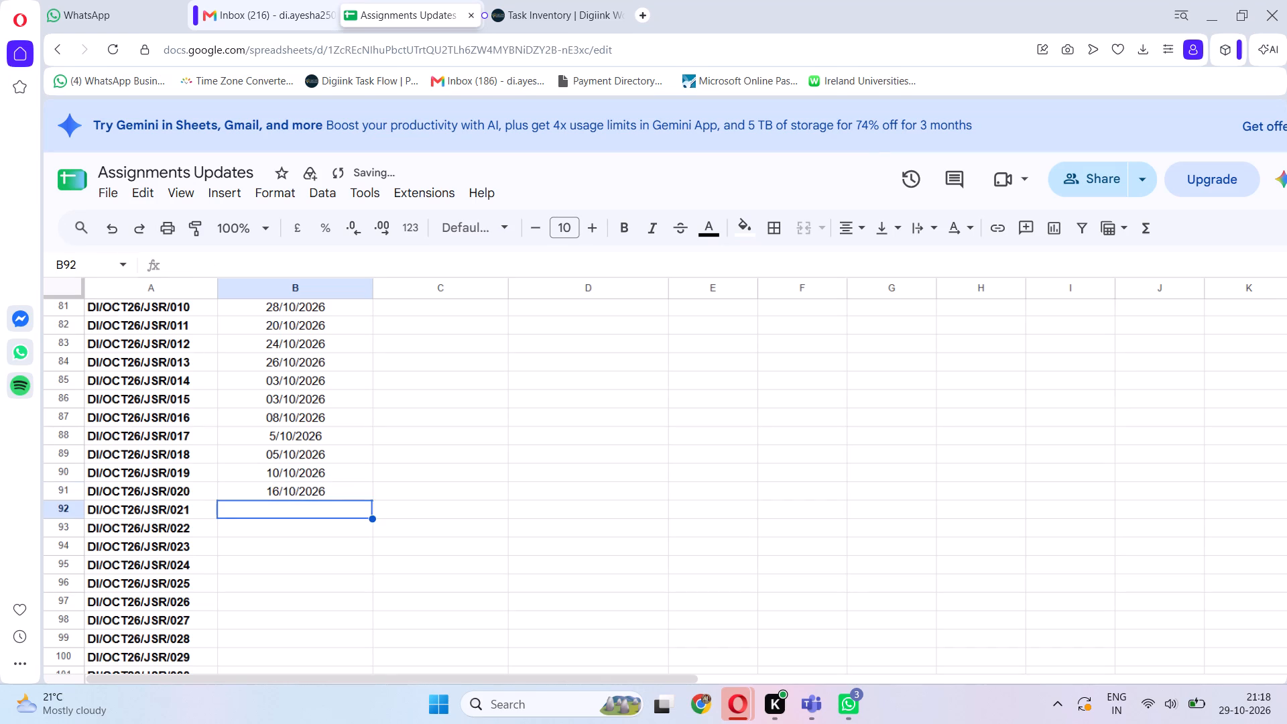
text(6/)
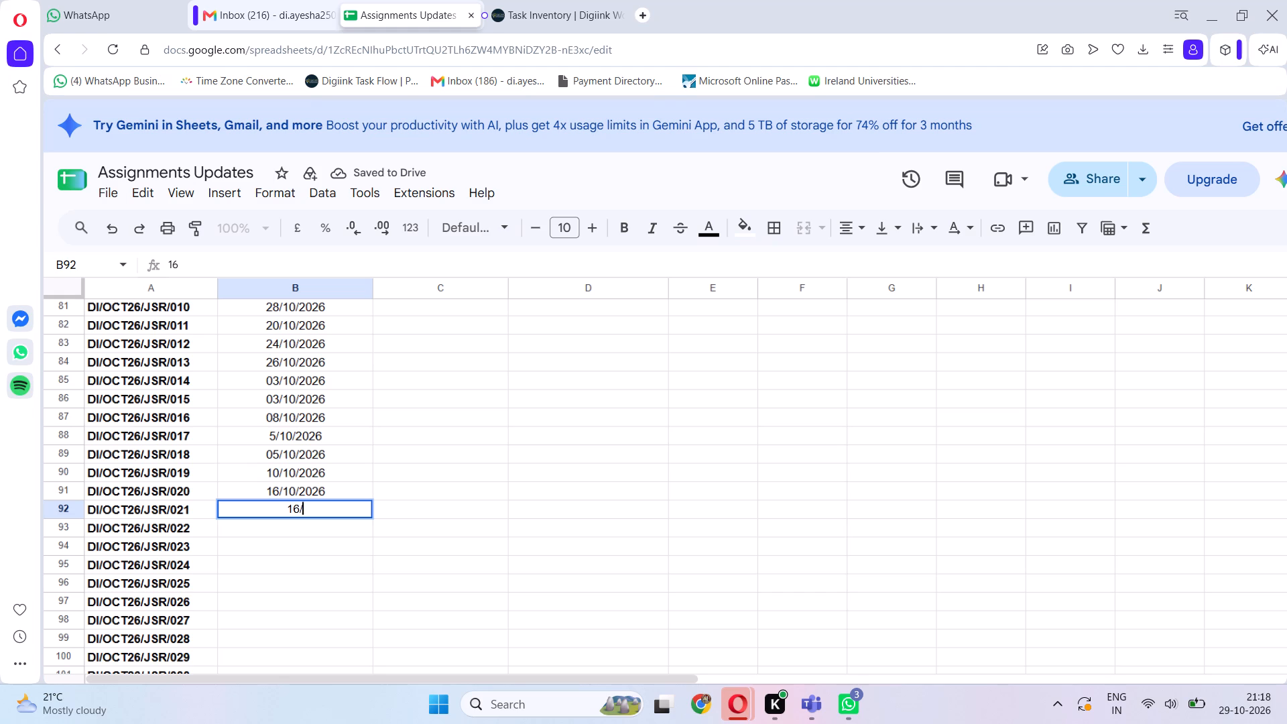
text(10)
text(/2026)
key(Return)
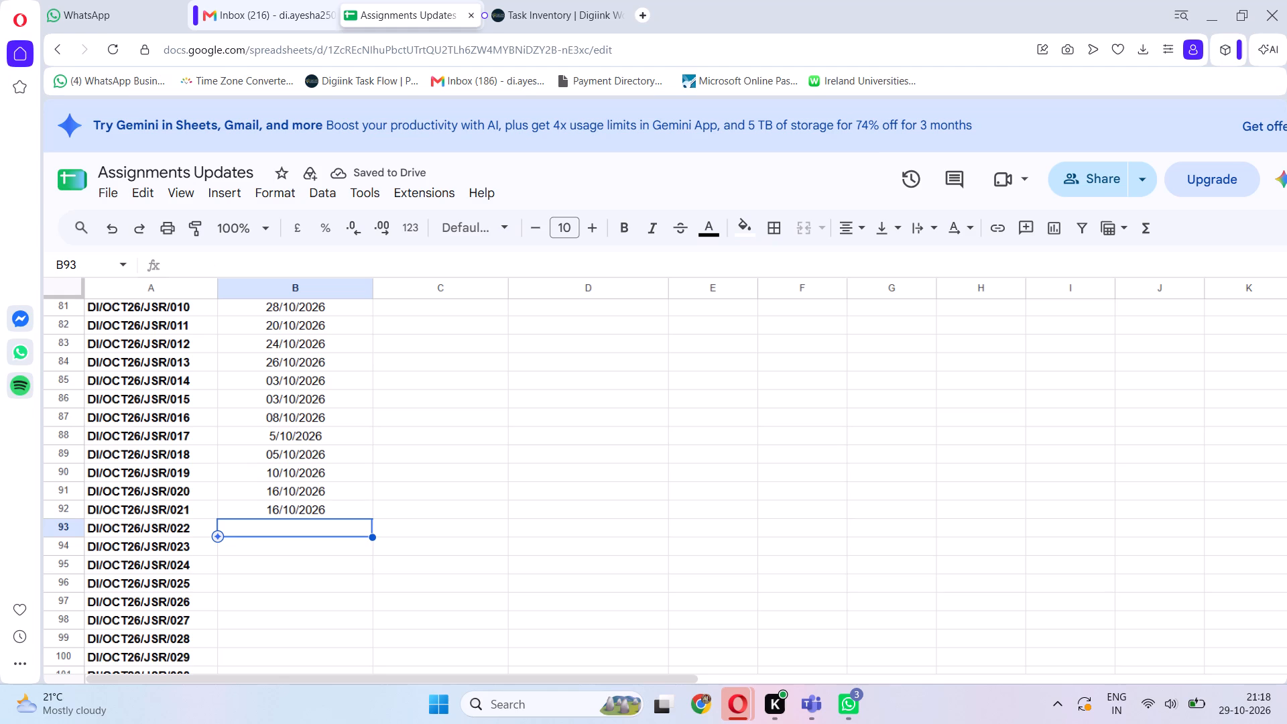
Enter the deadline 06/10/2026 in cells B93 to B95 for DI/OCT26/JSR/022 to 024.
text(06/10/2026)
key(Return)
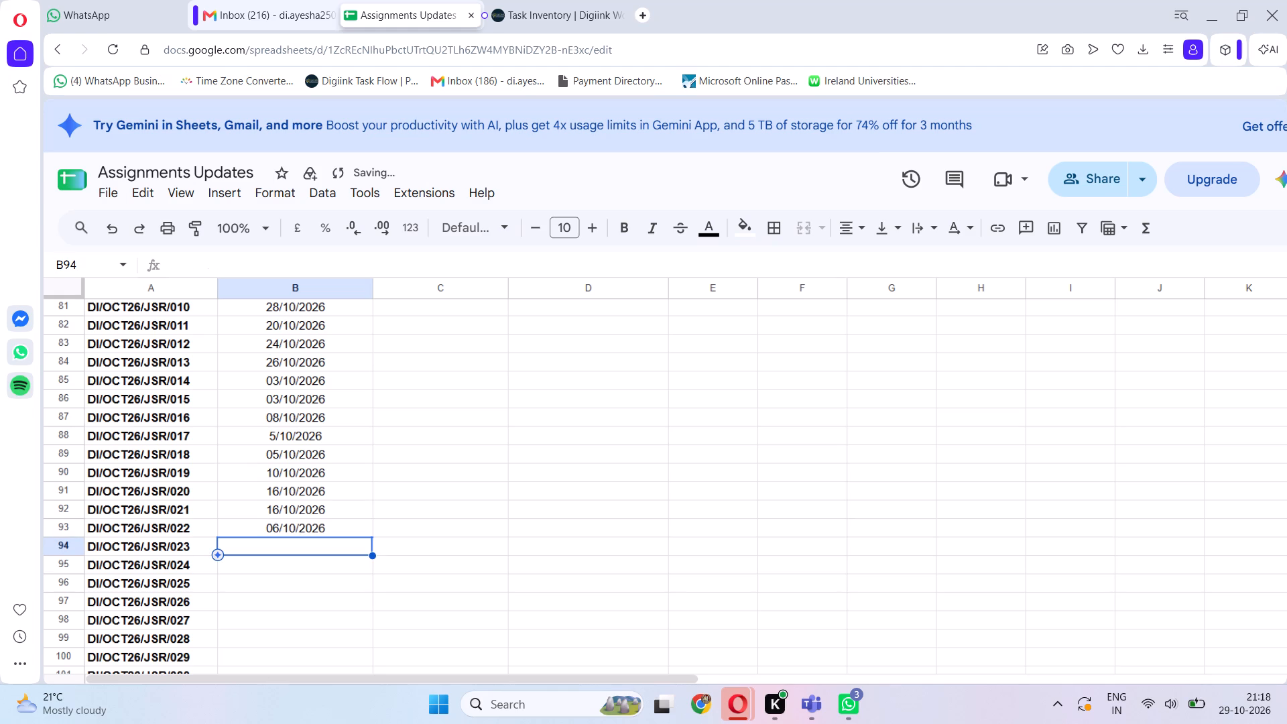
text(06/10/2026)
key(Return)
text(06/10/2026)
key(Return)
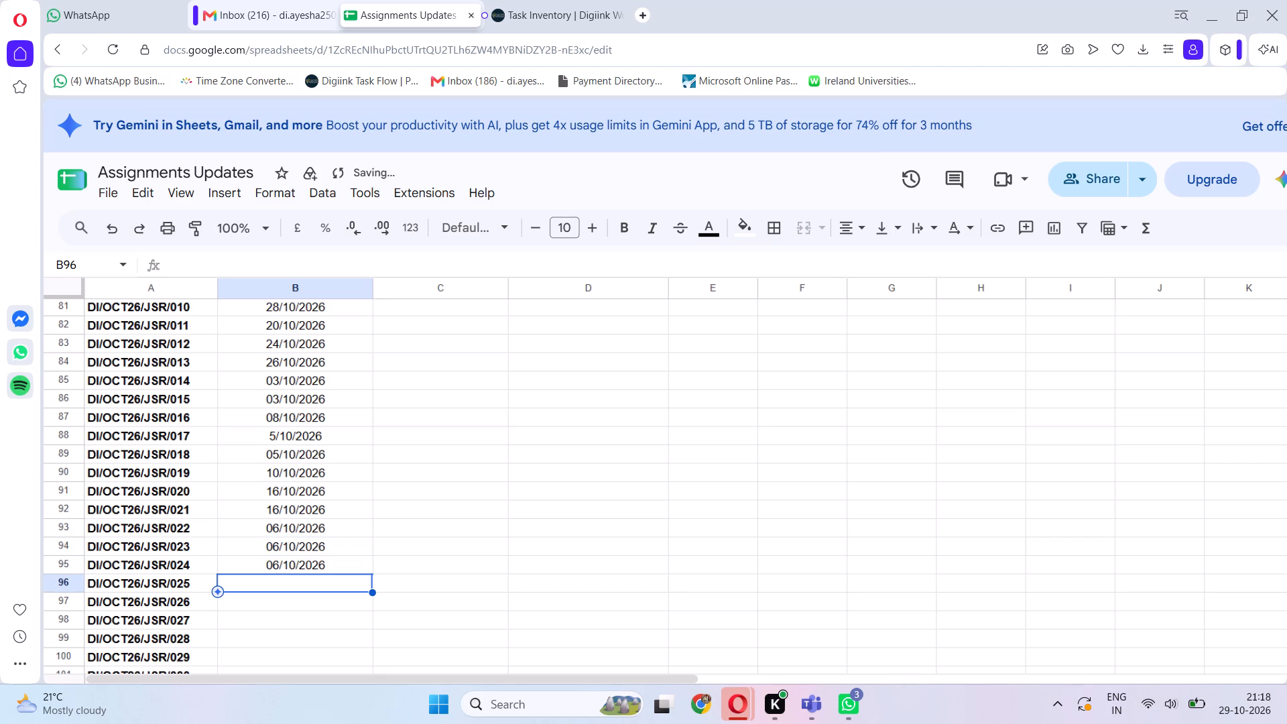
Check the DI/OCT26/JSR/025 to 027 deadlines in the Task Inventory and enter 07/10/2026, 08/10/2026 and 12/10/2026 in B96 to B98 of Assignments Updates.
click(538, 2)
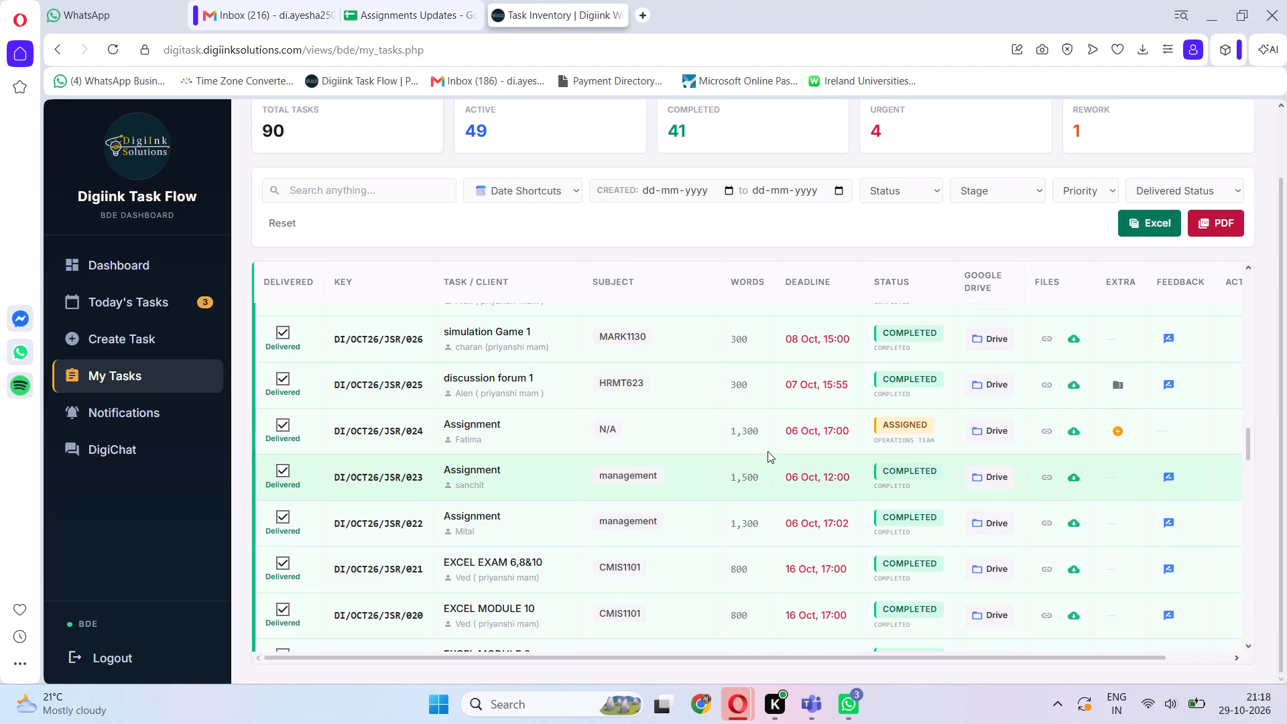
scroll(768, 375, up, 1)
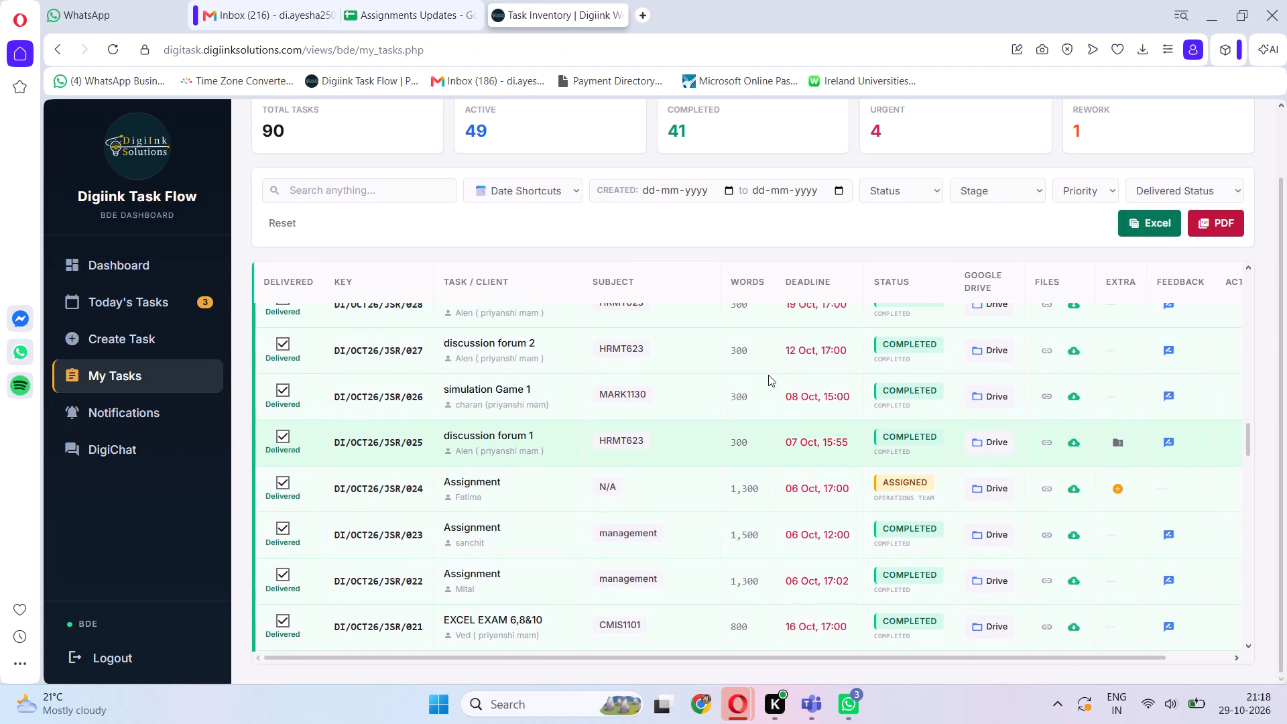
scroll(768, 375, up, 4)
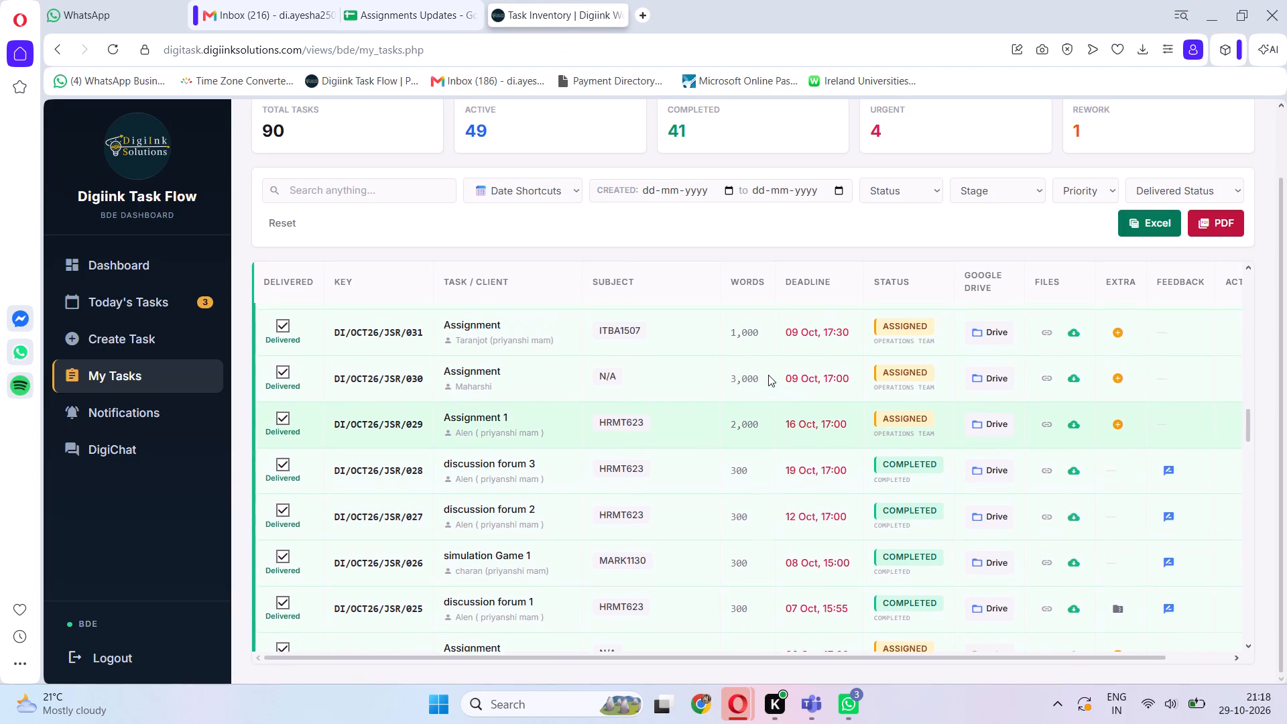
scroll(768, 375, up, 1)
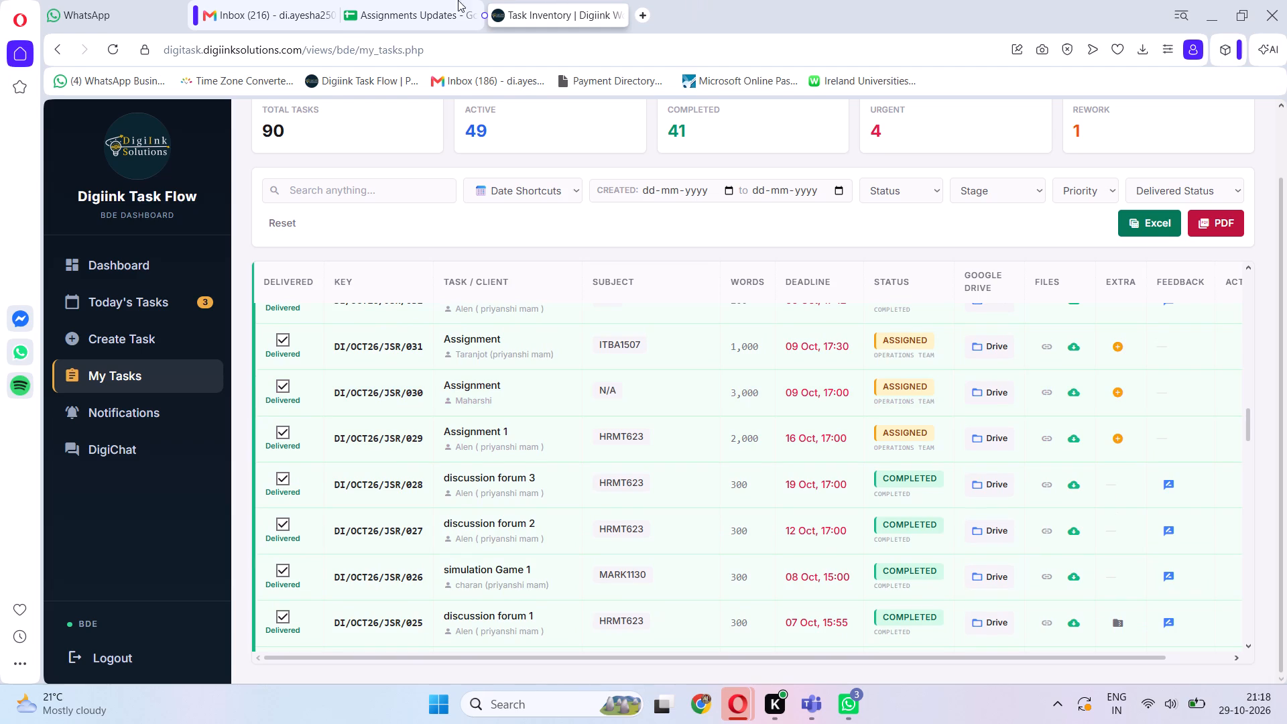
click(359, 5)
text(07/10/2026)
key(Return)
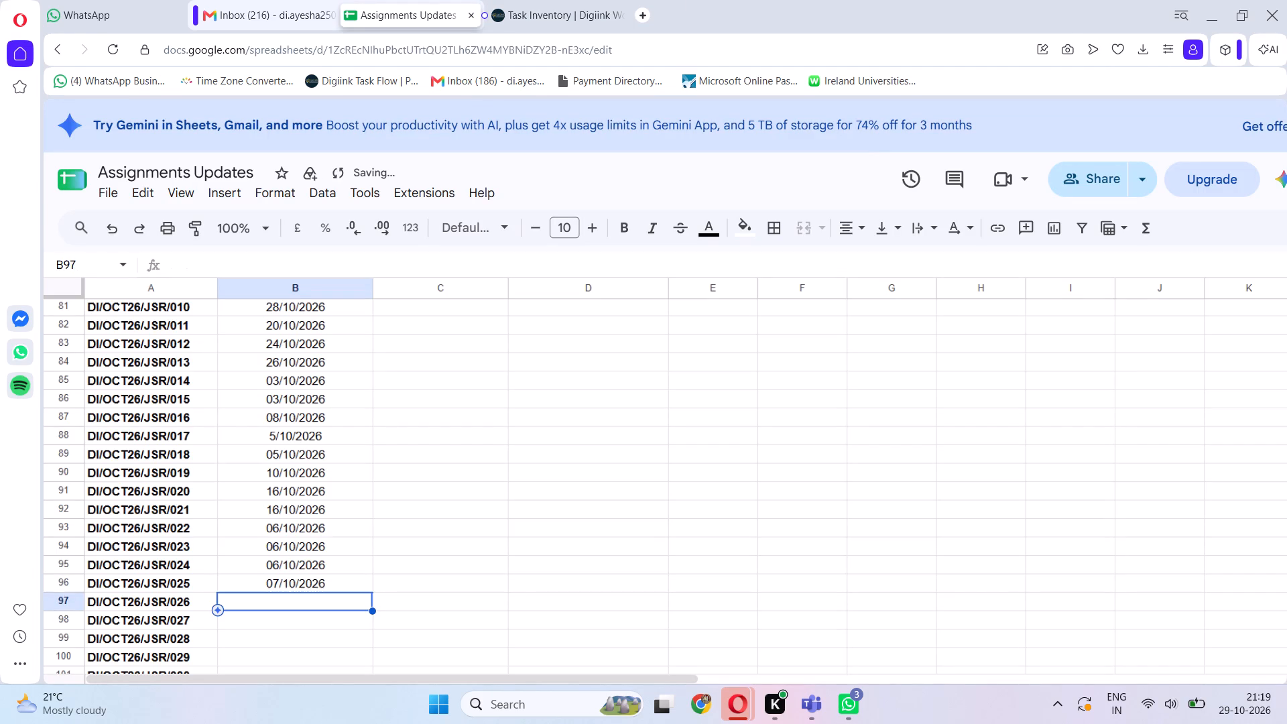
text(08/10/2026)
key(Return)
text(12/10/2026)
key(Return)
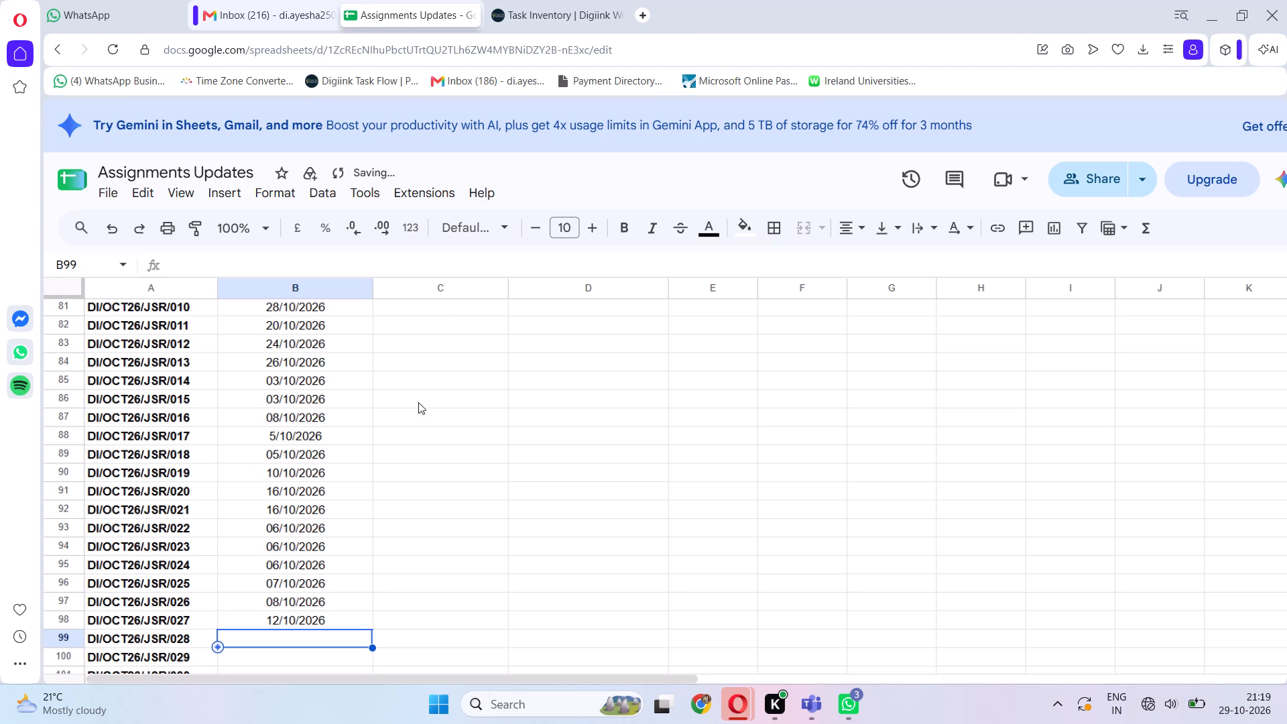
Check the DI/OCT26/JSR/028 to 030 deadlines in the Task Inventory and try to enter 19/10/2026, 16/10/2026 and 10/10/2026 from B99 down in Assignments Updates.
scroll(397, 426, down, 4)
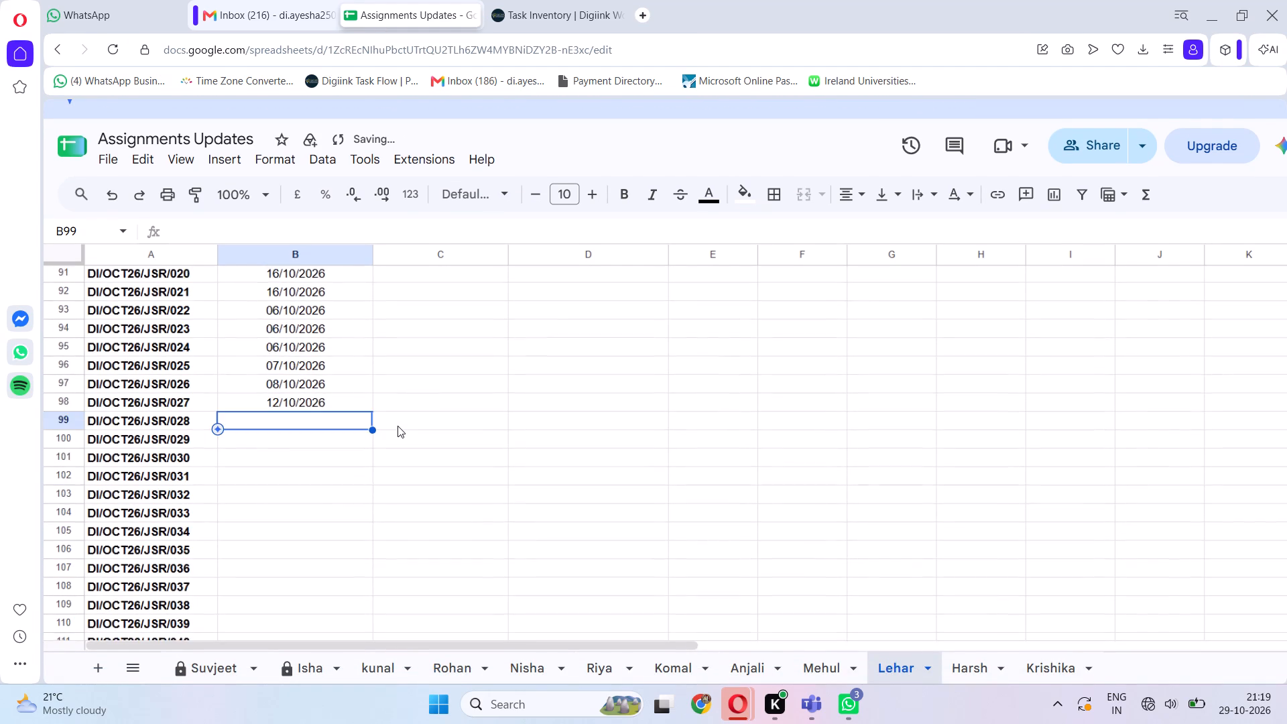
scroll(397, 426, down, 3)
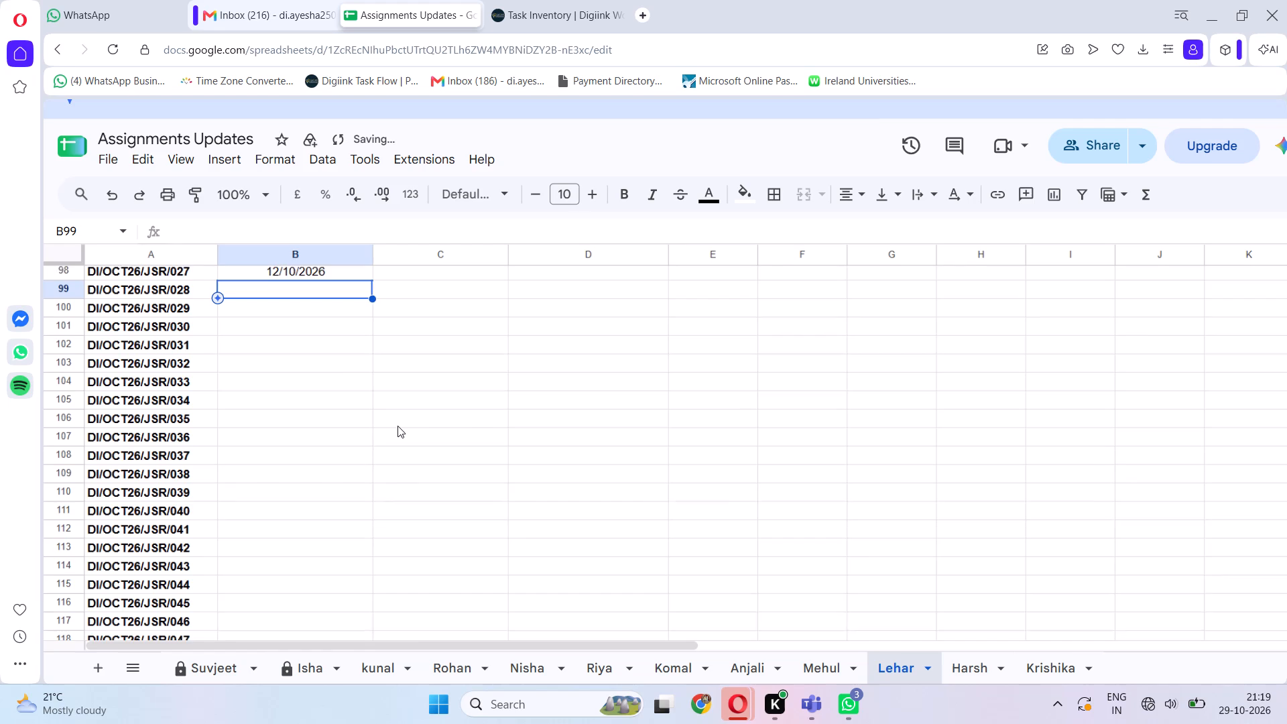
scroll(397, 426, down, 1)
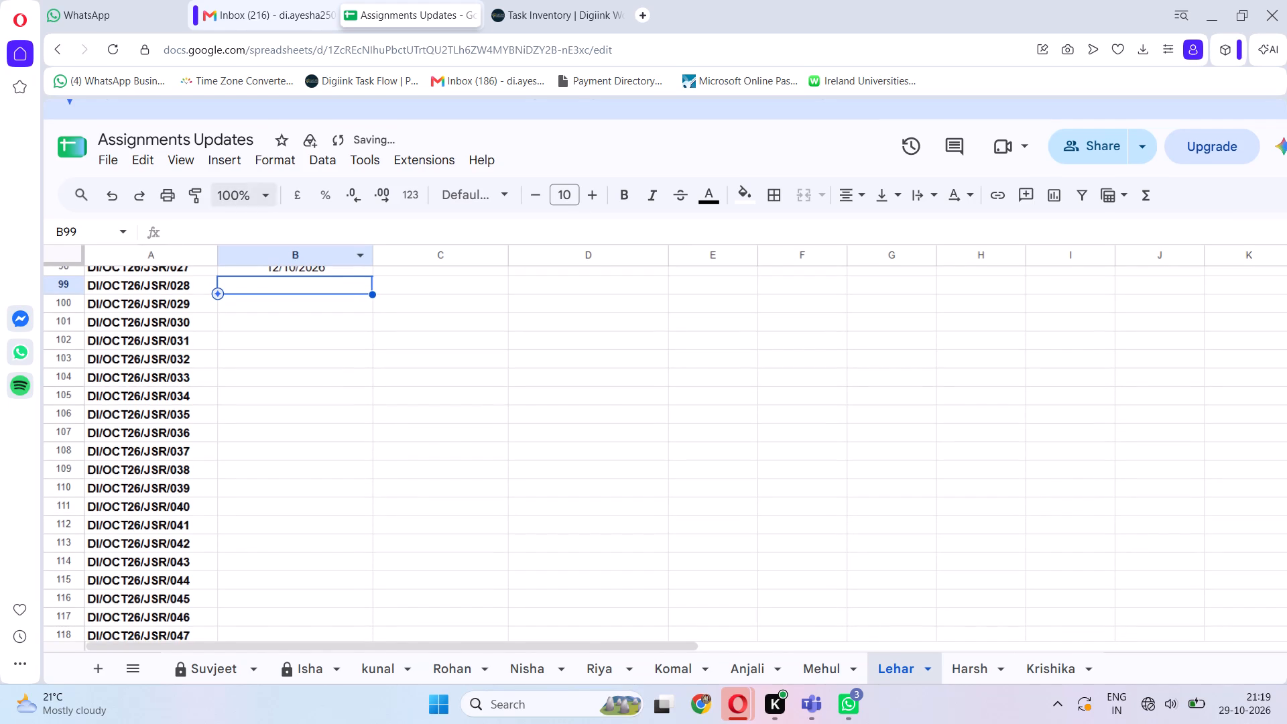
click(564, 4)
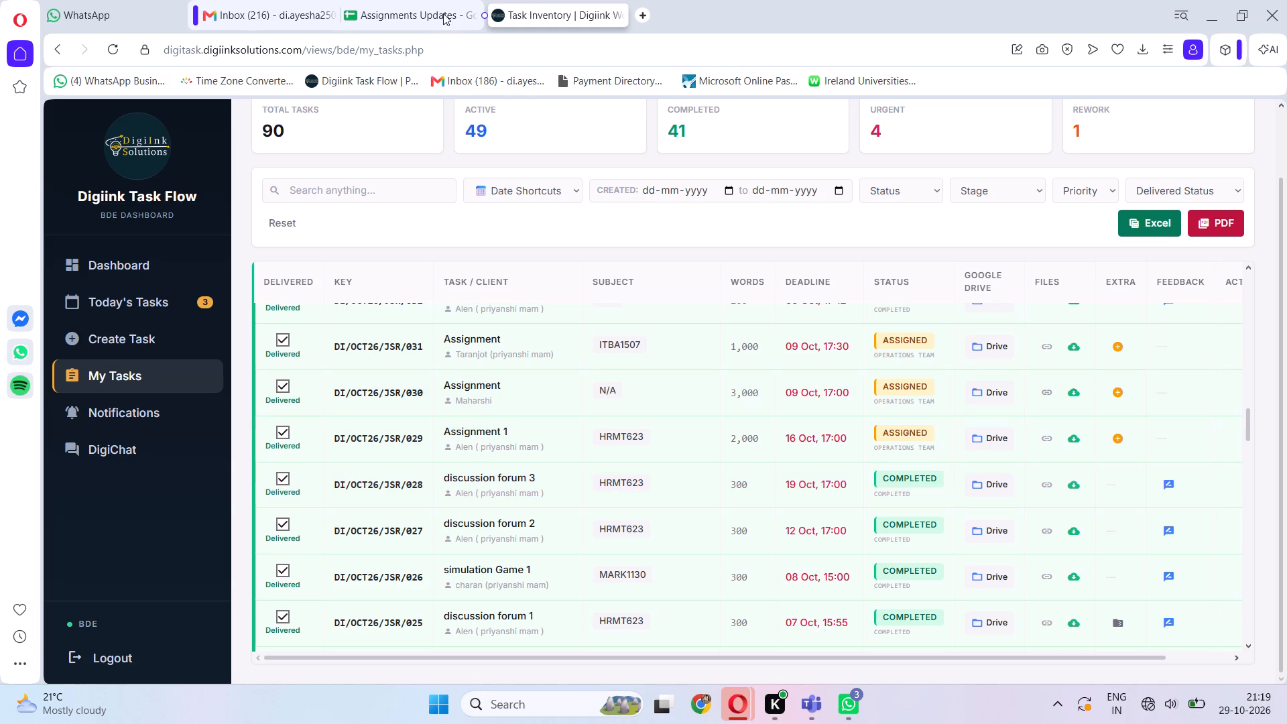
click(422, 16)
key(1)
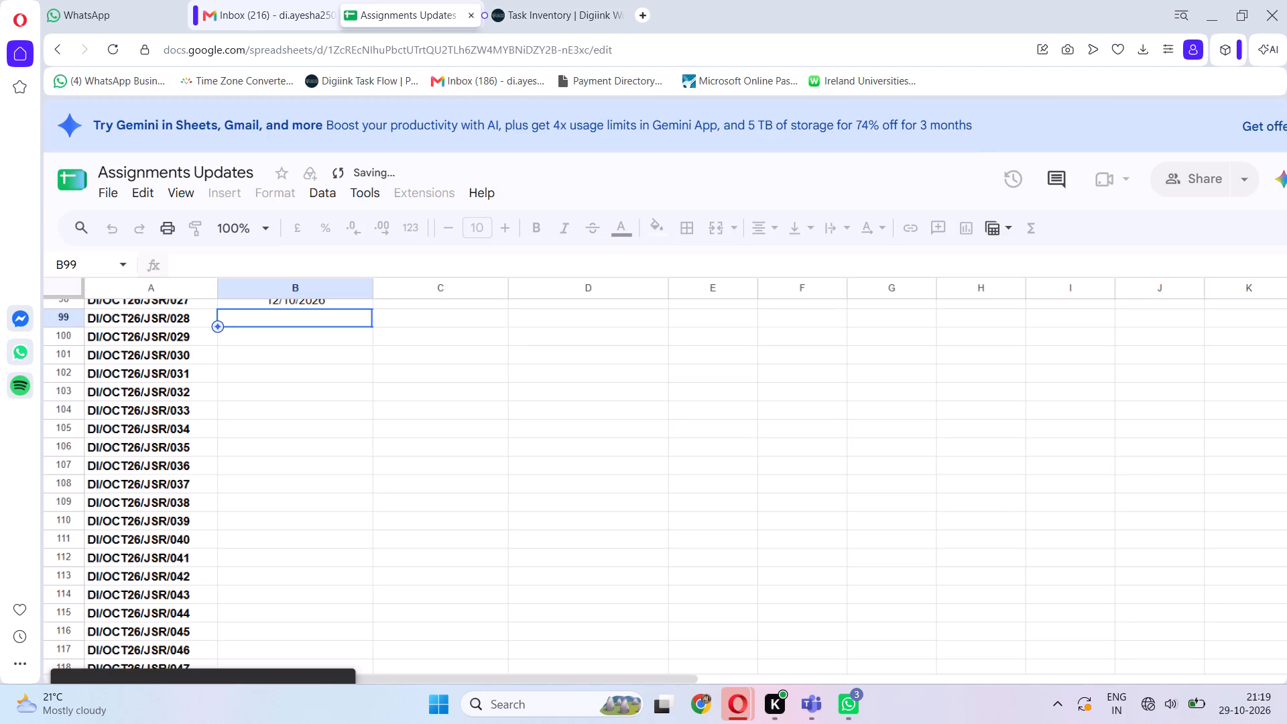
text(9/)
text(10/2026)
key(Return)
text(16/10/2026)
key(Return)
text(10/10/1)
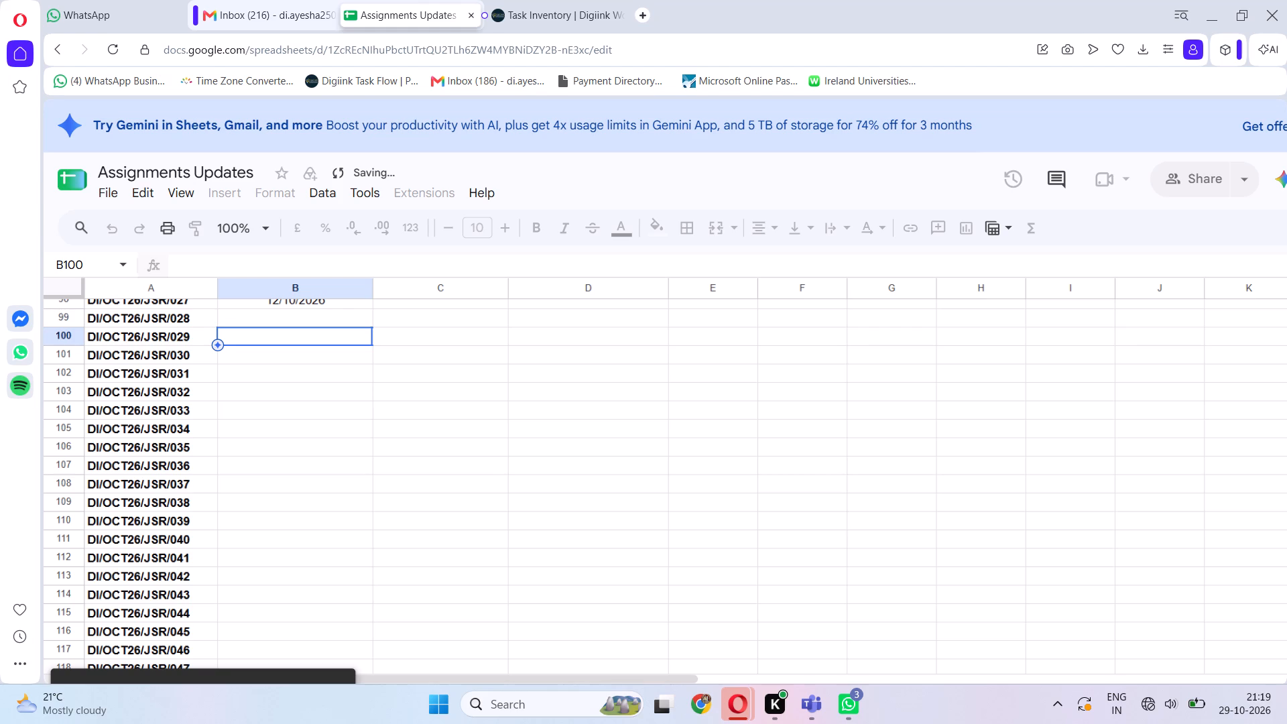
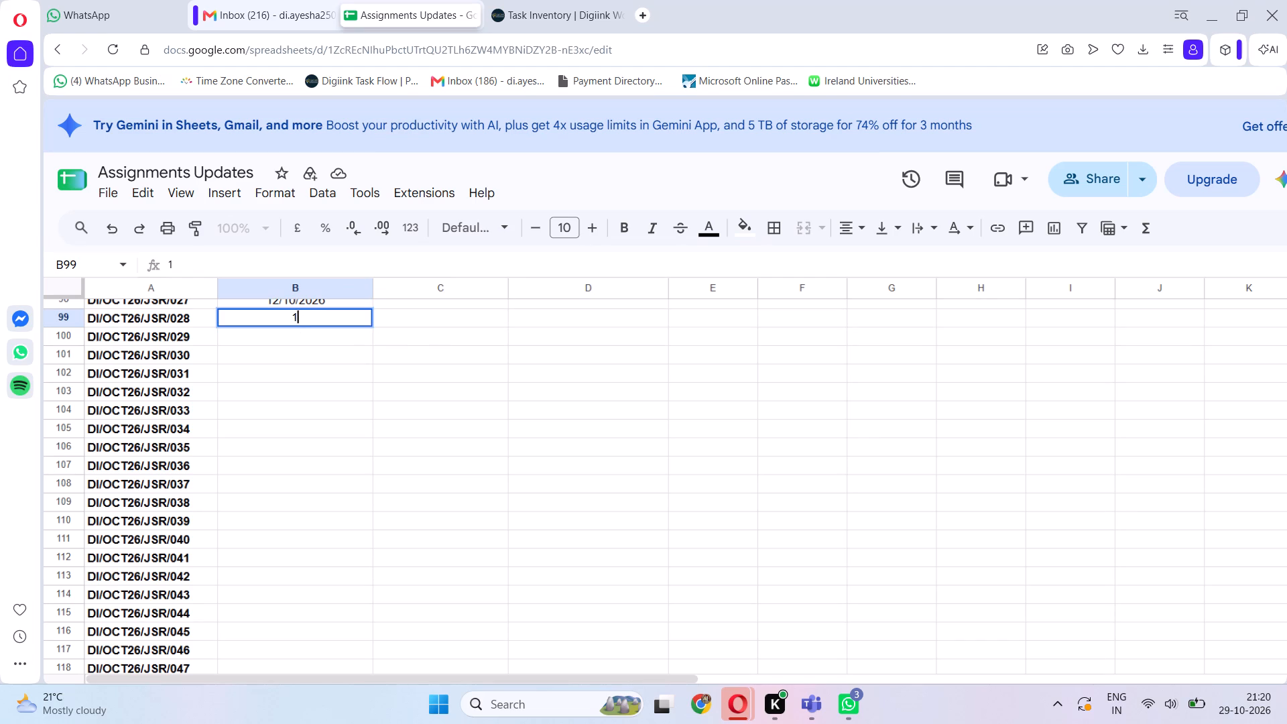
Enter the deadlines 19/10/2026, 16/10/2026 and 09/10/2026 in B99 to B101 for DI/OCT26/JSR/028 to 030.
text(9/10/2026)
key(Return)
text(16/10/2026)
key(Return)
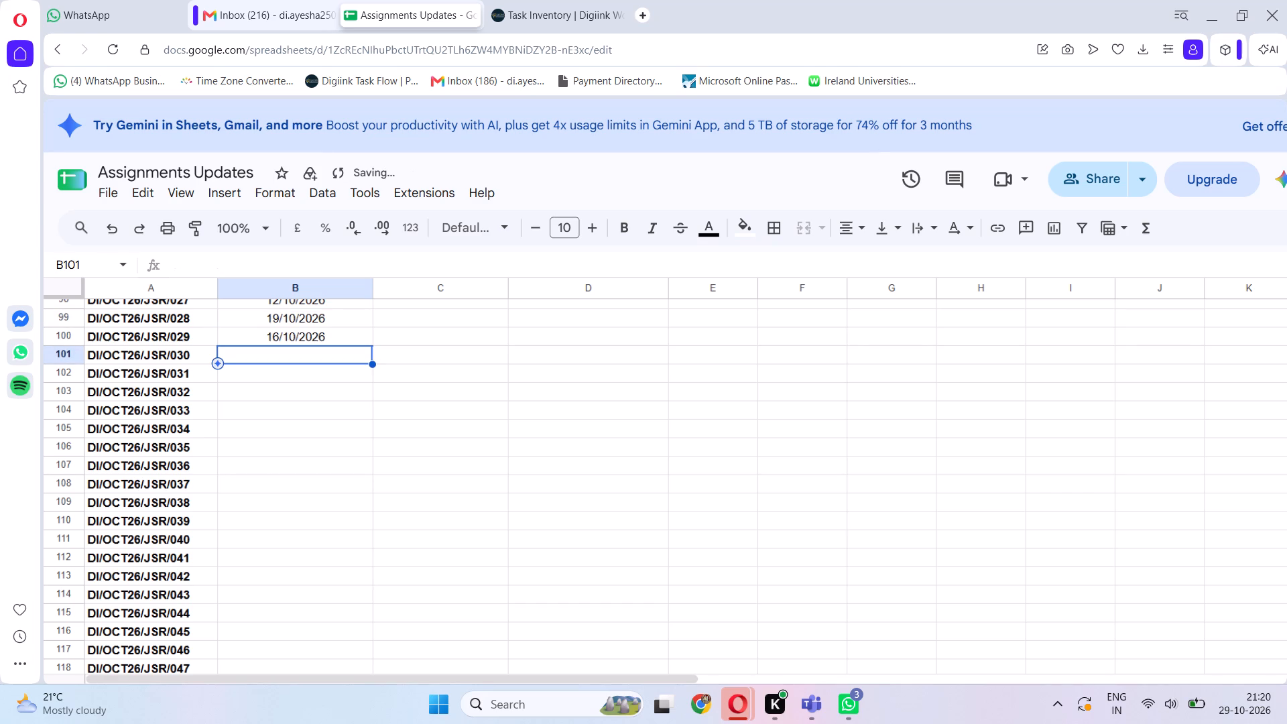
text(09/10/2026)
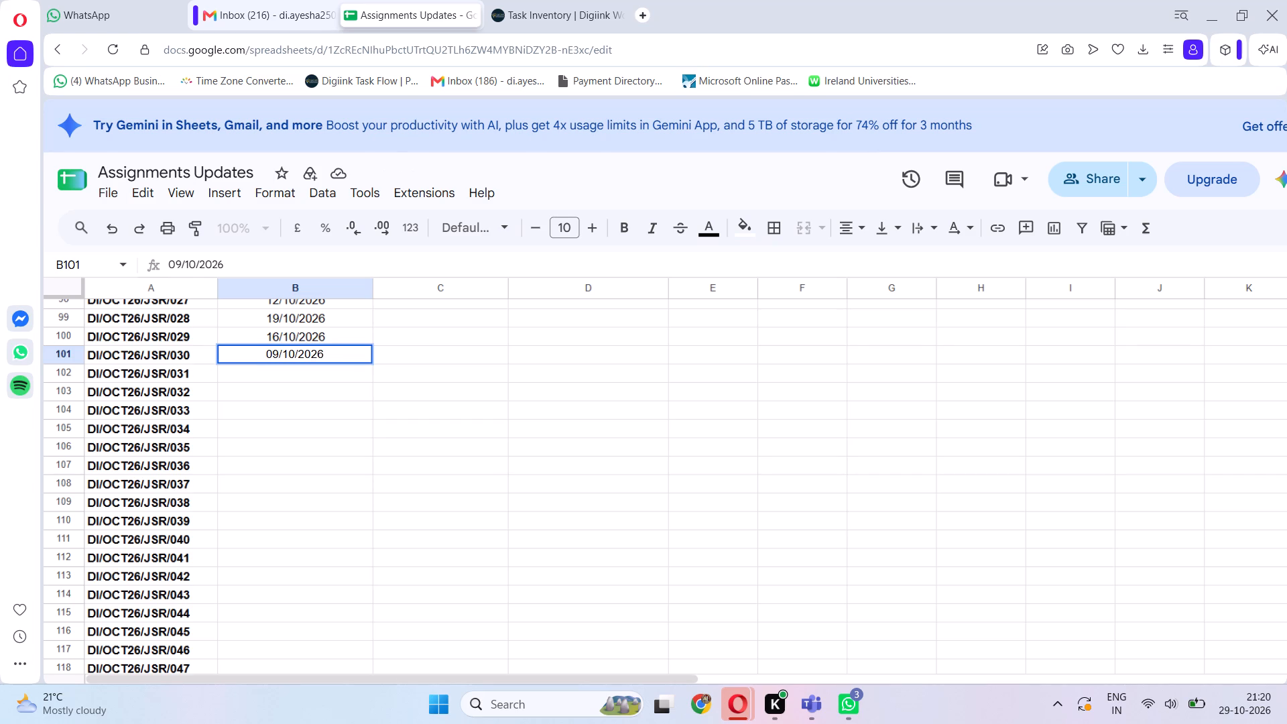
key(Return)
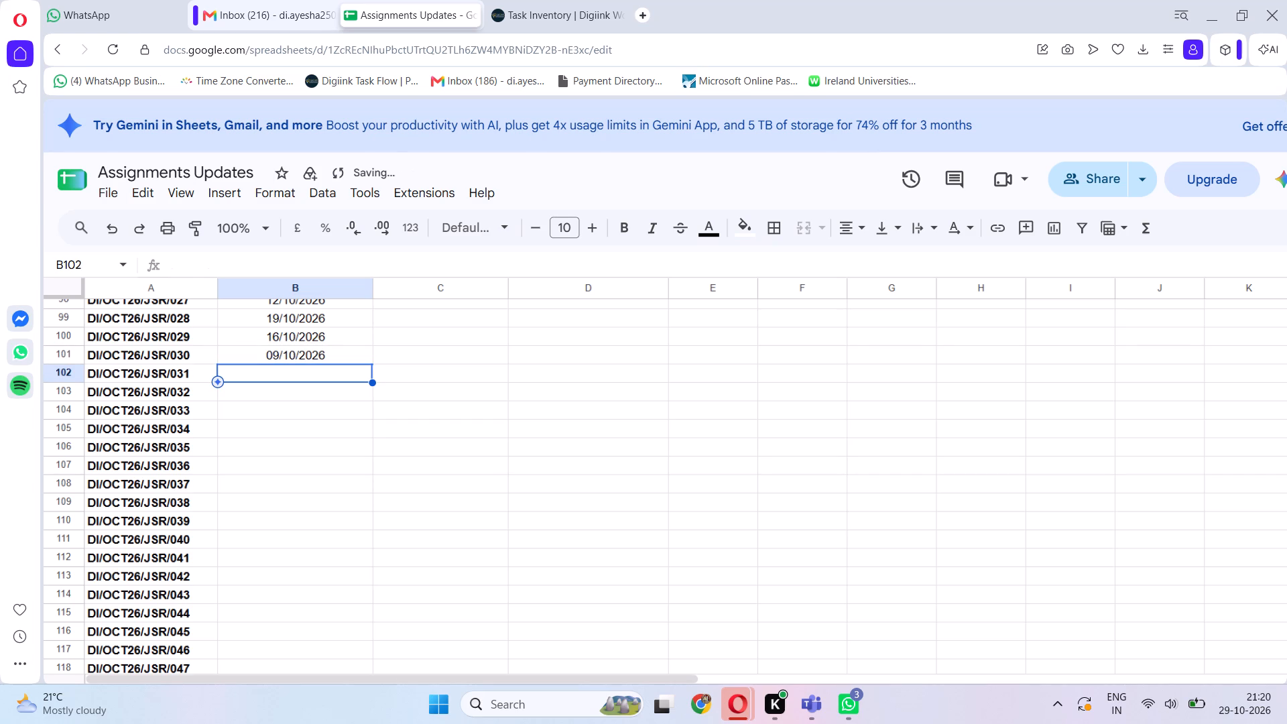
Check the DI/OCT26/JSR/031 and 032 deadlines in the Task Inventory and enter 09/10/2026 in B102 and B103 of Assignments Updates.
click(544, 5)
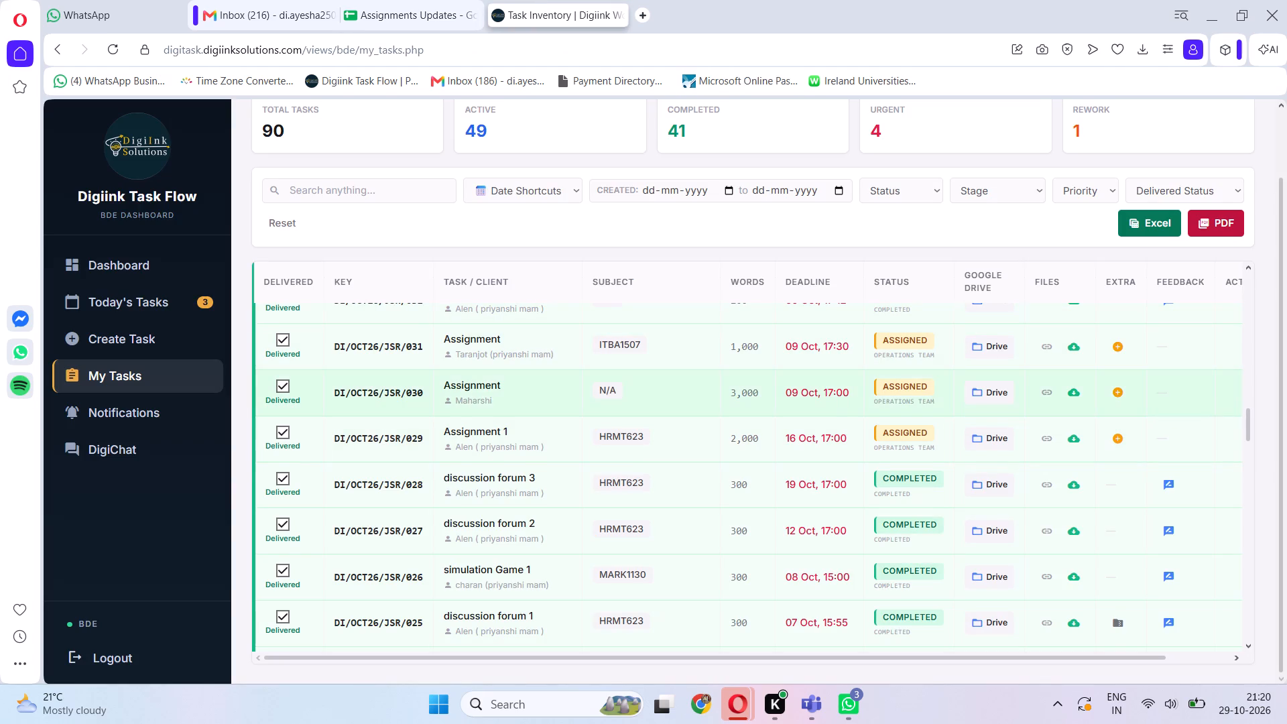
scroll(838, 391, up, 3)
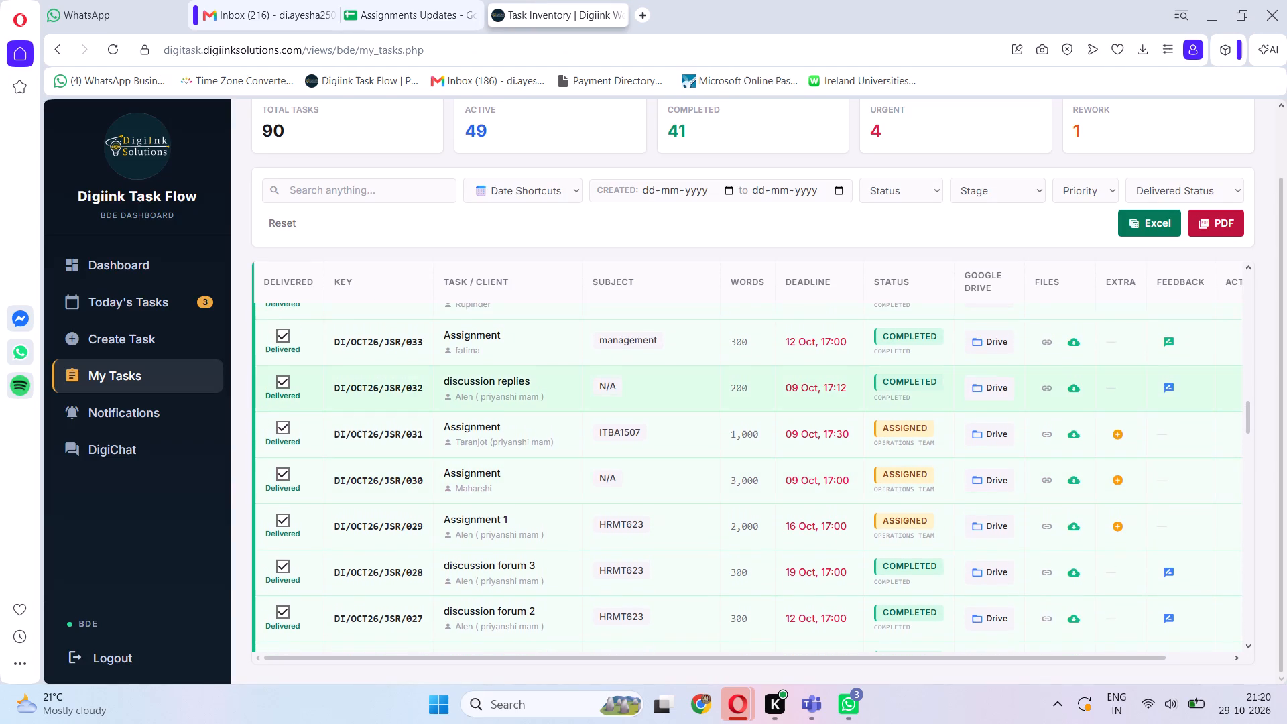
scroll(838, 391, up, 3)
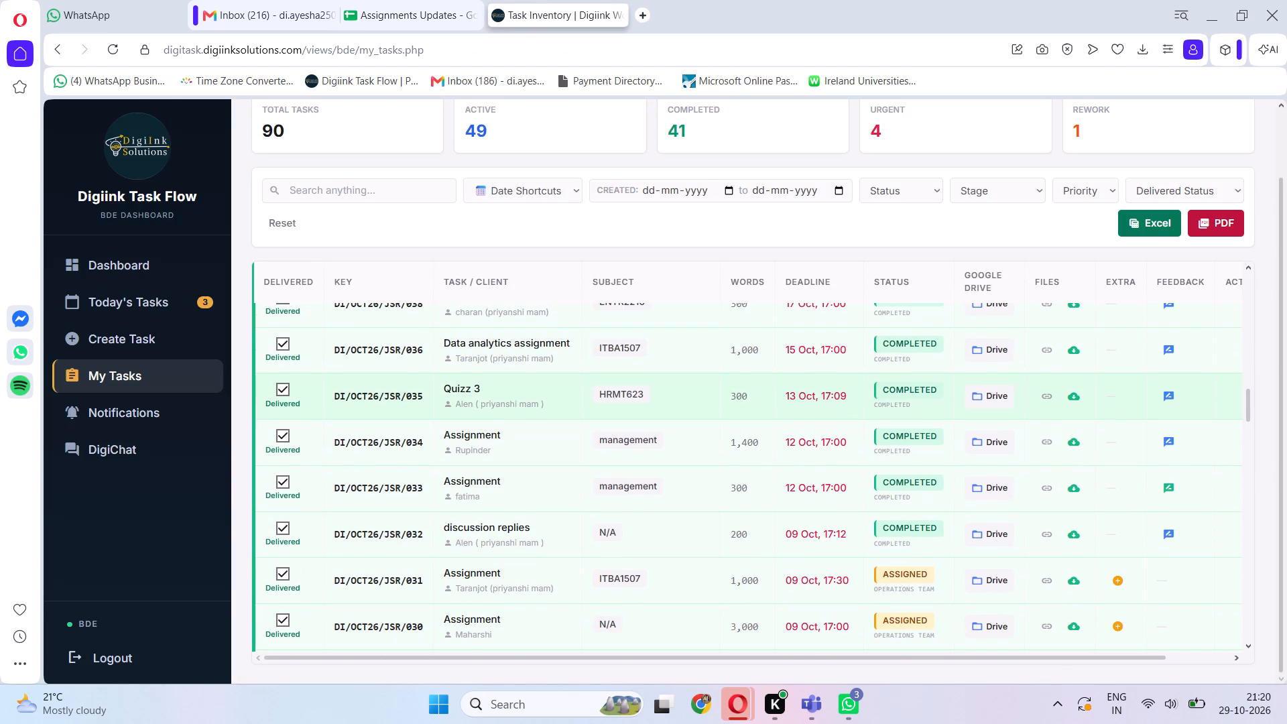
click(434, 13)
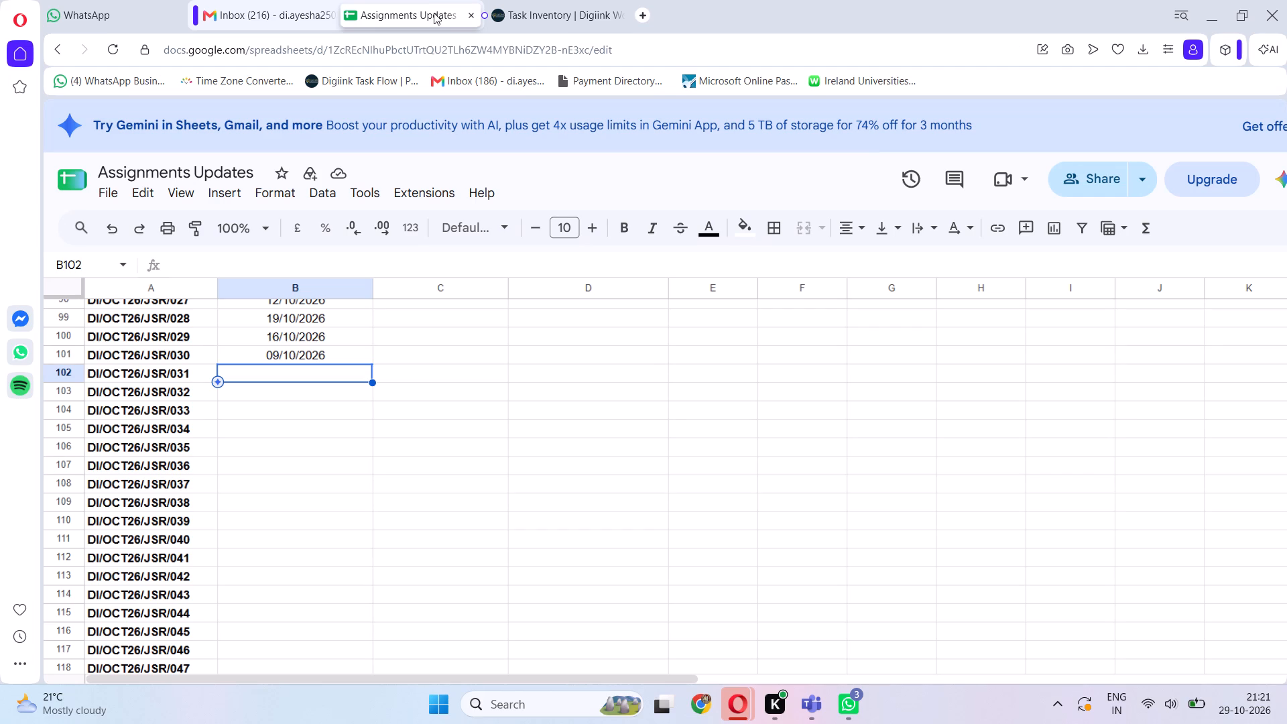
text(09/10/2026)
key(Return)
key(1)
key(BackSpace)
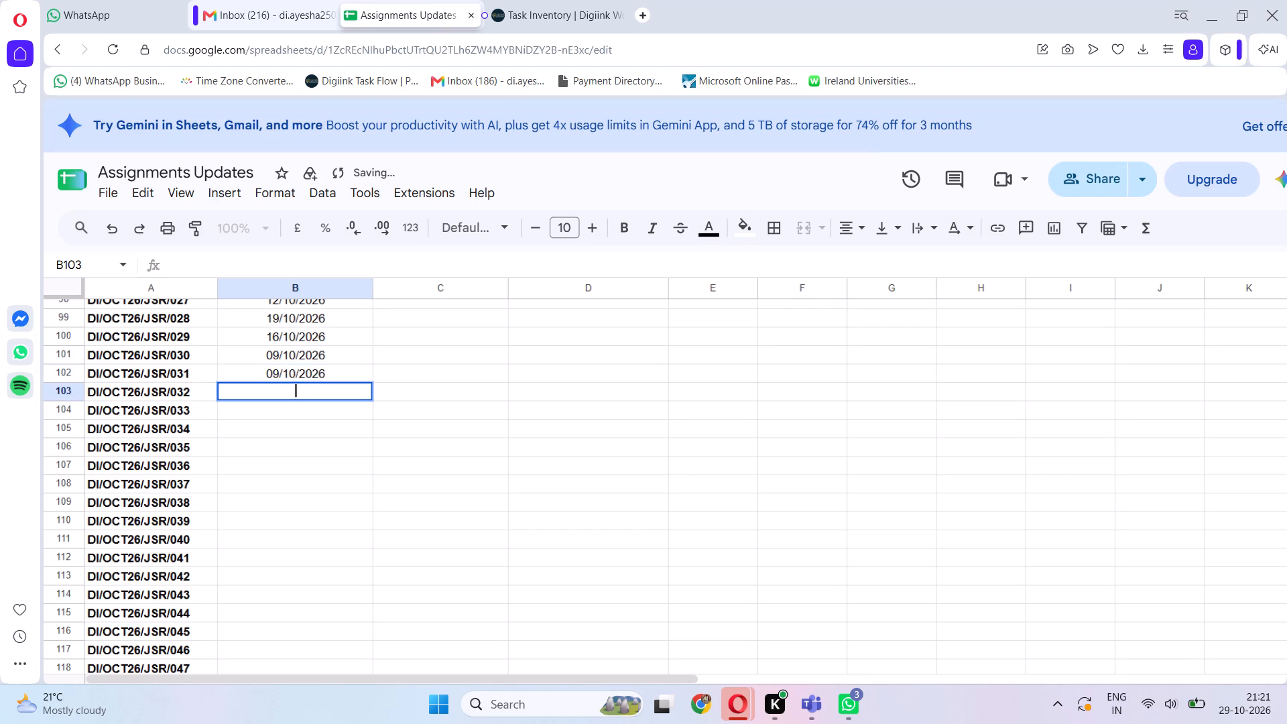
text(09/10/2026)
key(Return)
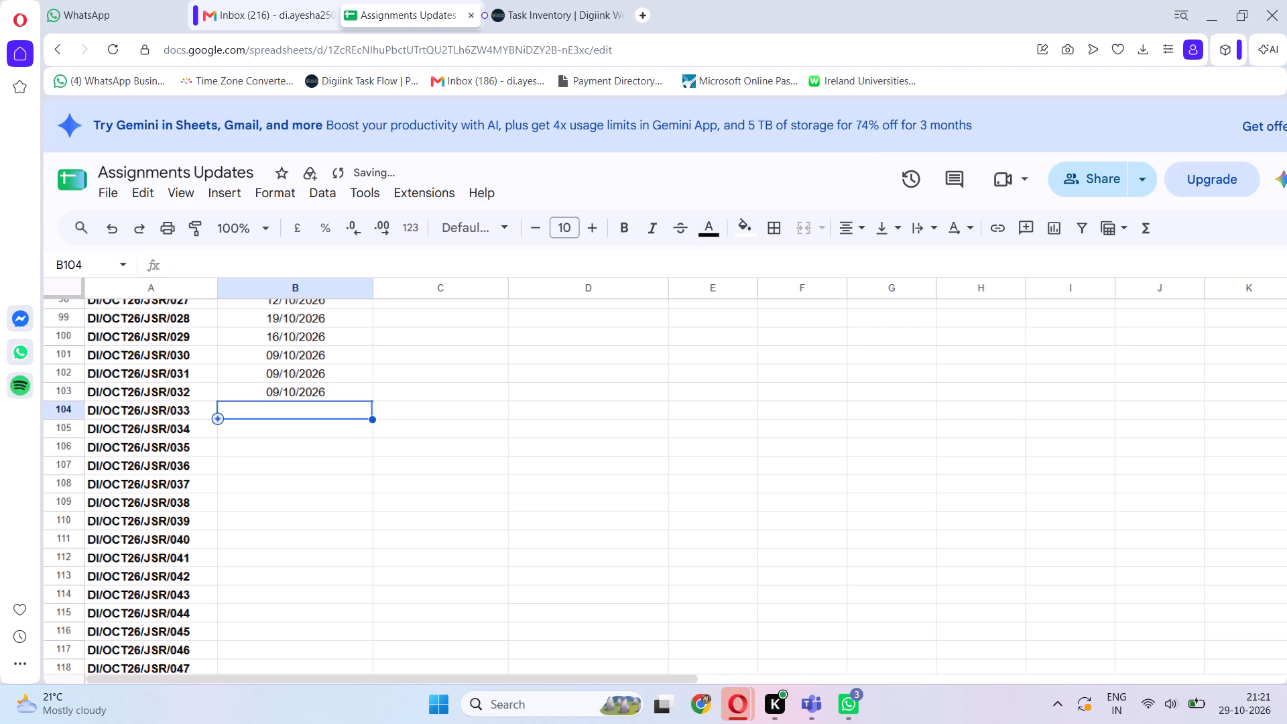
Check the DI/OCT26/JSR/033 and 034 deadlines in the Task Inventory and enter 12/10/2026 in B104 and B105 of Assignments Updates.
click(552, 12)
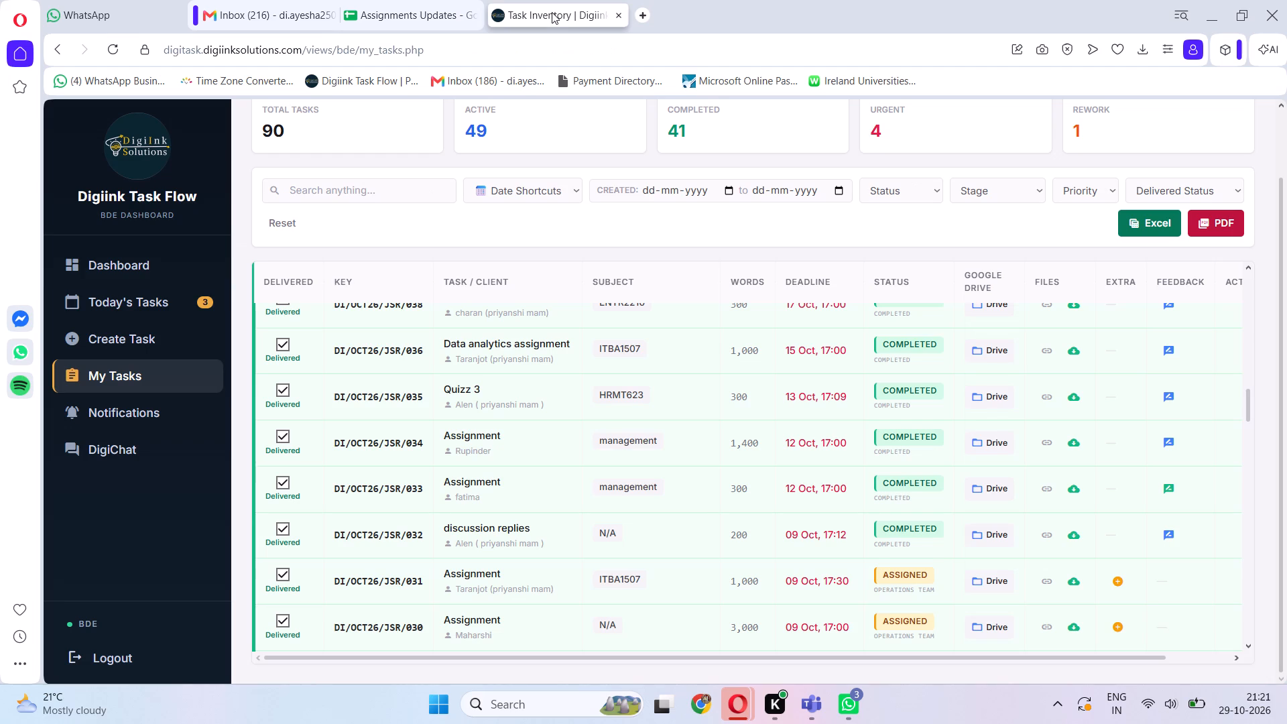
click(393, 3)
text(12/10/2026)
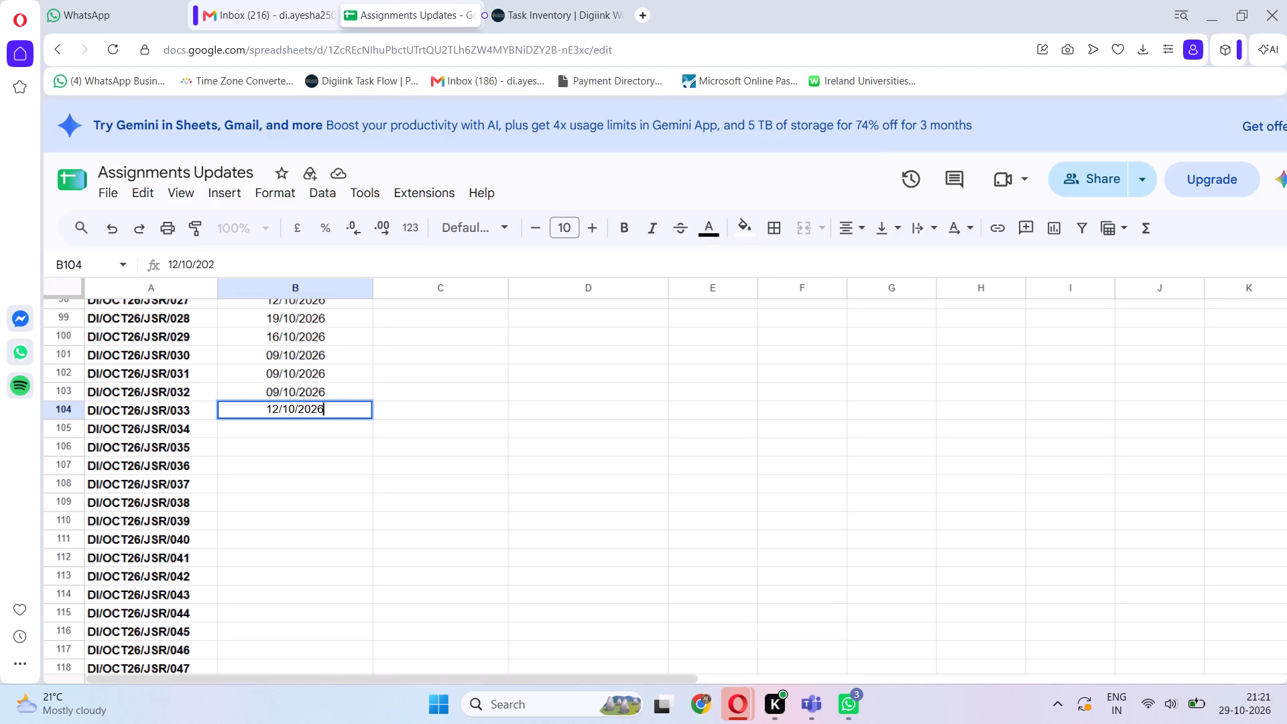
key(Return)
key(1)
text(2/10/2026)
key(Return)
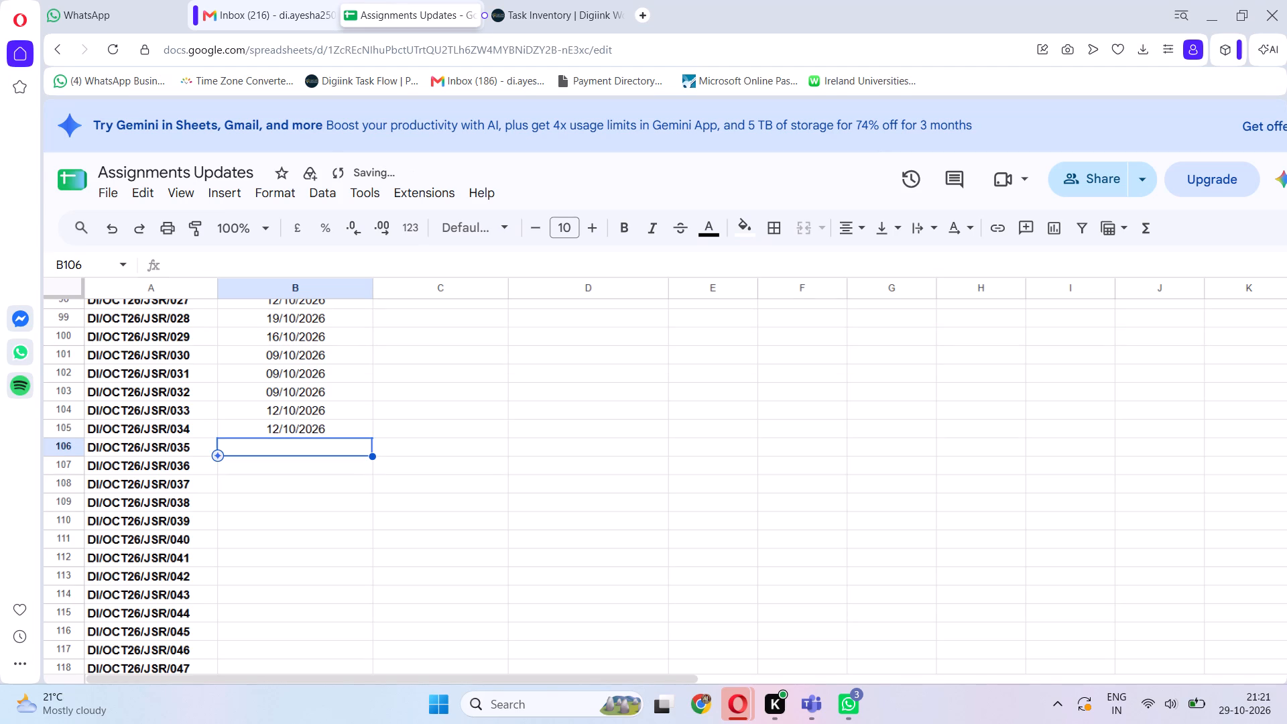
Examine the Task Inventory deadlines from DI/OCT26/JSR/035 onward for the empty cells from B106 down in Assignments Updates.
click(557, 0)
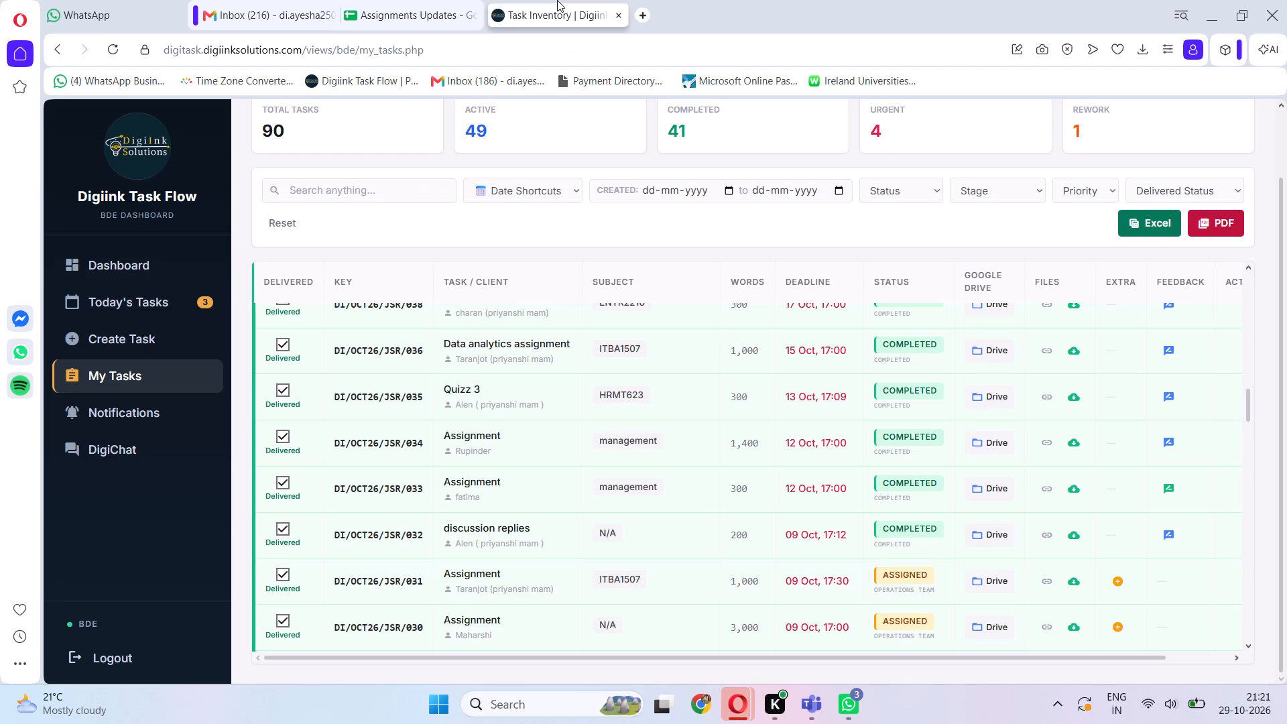
scroll(776, 333, up, 1)
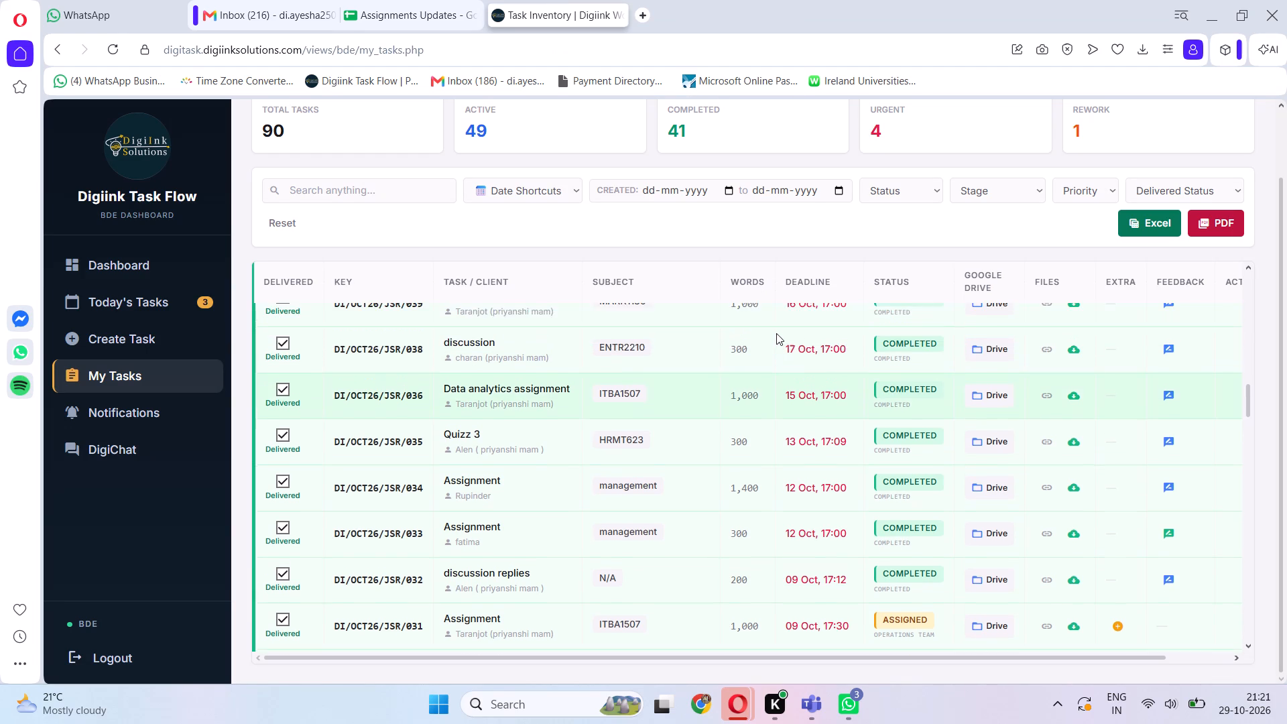
scroll(776, 333, up, 2)
scroll(776, 333, down, 1)
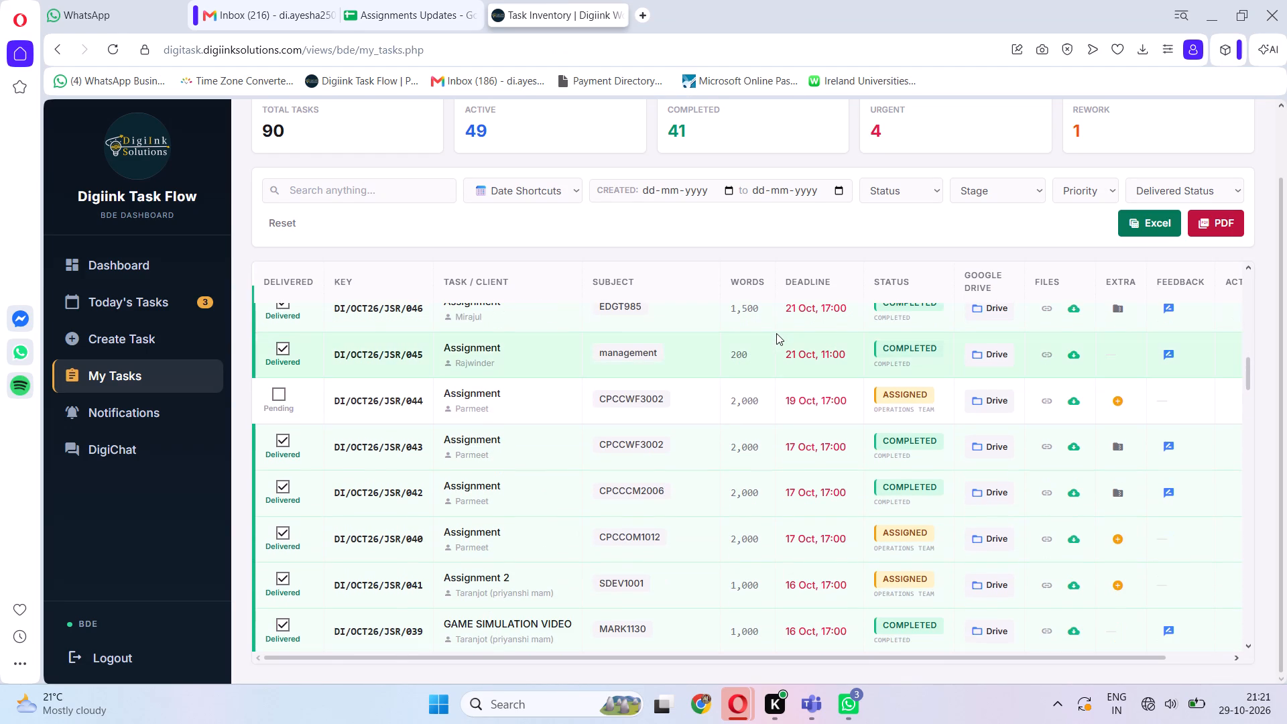
scroll(776, 333, down, 4)
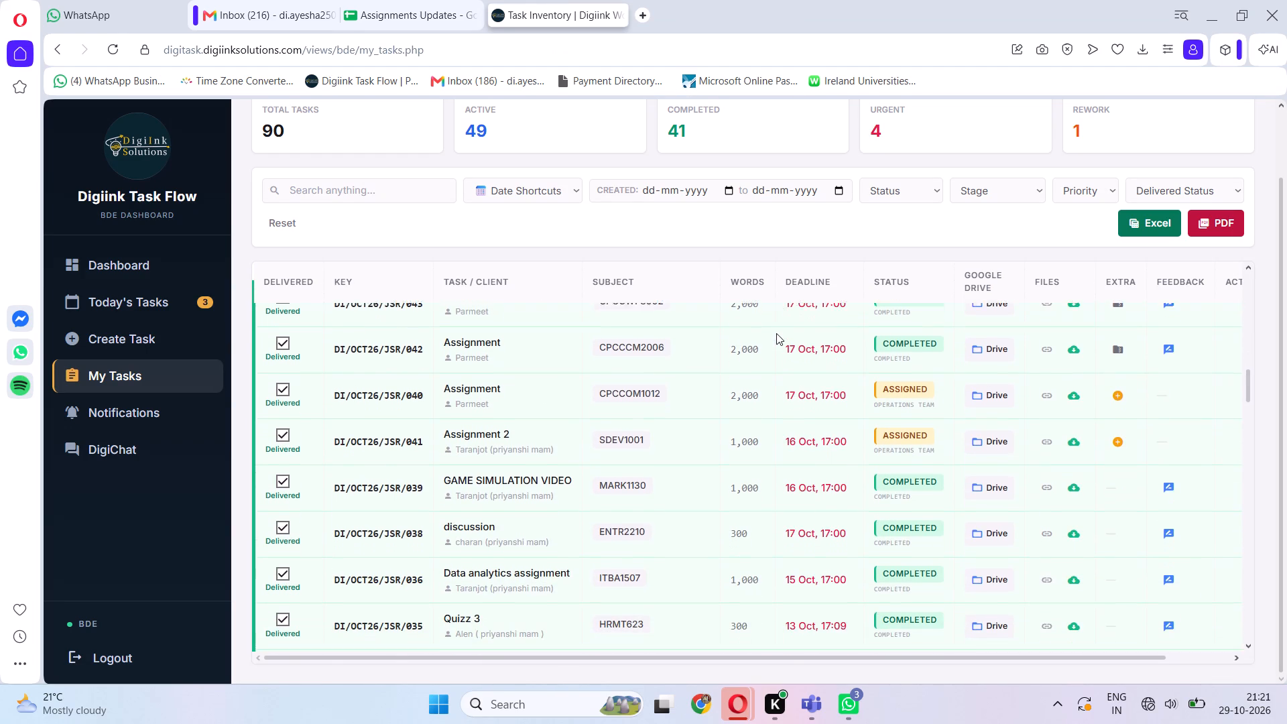
scroll(776, 333, down, 2)
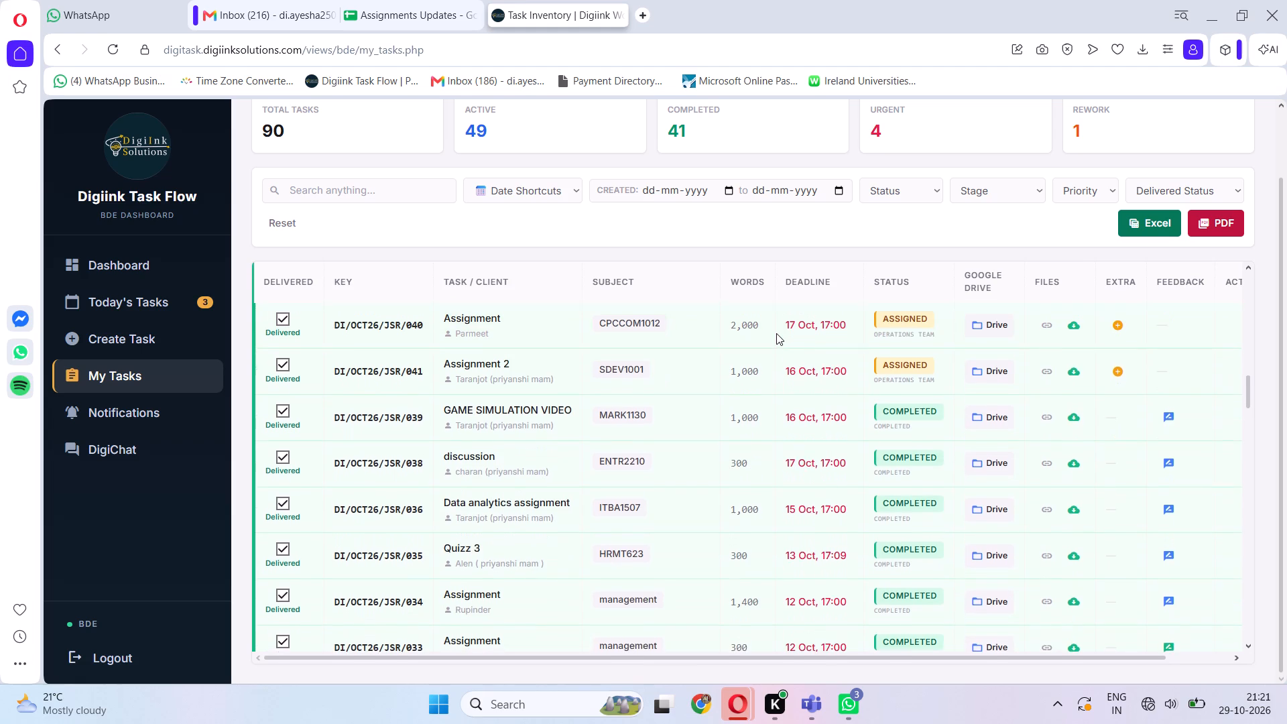
scroll(776, 333, down, 1)
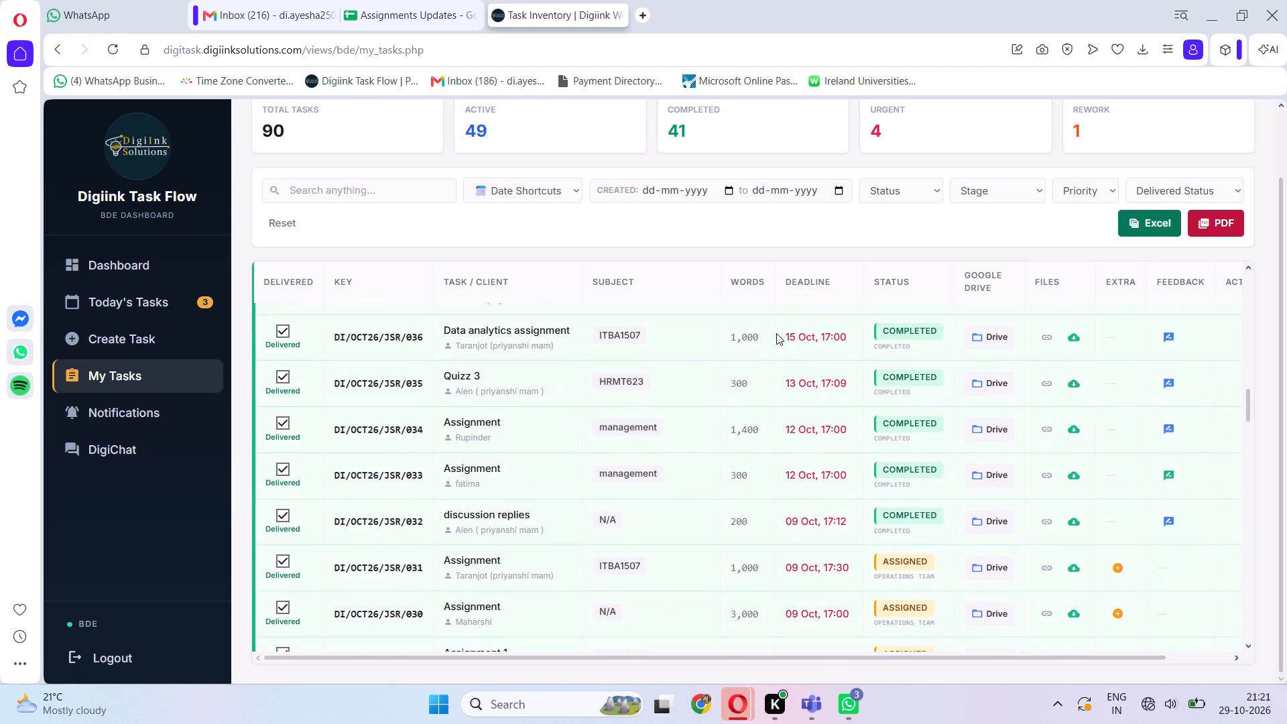
scroll(776, 333, down, 1)
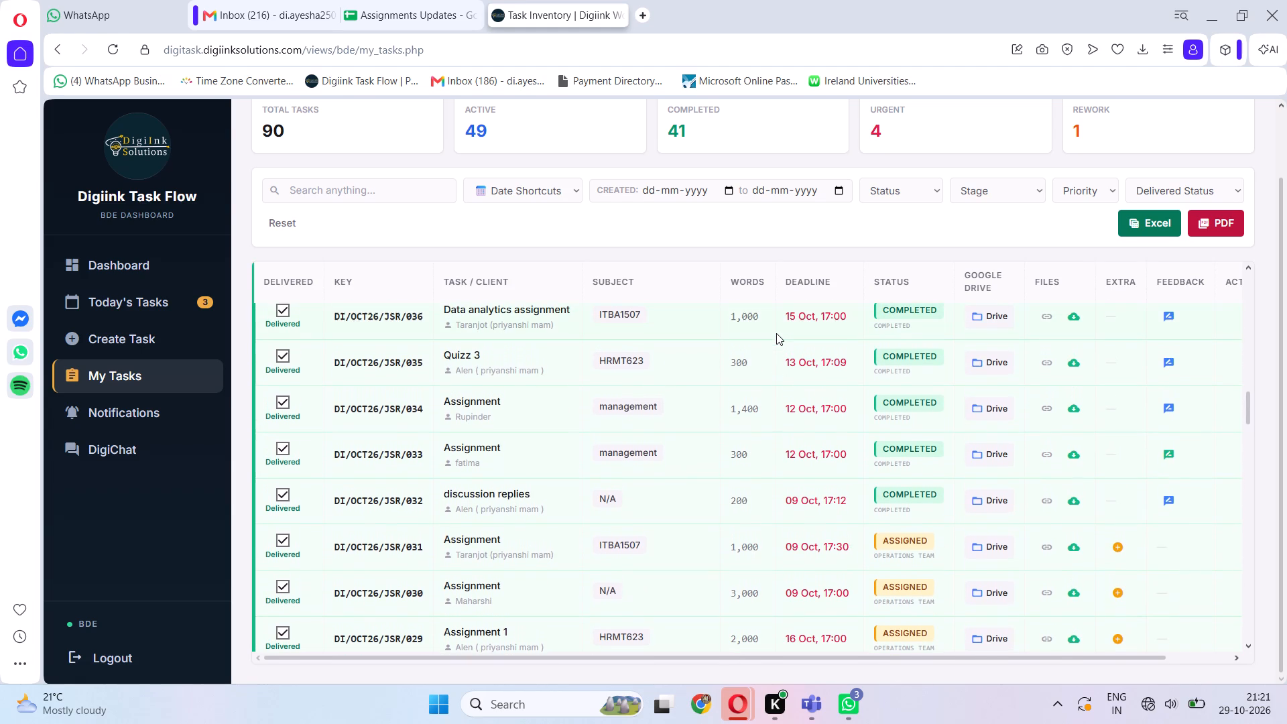
click(434, 10)
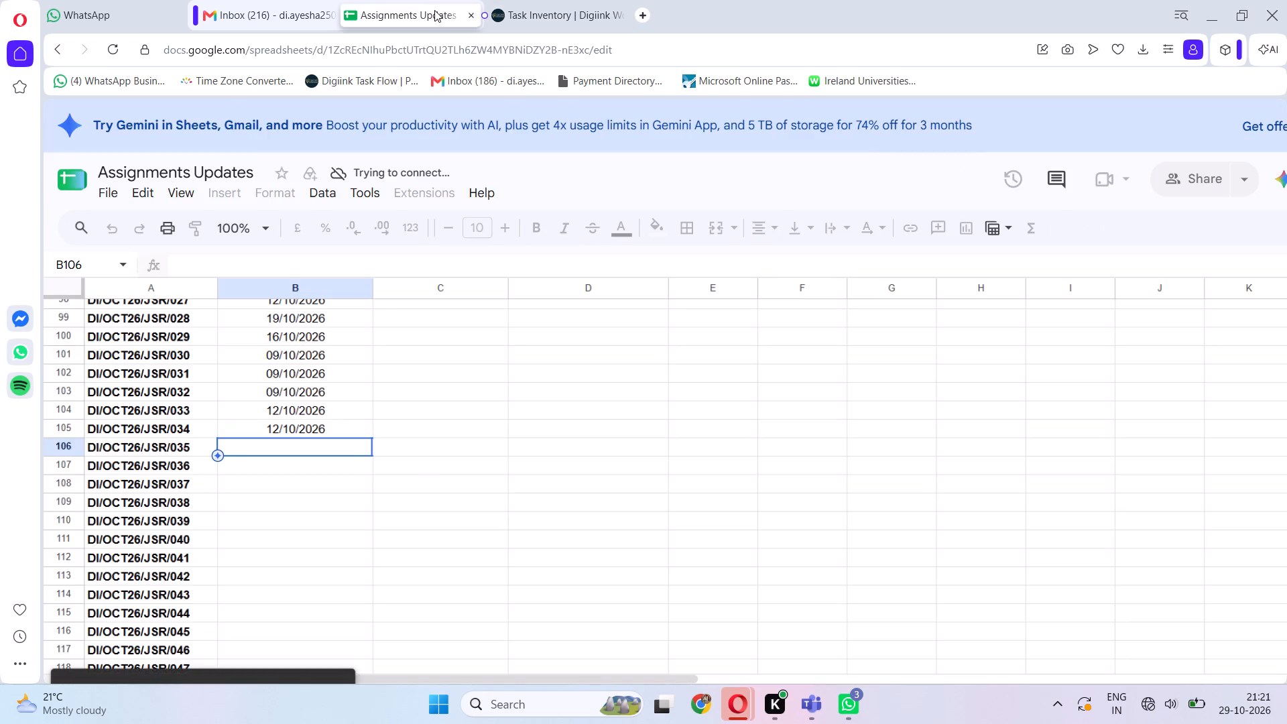
click(556, 9)
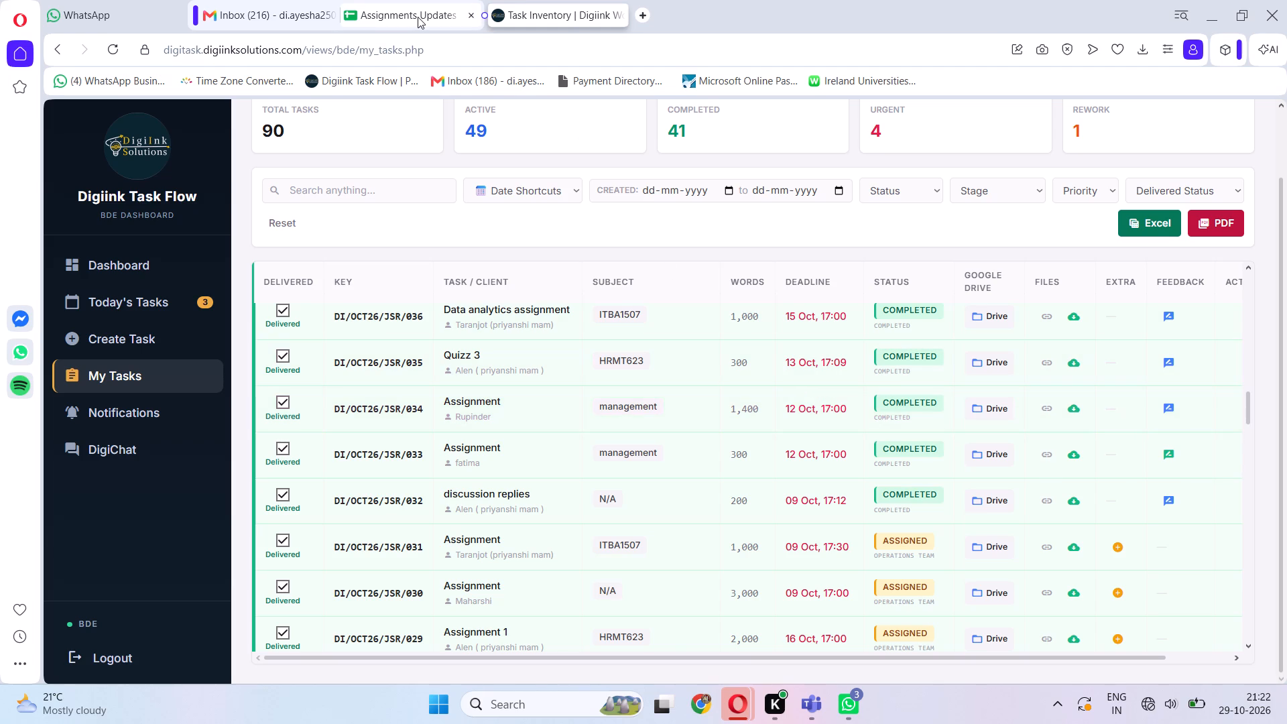
scroll(894, 354, up, 2)
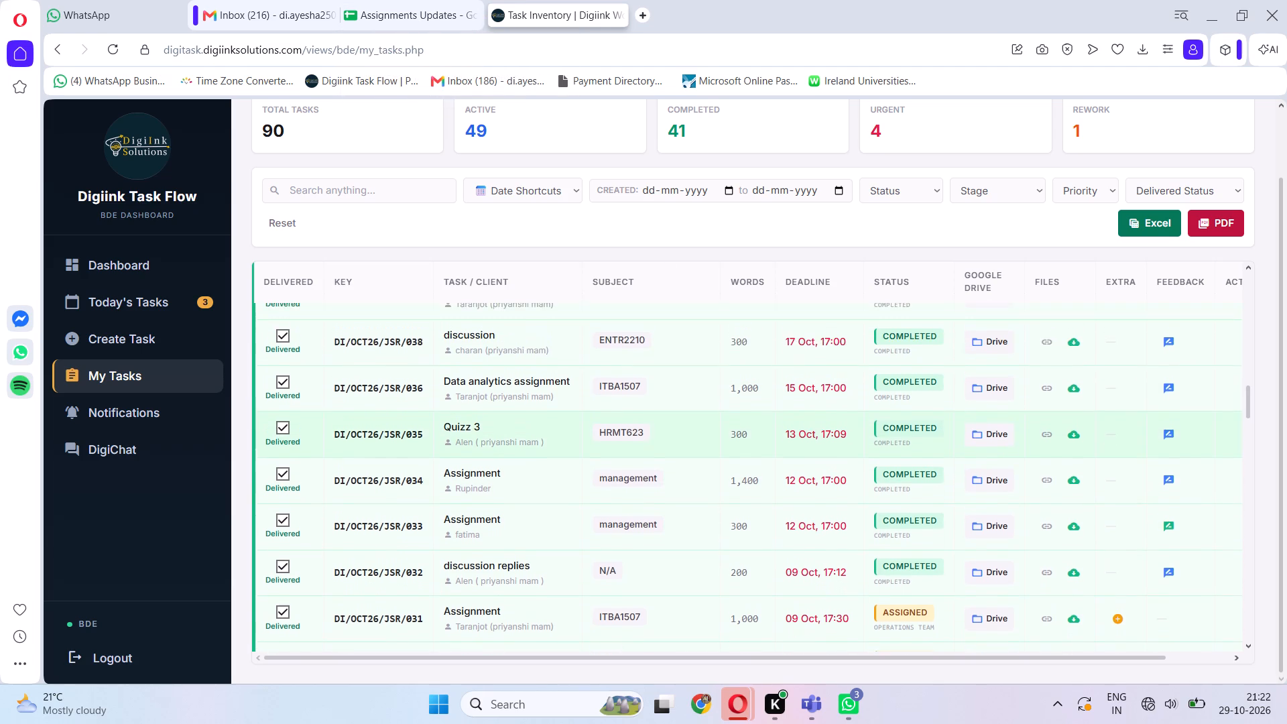
scroll(894, 354, up, 3)
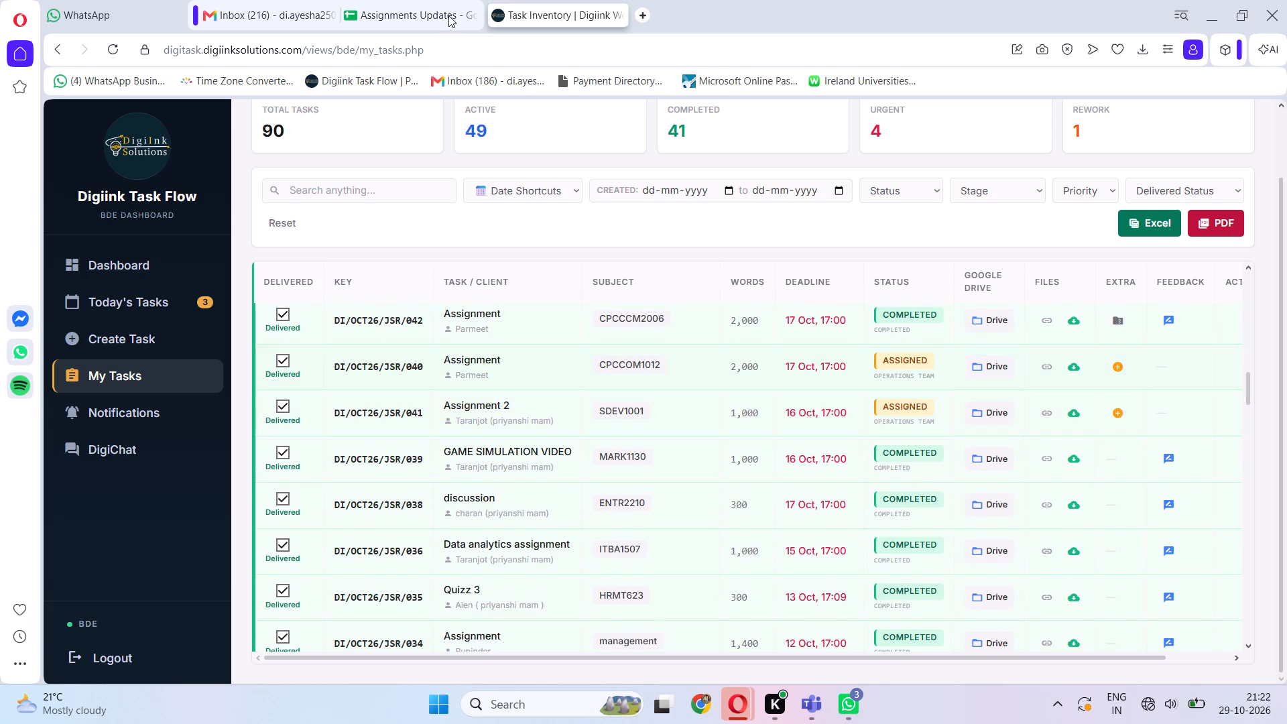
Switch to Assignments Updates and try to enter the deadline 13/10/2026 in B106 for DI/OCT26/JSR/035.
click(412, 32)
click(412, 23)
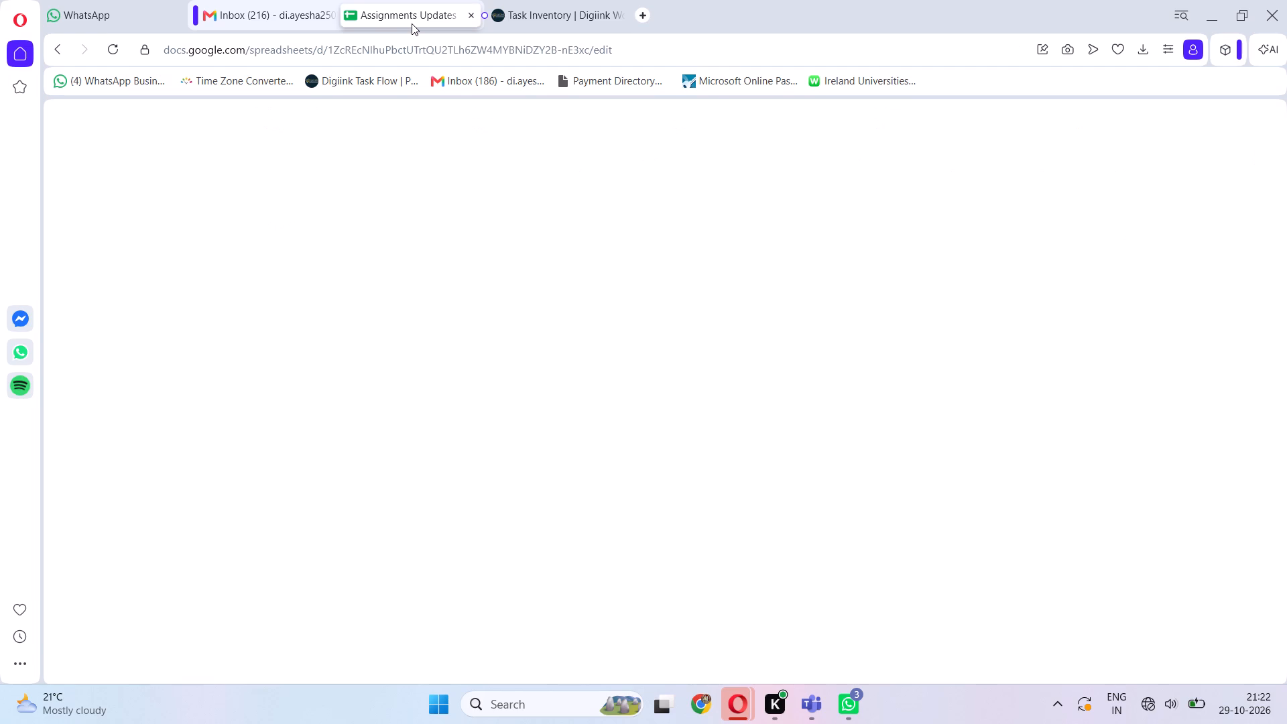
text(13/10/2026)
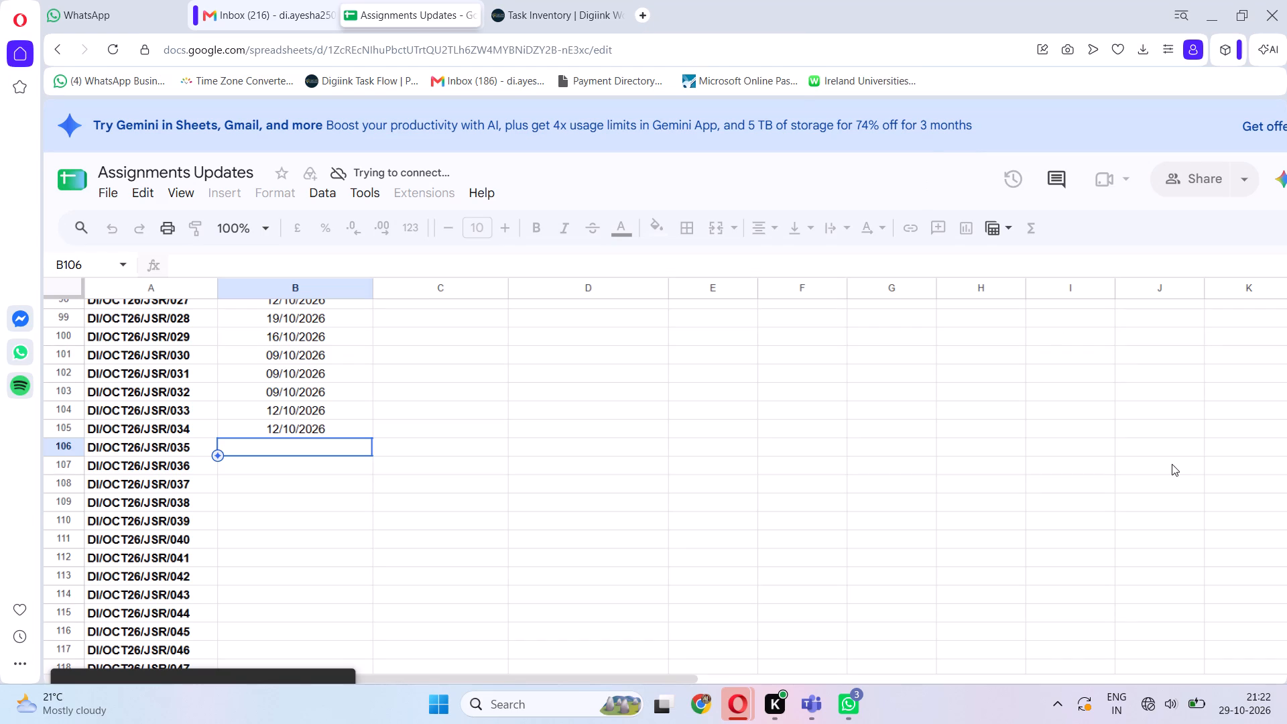
Connect the computer to the secured Wi-Fi network named iPhone to restore the internet connection.
click(1142, 705)
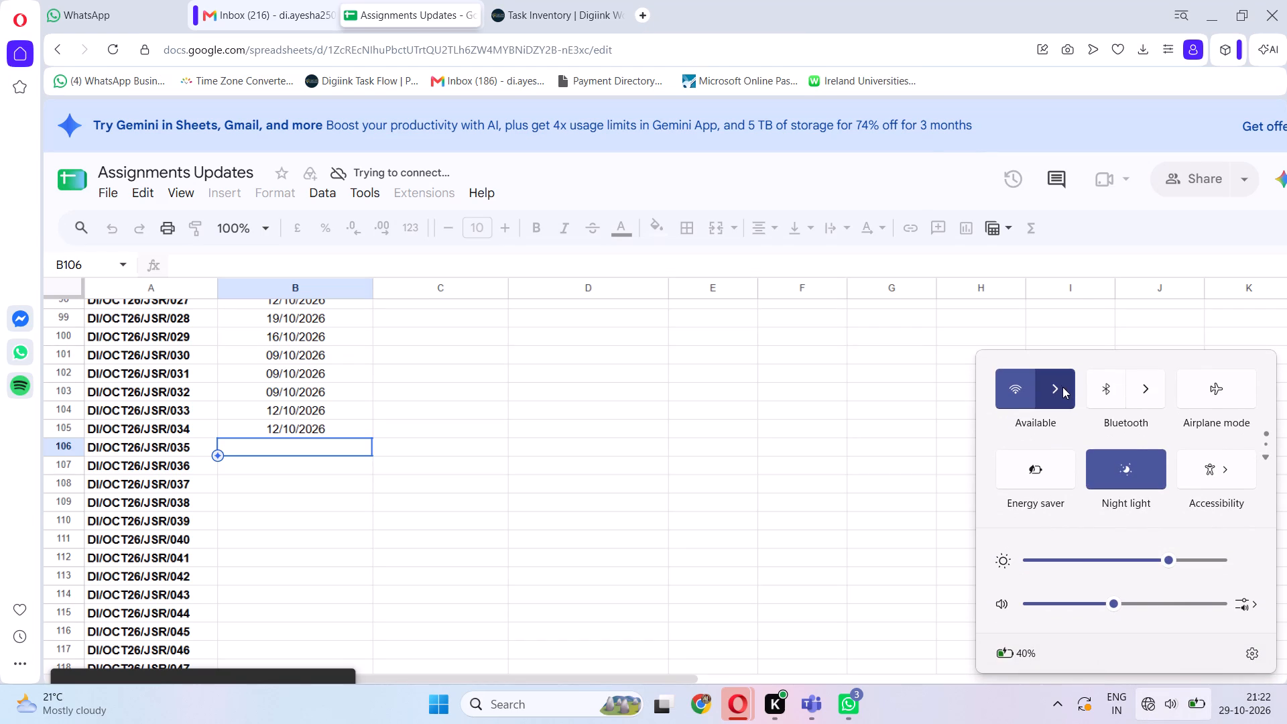
click(1065, 391)
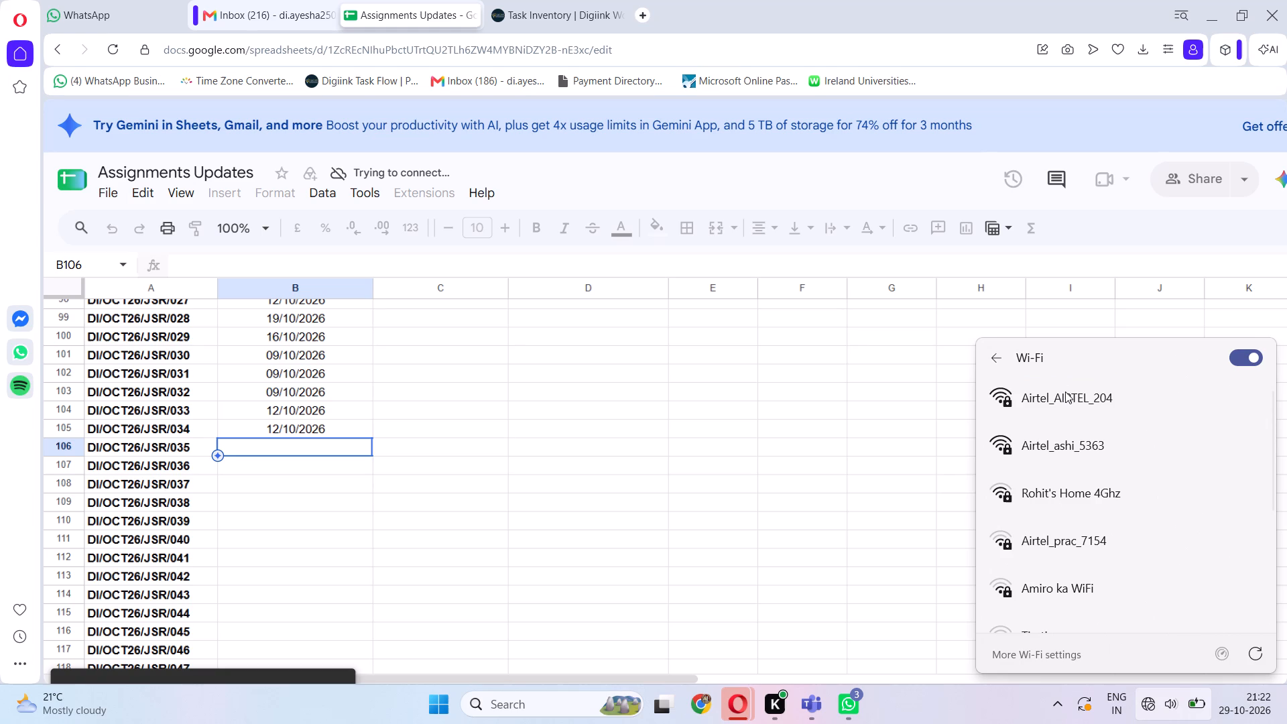
scroll(1129, 544, down, 2)
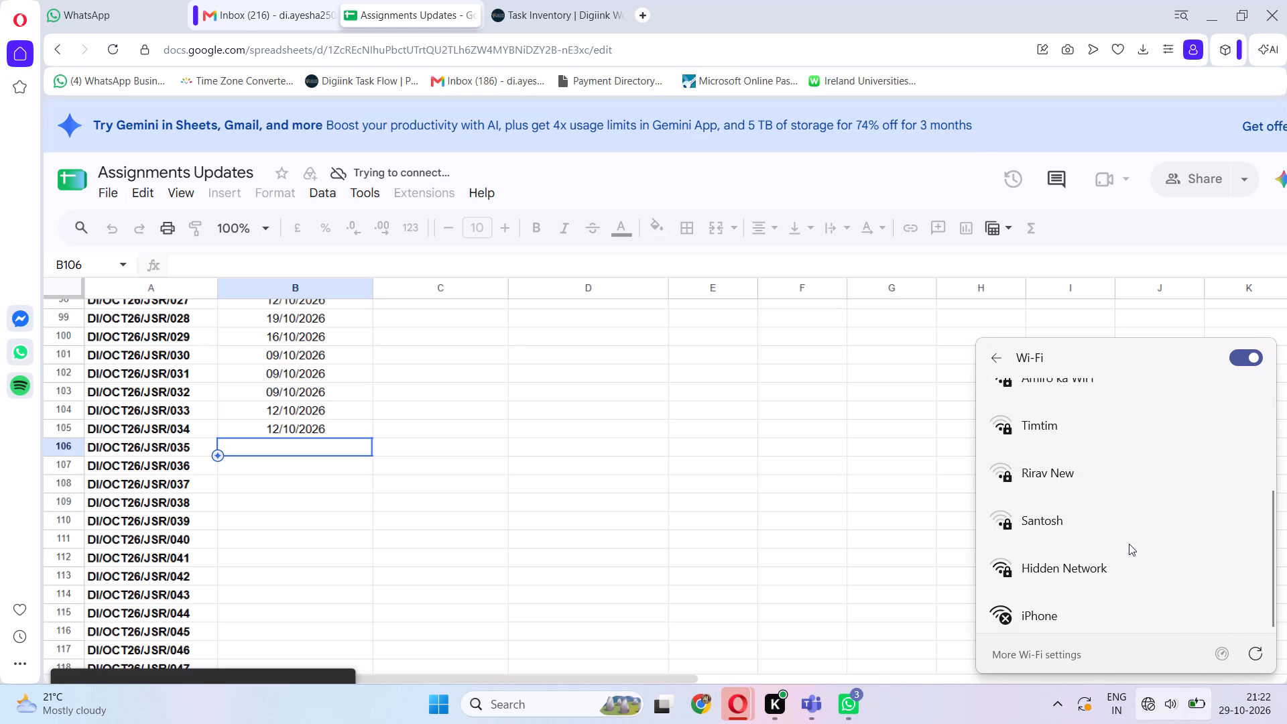
scroll(1129, 544, down, 3)
click(1046, 626)
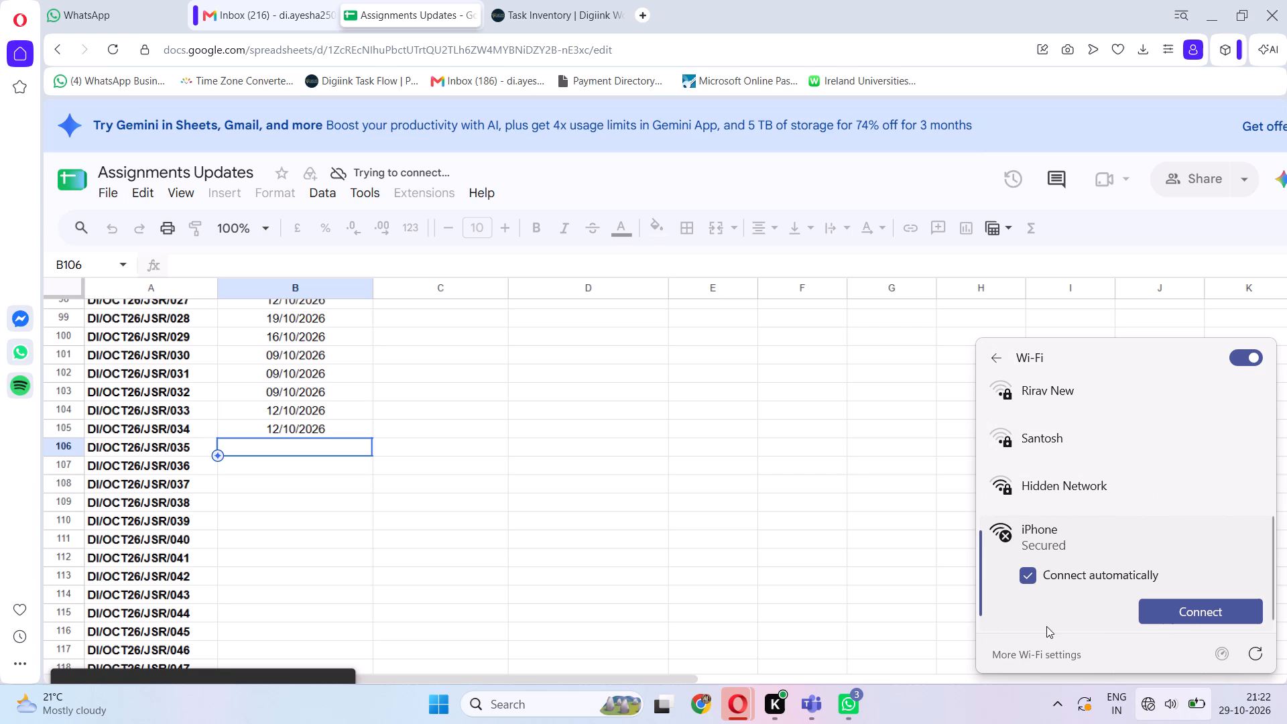
click(1184, 603)
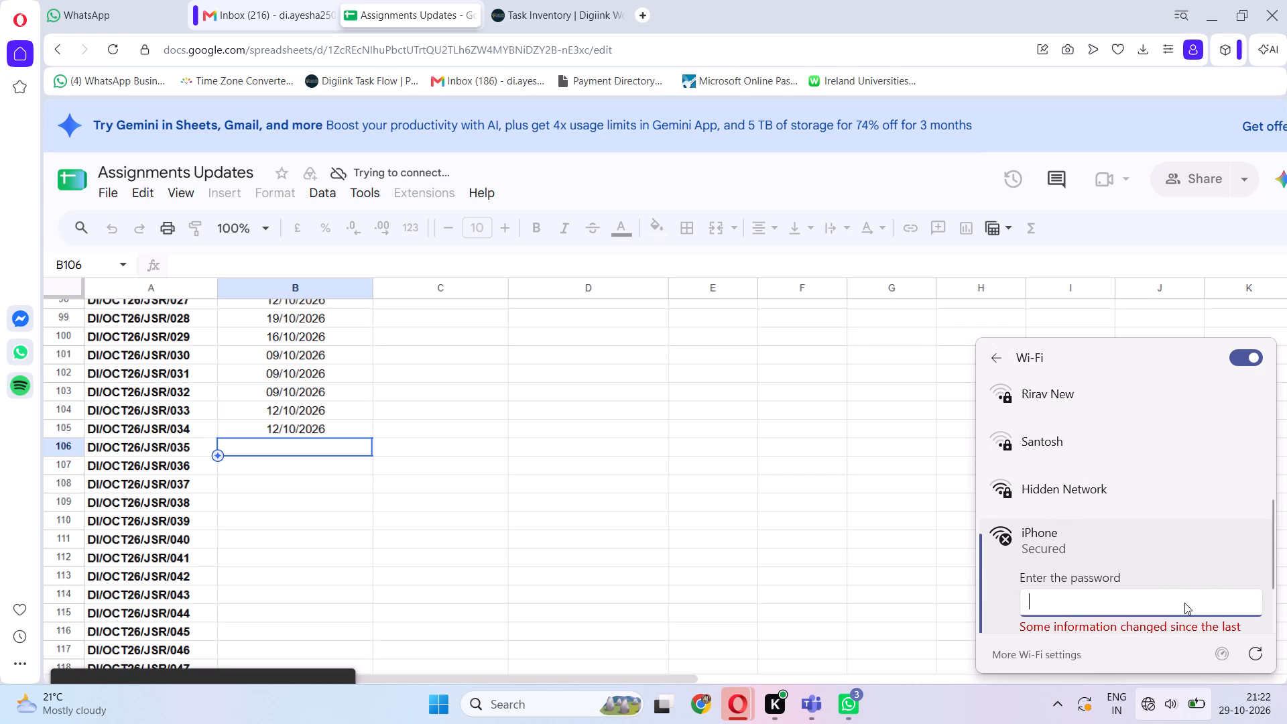
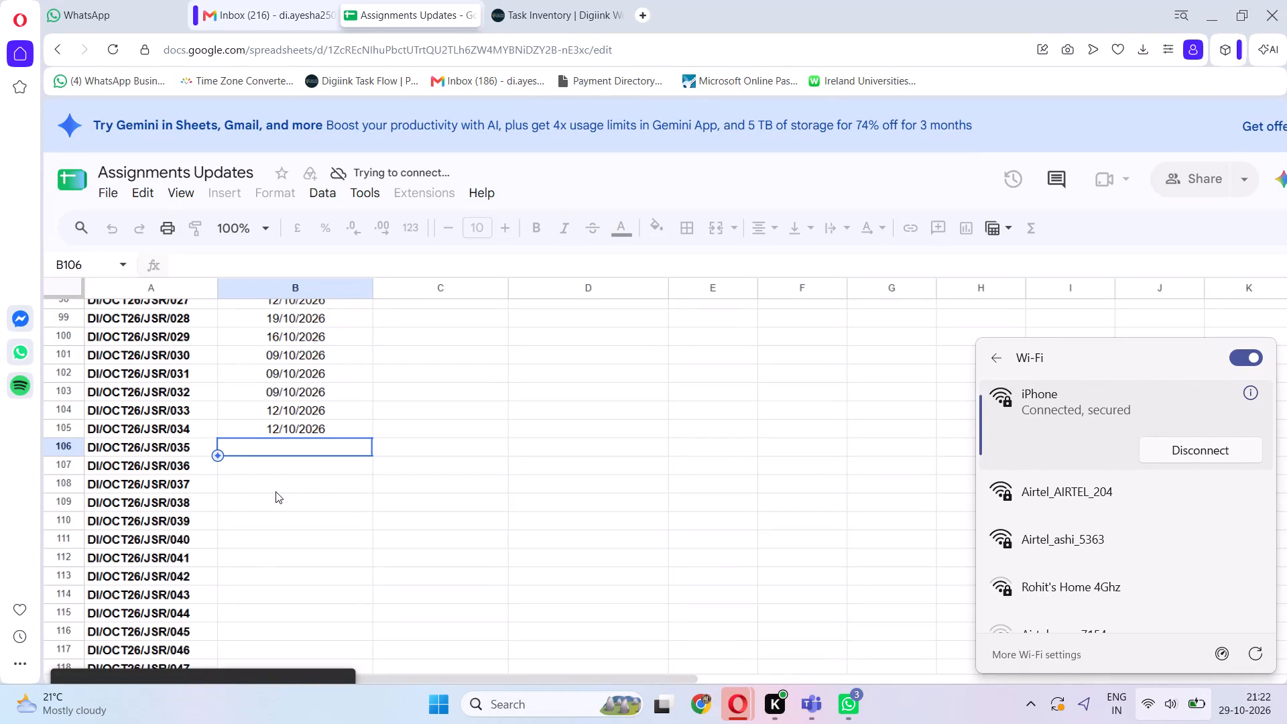
Enter the deadline 13/10/2026 in B106 of Assignments Updates for DI/OCT26/JSR/035.
click(424, 457)
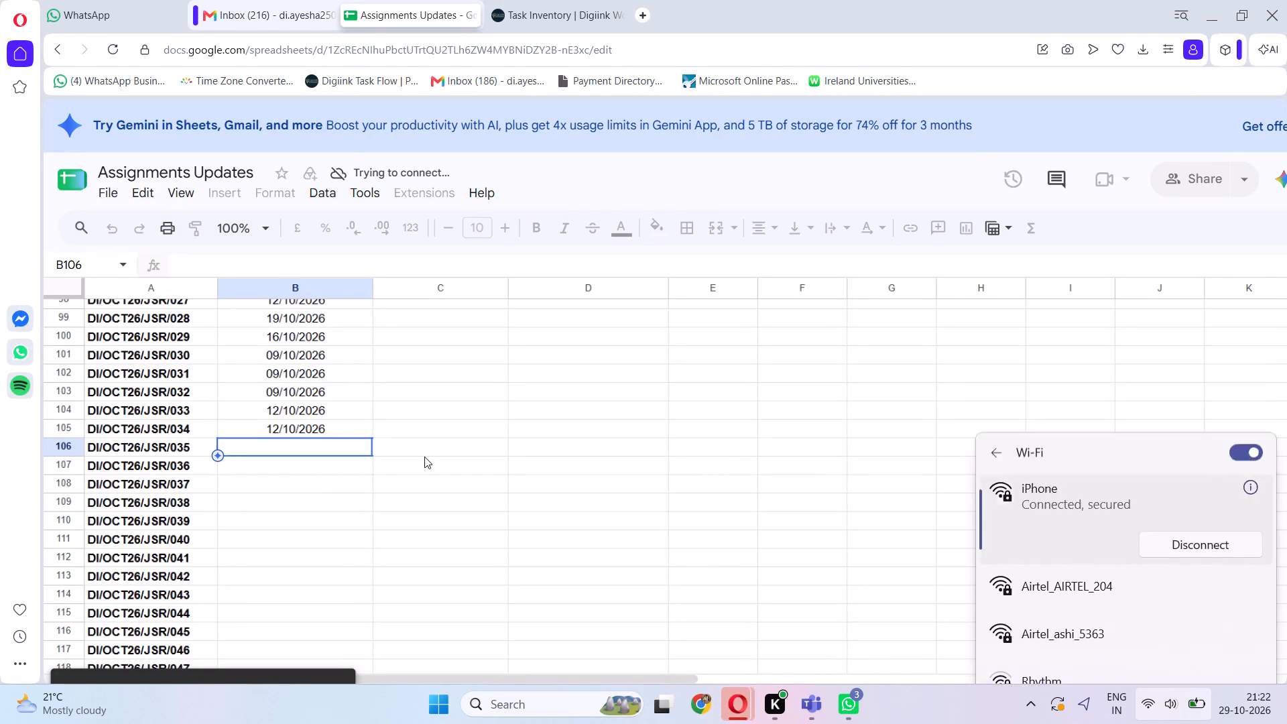
click(307, 443)
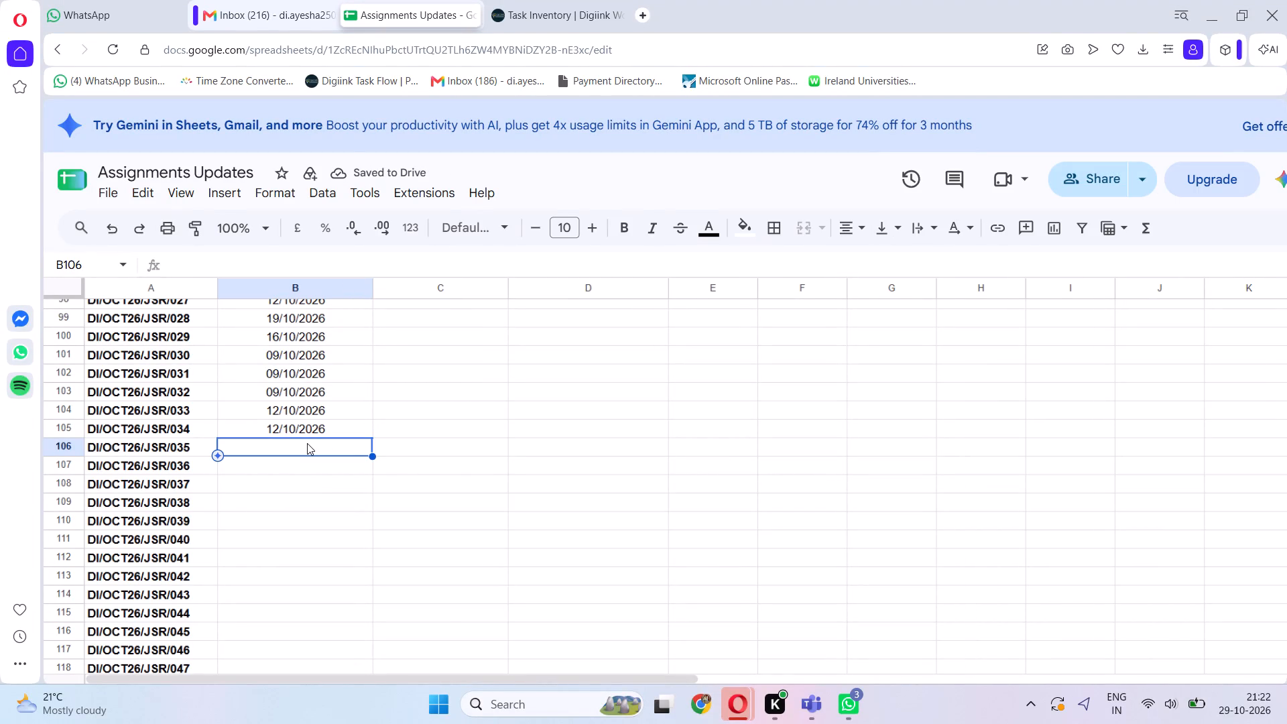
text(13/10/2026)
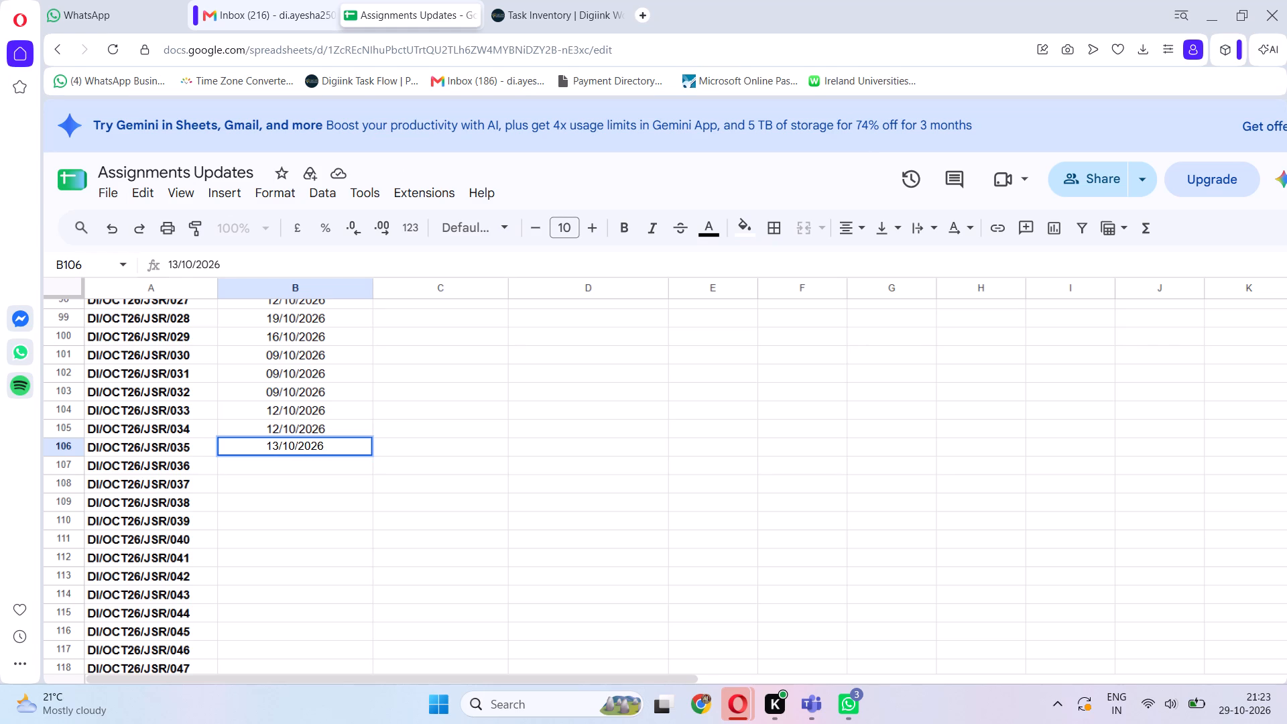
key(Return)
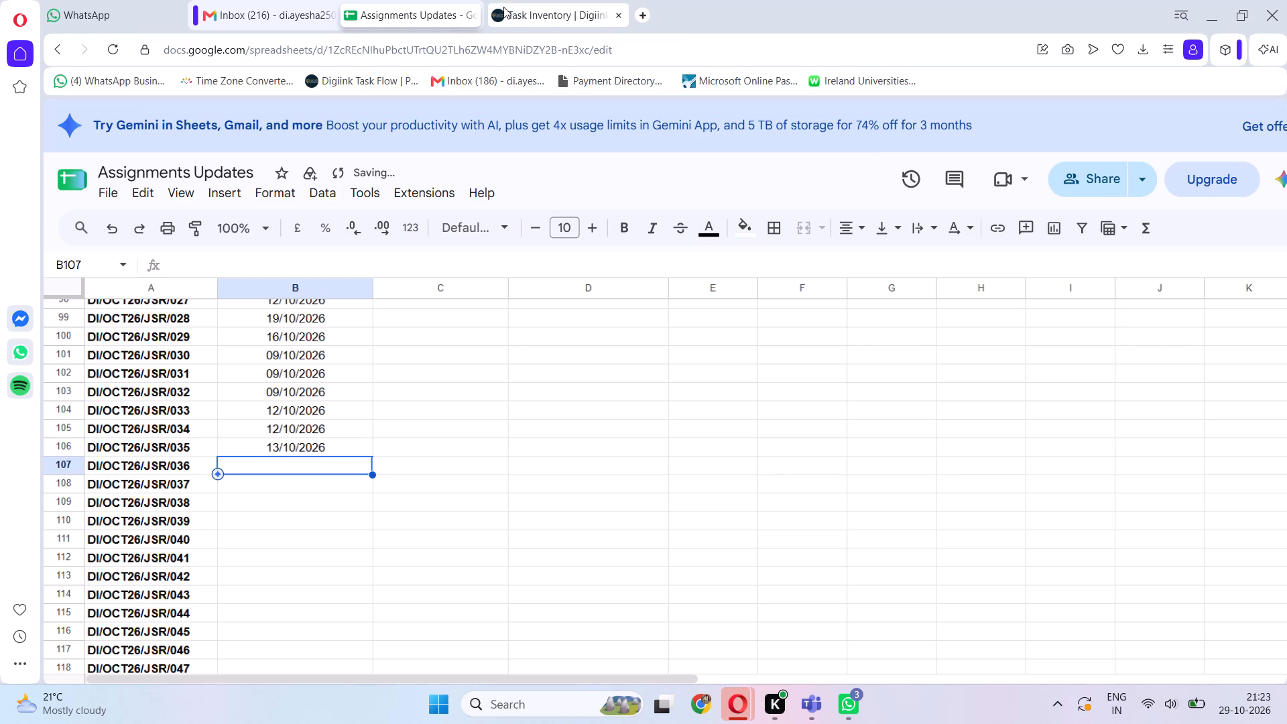
Check the deadline for DI/OCT26/JSR/036 in the Task Inventory.
click(517, 8)
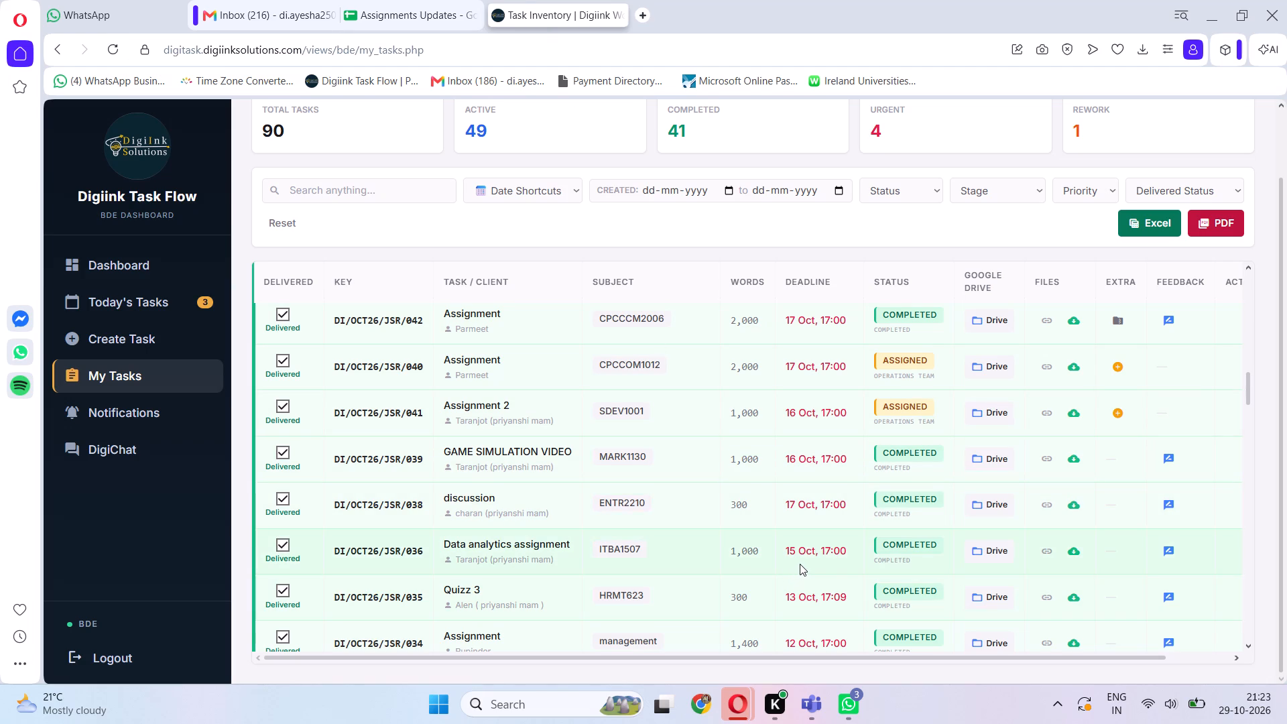
Enter the deadline 15/10/2026 in B107 of Assignments Updates for DI/OCT26/JSR/036.
click(381, 5)
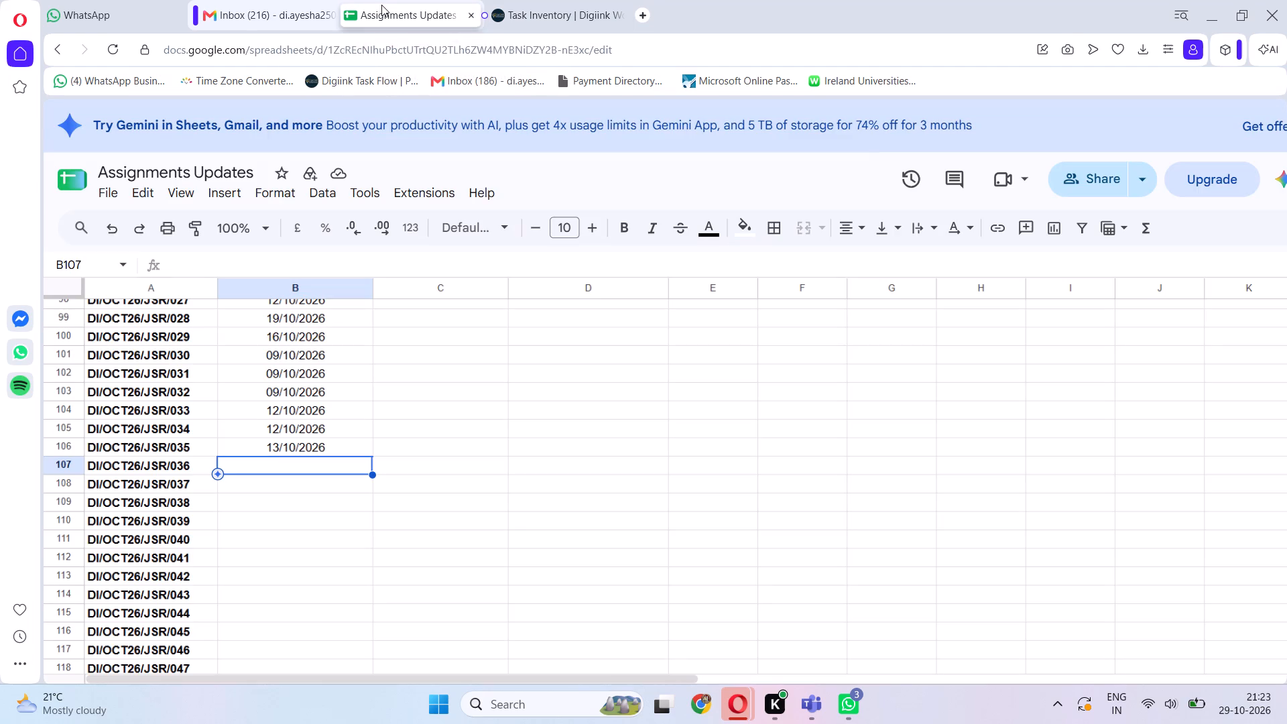
text(15/10/2026)
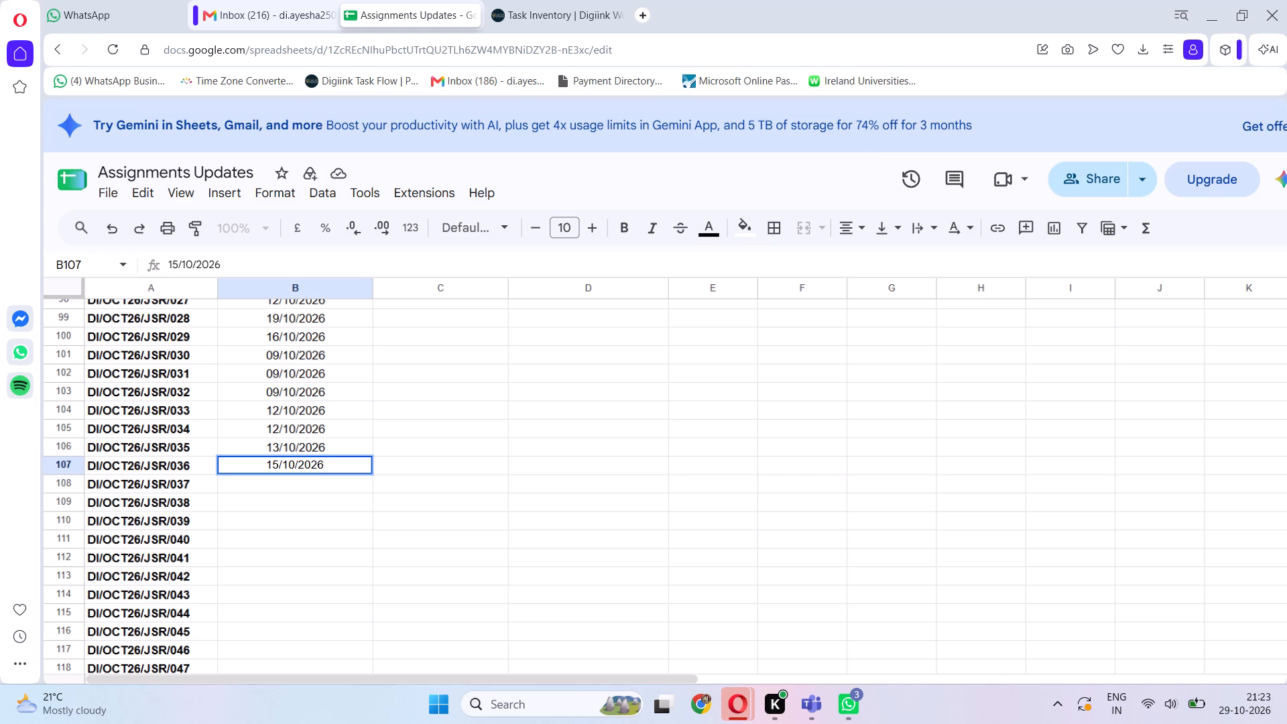
key(Return)
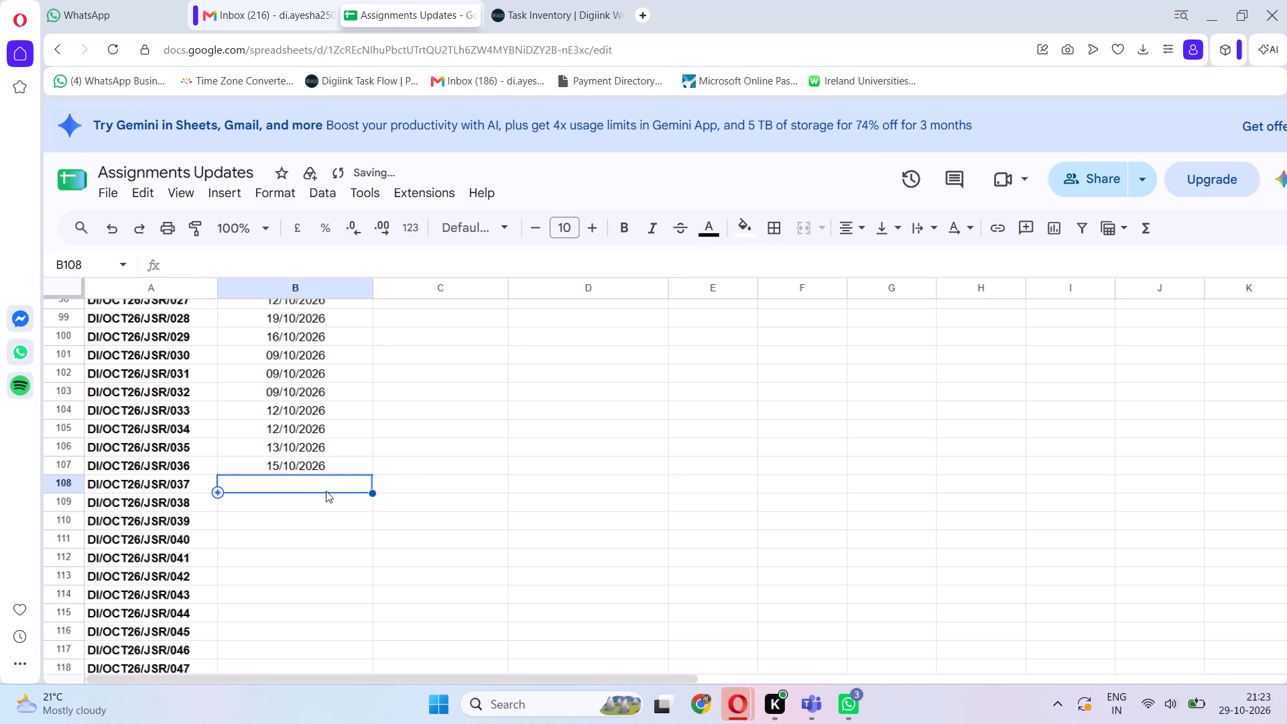
Skip DI/OCT26/JSR/037, check the Task Inventory, and enter 17/10/2026, 16/10/2026 and 16/10/2026 in B109 to B111 for DI/OCT26/JSR/038 to 040.
click(320, 499)
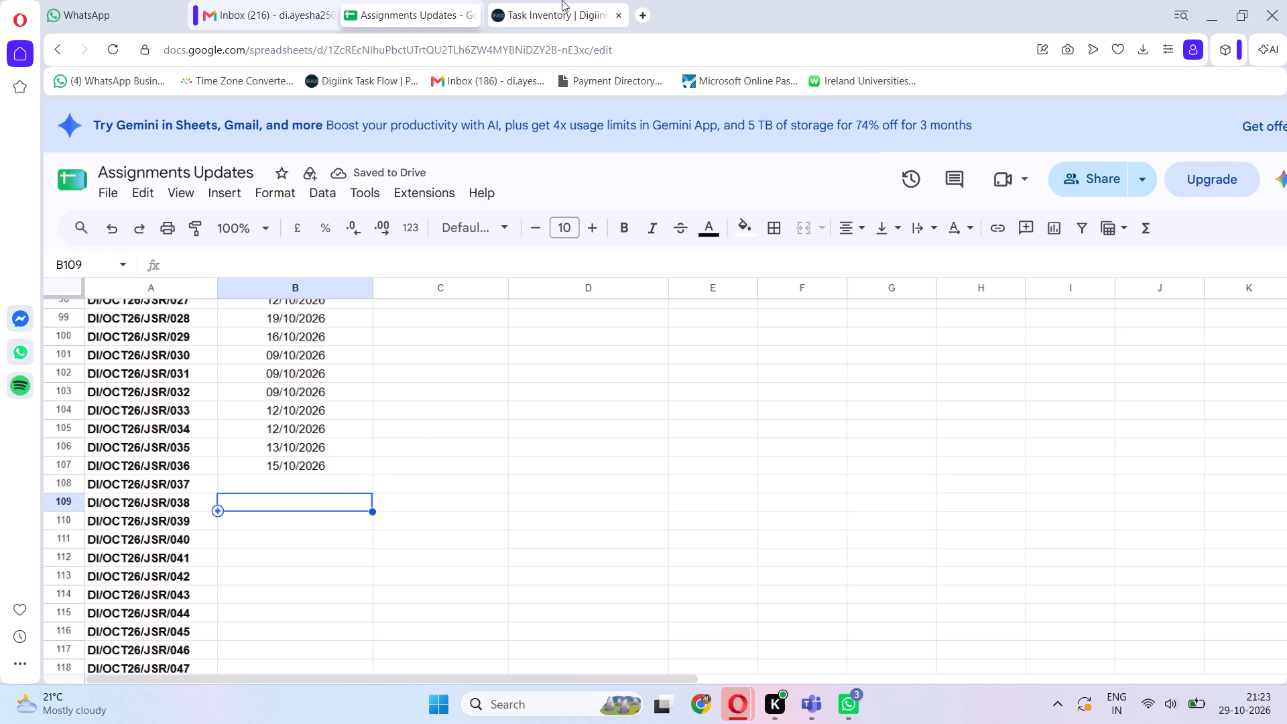
click(561, 0)
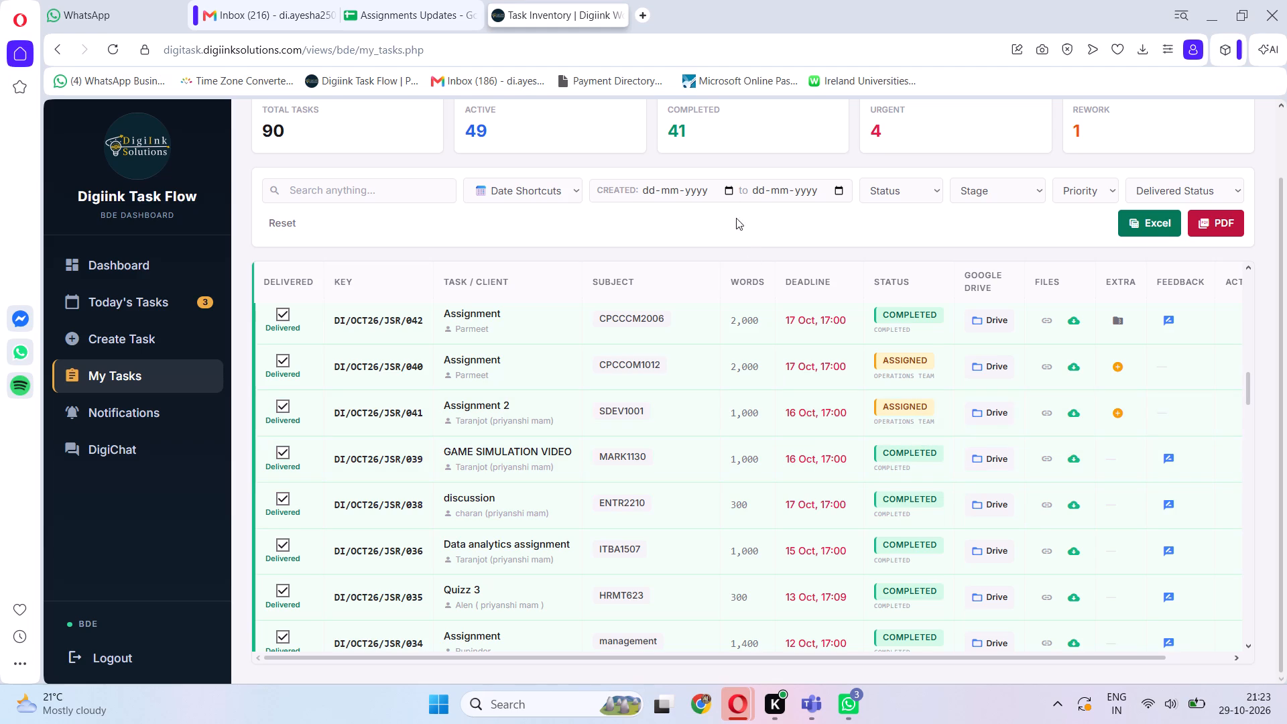
click(423, 0)
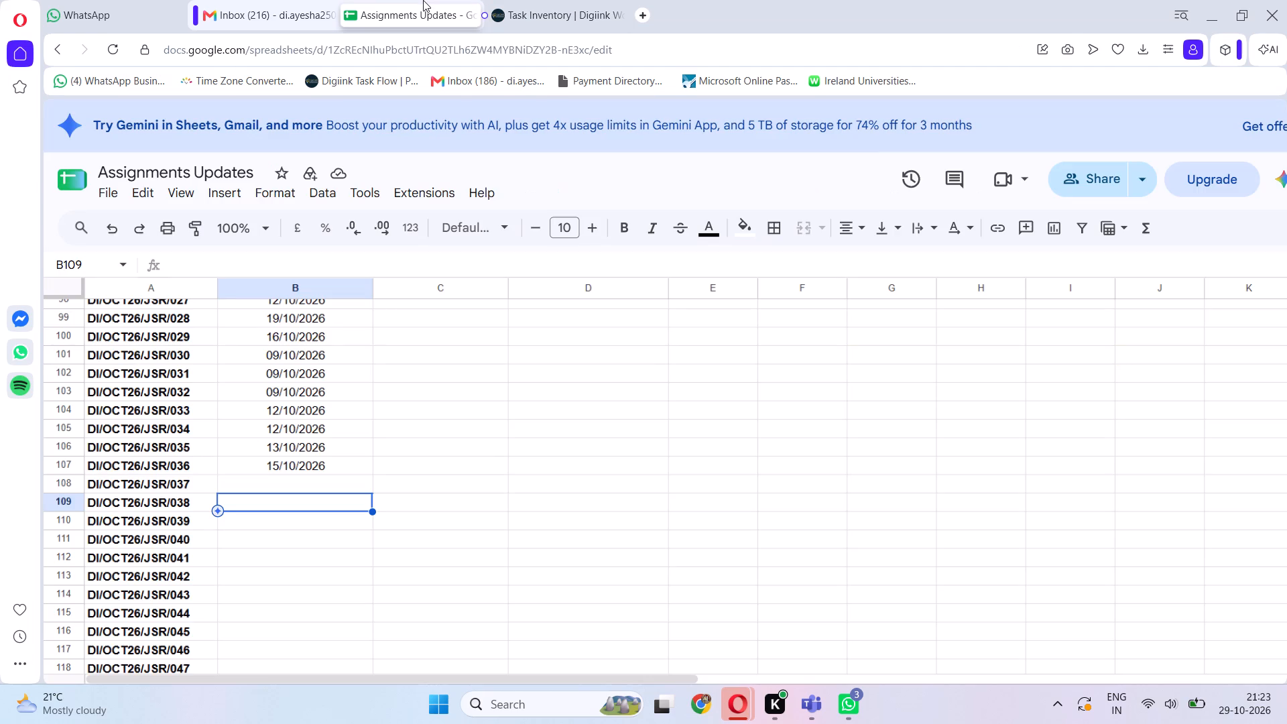
text(17/10/2026)
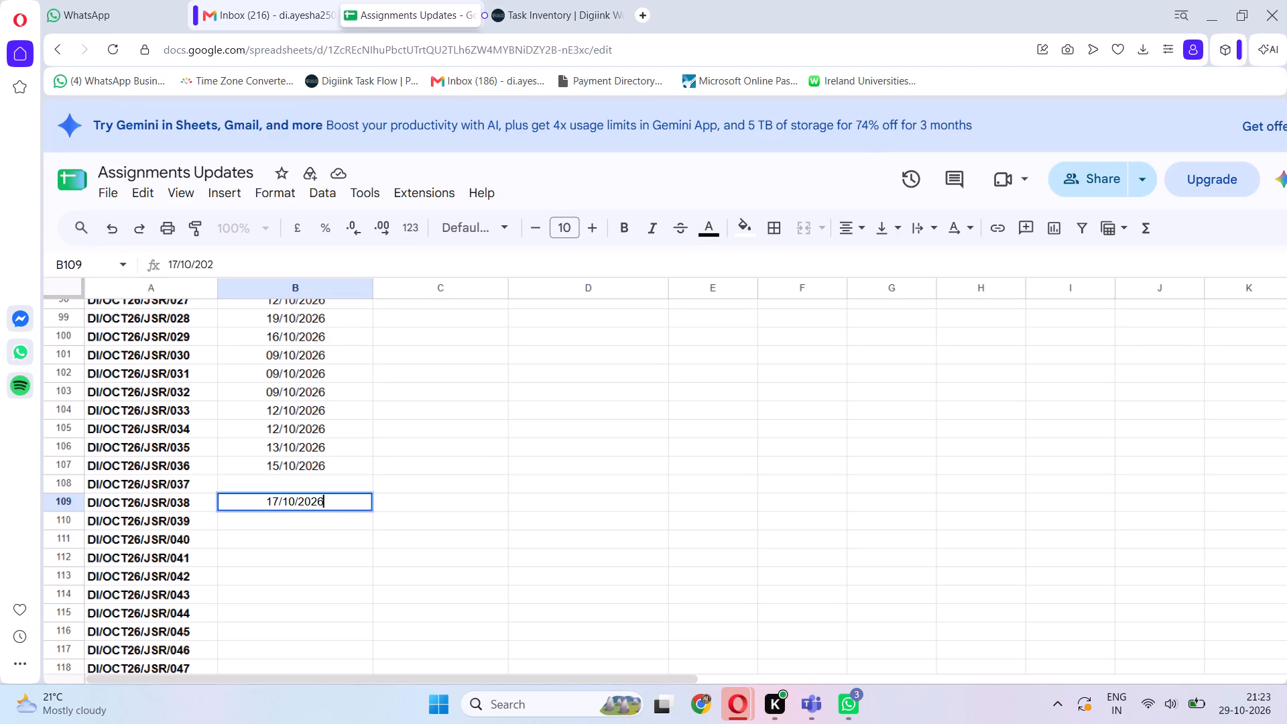
key(Return)
text(16/10/2026)
key(Return)
text(16/)
text(10/2026)
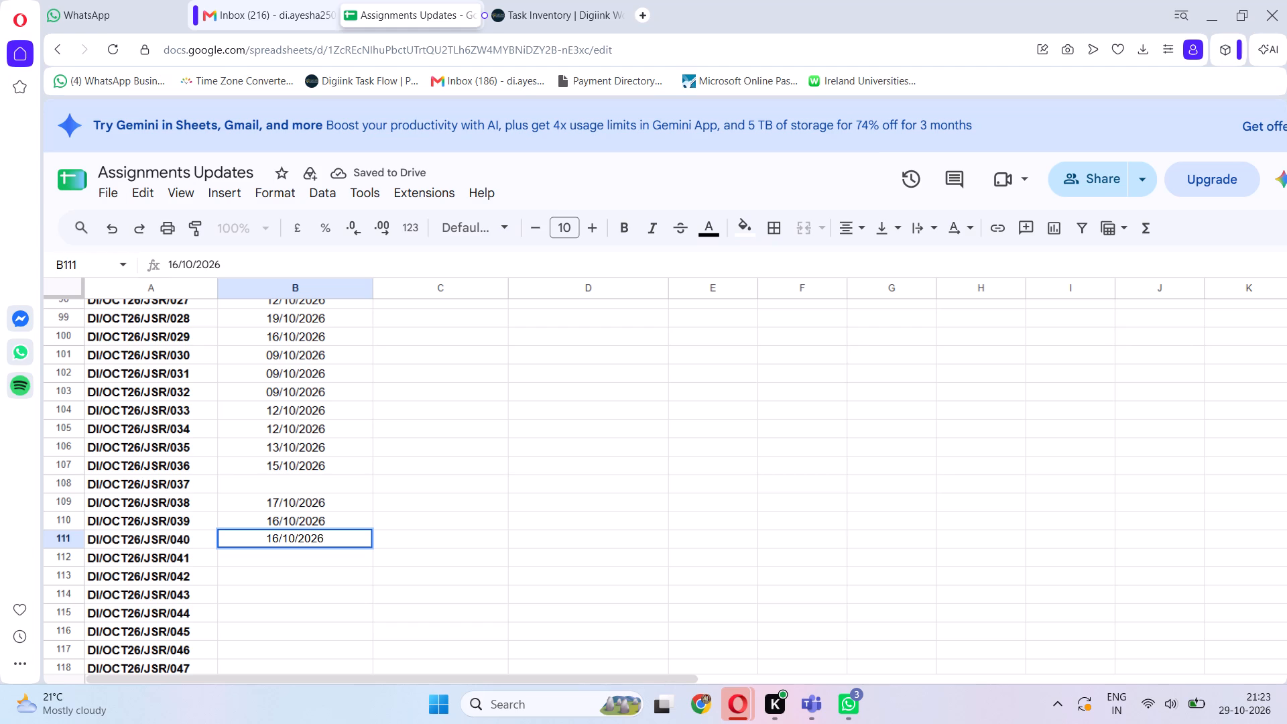
key(Return)
Check the next deadlines in the Task Inventory and enter 17/10/2026 in each of B112 to B114 for DI/OCT26/JSR/041 to 043.
click(554, 15)
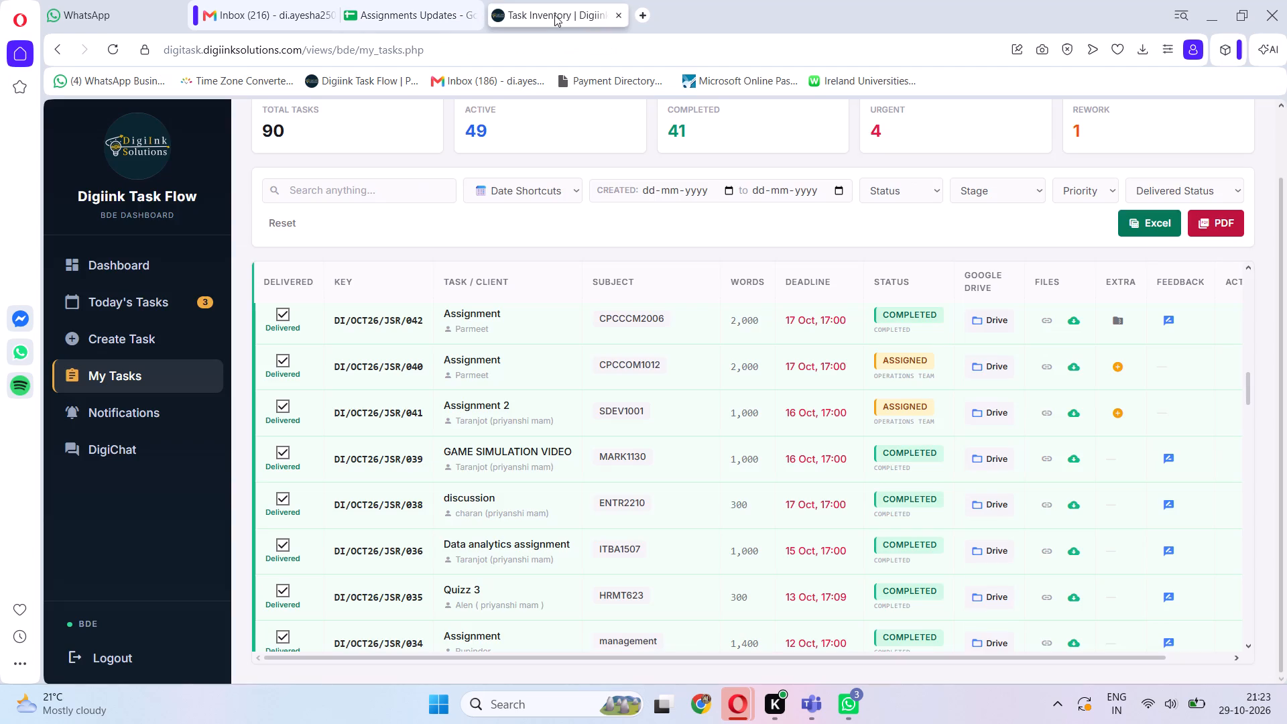
scroll(814, 363, up, 3)
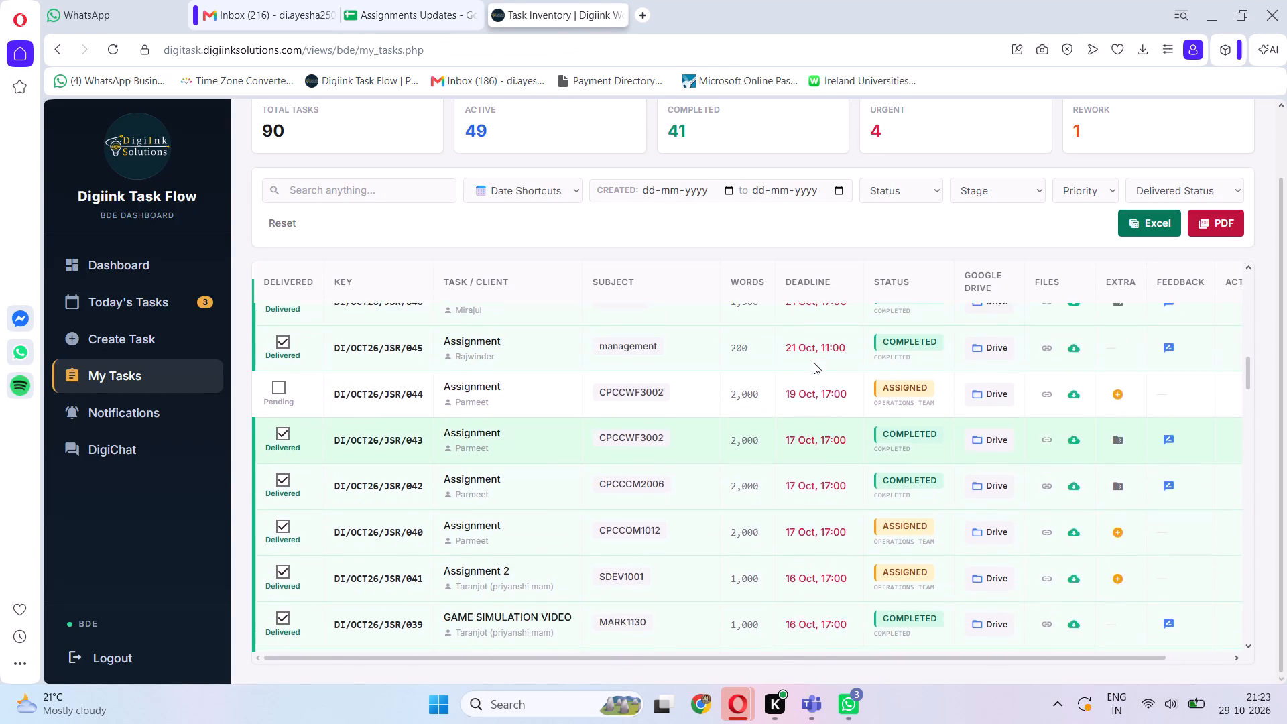
scroll(814, 363, up, 2)
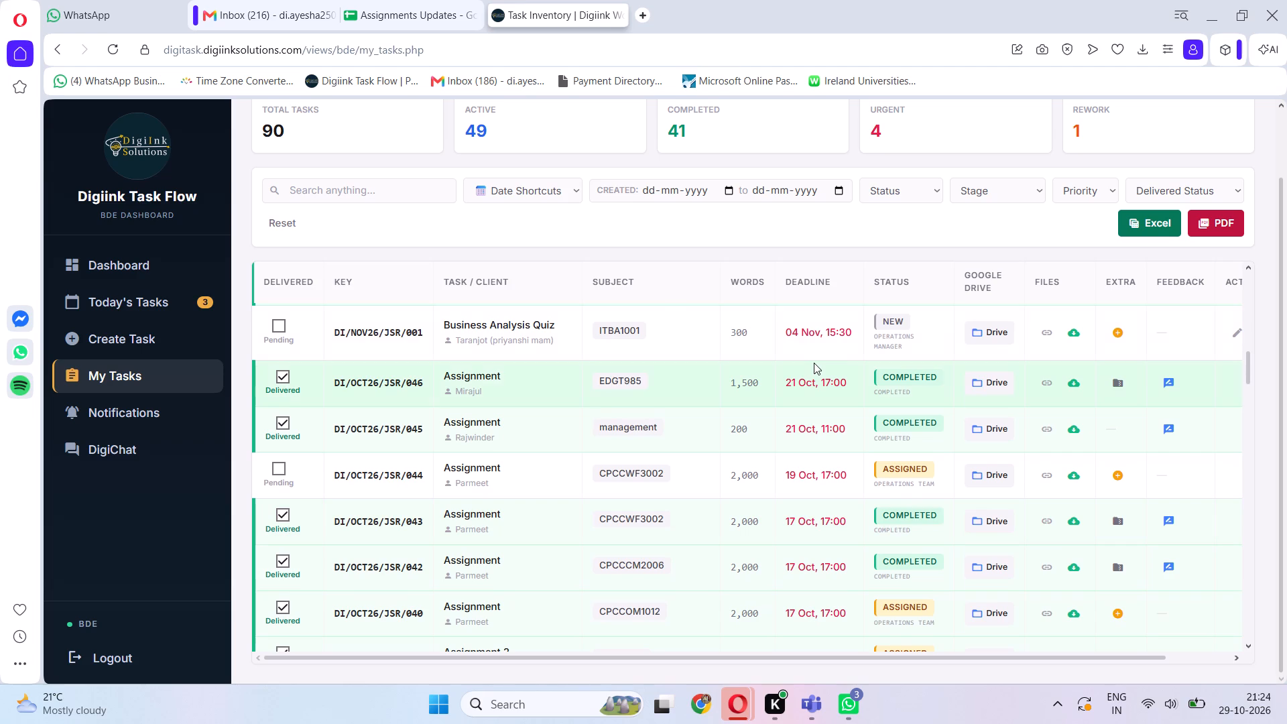
click(389, 4)
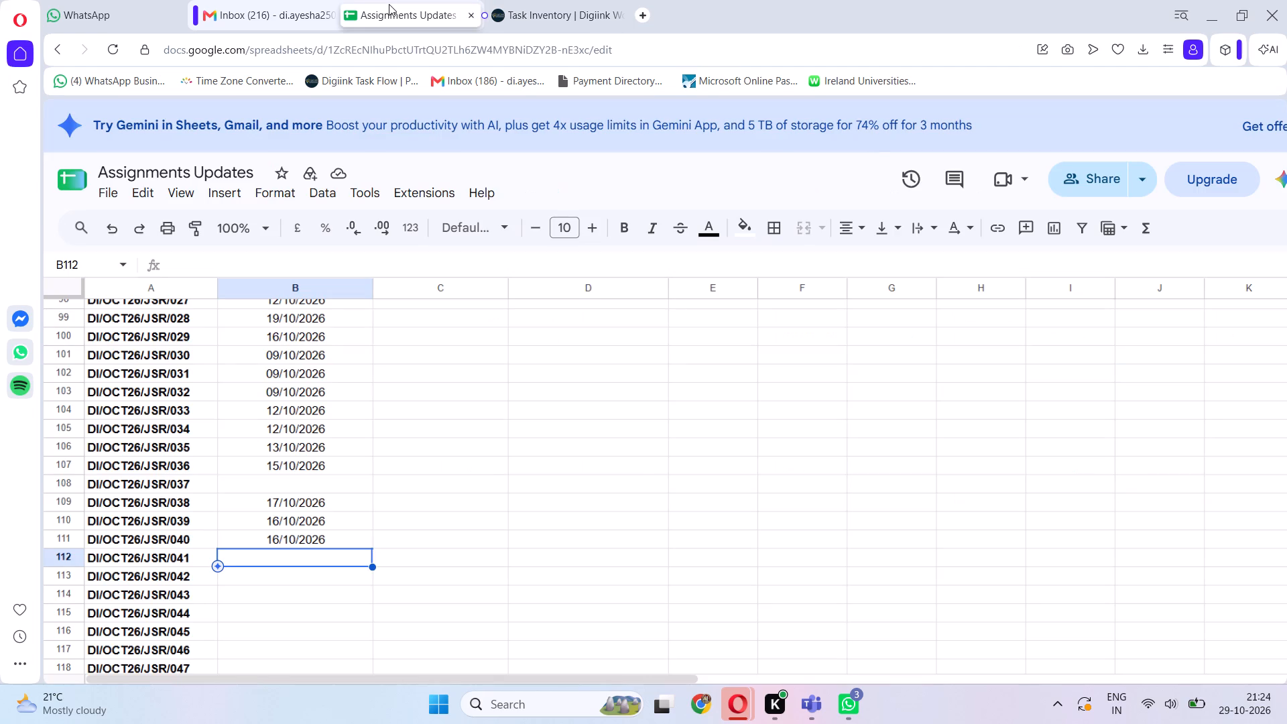
text(17/10/2026)
key(Return)
text(17/2)
key(BackSpace)
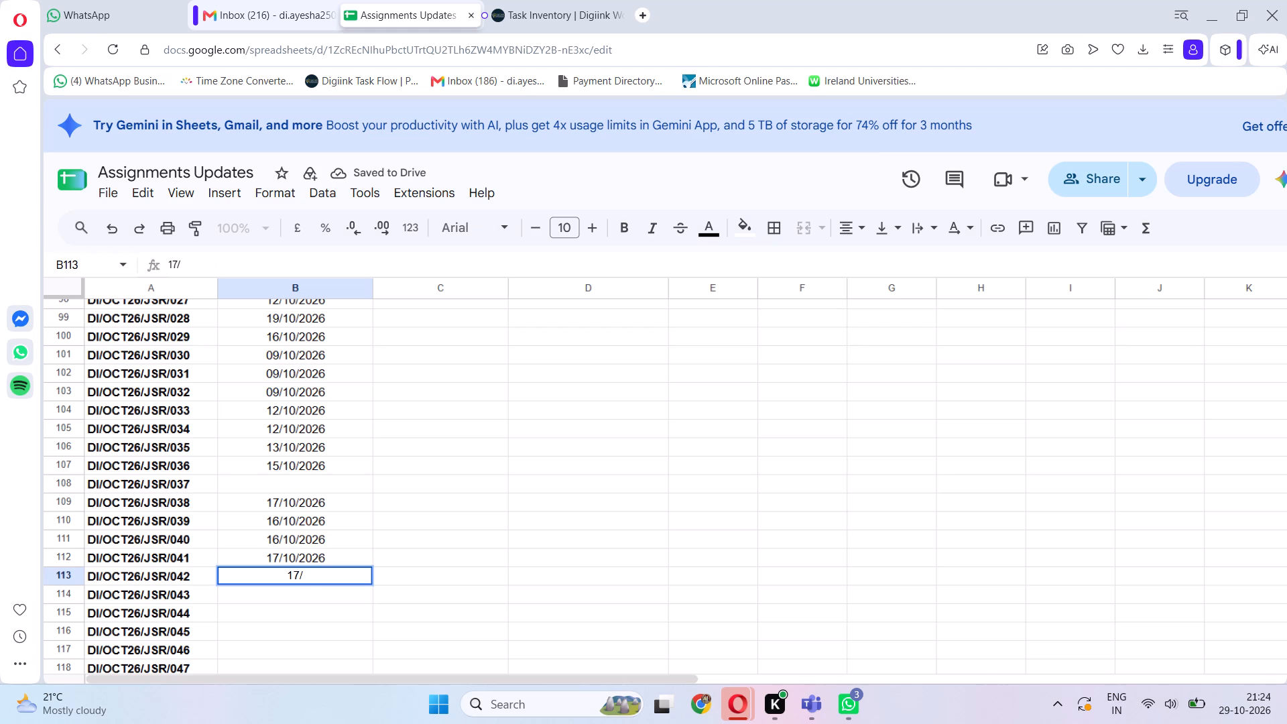
text(10/)
text(2026)
key(Return)
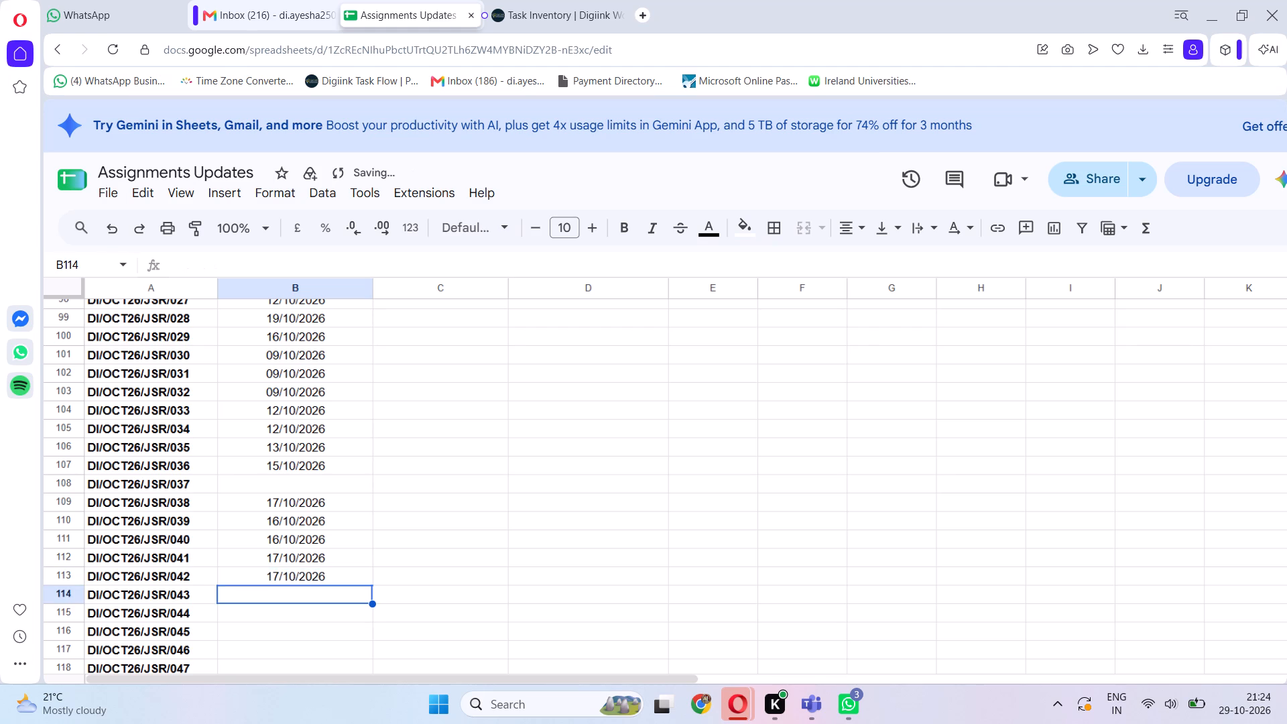
text(17/10/2026)
key(Return)
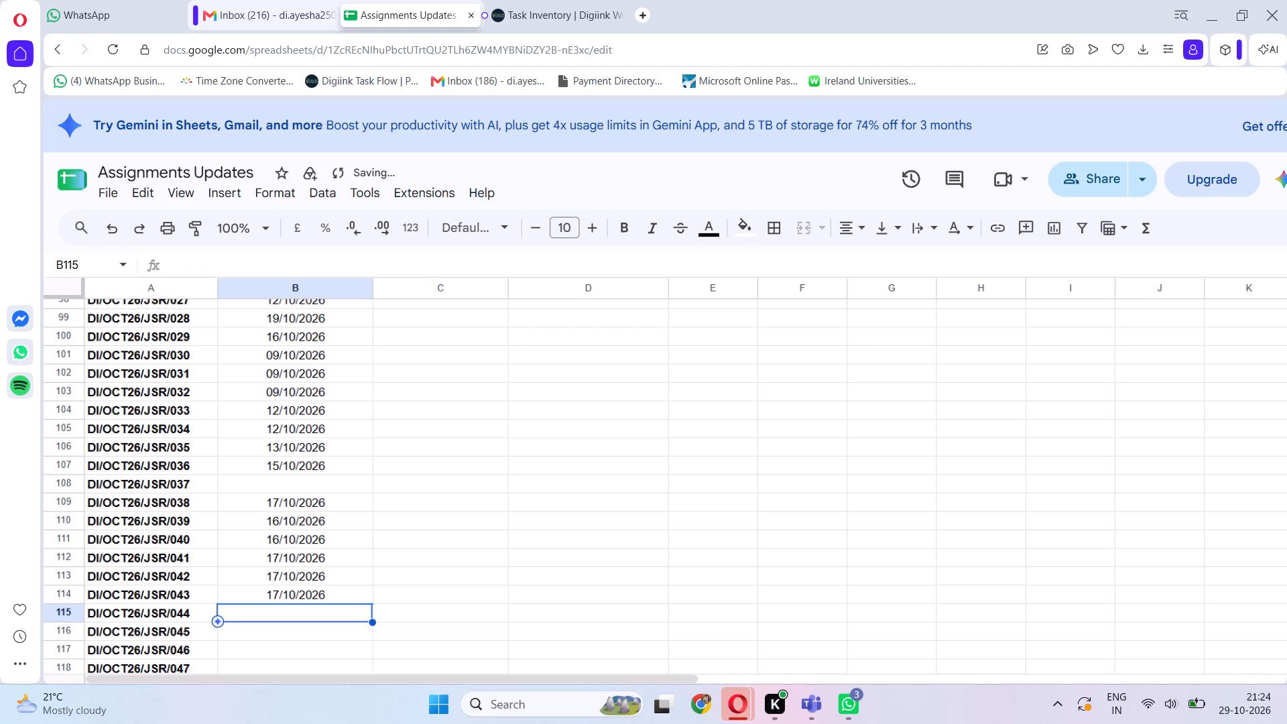
Check the DI/OCT26/JSR/044 and 045 deadlines in the Task Inventory and enter 19/10/2026 in B115 and 21/10/2026 in B116.
click(599, 7)
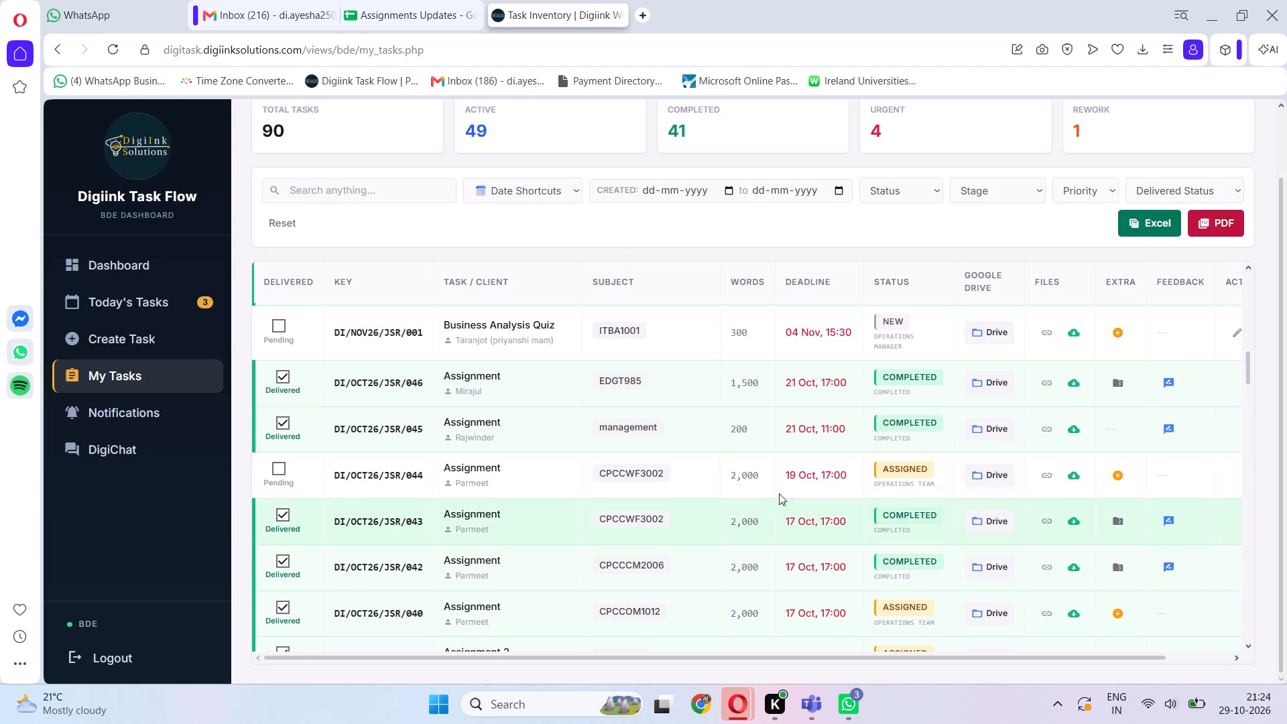
click(442, 1)
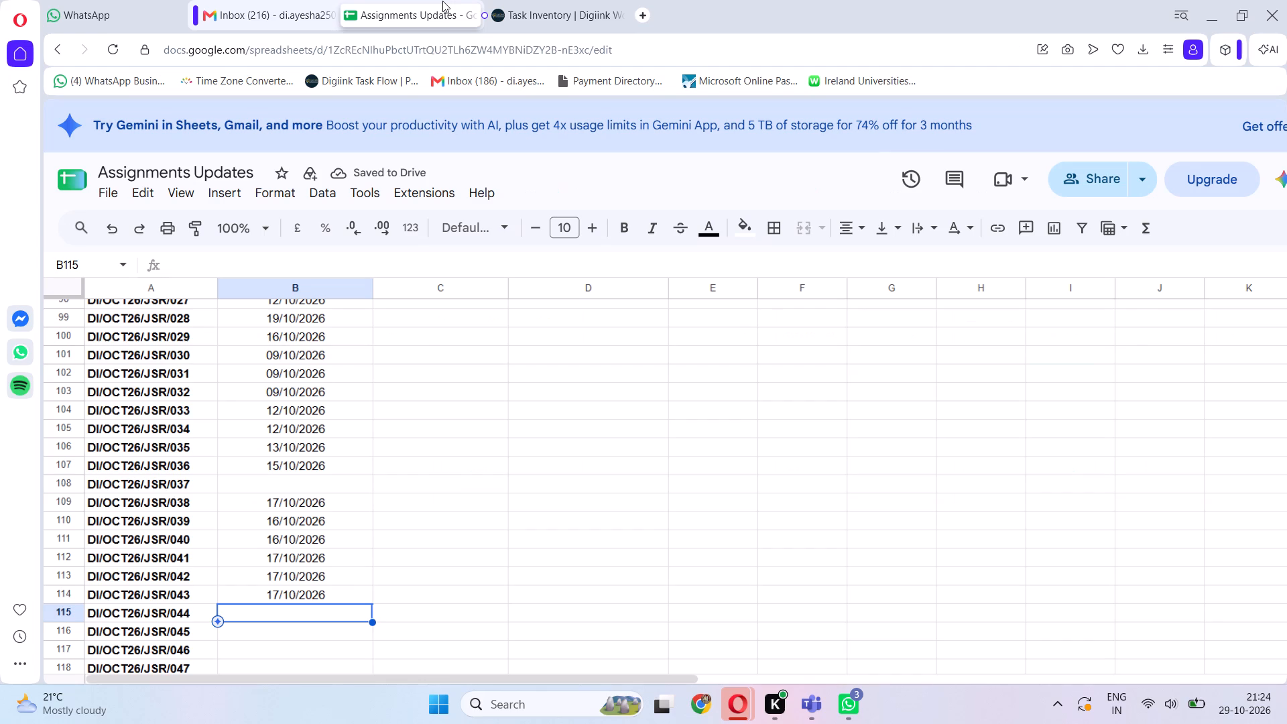
text(19/)
text(10/2026)
key(Return)
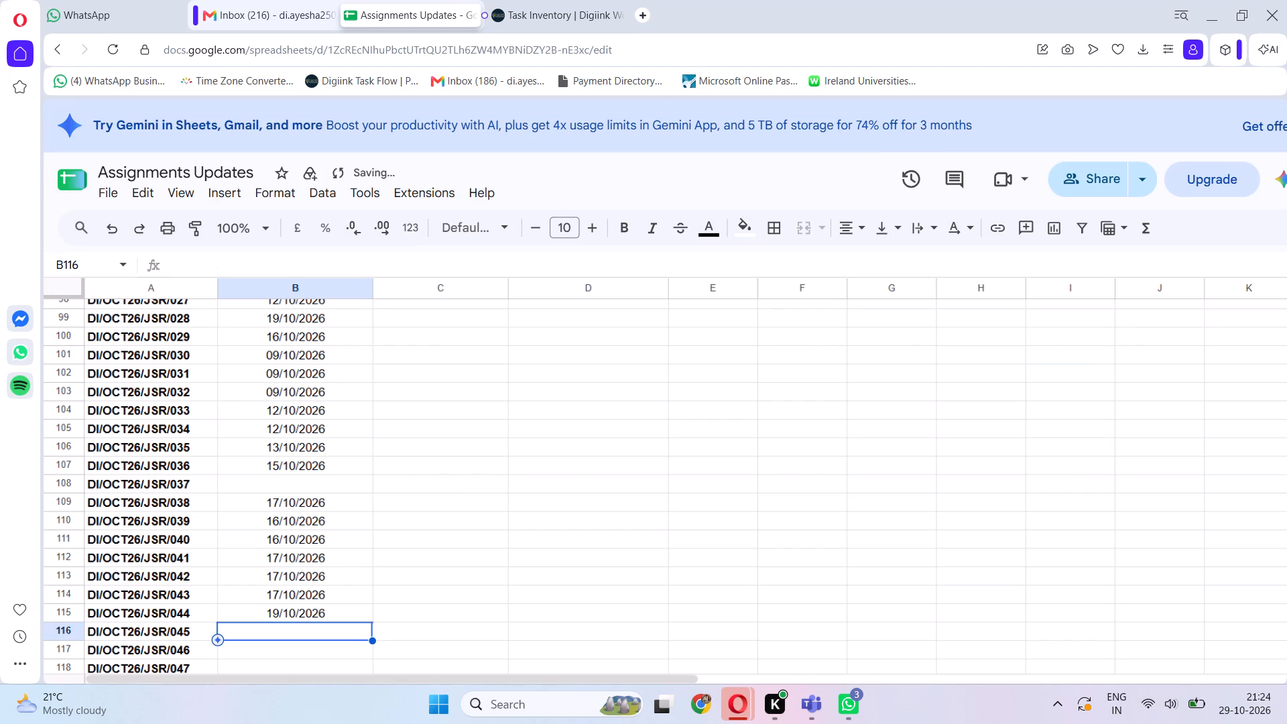
text(21)
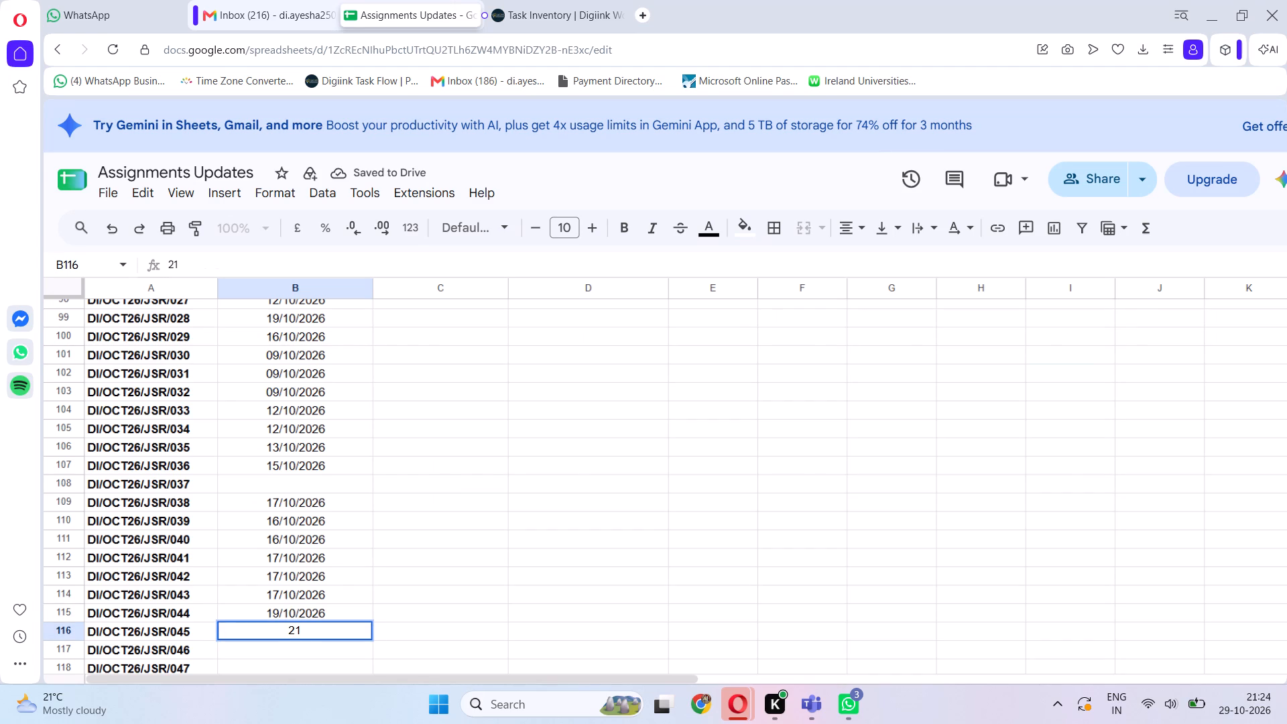
text(/10/2026)
key(Return)
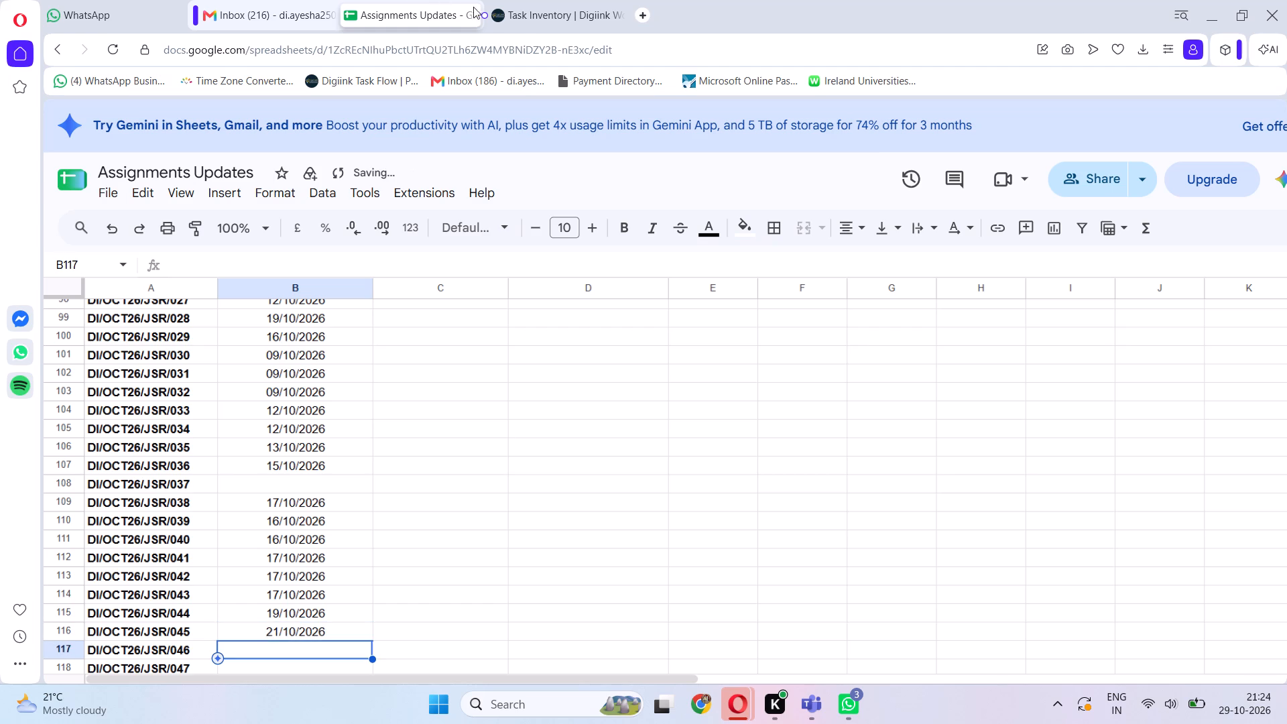
Check the Task Inventory deadlines above DI/OCT26/JSR/045 and enter 22/10/2026 in B117 and 23/10/2026 in B118 of Assignments Updates.
click(519, 21)
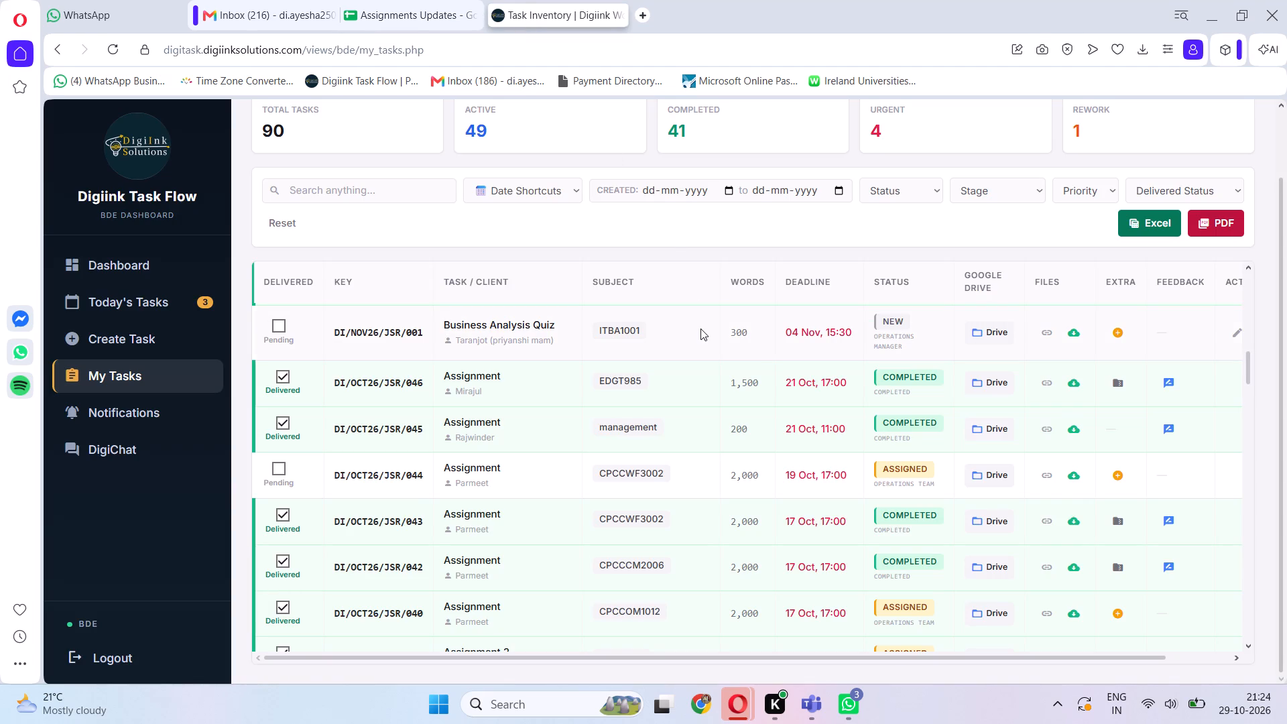
scroll(775, 355, up, 1)
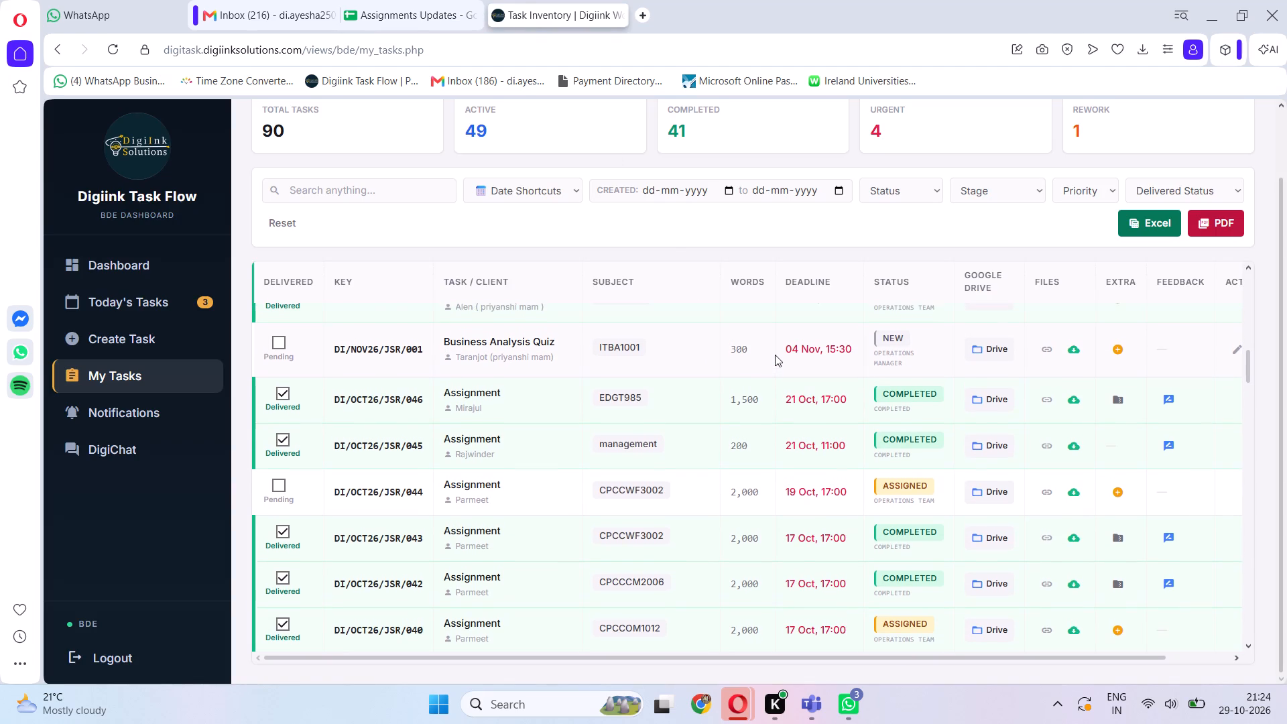
scroll(775, 355, up, 2)
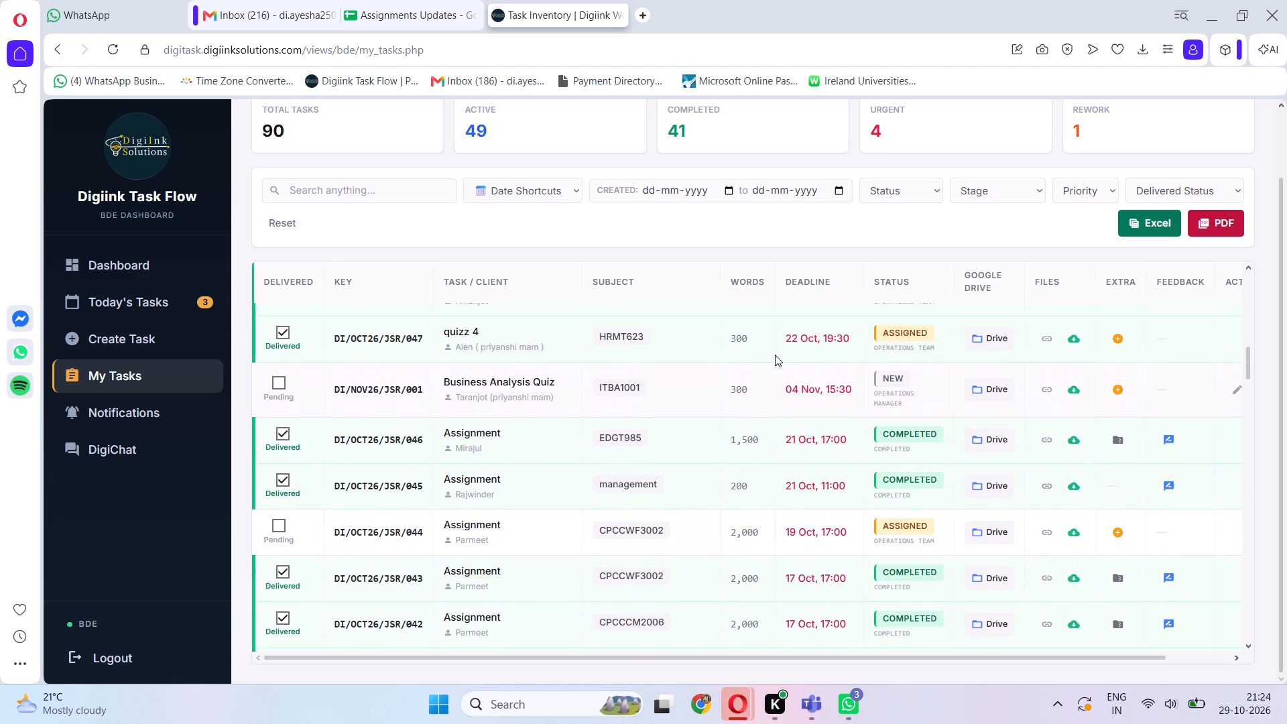
scroll(775, 355, up, 5)
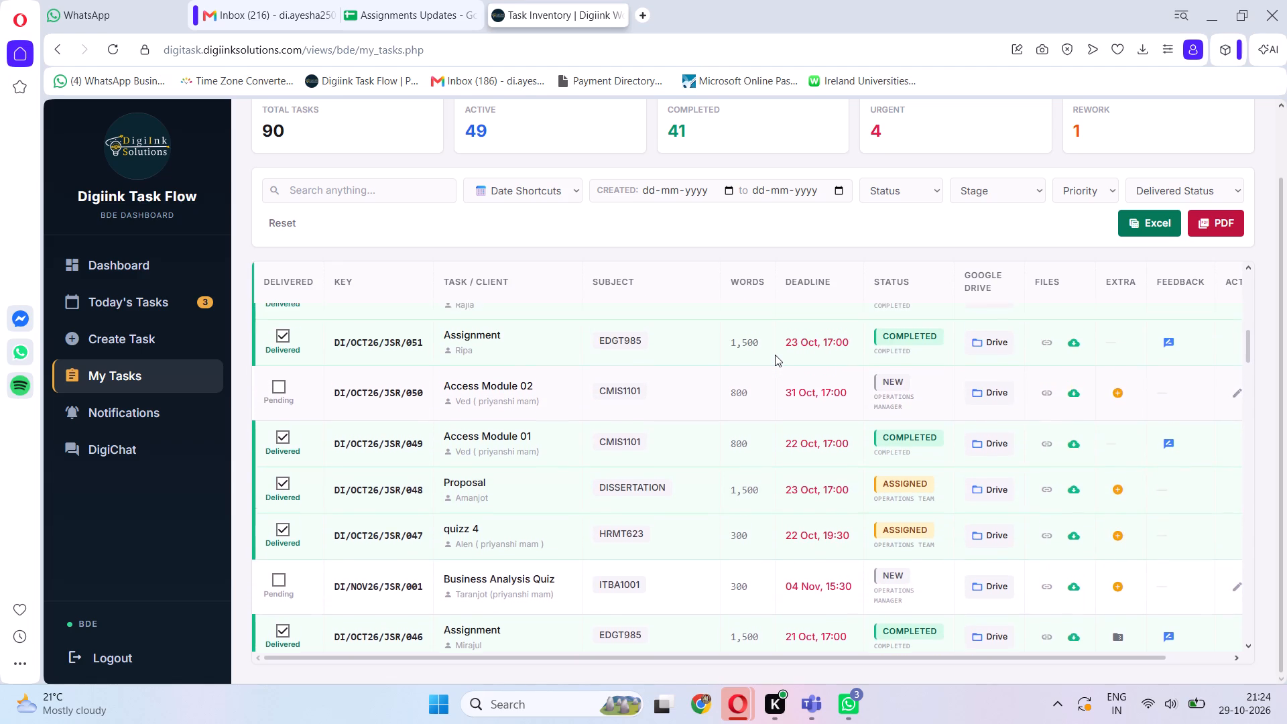
scroll(775, 355, up, 1)
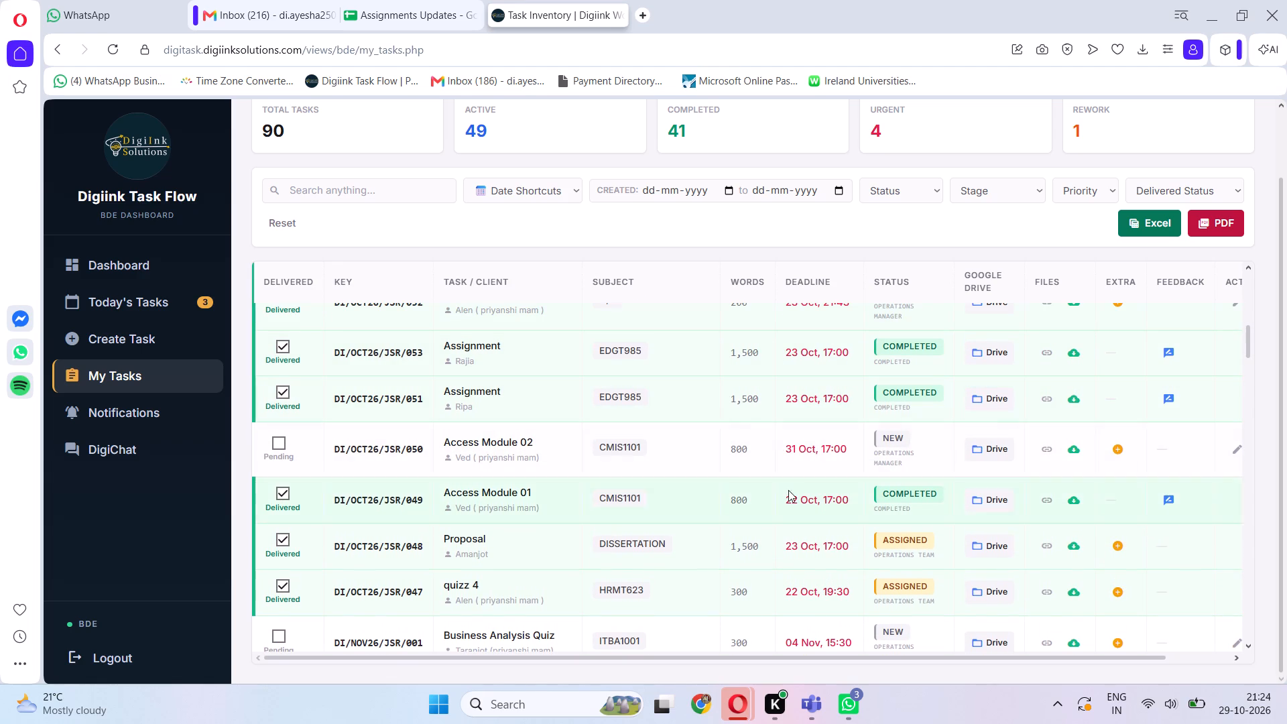
click(381, 10)
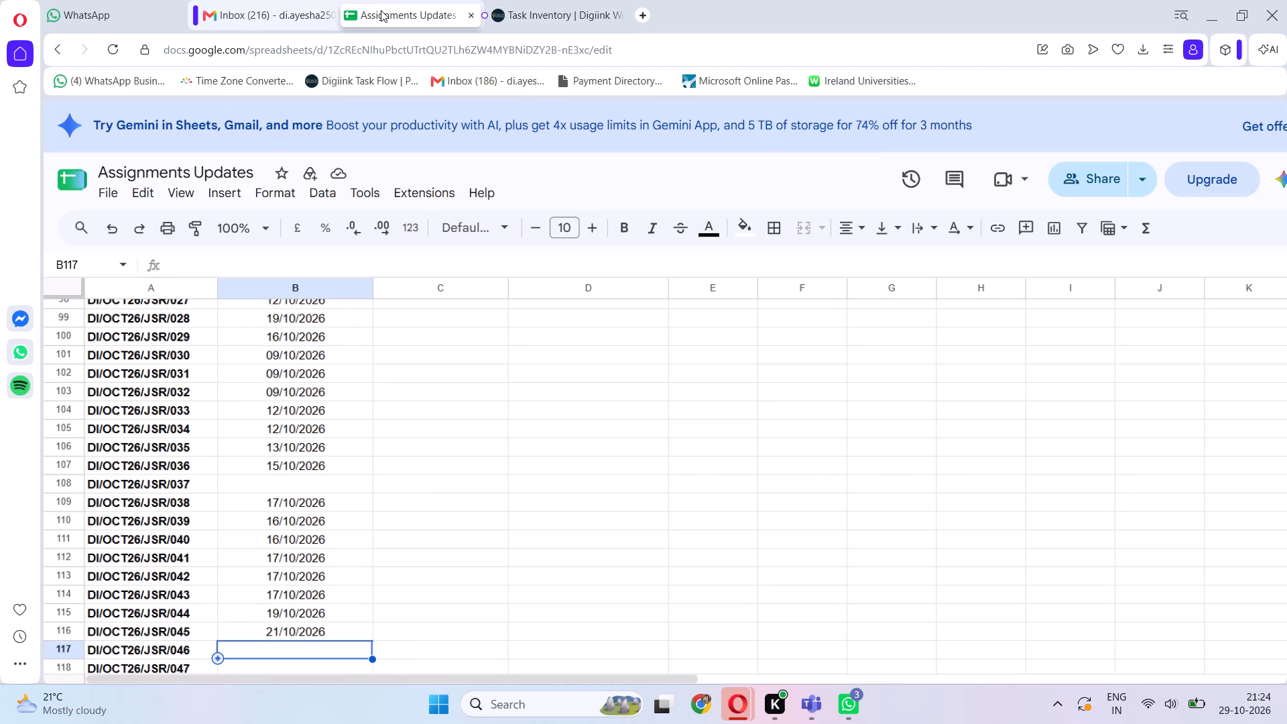
text(22/10/2026)
key(Return)
text(23/)
text(10)
text(/2026)
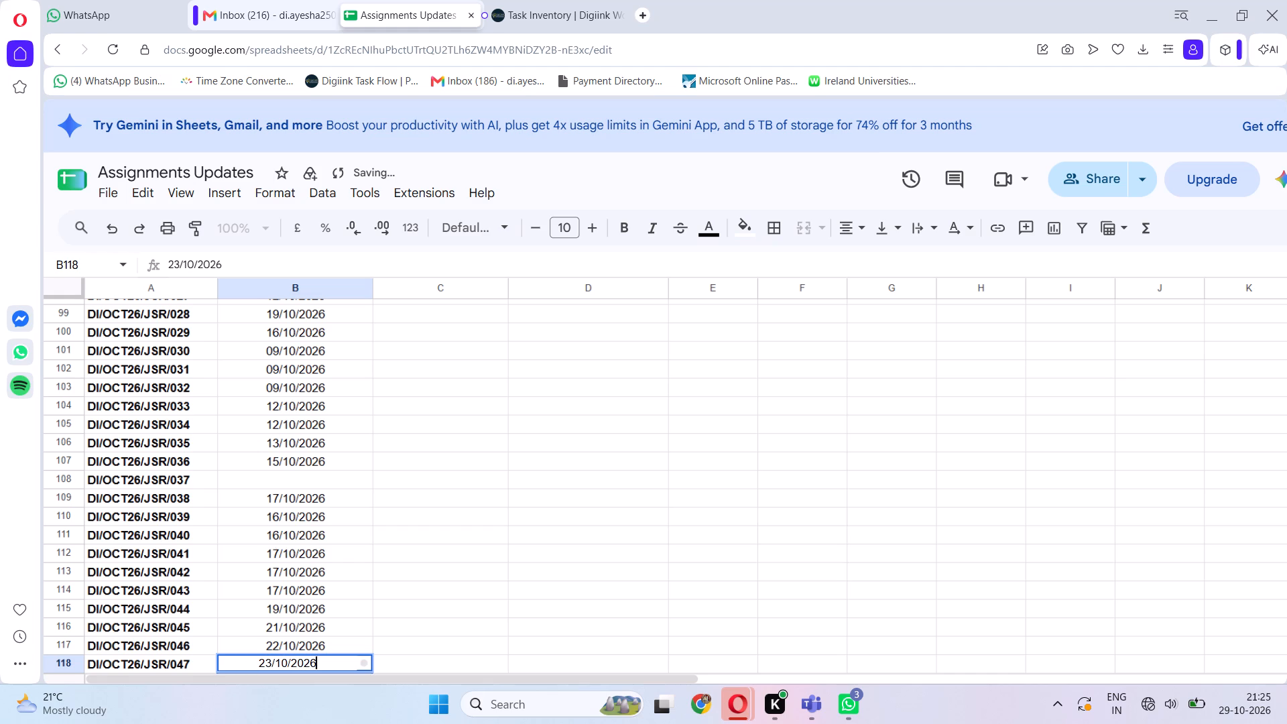
key(Return)
Check the DI/OCT26/JSR/048 and 049 deadlines in the Task Inventory and enter 23/10/2026 and 22/10/2026 from B119 down in Assignments Updates.
scroll(381, 10, down, 2)
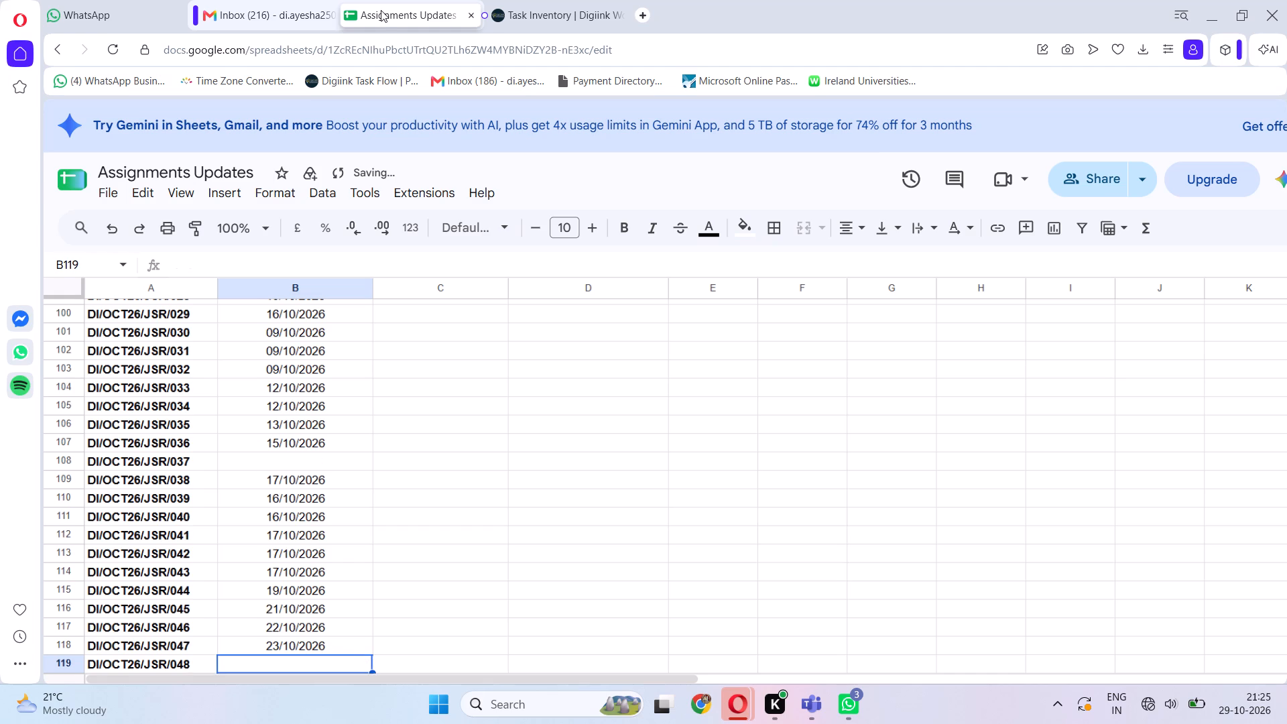
scroll(309, 428, down, 2)
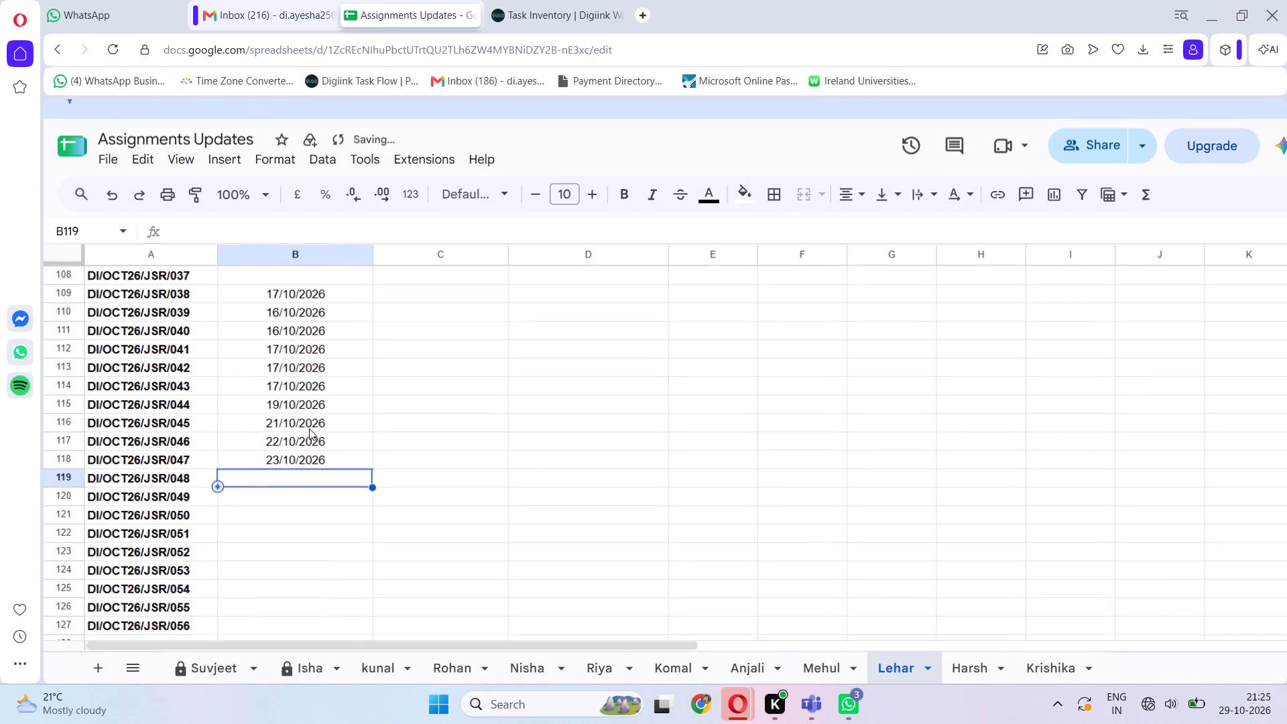
scroll(309, 428, down, 2)
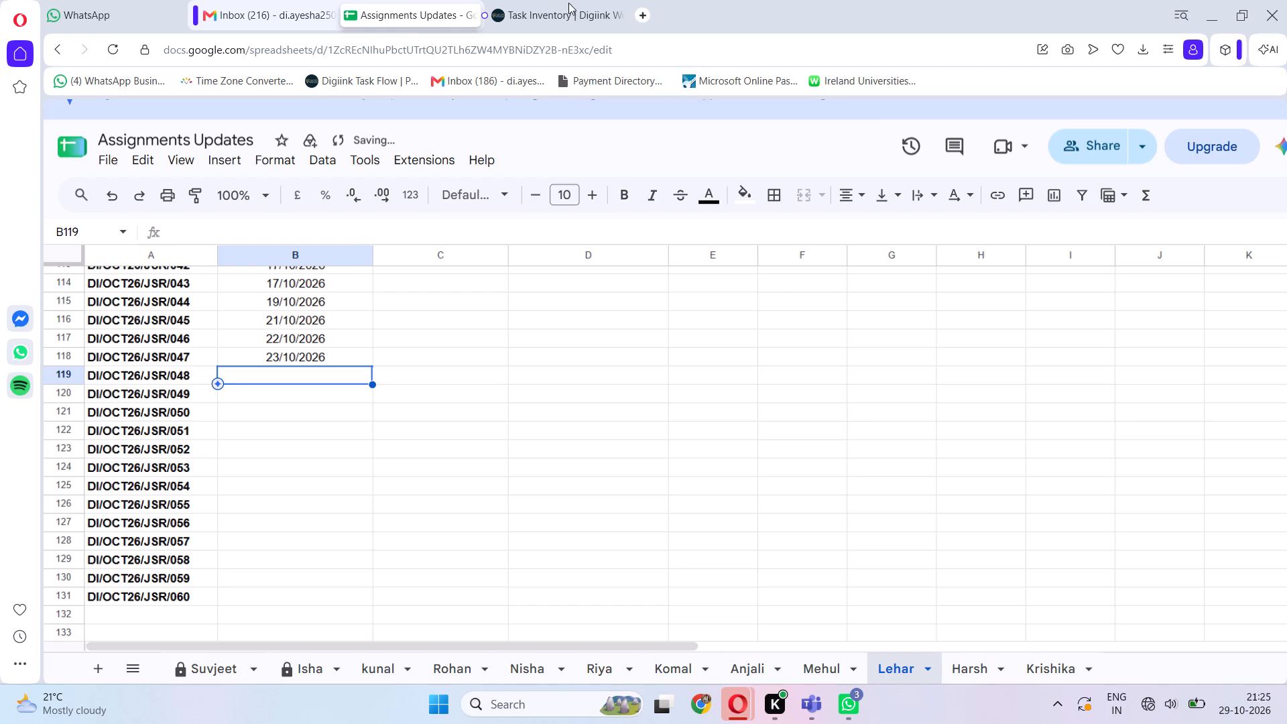
click(573, 9)
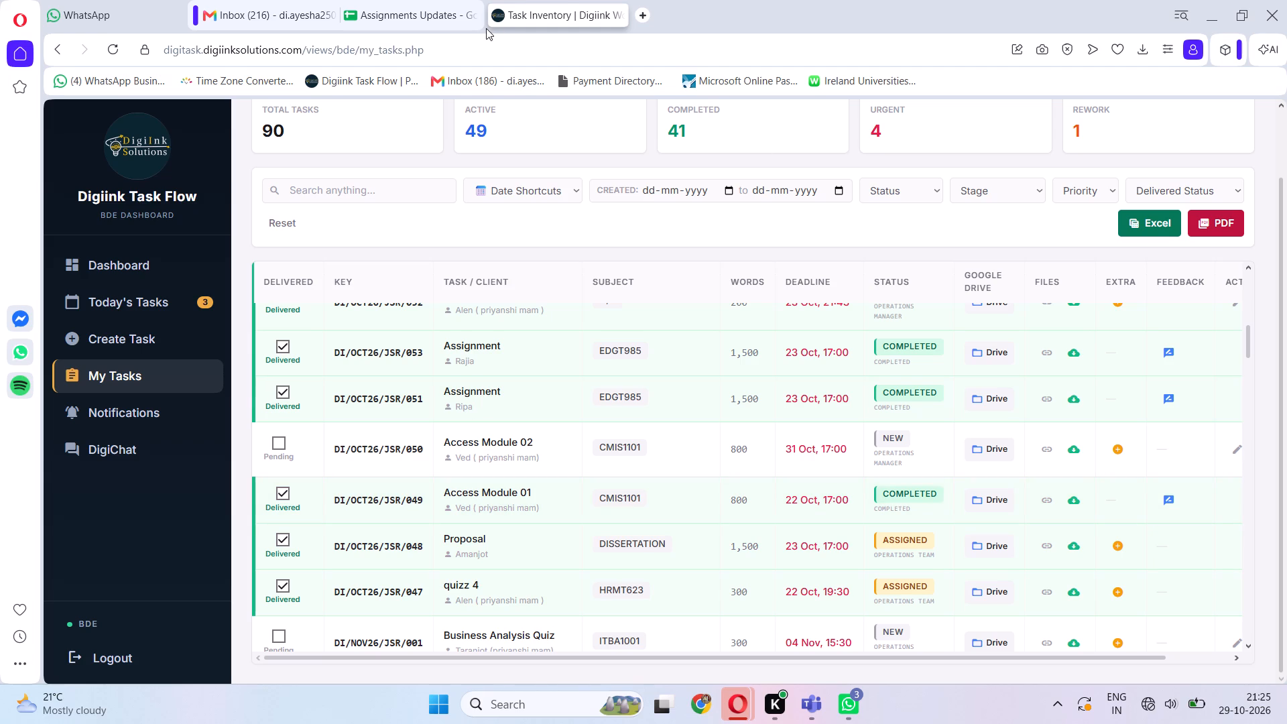
click(414, 19)
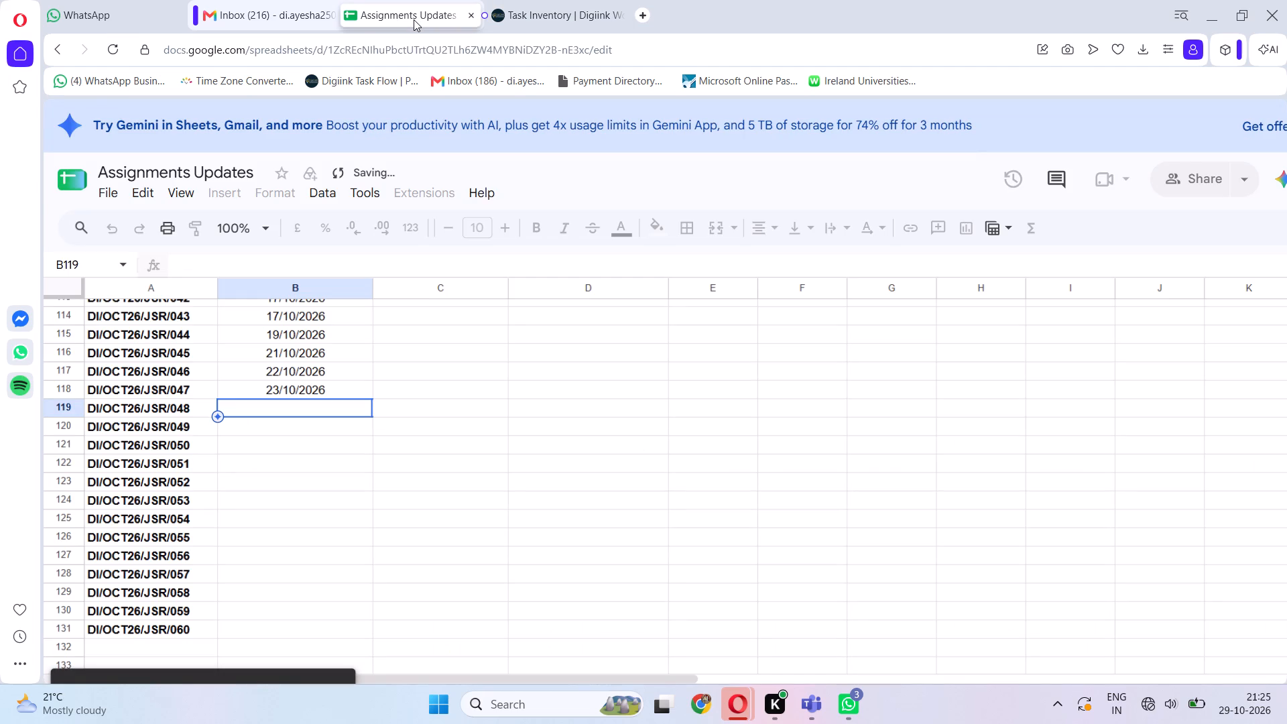
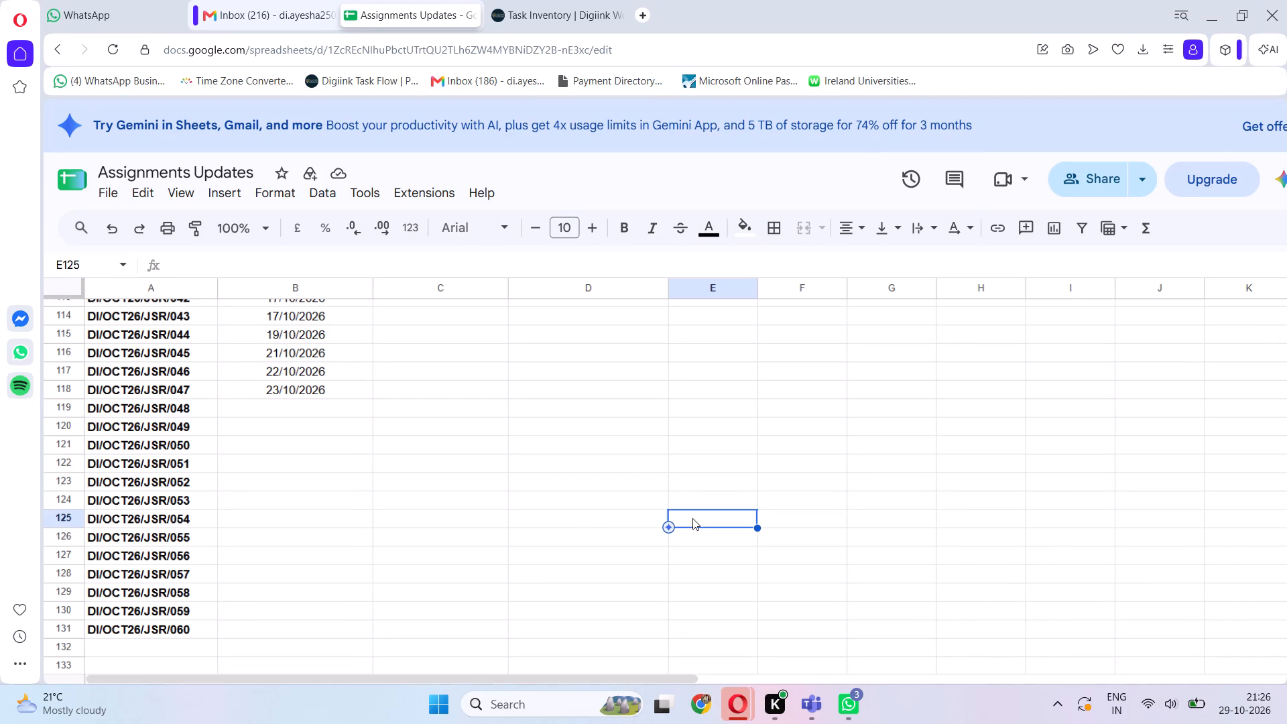
Check the DI/OCT26/JSR/048 deadline in the Task Inventory and start its date with day 23 in B119 of Assignments Updates.
click(548, 14)
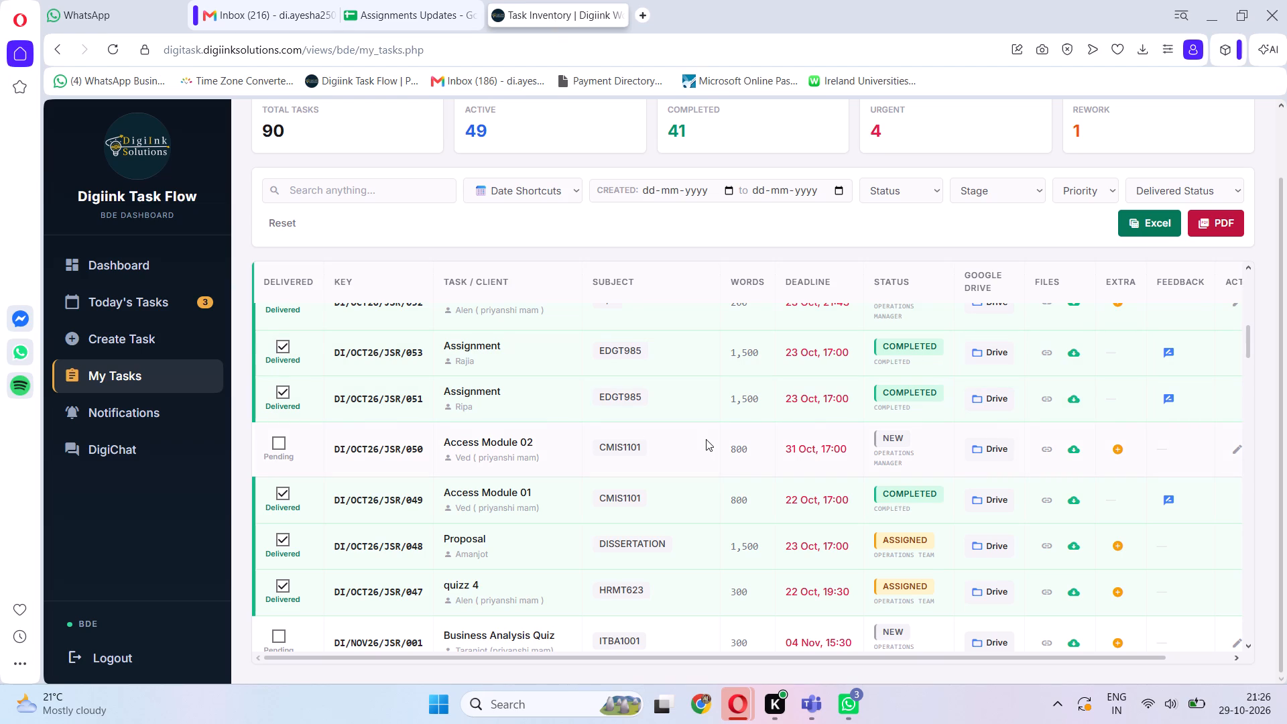
click(408, 0)
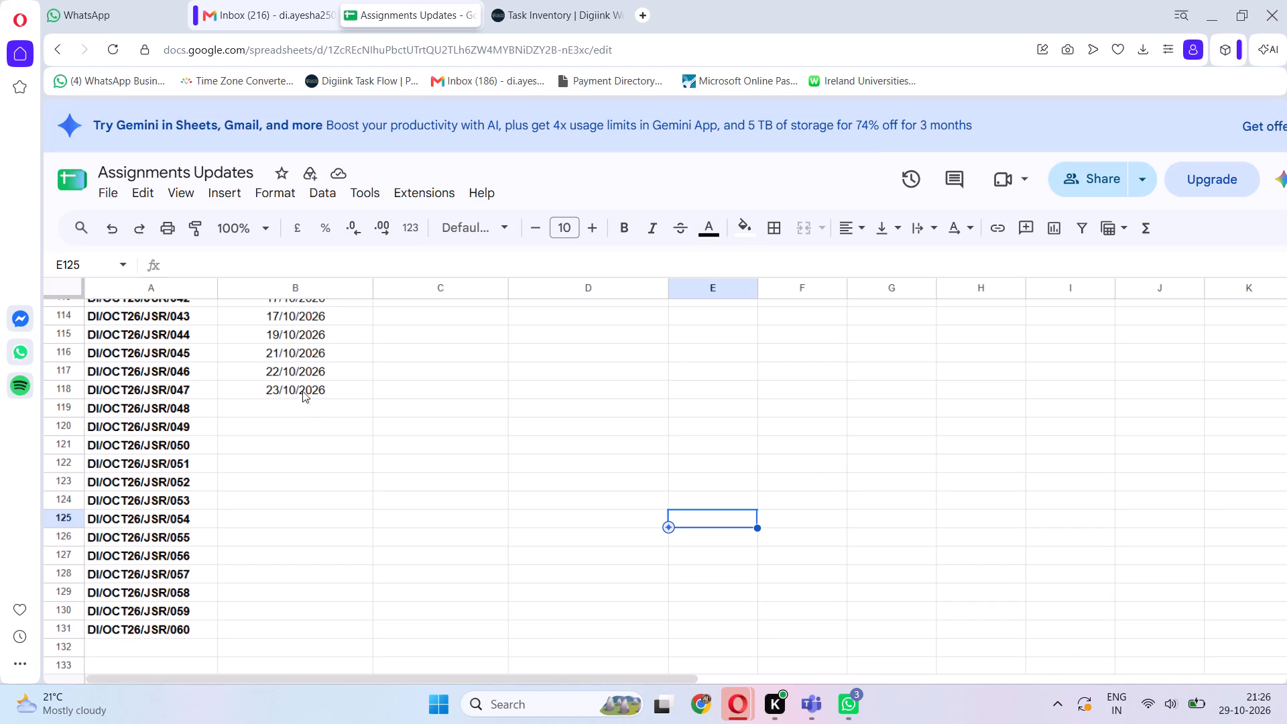
click(294, 410)
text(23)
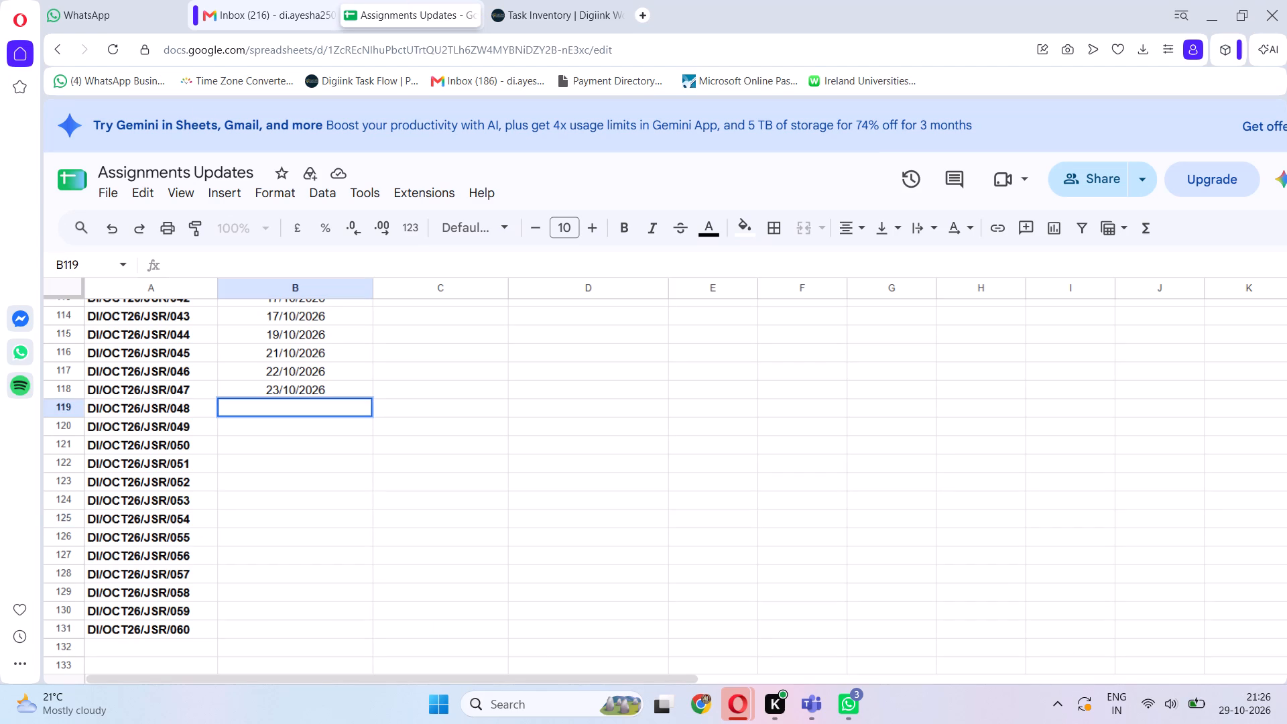
Enter 23/10/2026 in B119 for DI/OCT26/JSR/048 and 22/10/2026 in B120 for DI/OCT26/JSR/049.
click(289, 408)
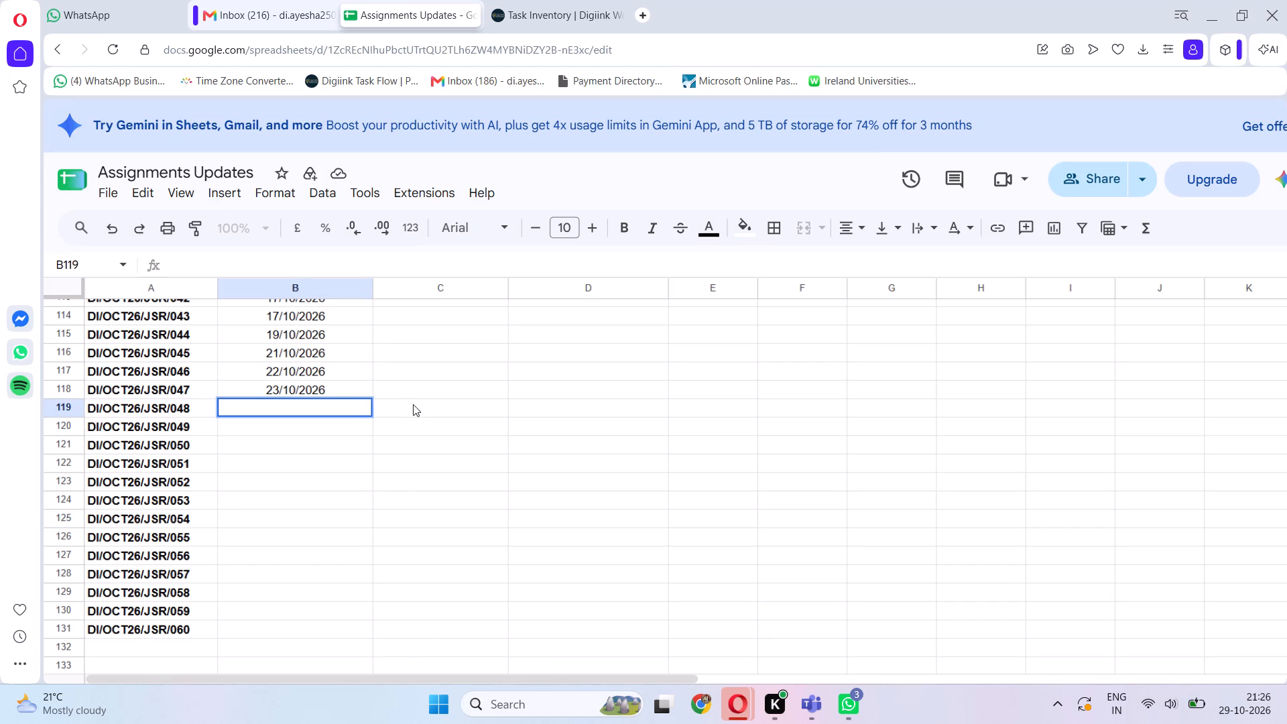
click(413, 404)
click(298, 404)
text(23/10/2026)
key(Return)
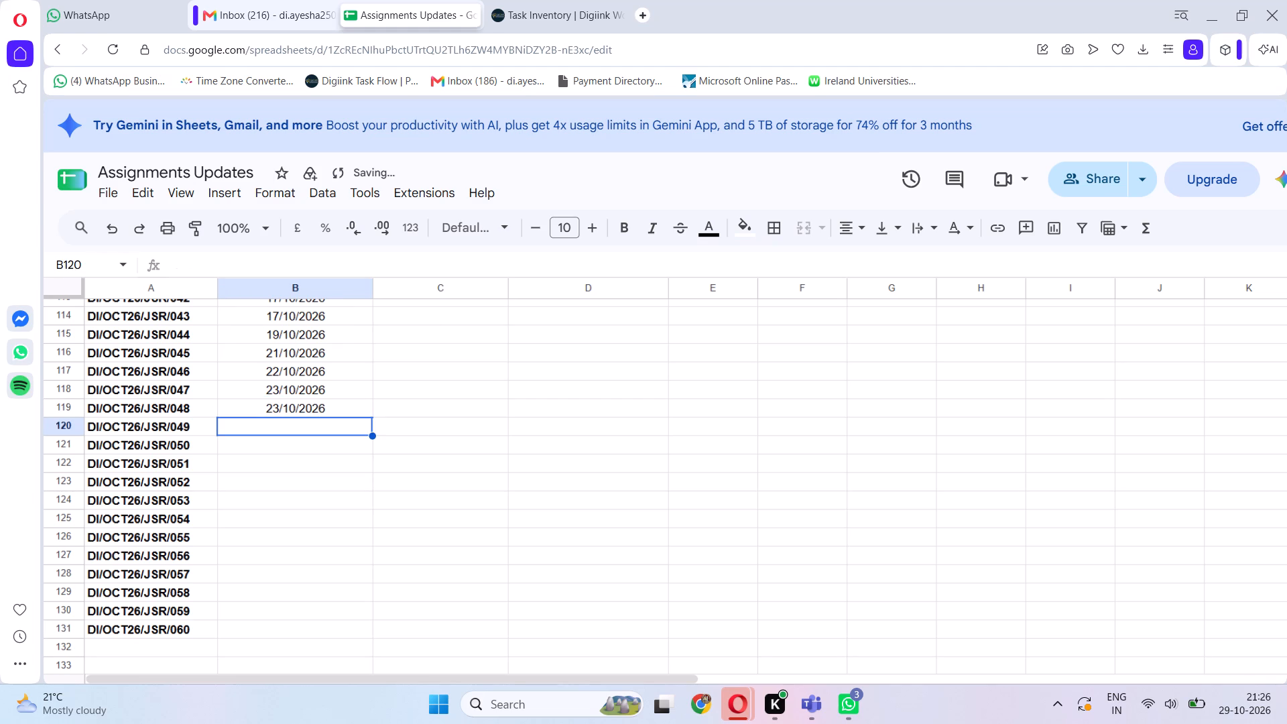
key(2)
key(2)
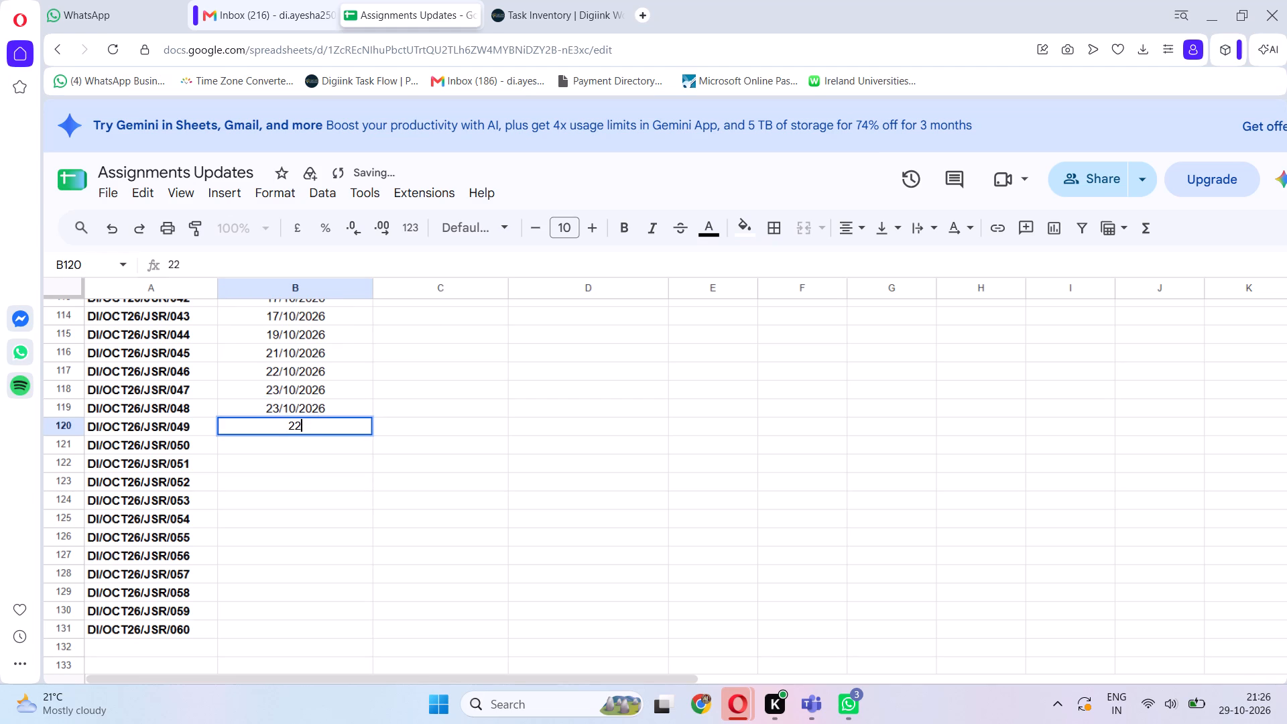
text(/10/2026)
key(Return)
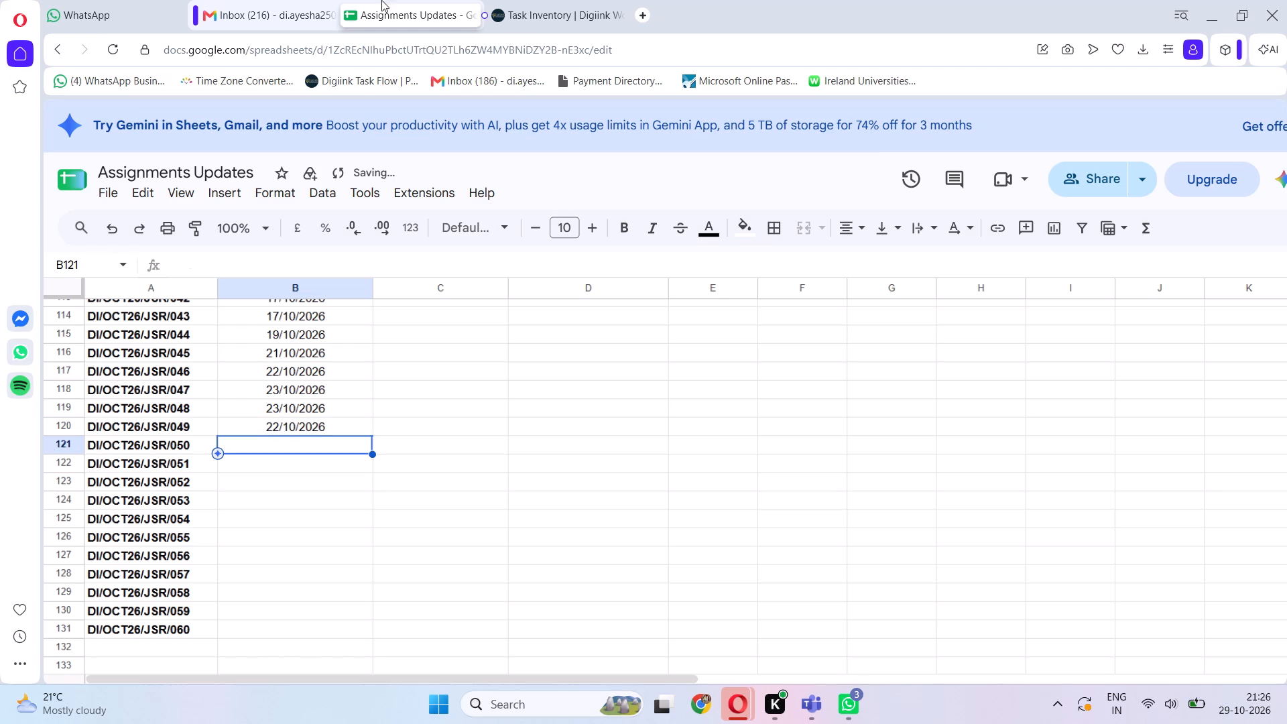
Check the next deadlines in the Task Inventory and enter 22/10/2026 in B121 and 31/10/2026 in B122 of Assignments Updates.
click(555, 14)
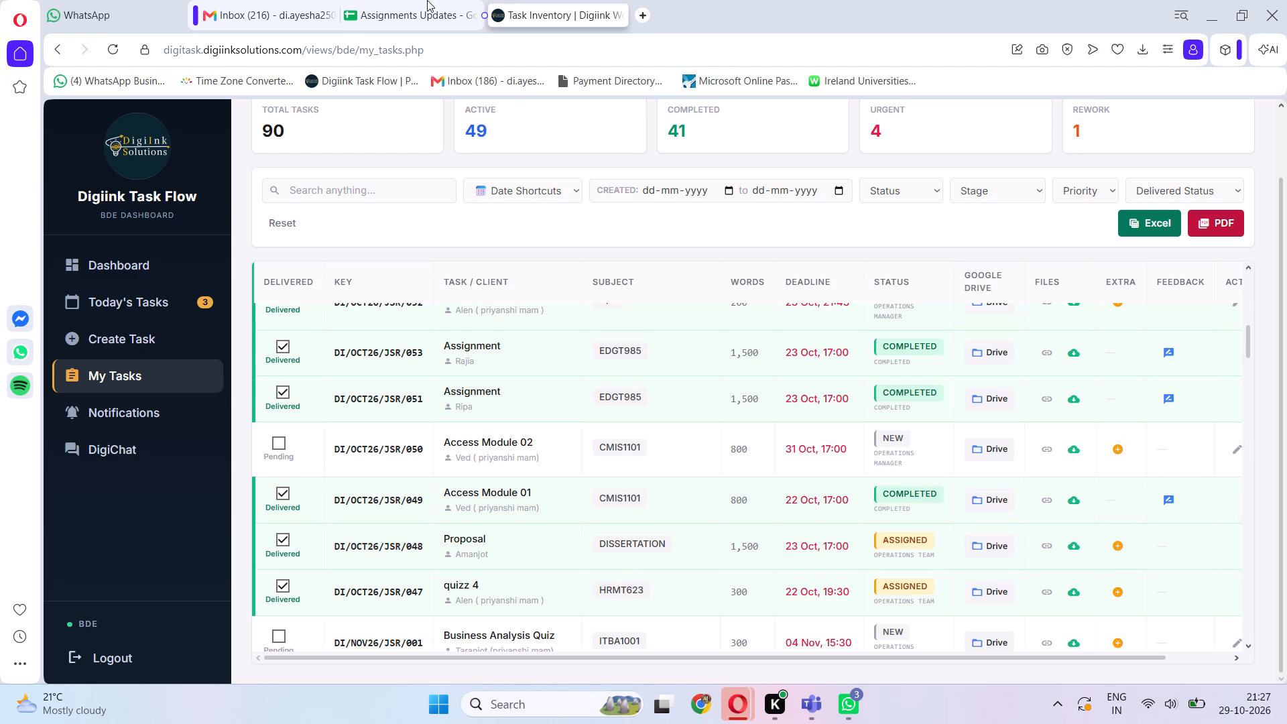
click(389, 7)
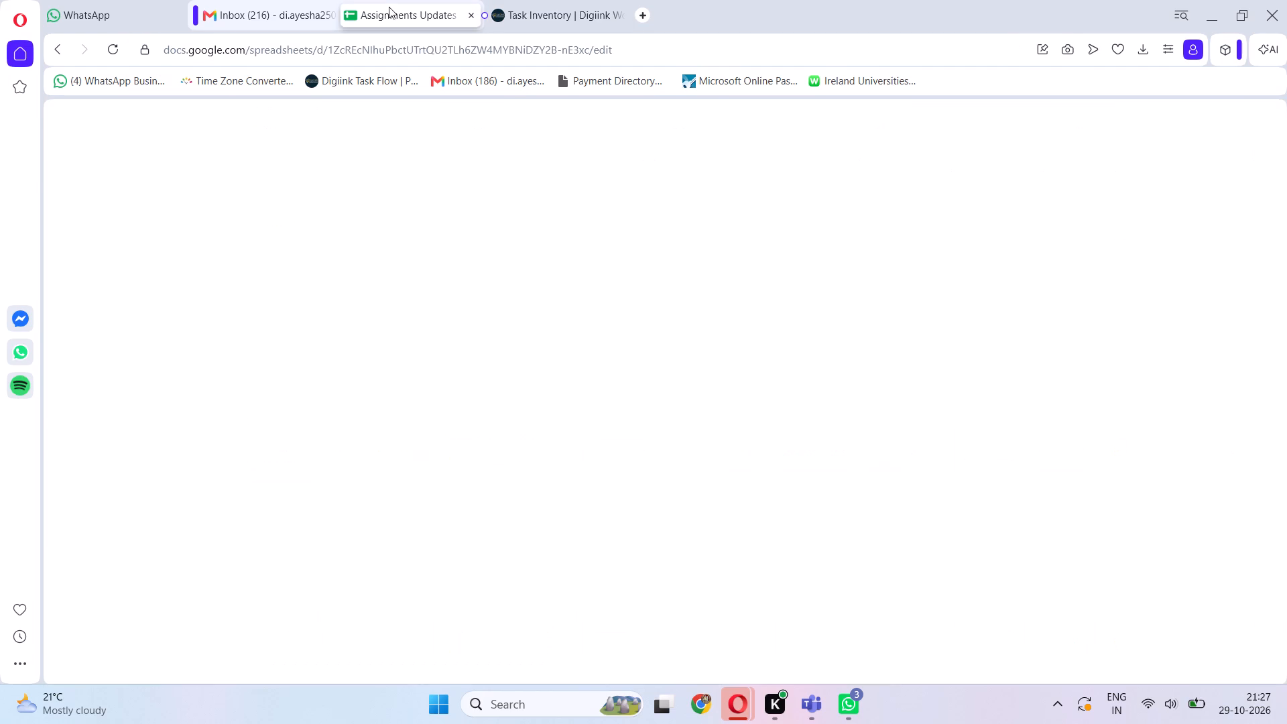
text(22/10/2026)
key(Return)
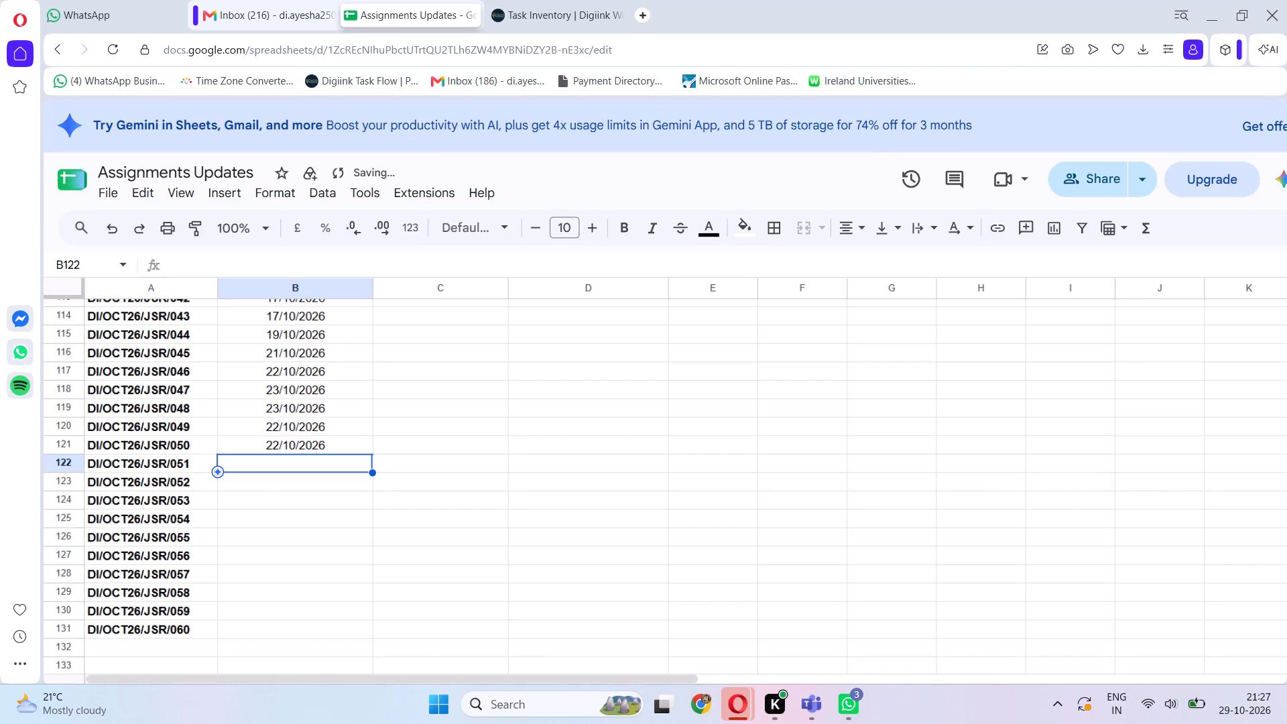
text(31/10/2026)
key(Return)
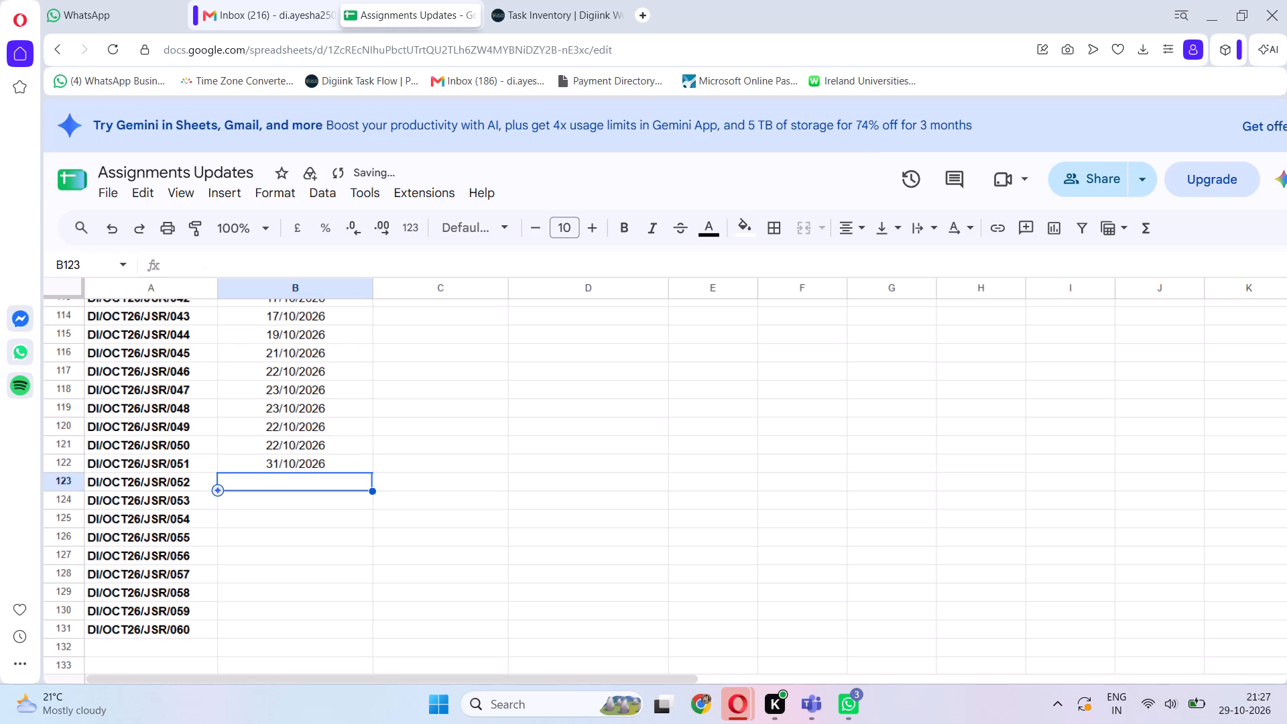
Check the Task Inventory deadlines from DI/OCT26/JSR/051 upward and enter 23/10/2026 in B123 of Assignments Updates.
click(538, 10)
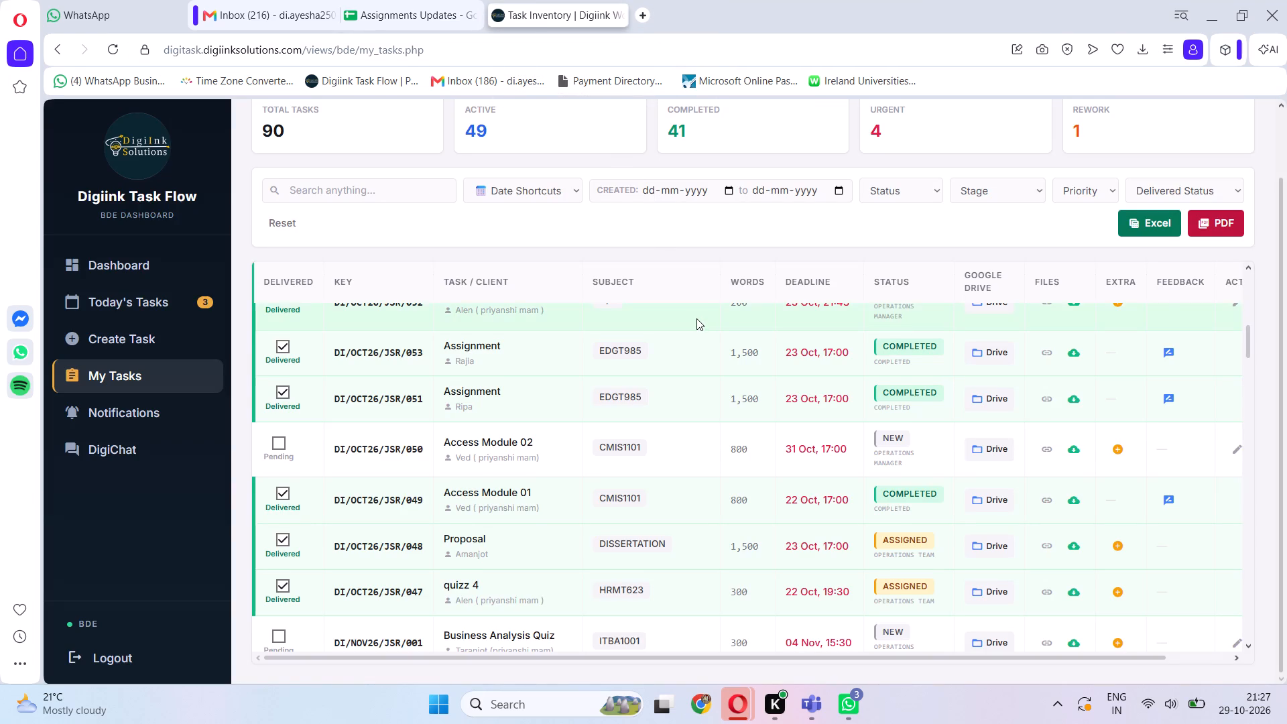
scroll(696, 318, up, 2)
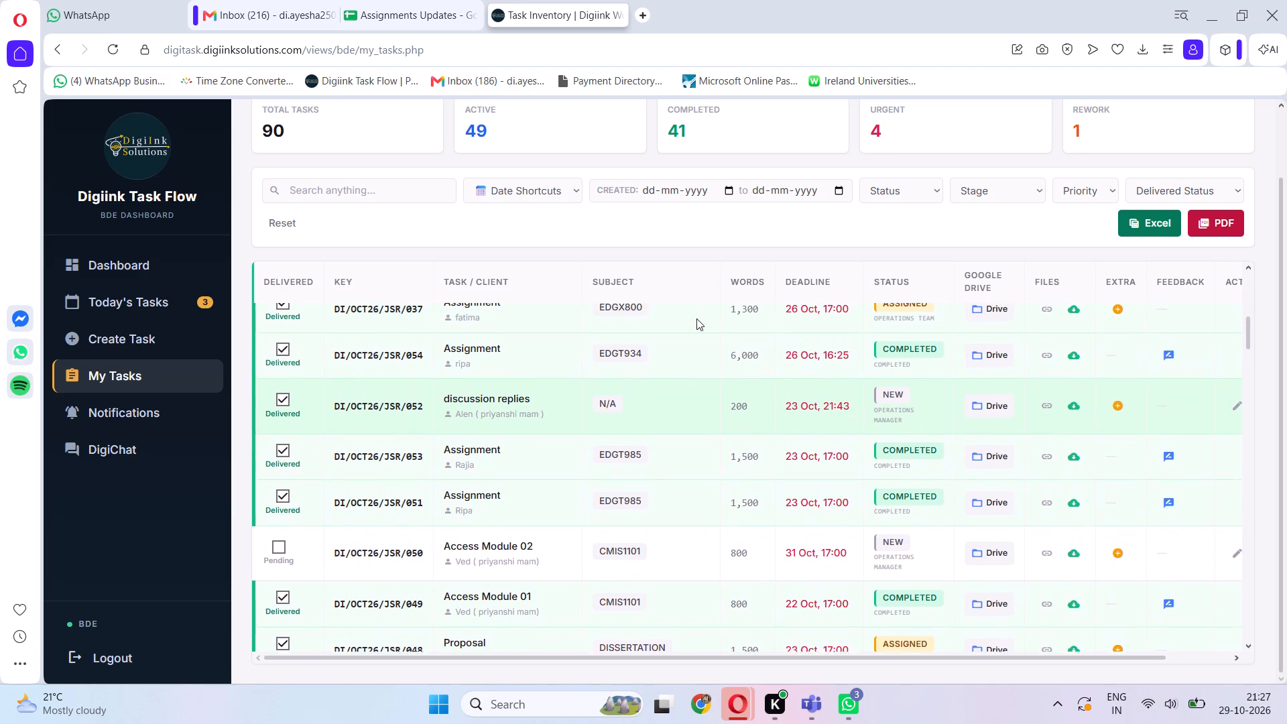
scroll(696, 318, up, 1)
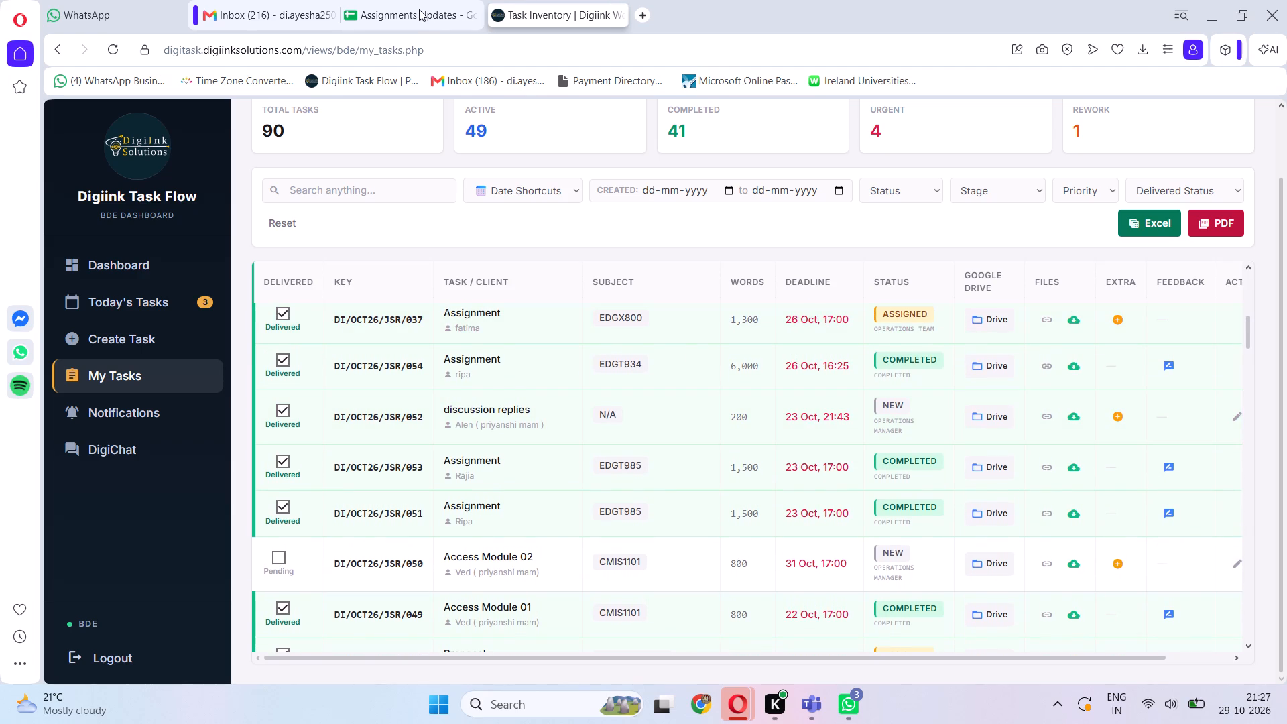
click(420, 10)
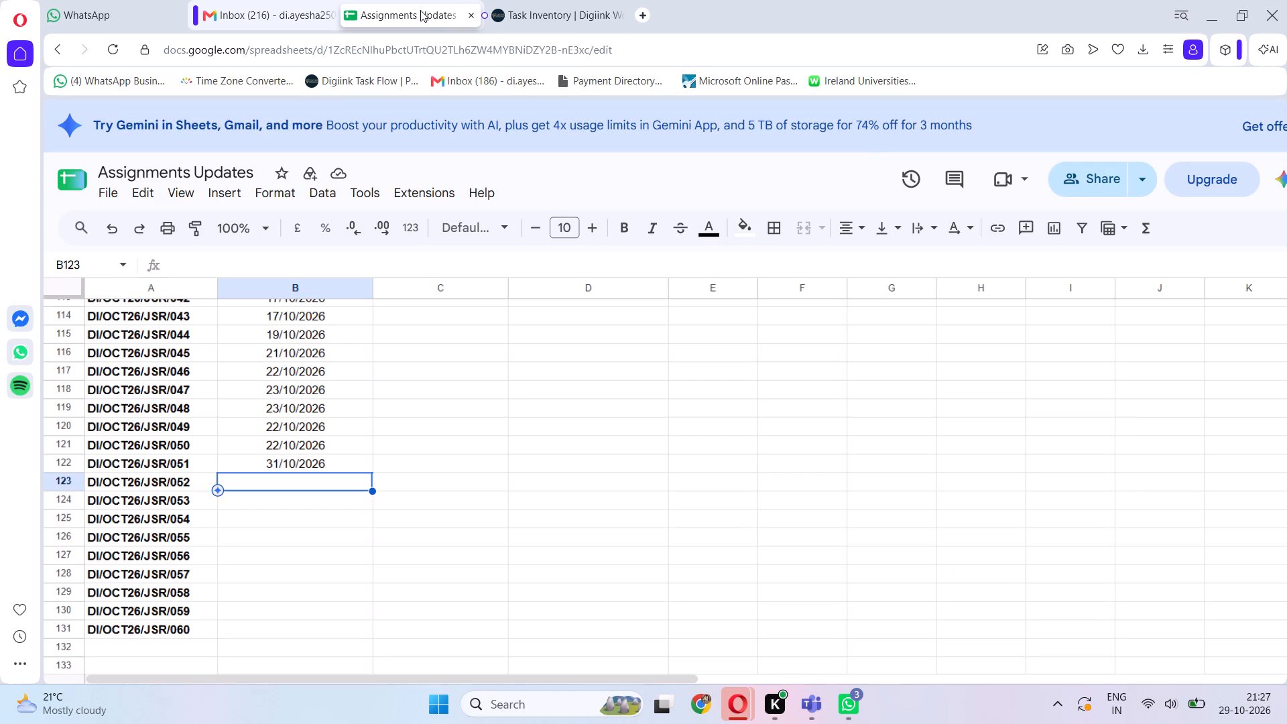
text(23/10/2026)
key(Return)
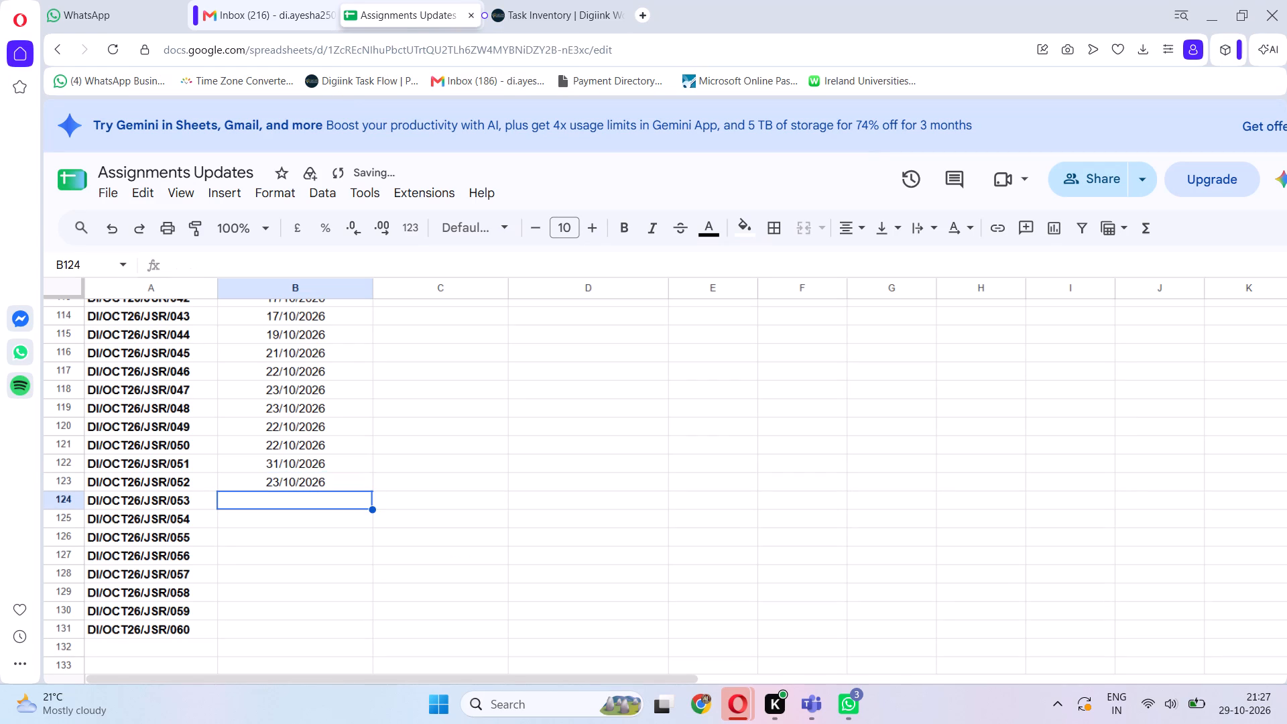
Copy the date in B123 into B124 to B126 for DI/OCT26/JSR/053 to 055.
key(Up)
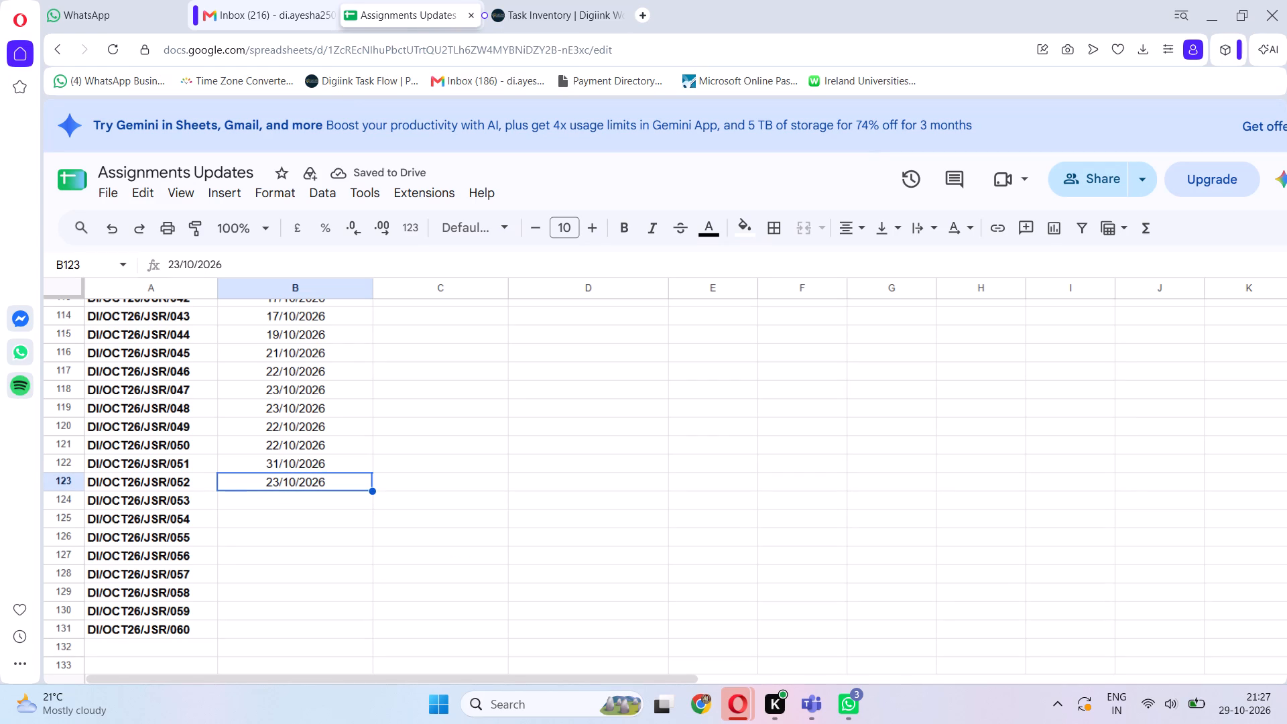
key(ctrl+c)
drag(333, 501, 330, 523)
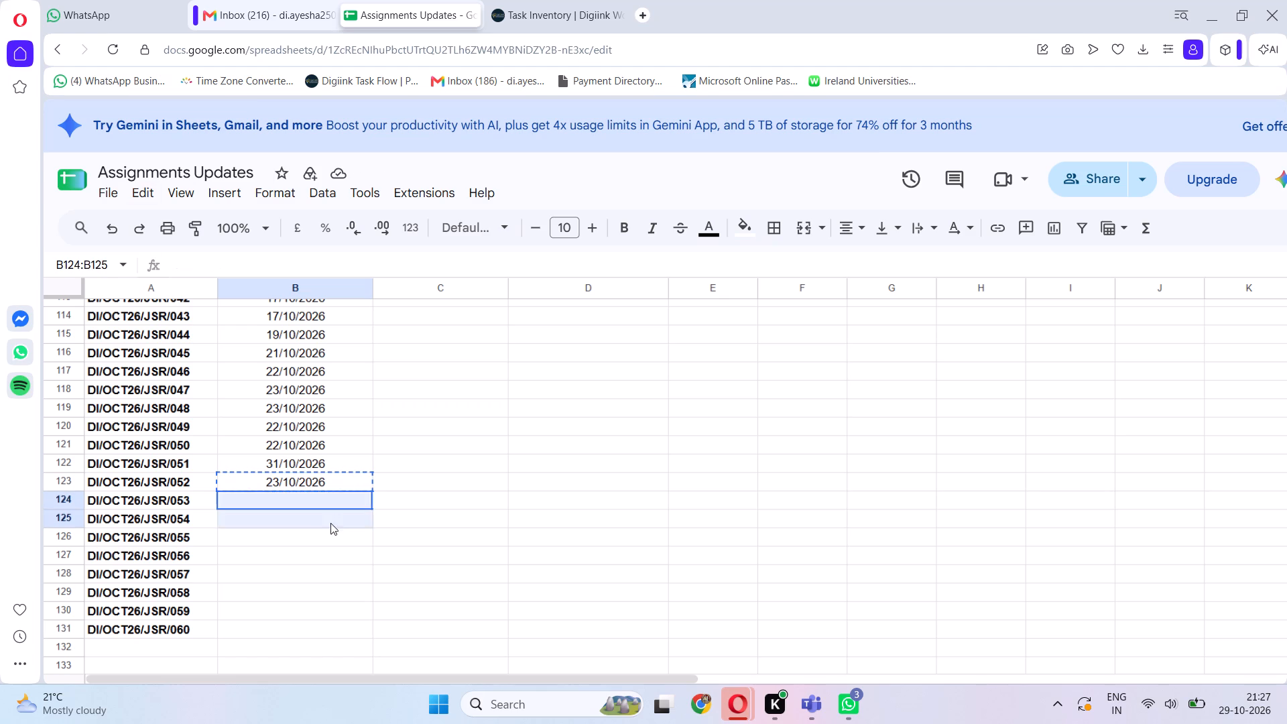
drag(330, 523, 328, 530)
key(ctrl+v)
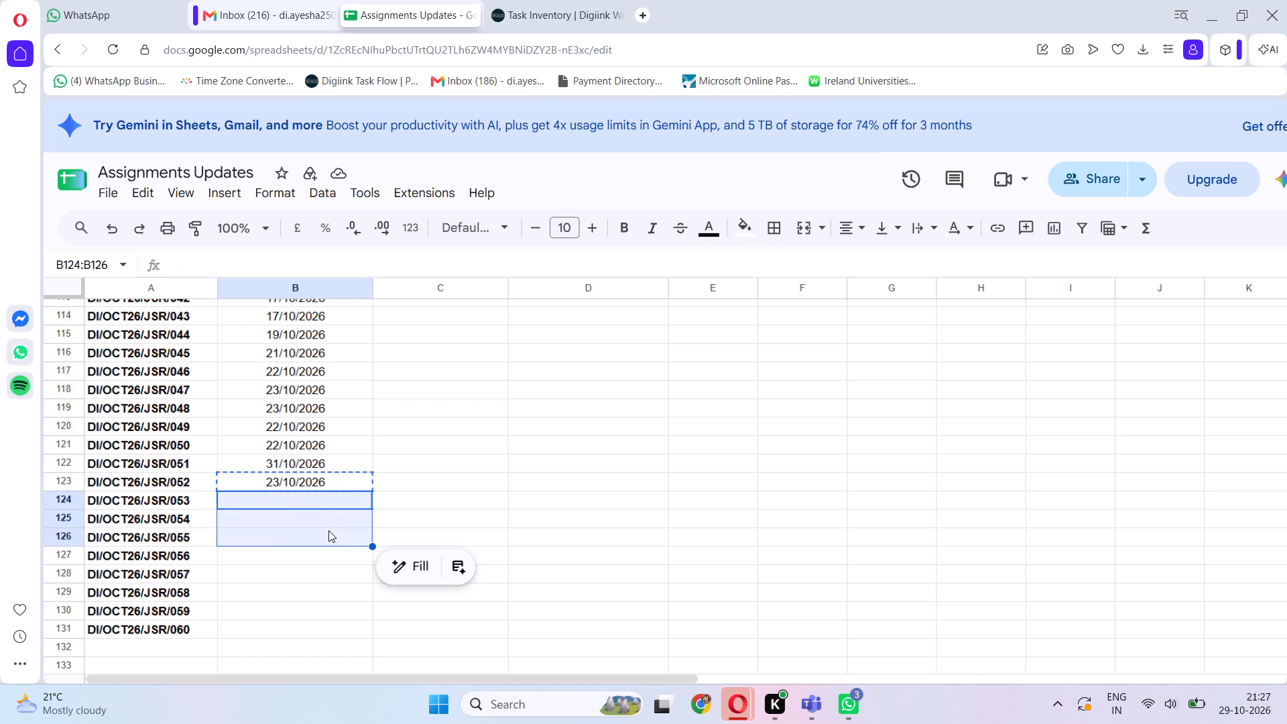
click(296, 542)
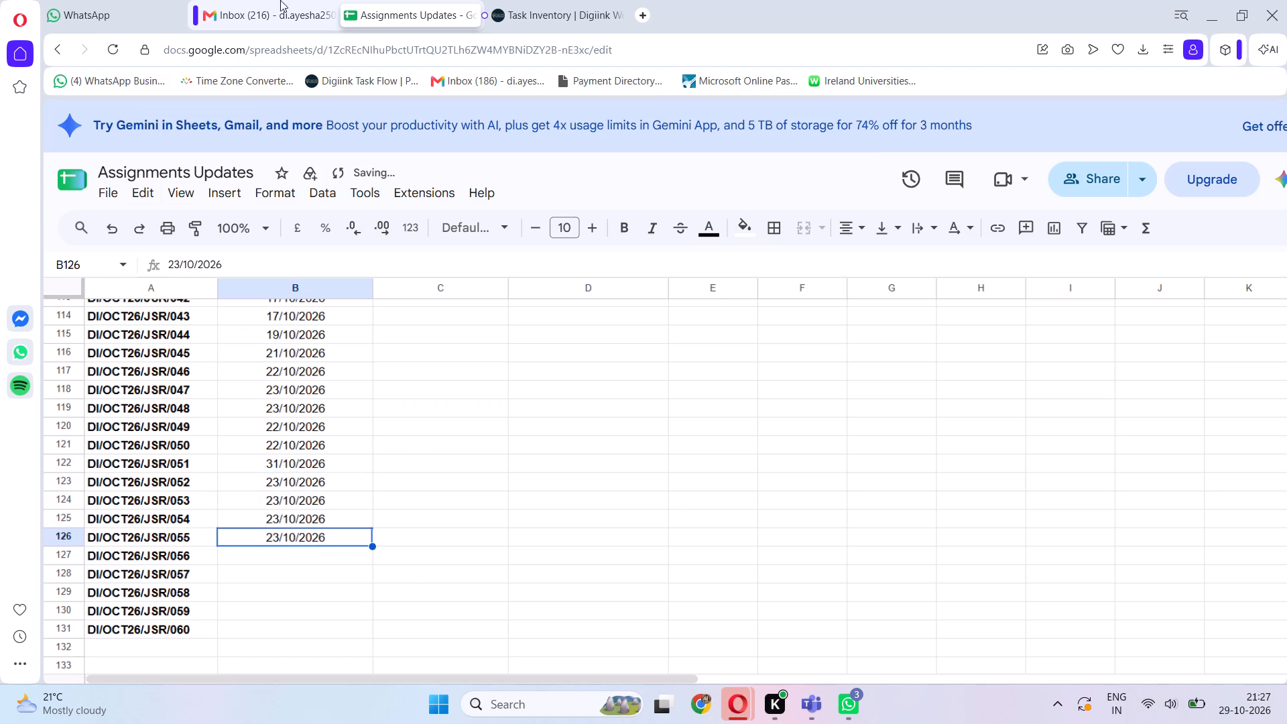
Compare the filled dates with the Task Inventory and look up the deadlines of DI/OCT26/JSR/054 to 059.
click(522, 15)
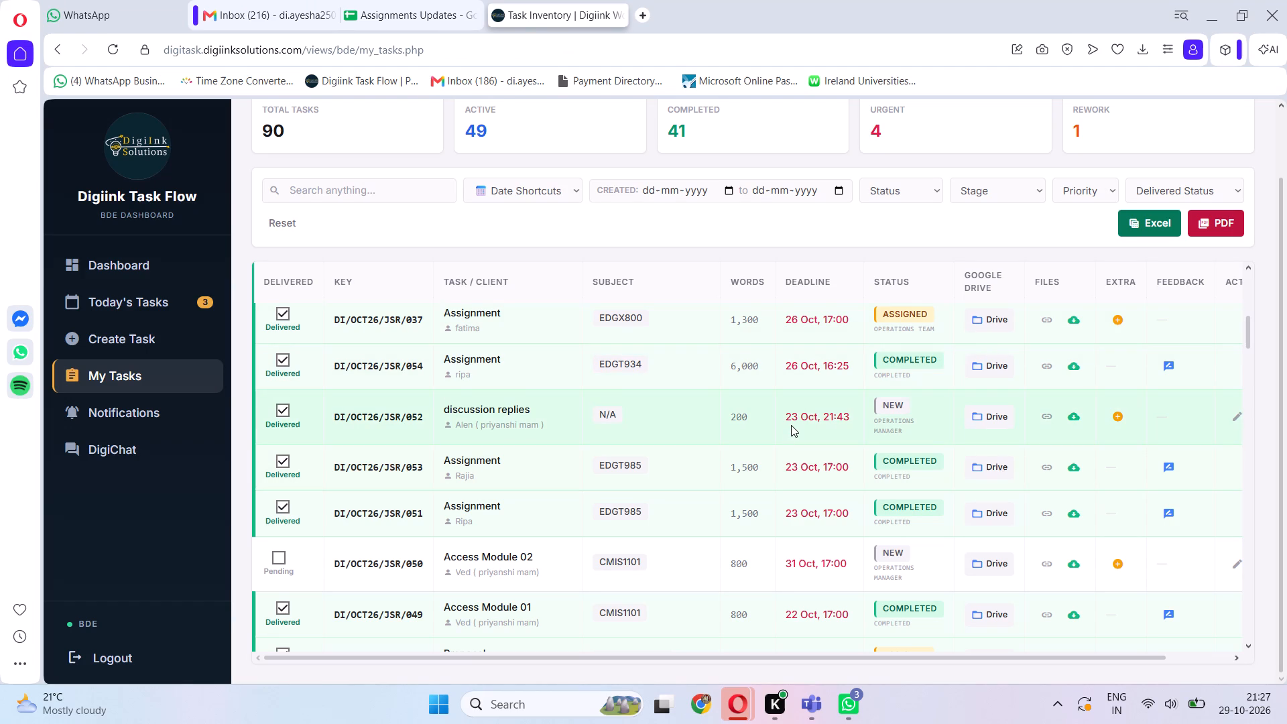
click(407, 8)
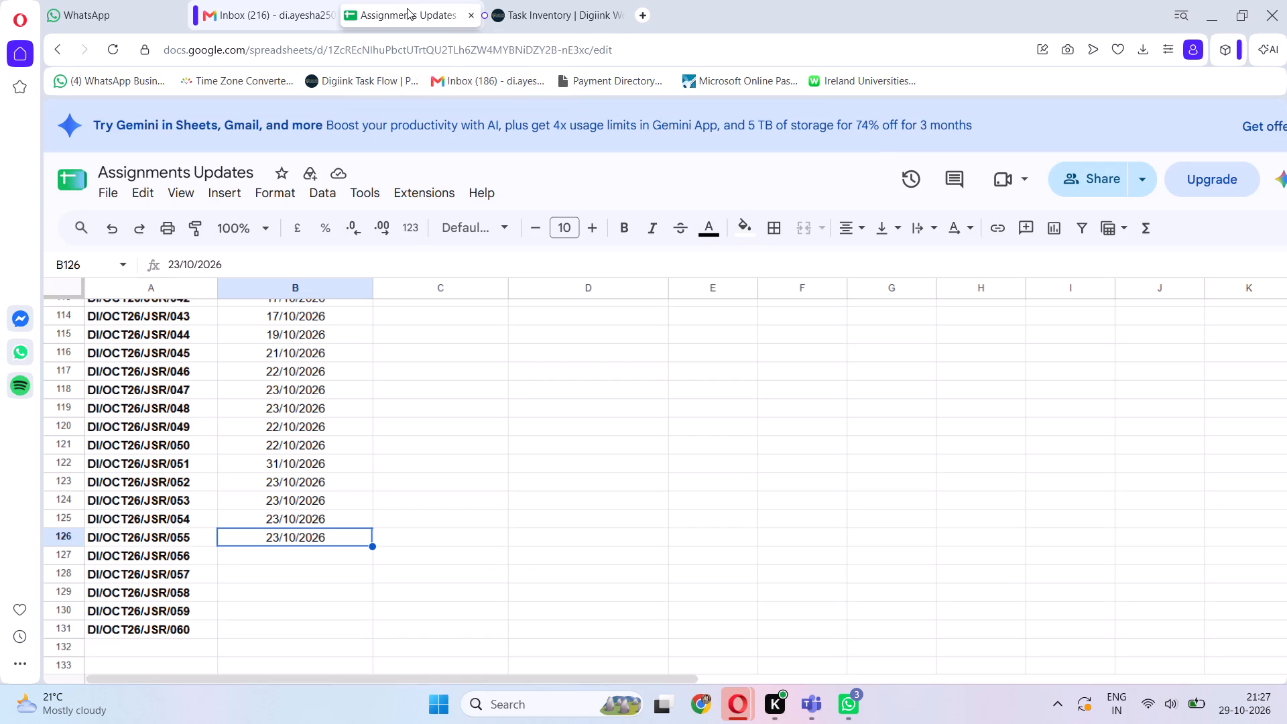
click(555, 6)
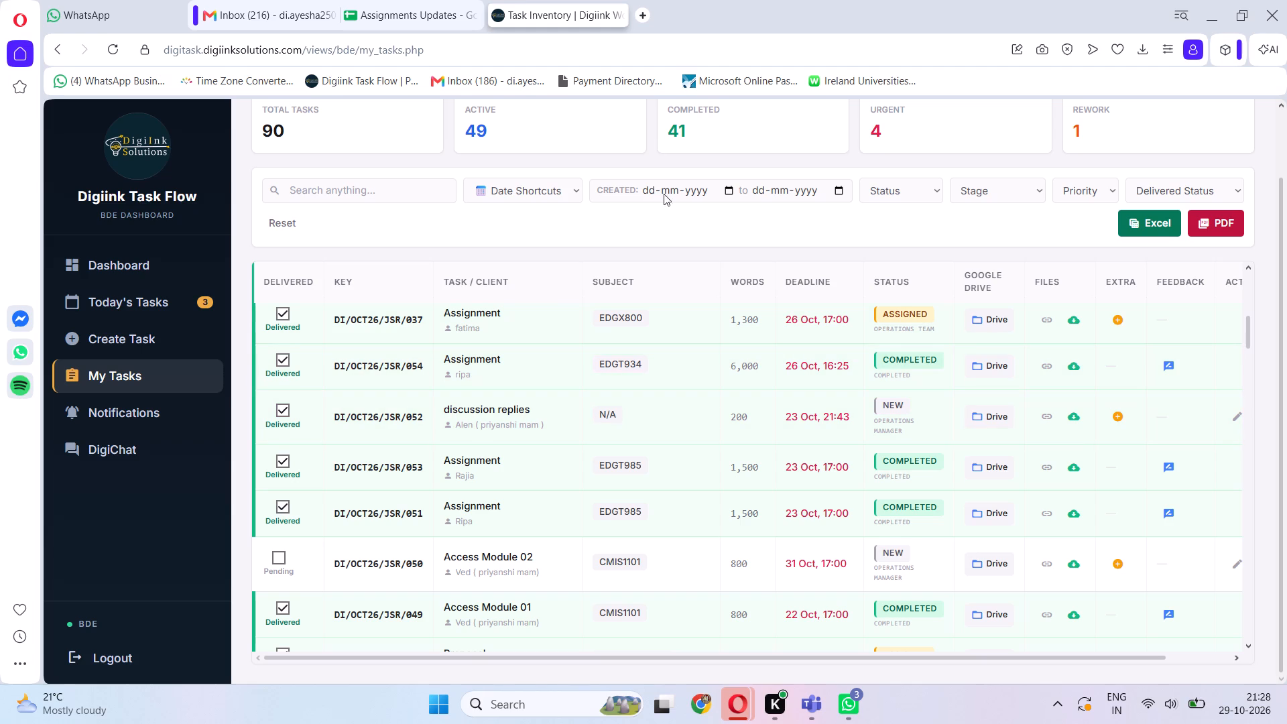
click(554, 19)
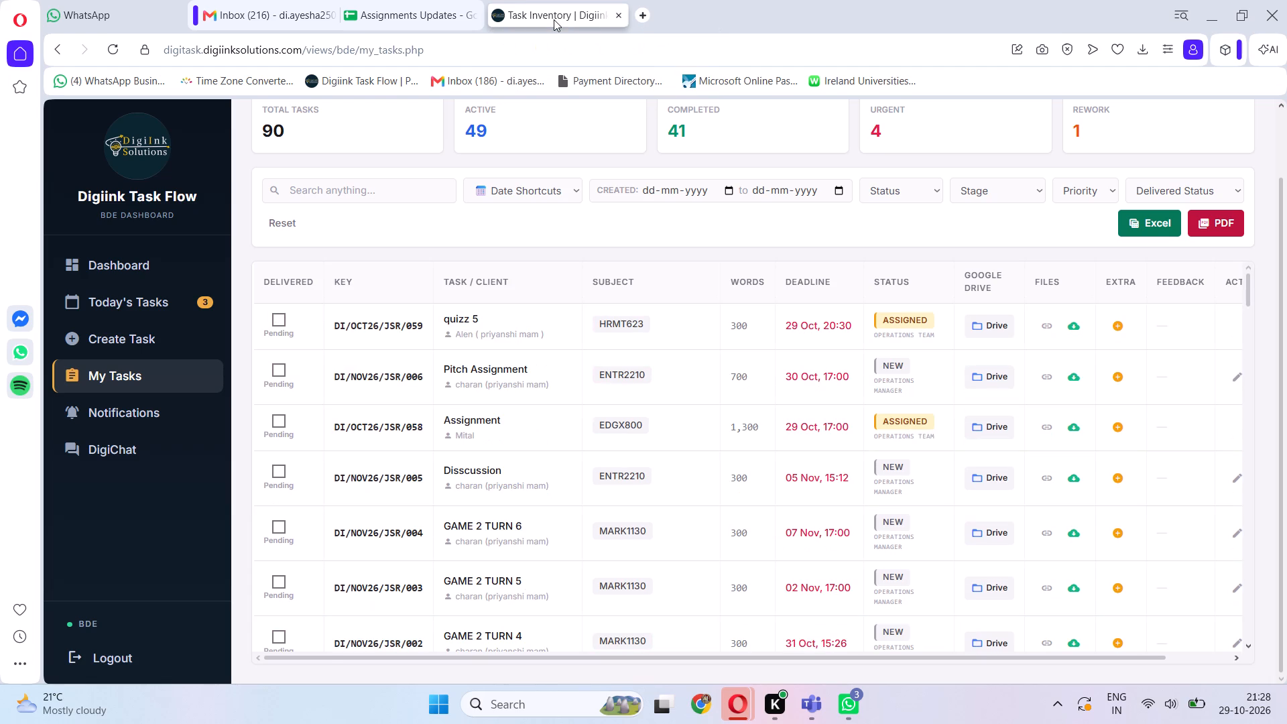
click(441, 1)
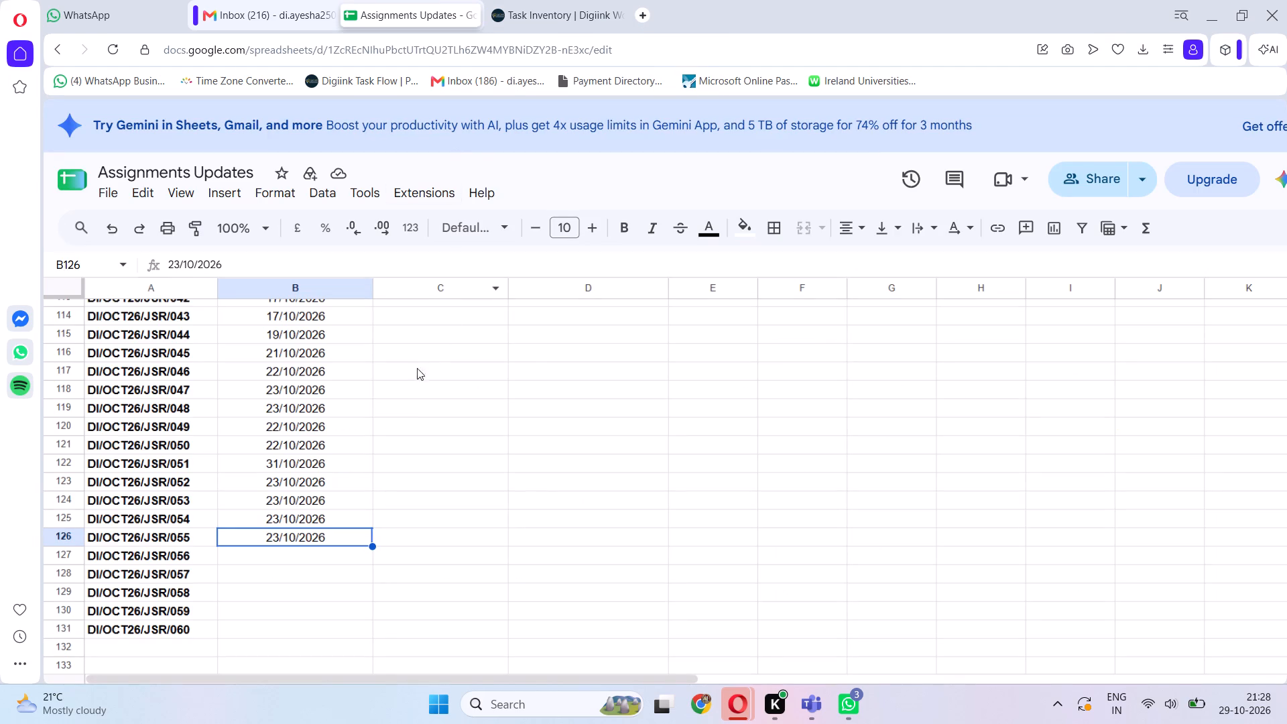
click(556, 15)
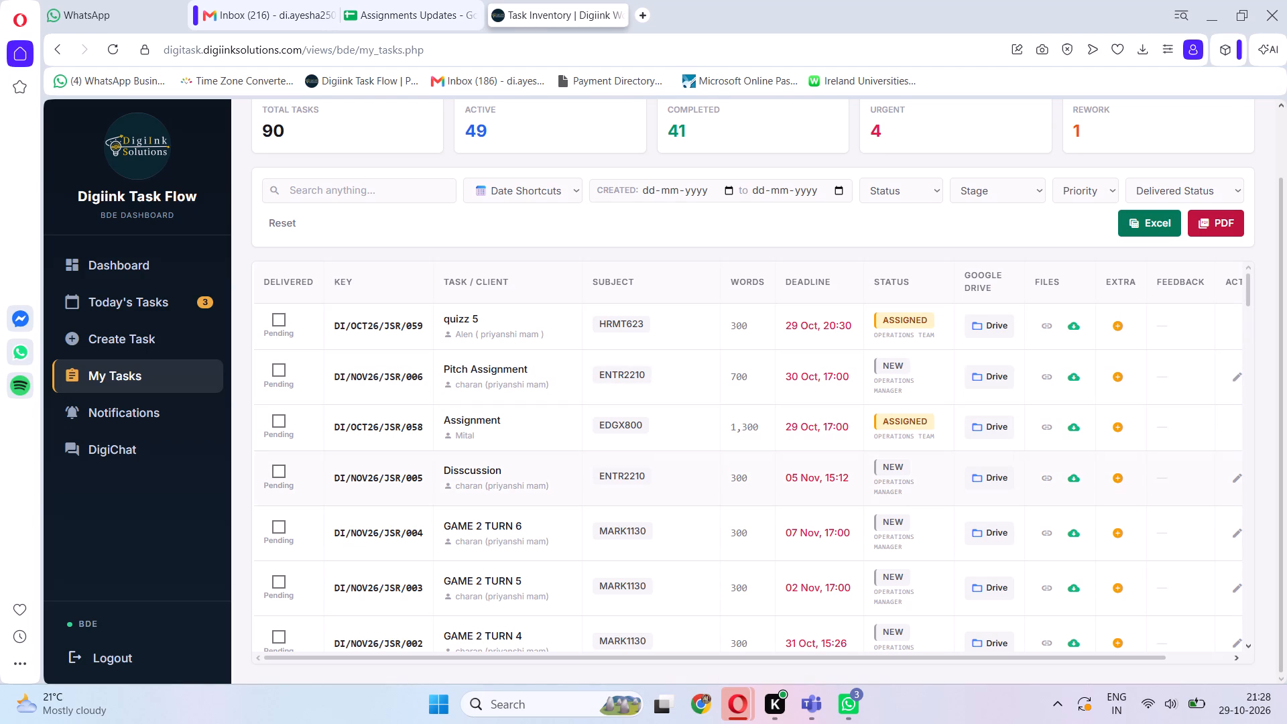
scroll(432, 517, down, 3)
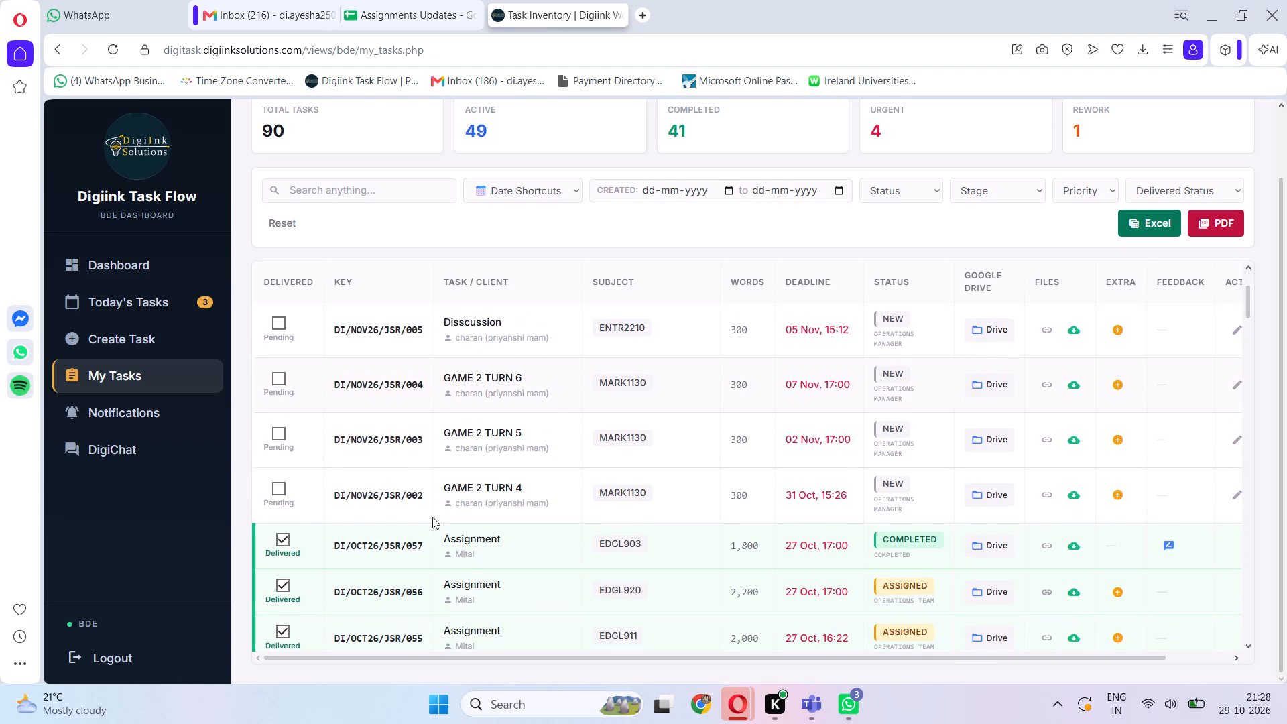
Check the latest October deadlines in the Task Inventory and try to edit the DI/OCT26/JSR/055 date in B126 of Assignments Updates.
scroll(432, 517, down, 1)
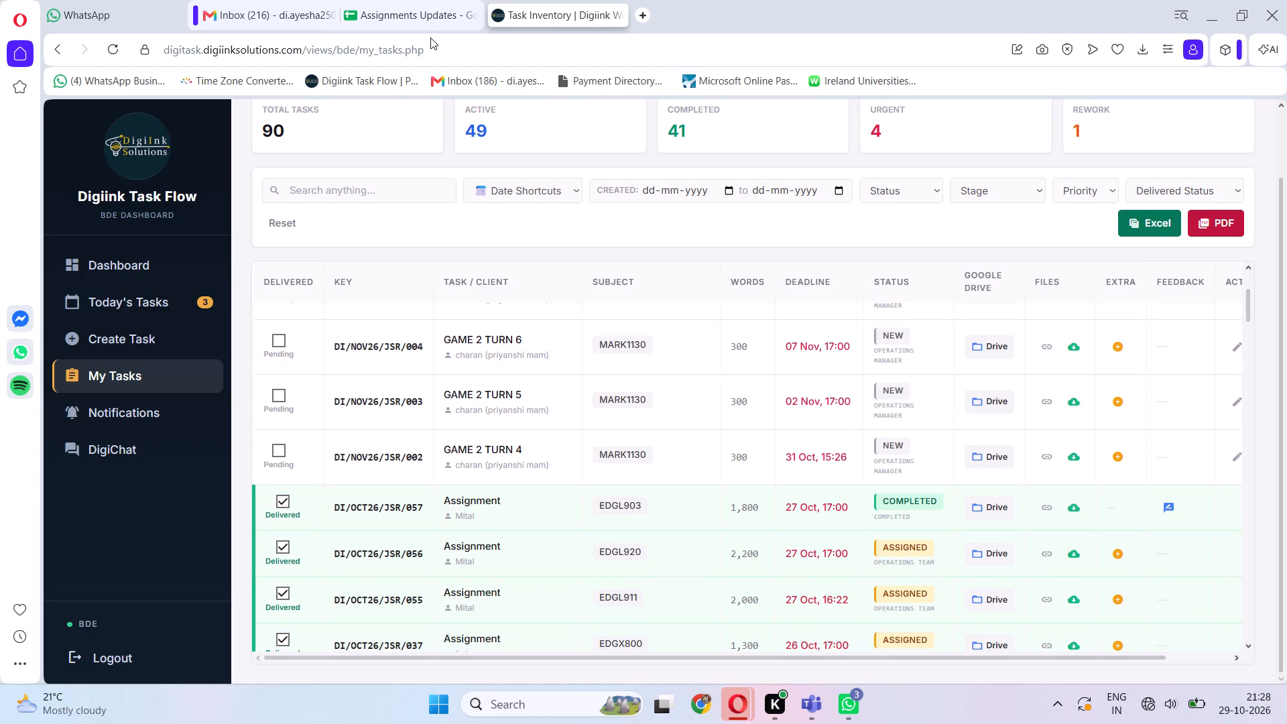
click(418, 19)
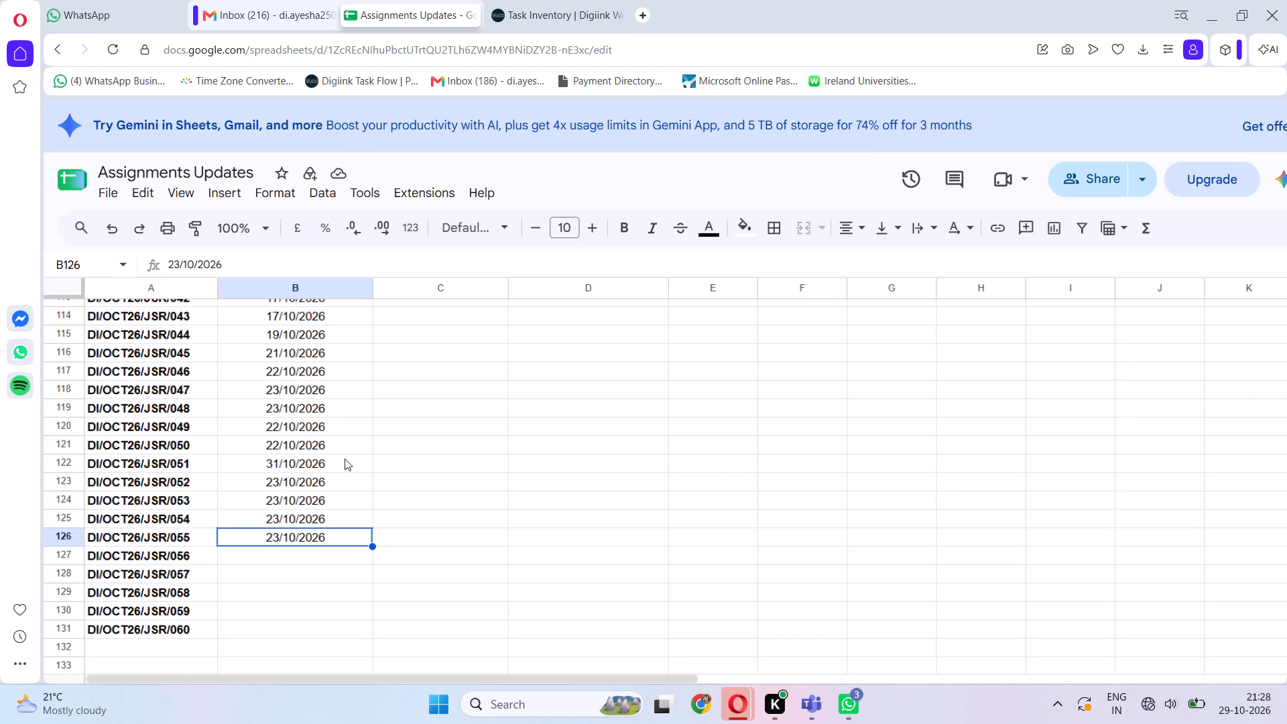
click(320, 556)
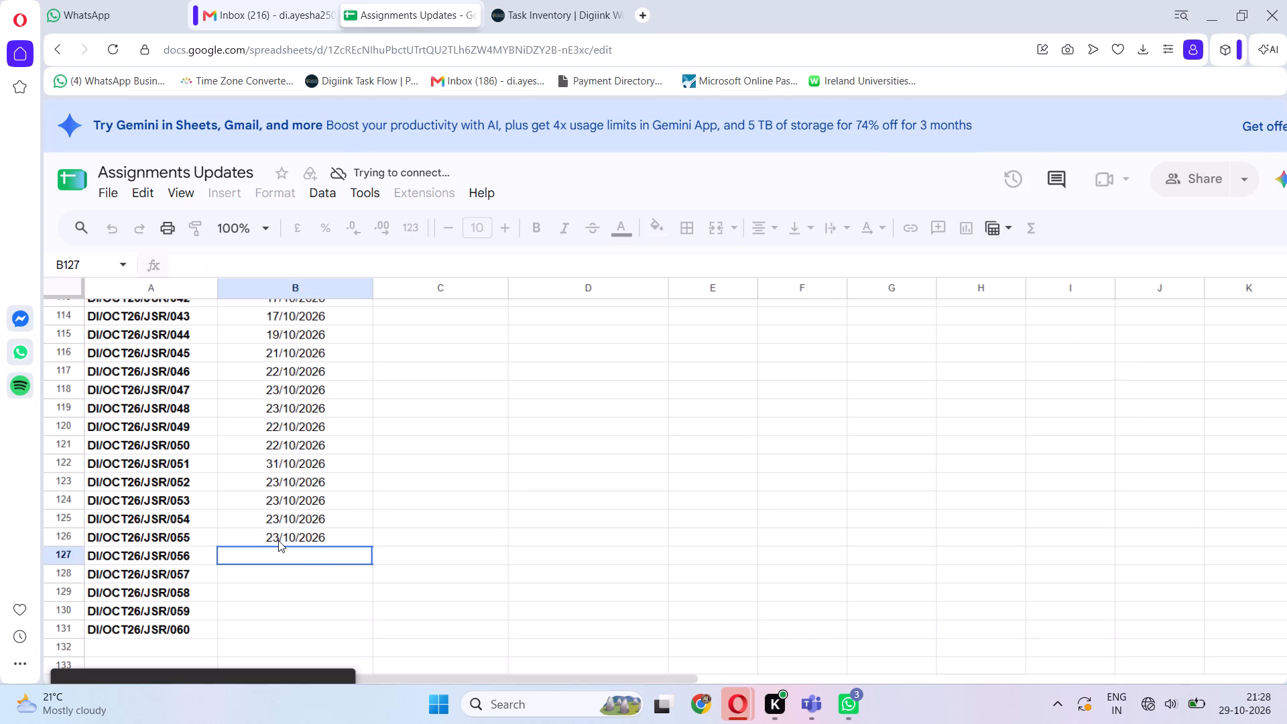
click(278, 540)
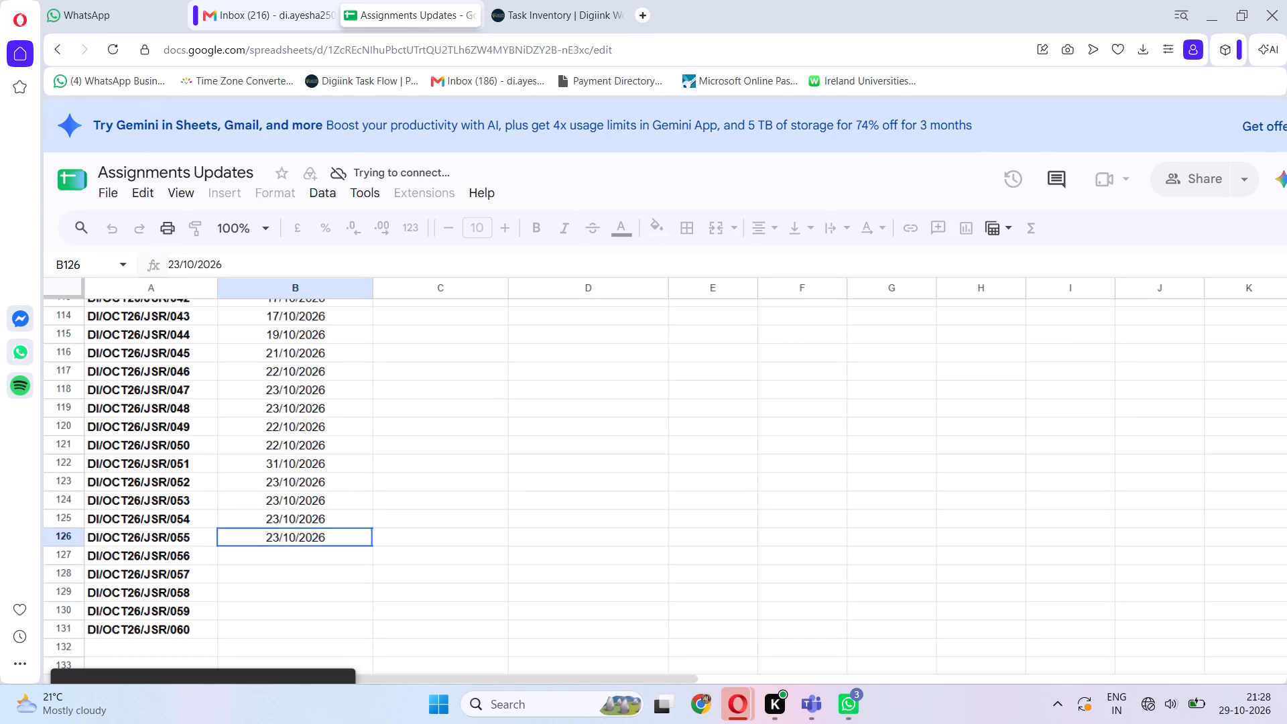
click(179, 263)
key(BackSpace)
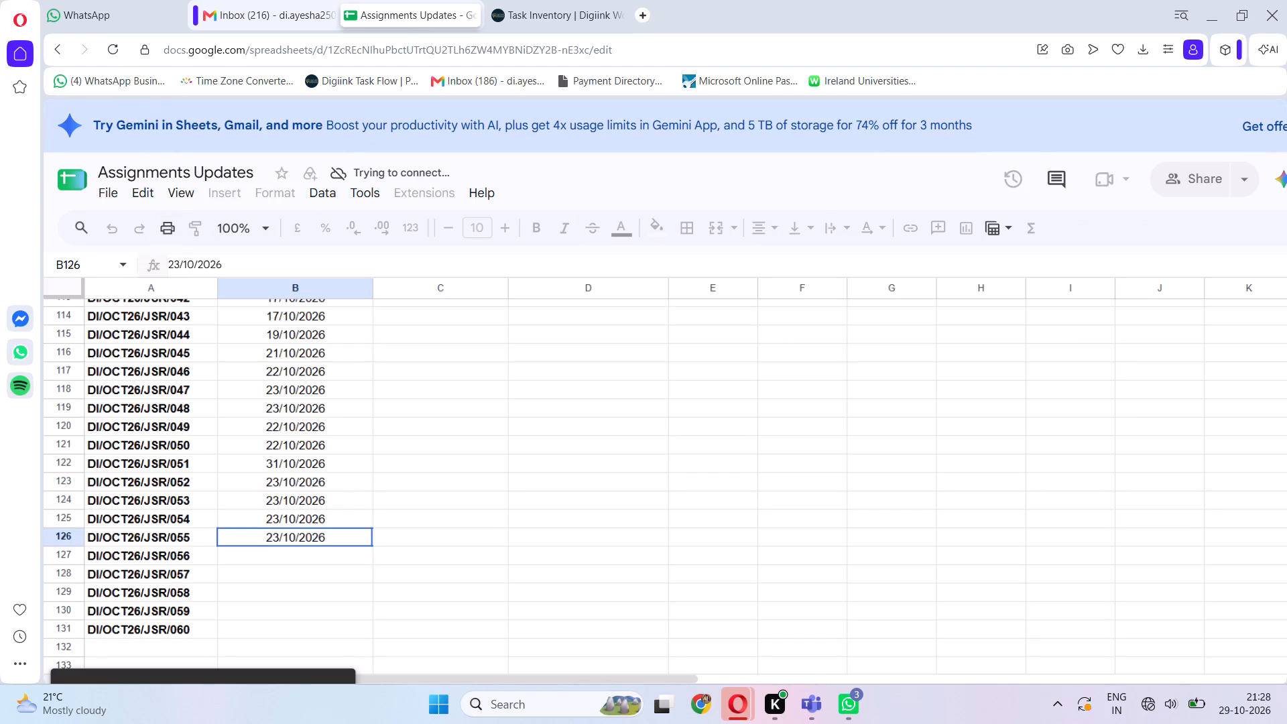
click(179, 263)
Find the iPhone network among the available Wi-Fi networks and start connecting to it with automatic connection enabled.
click(1138, 713)
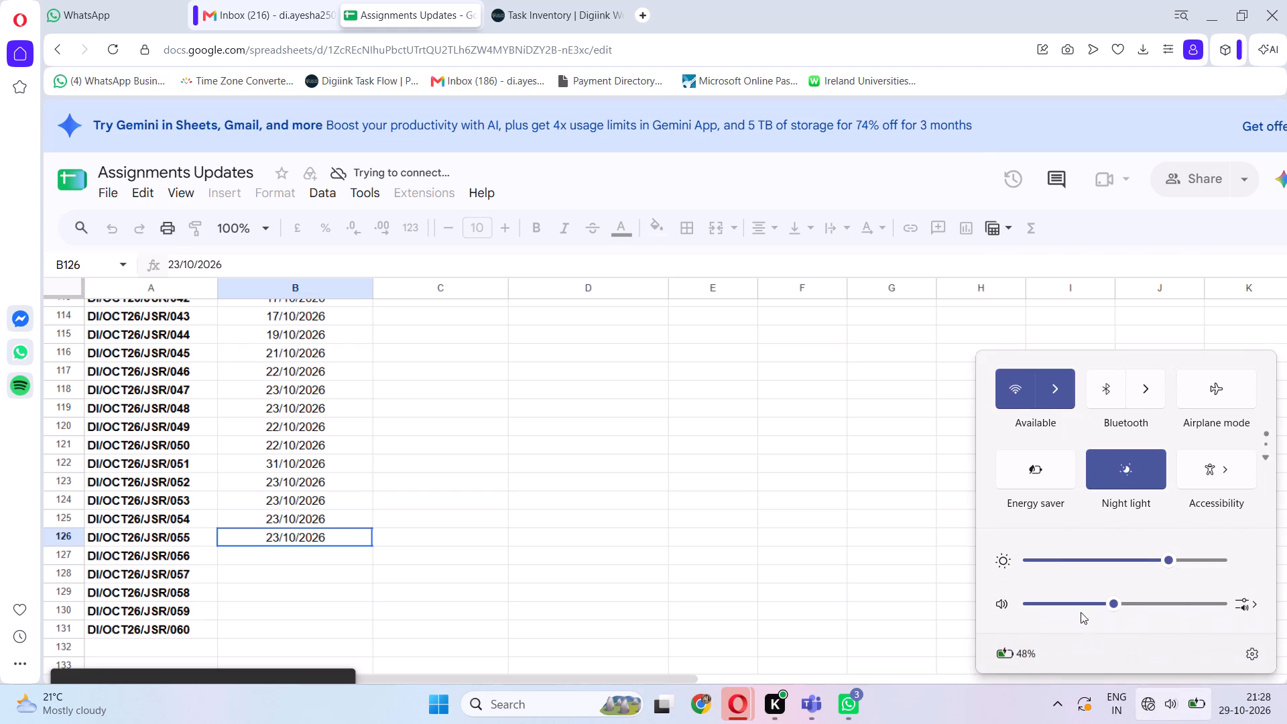
click(1054, 389)
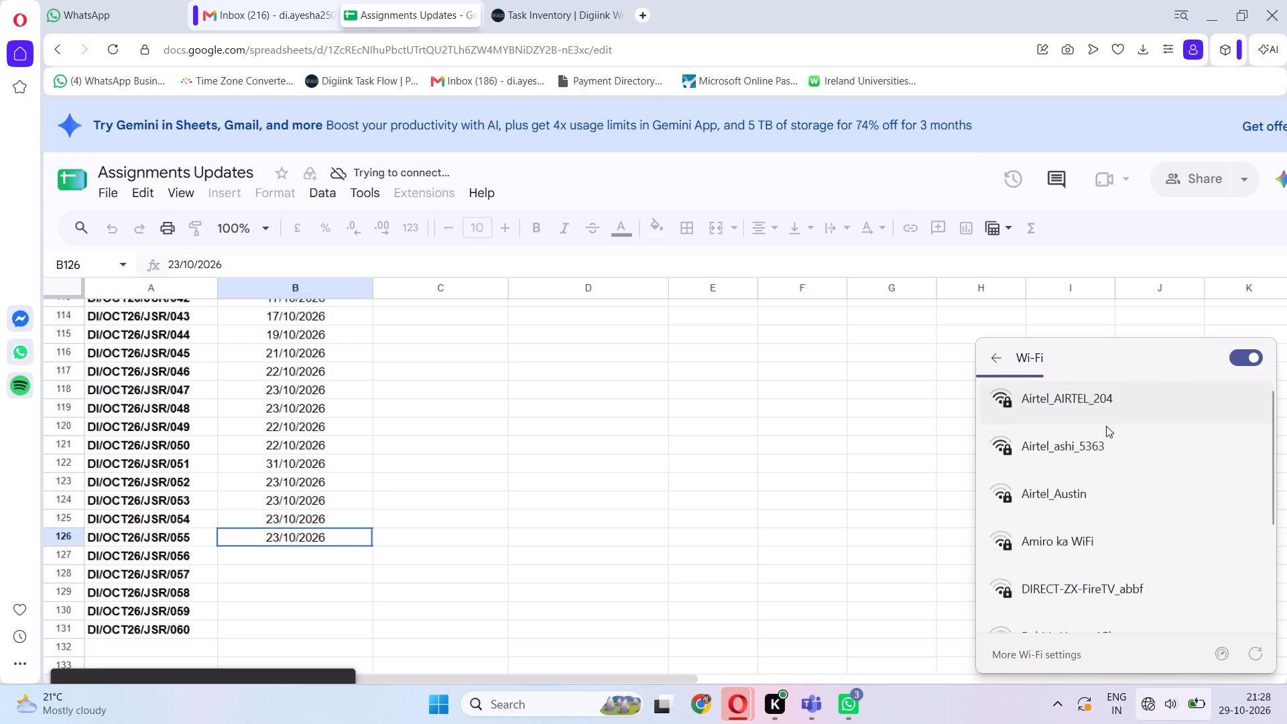
scroll(1104, 496, down, 6)
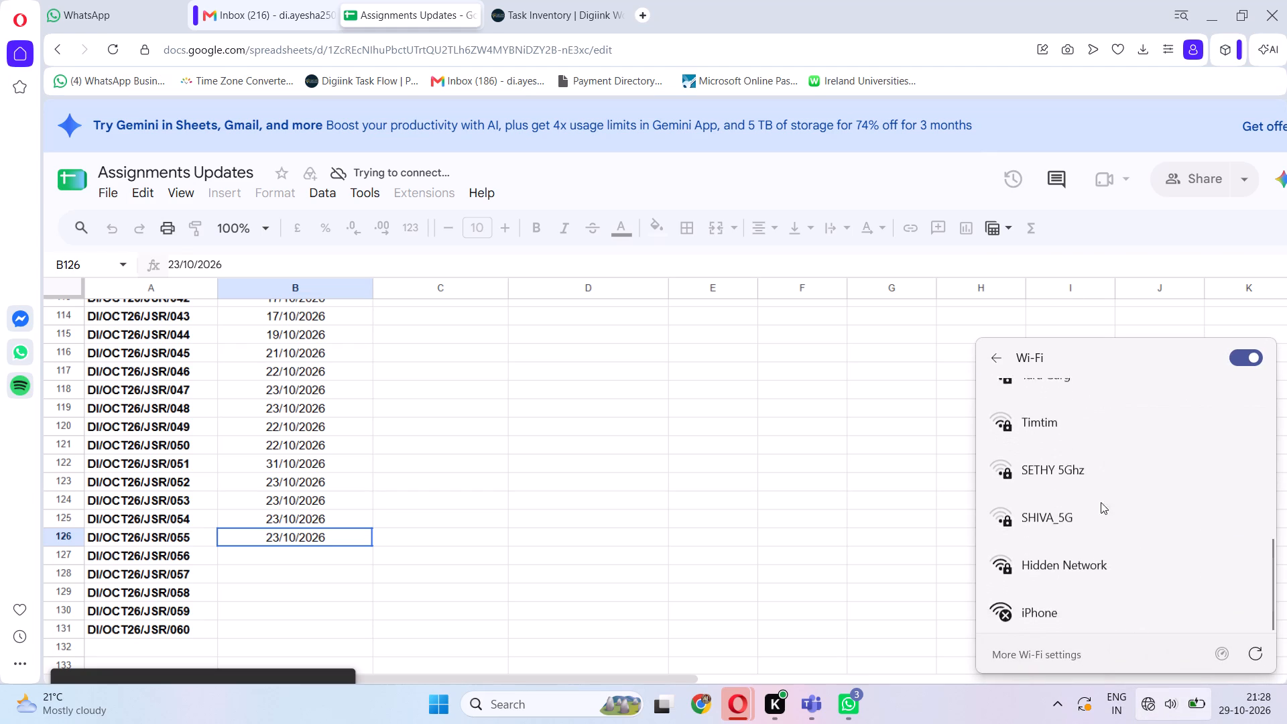
click(1066, 597)
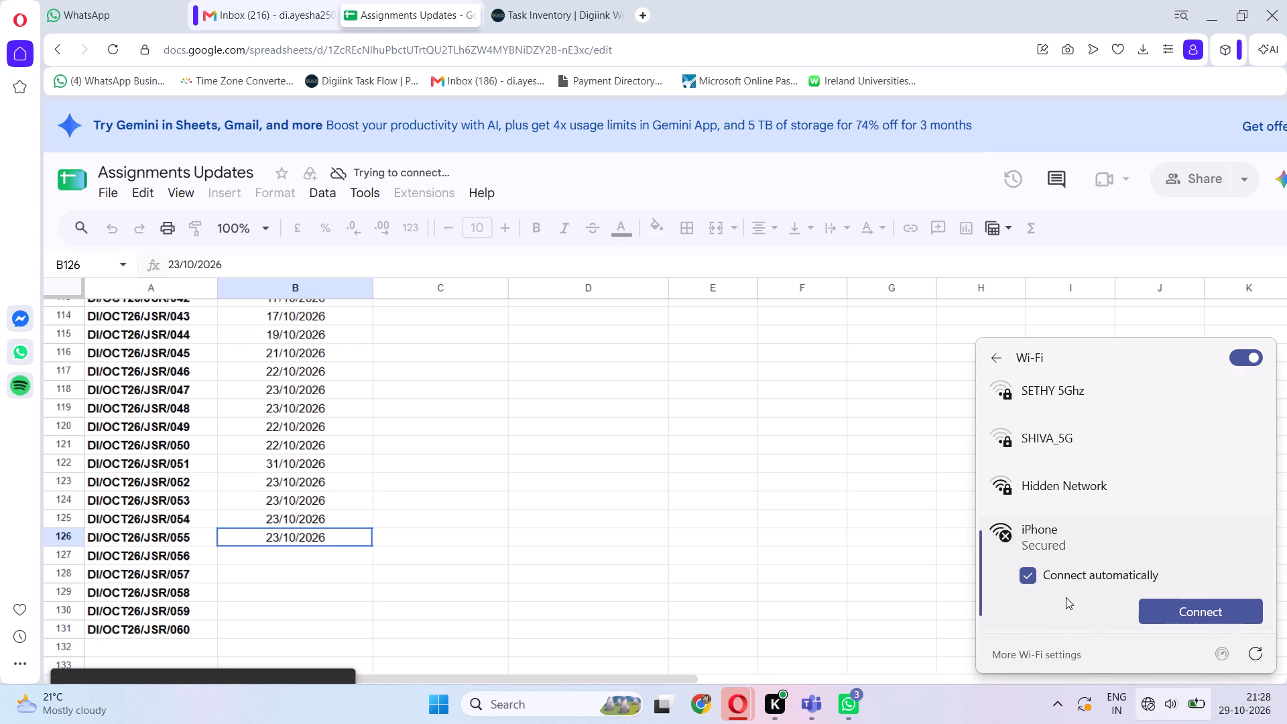
click(1195, 615)
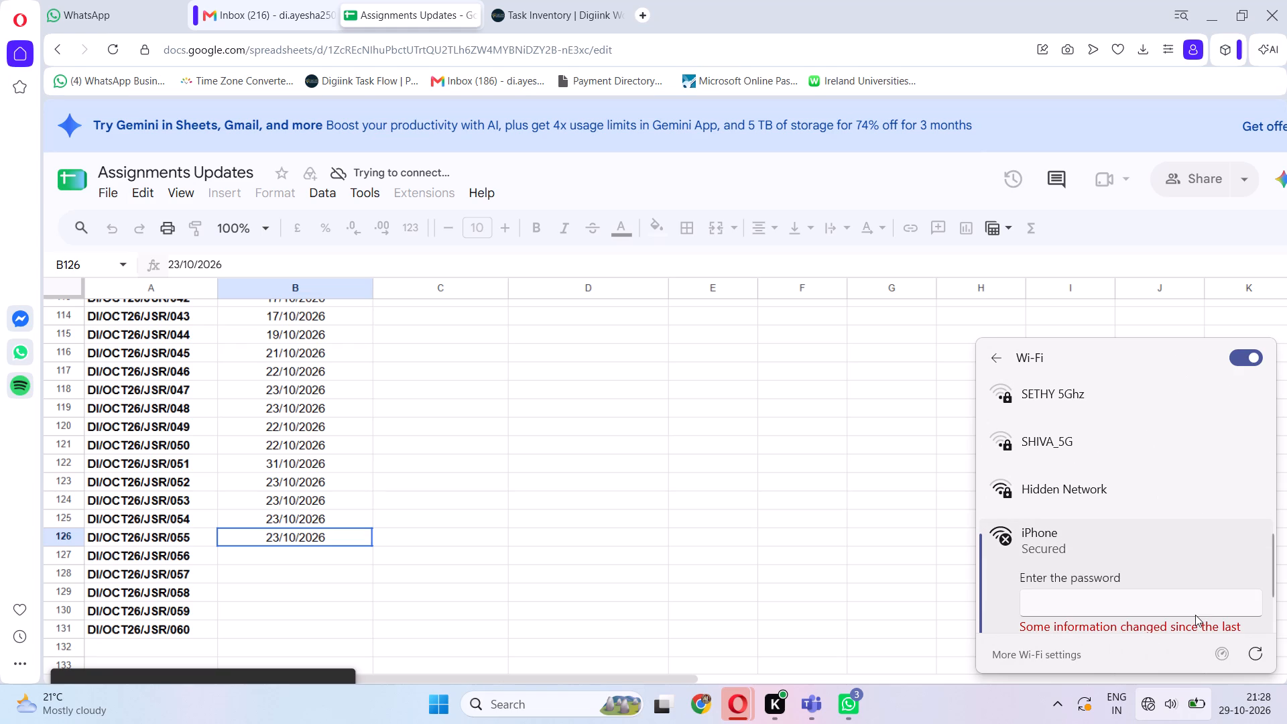
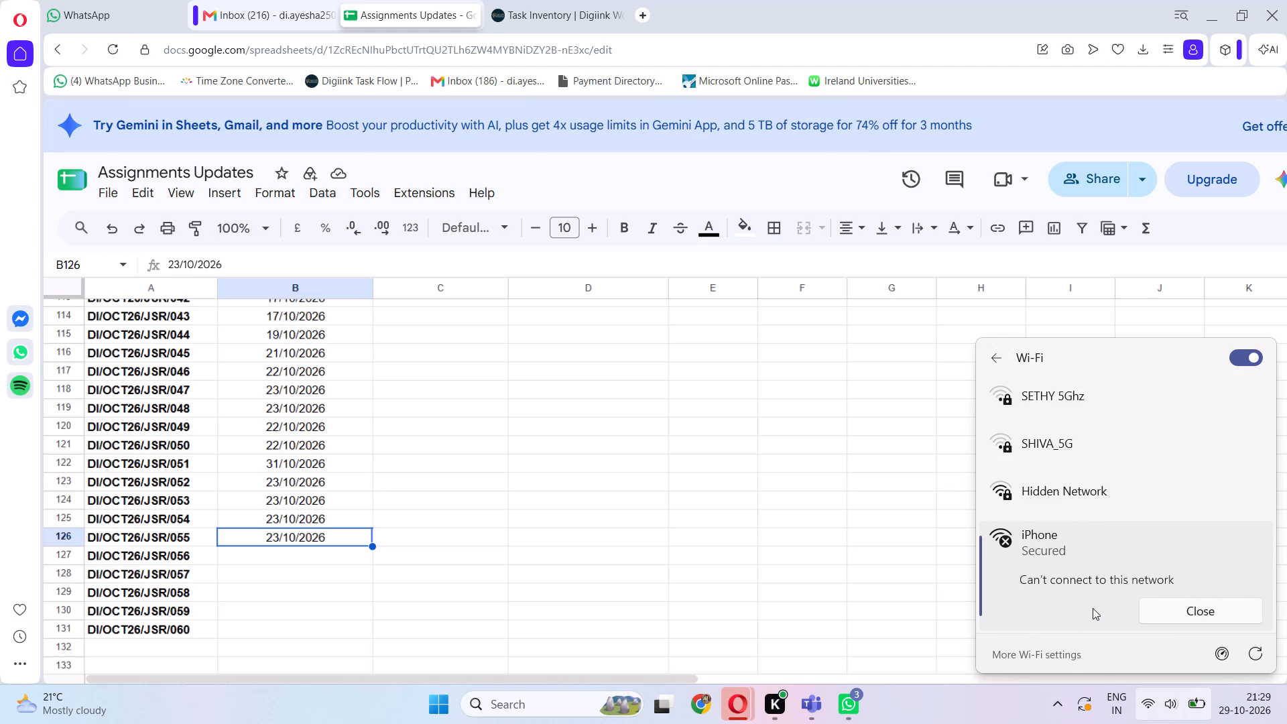
Dismiss the iPhone network's connection notice and close the Wi-Fi list to return to the Assignments Updates sheet.
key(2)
click(1166, 605)
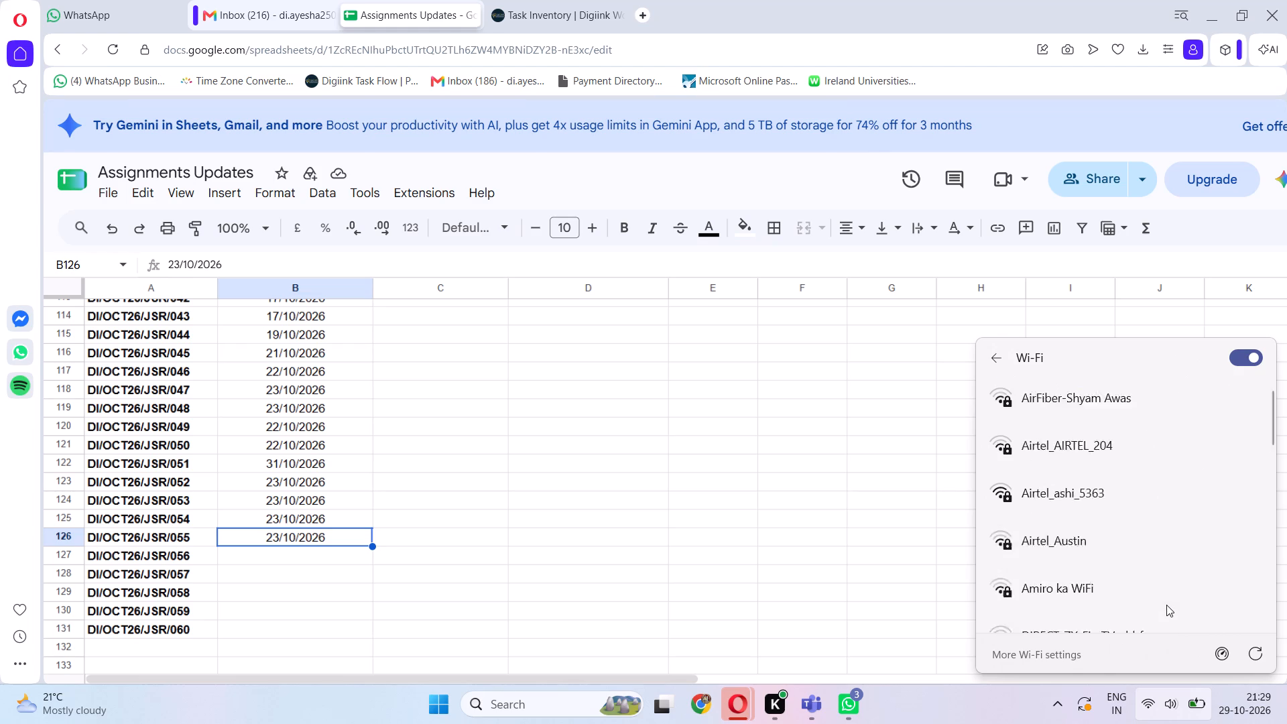
click(540, 466)
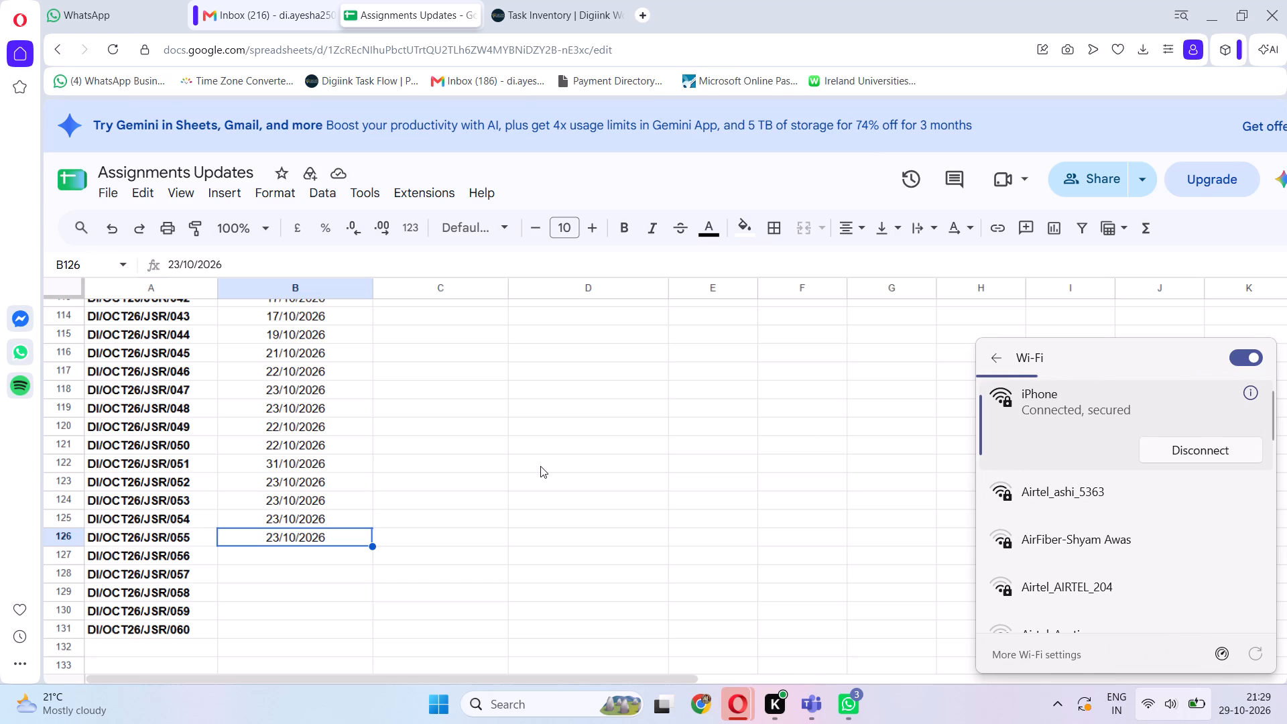
Replace the date in B126 for DI/OCT26/JSR/055 with 27/10/2026.
click(288, 540)
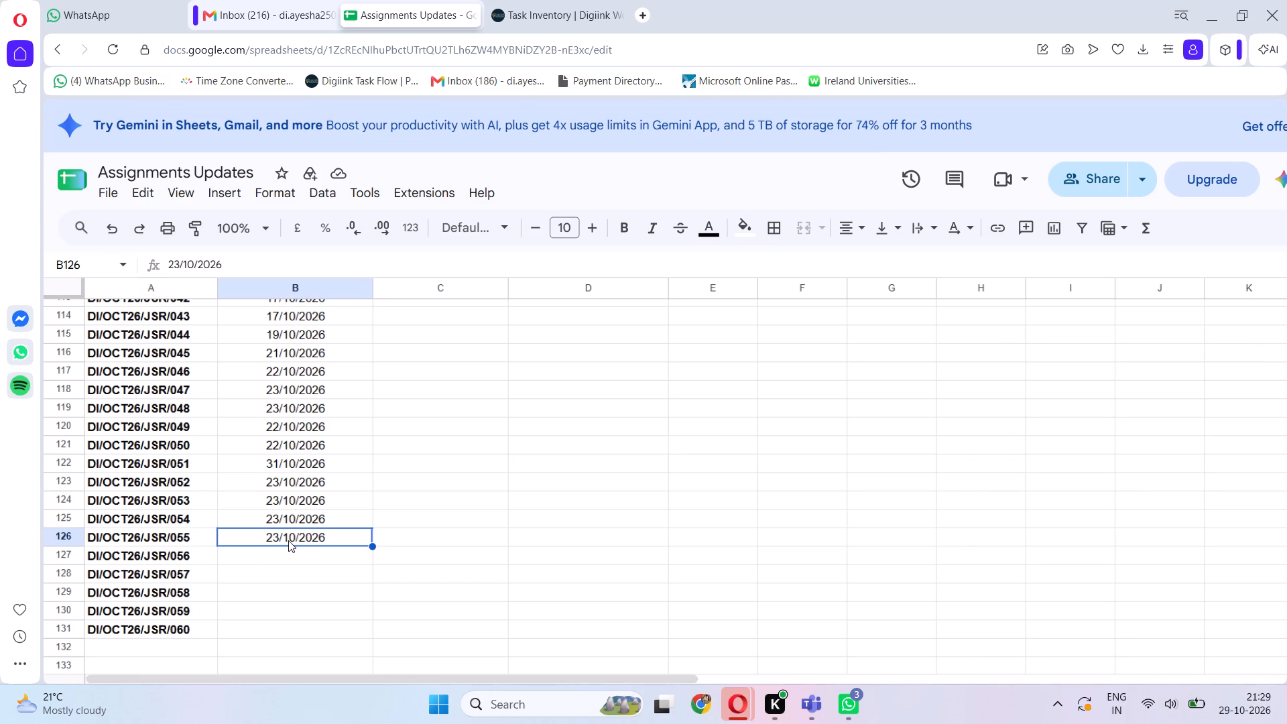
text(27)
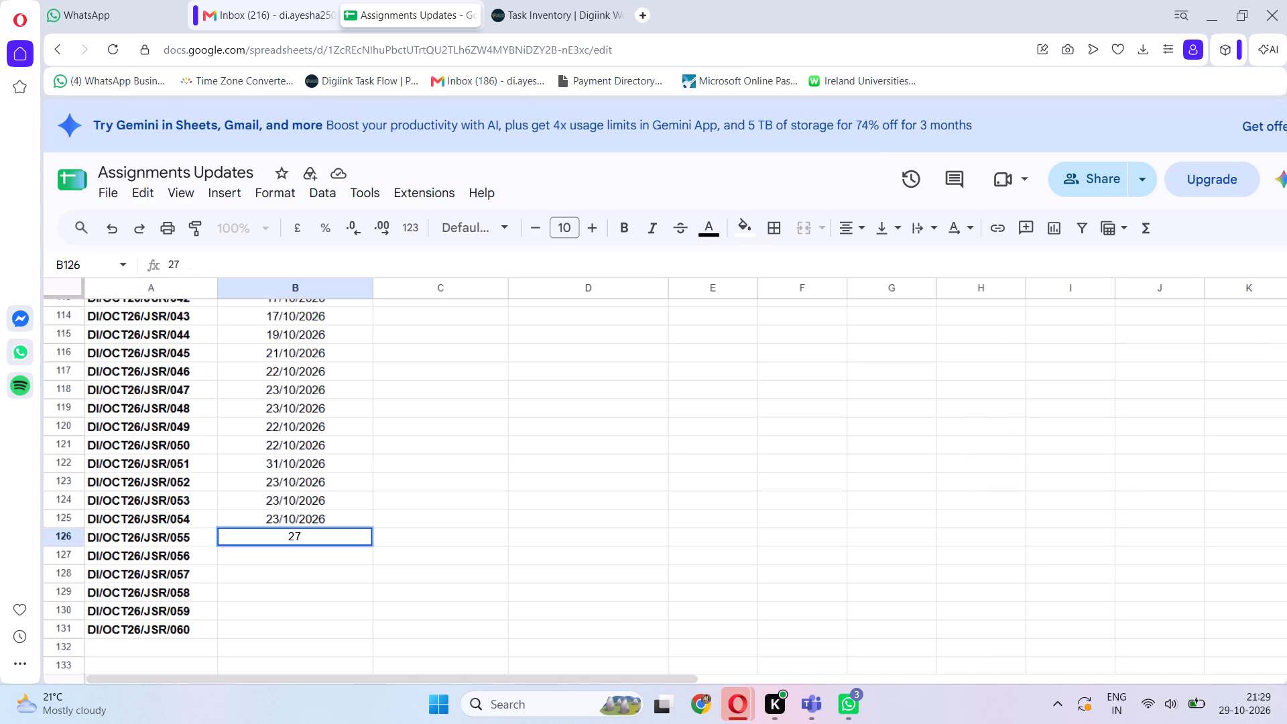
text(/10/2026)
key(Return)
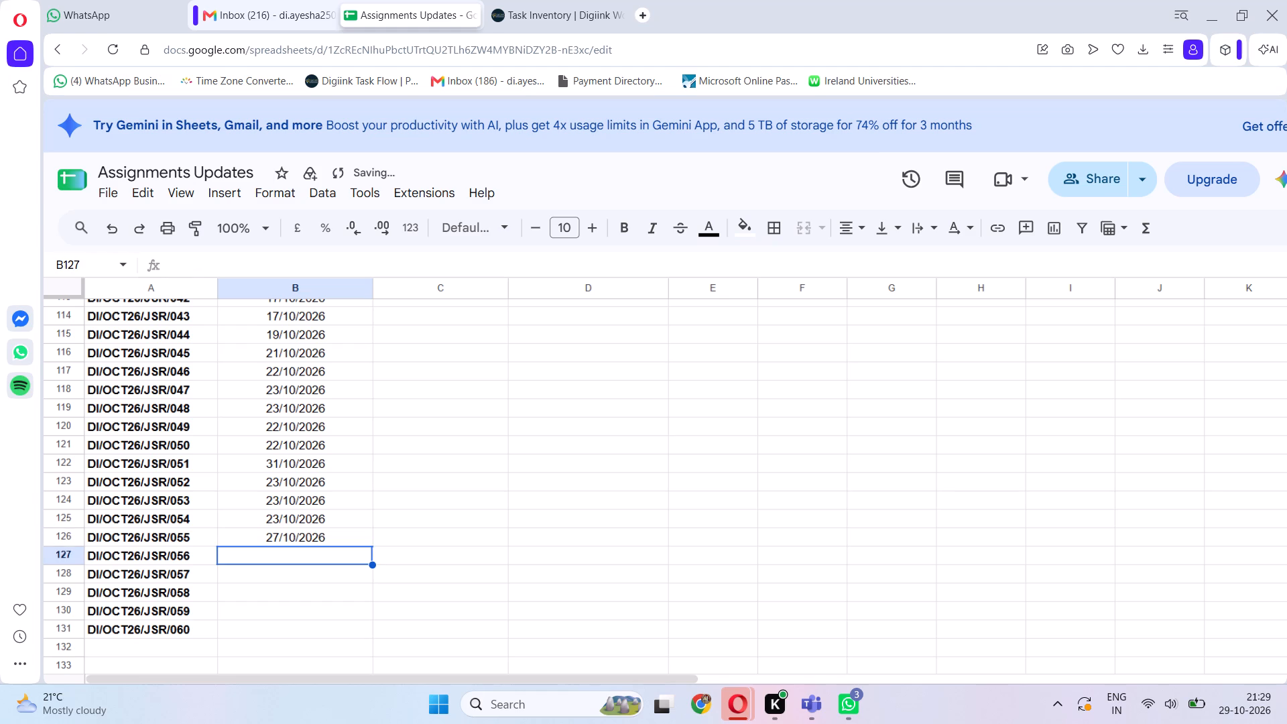
Return to the Task Inventory to check the deadlines from DI/OCT26/JSR/056 onward.
click(547, 19)
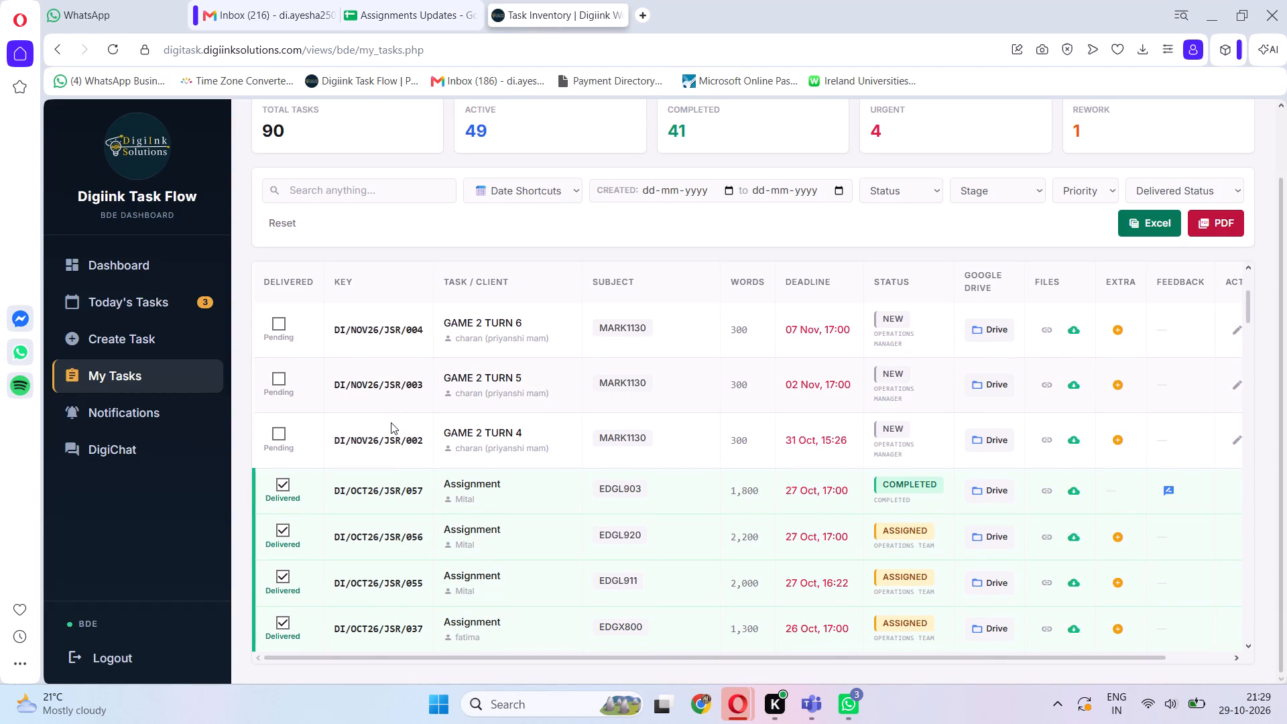
Copy the date in B126 of Assignments Updates into B127 and B128 for DI/OCT26/JSR/056 and 057.
scroll(391, 422, down, 2)
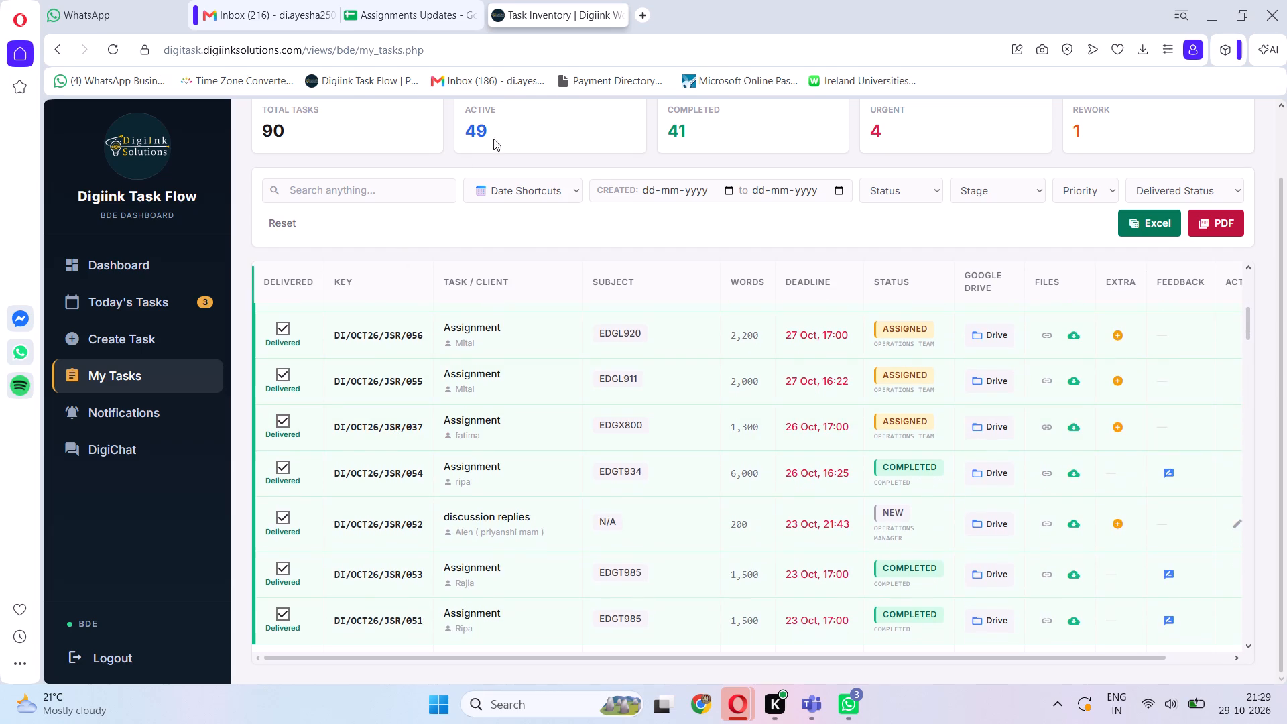
click(422, 9)
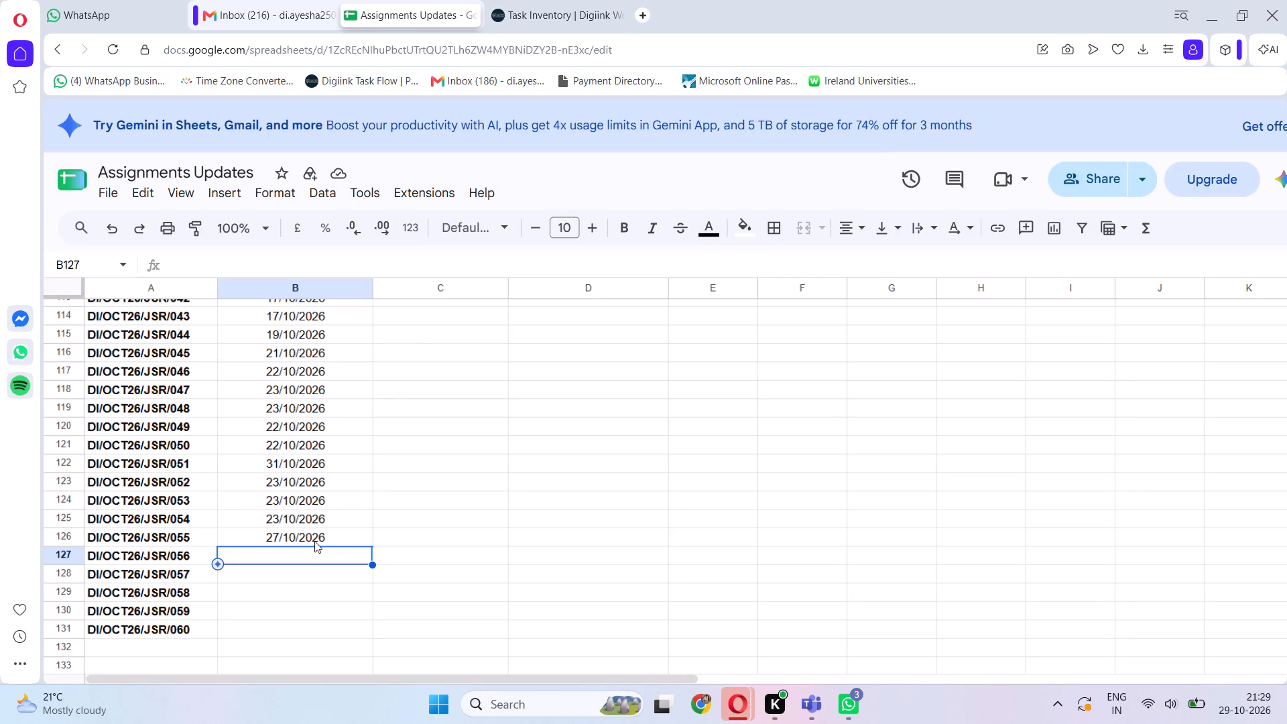
click(310, 540)
key(ctrl+c)
drag(311, 552, 305, 571)
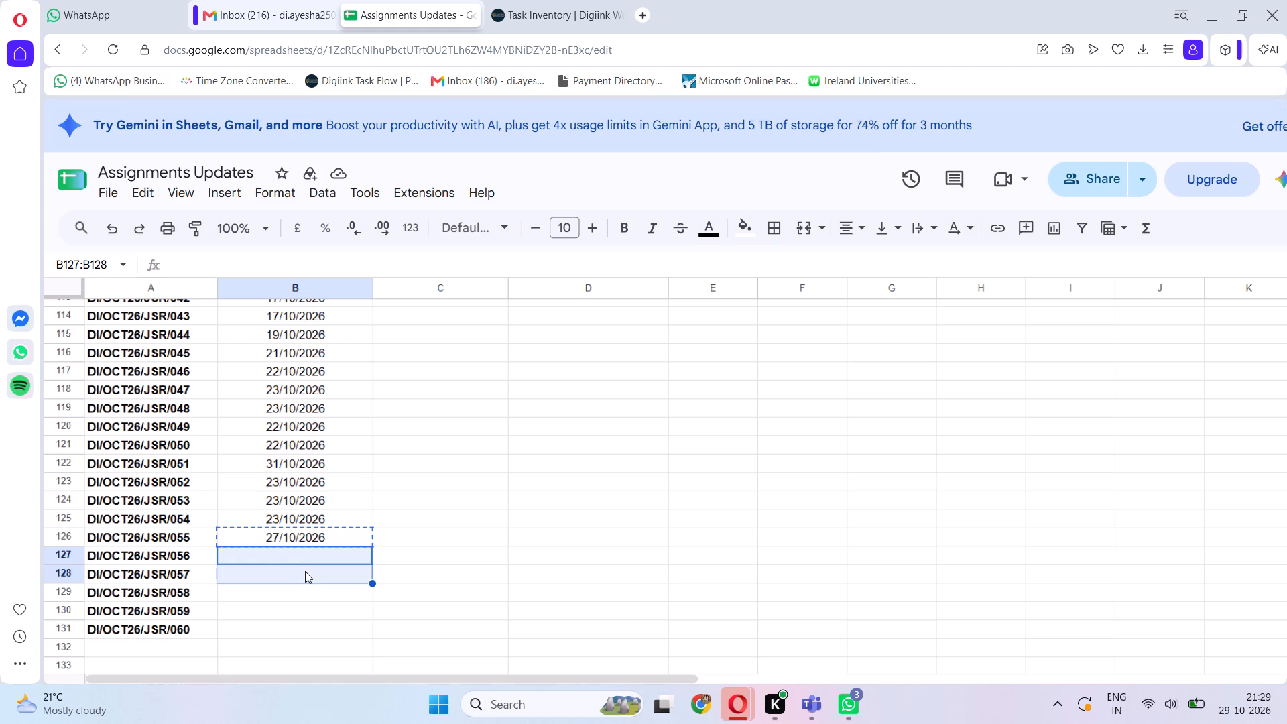
key(ctrl+v)
click(320, 596)
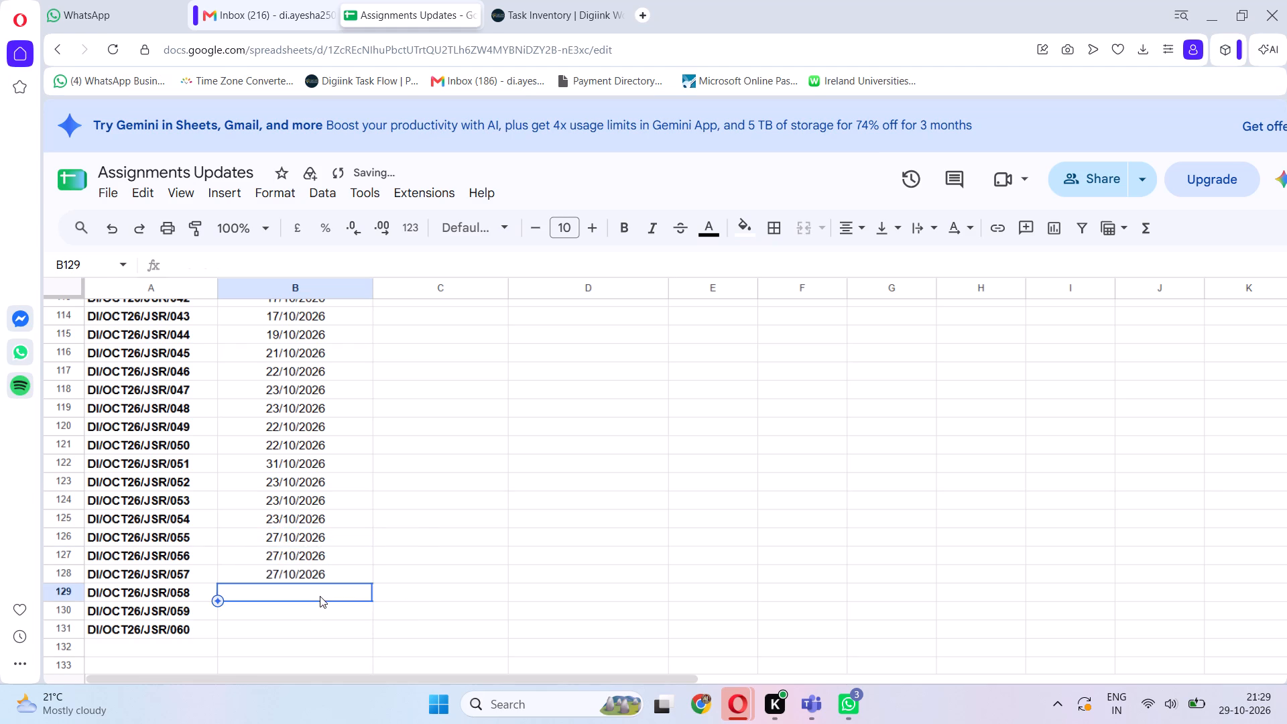
Check the deadlines of DI/OCT26/JSR/058 and 059 in the Task Inventory and enter 29/10/2026 in B129 and B130 of Assignments Updates.
click(538, 21)
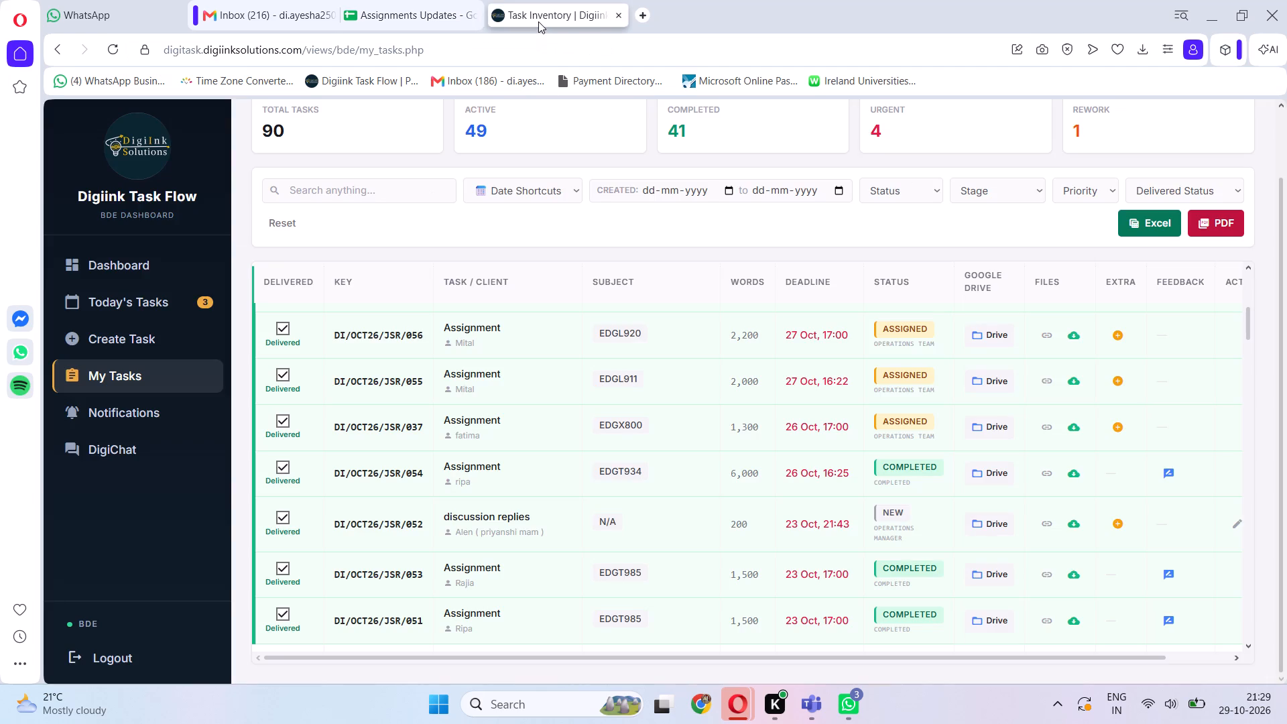
scroll(457, 425, up, 1)
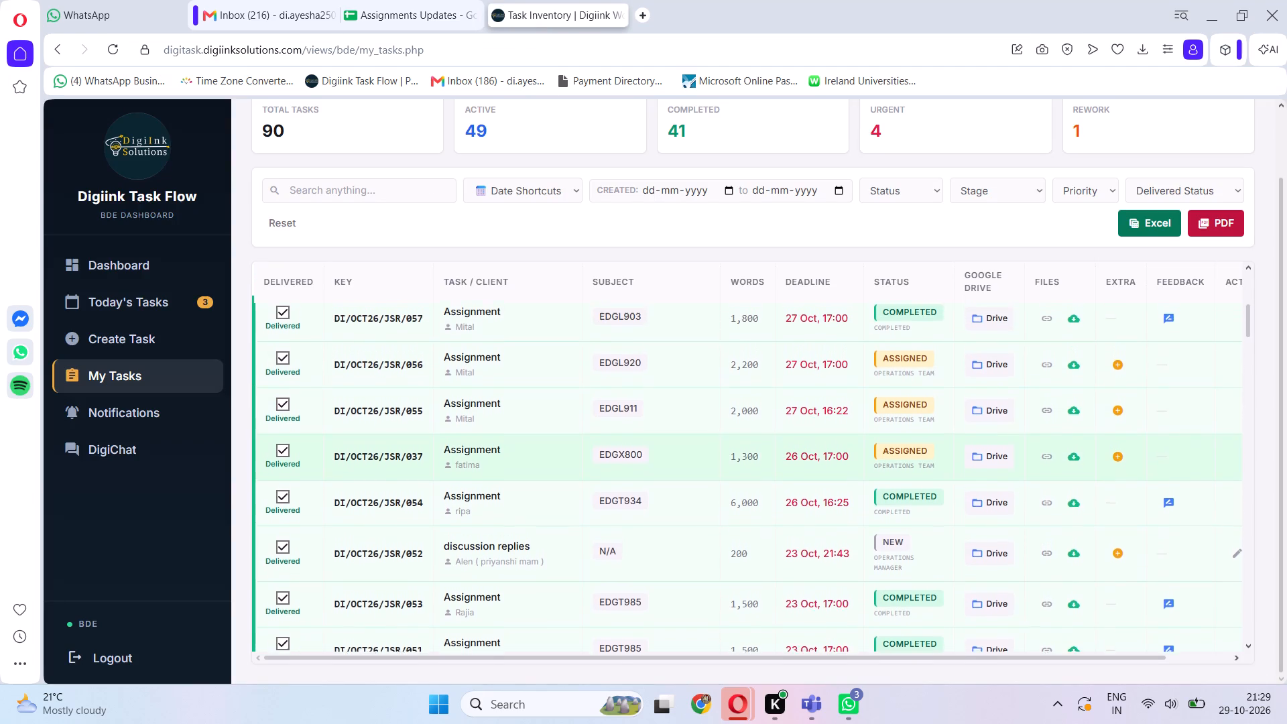
scroll(457, 425, up, 2)
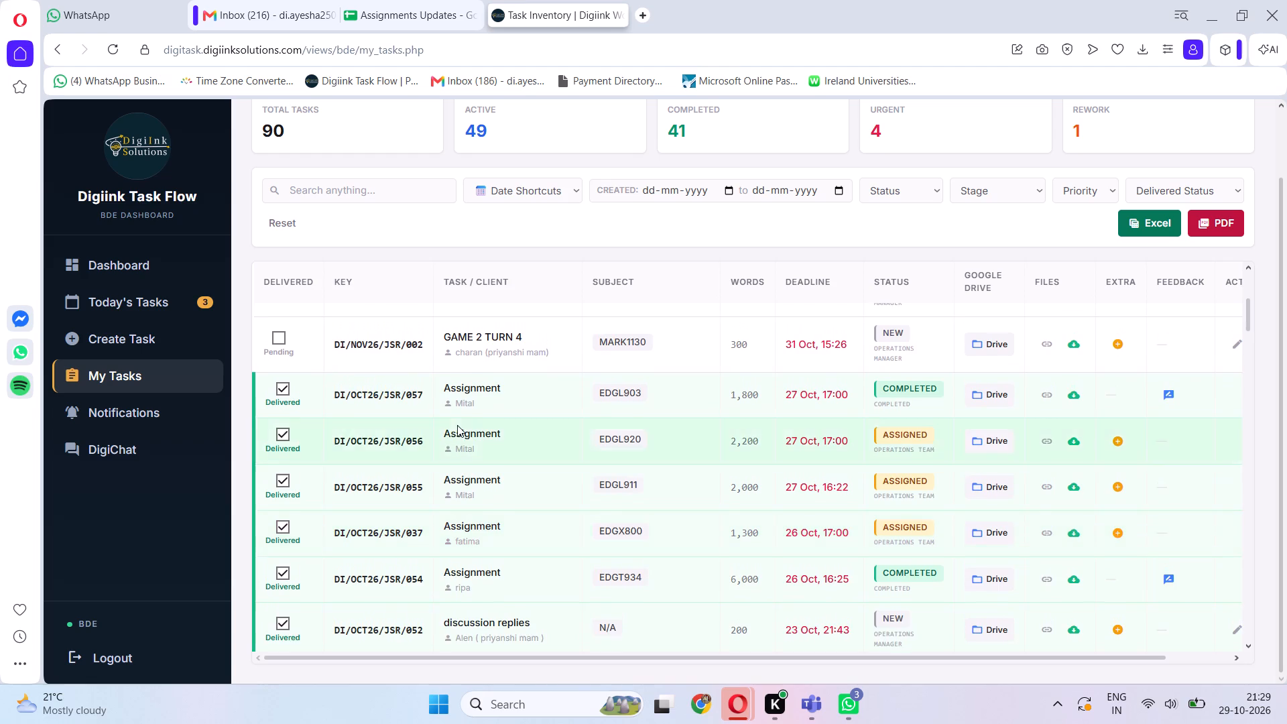
scroll(457, 425, up, 3)
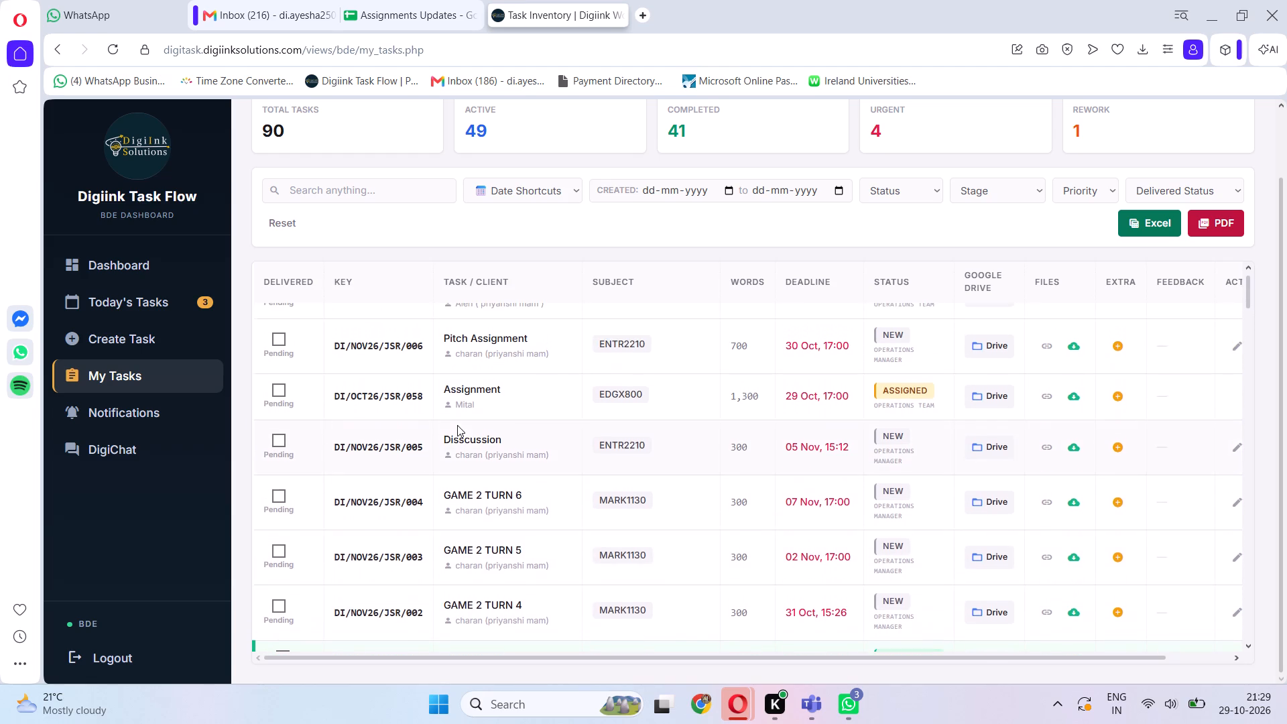
scroll(457, 425, up, 3)
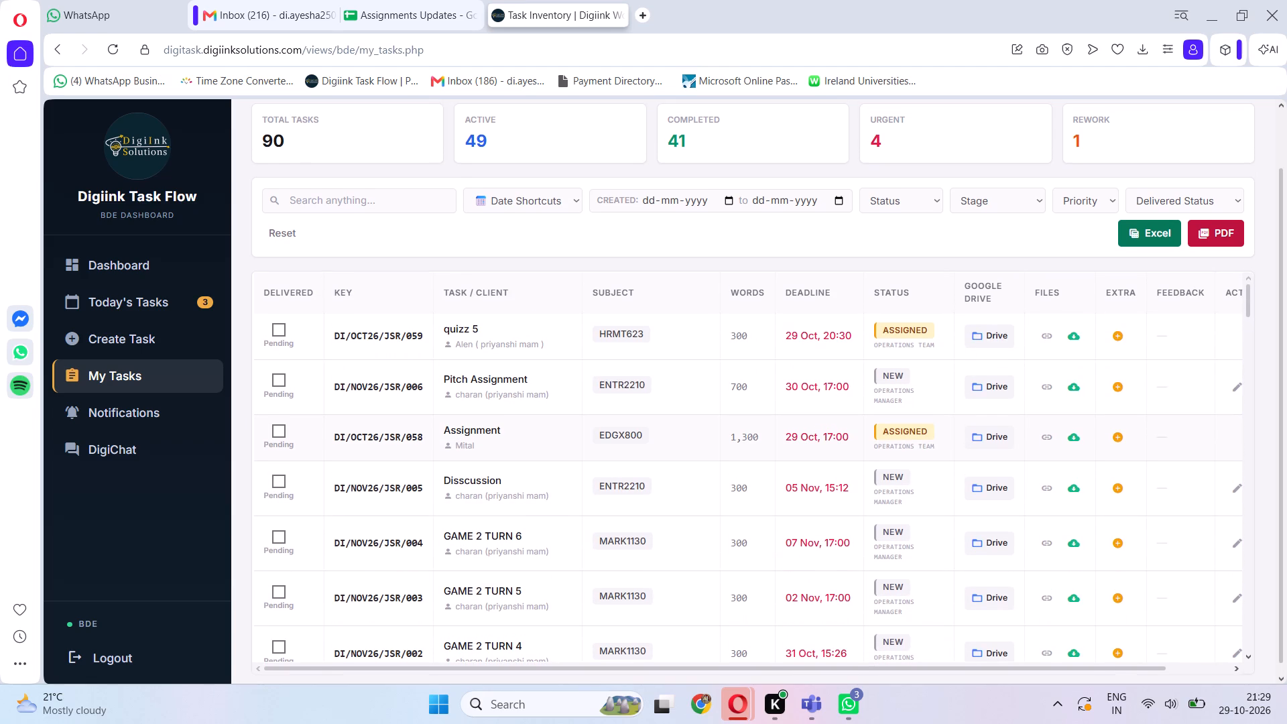
scroll(457, 425, up, 3)
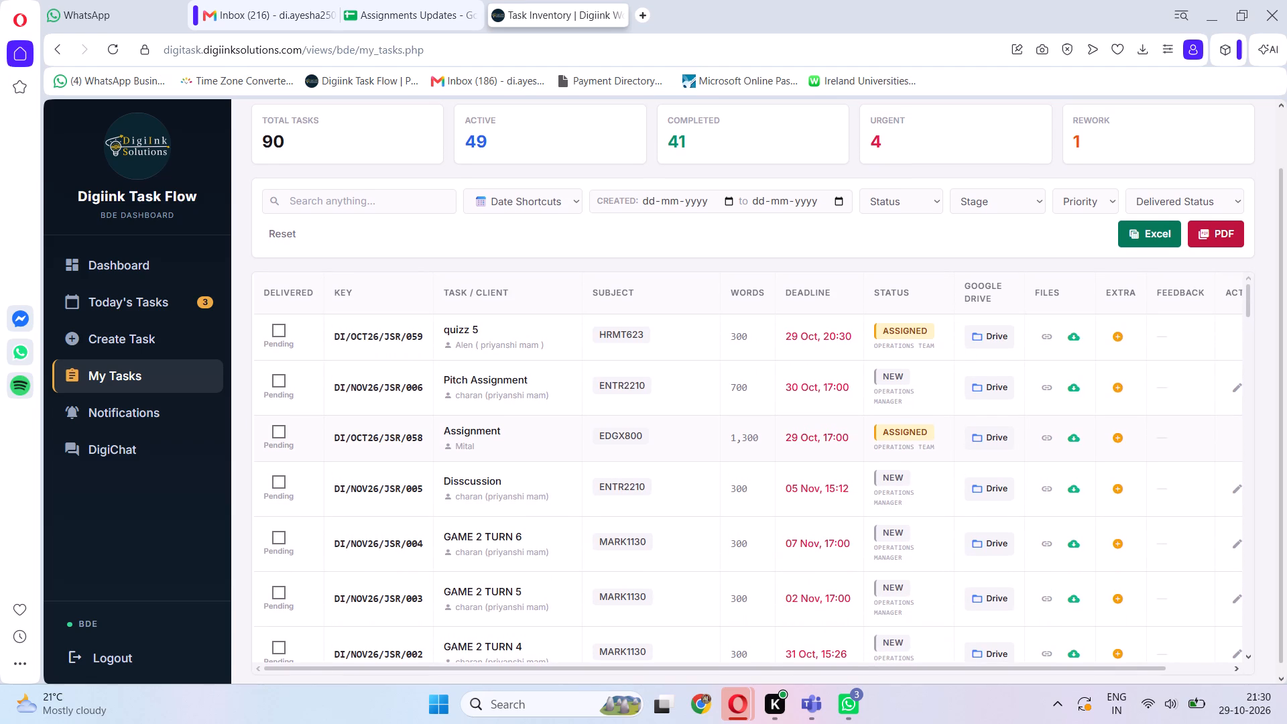
scroll(457, 425, up, 3)
click(391, 1)
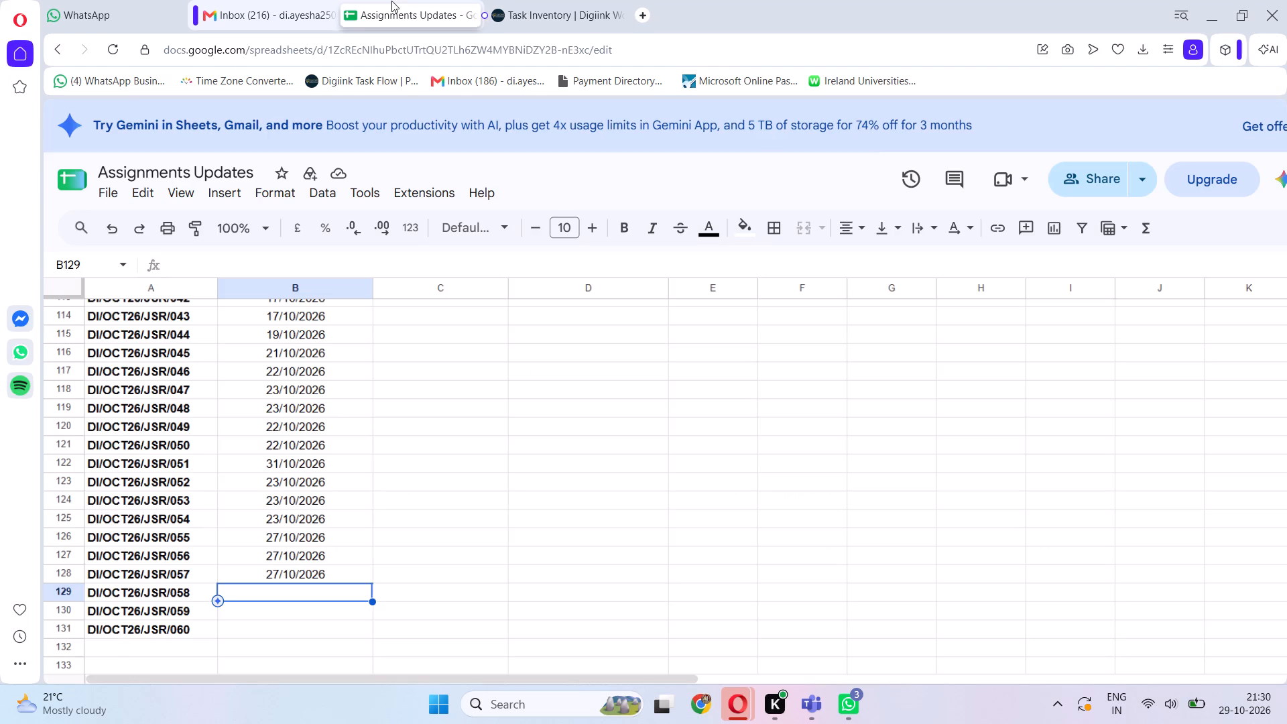
text(29)
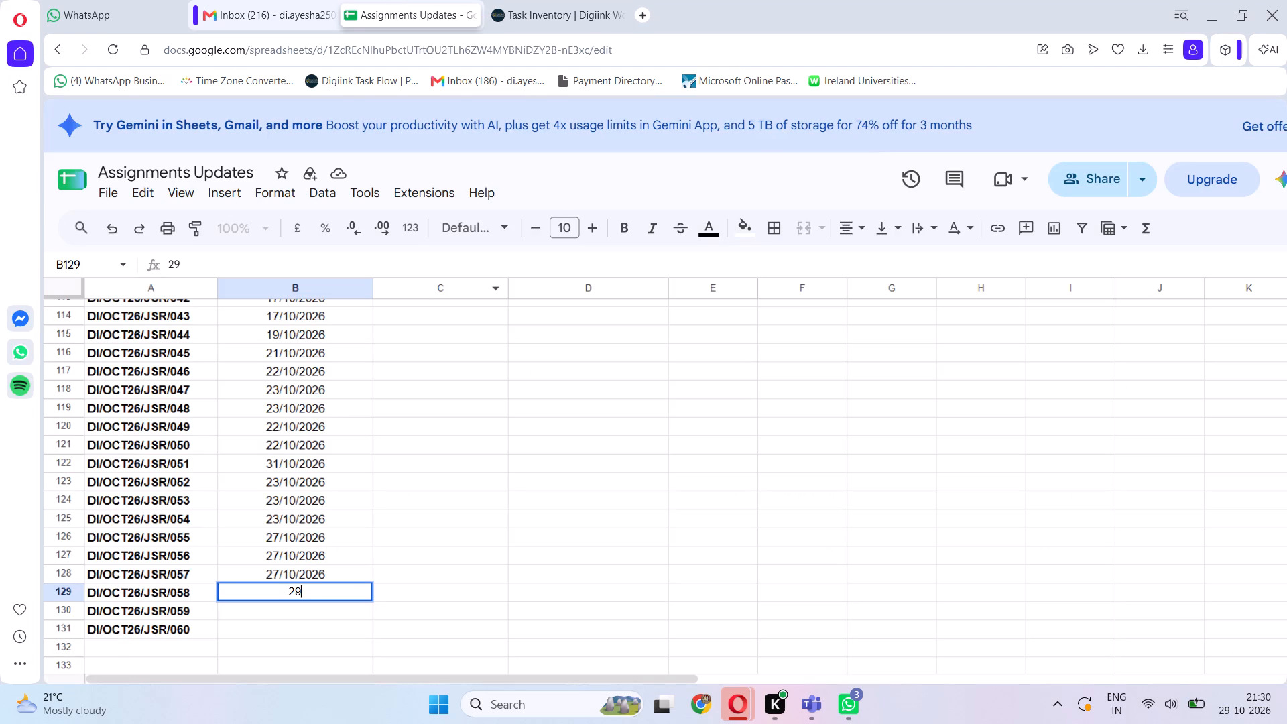
text(/10/2026)
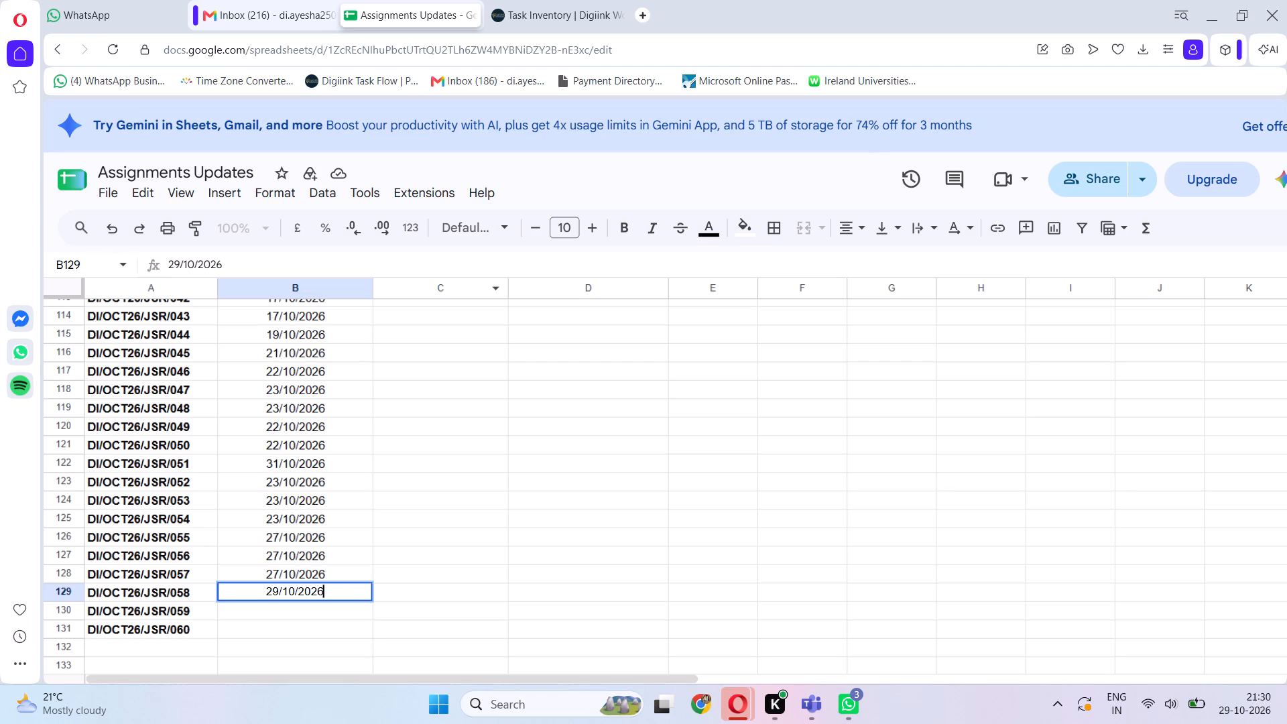
key(Return)
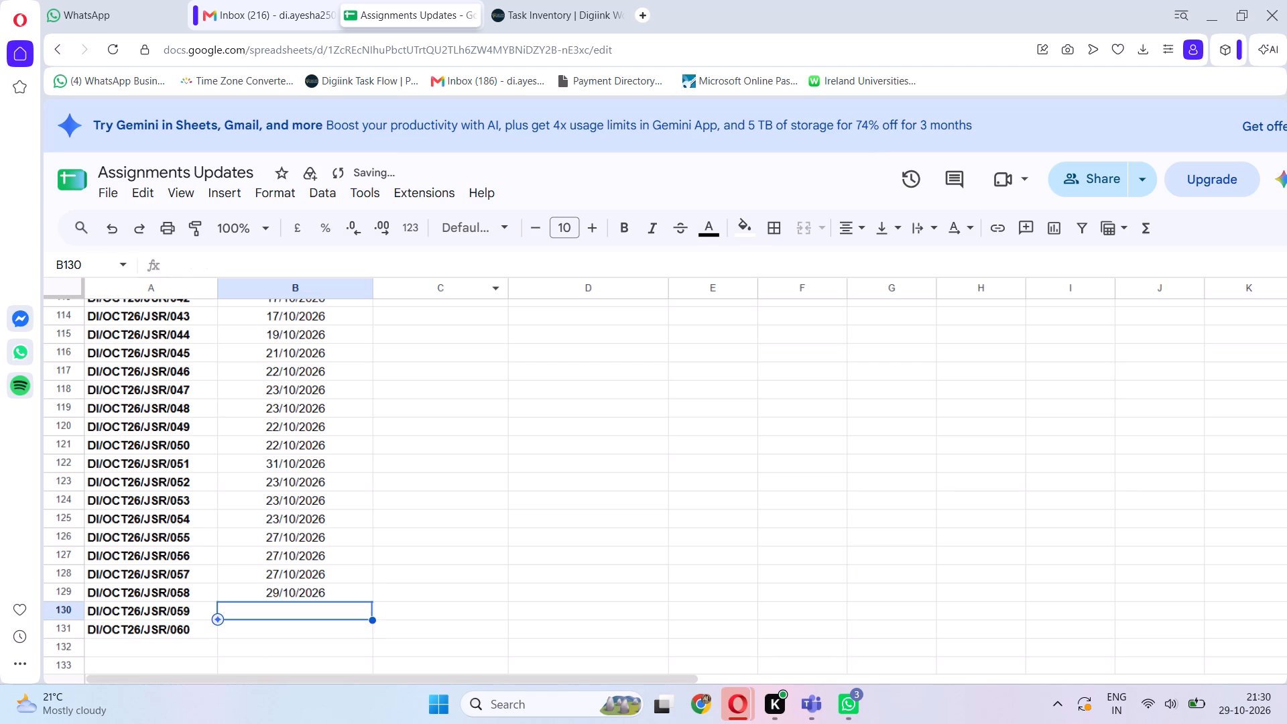
text(29/10/2026)
key(Return)
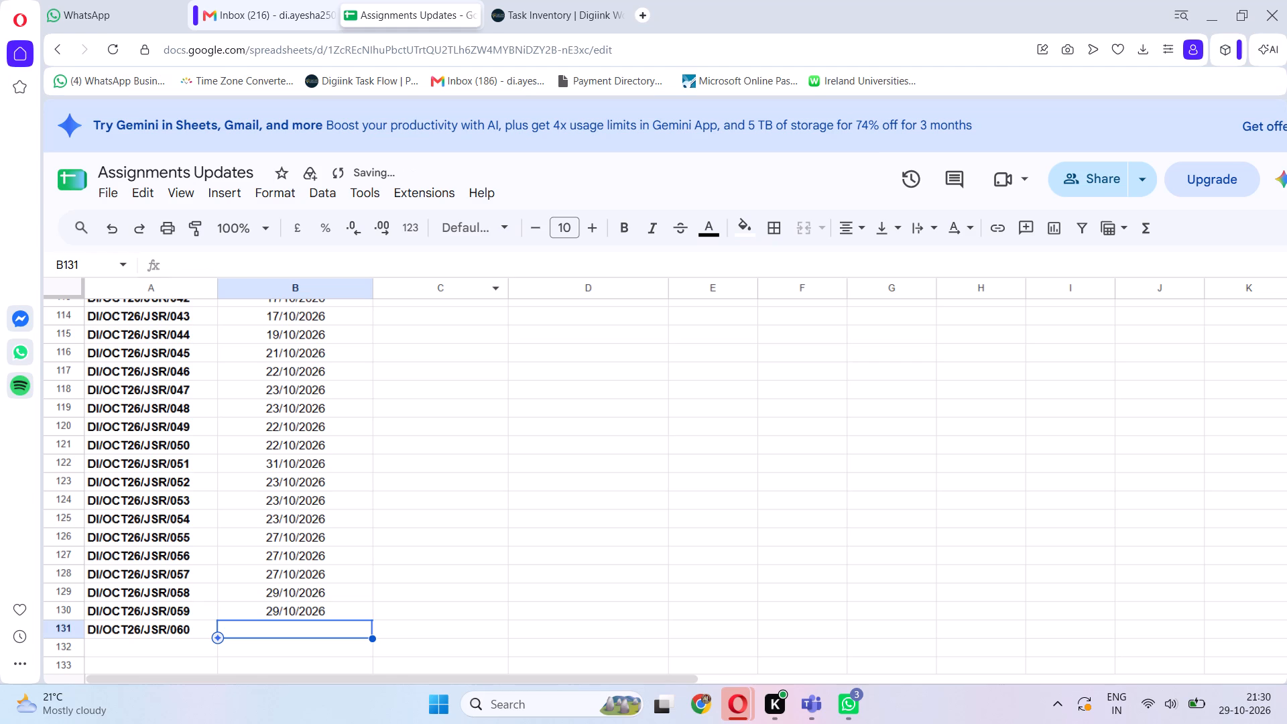
Enter 30/10/2026 in B131 as the date for DI/OCT26/JSR/060.
key(3)
text(0/)
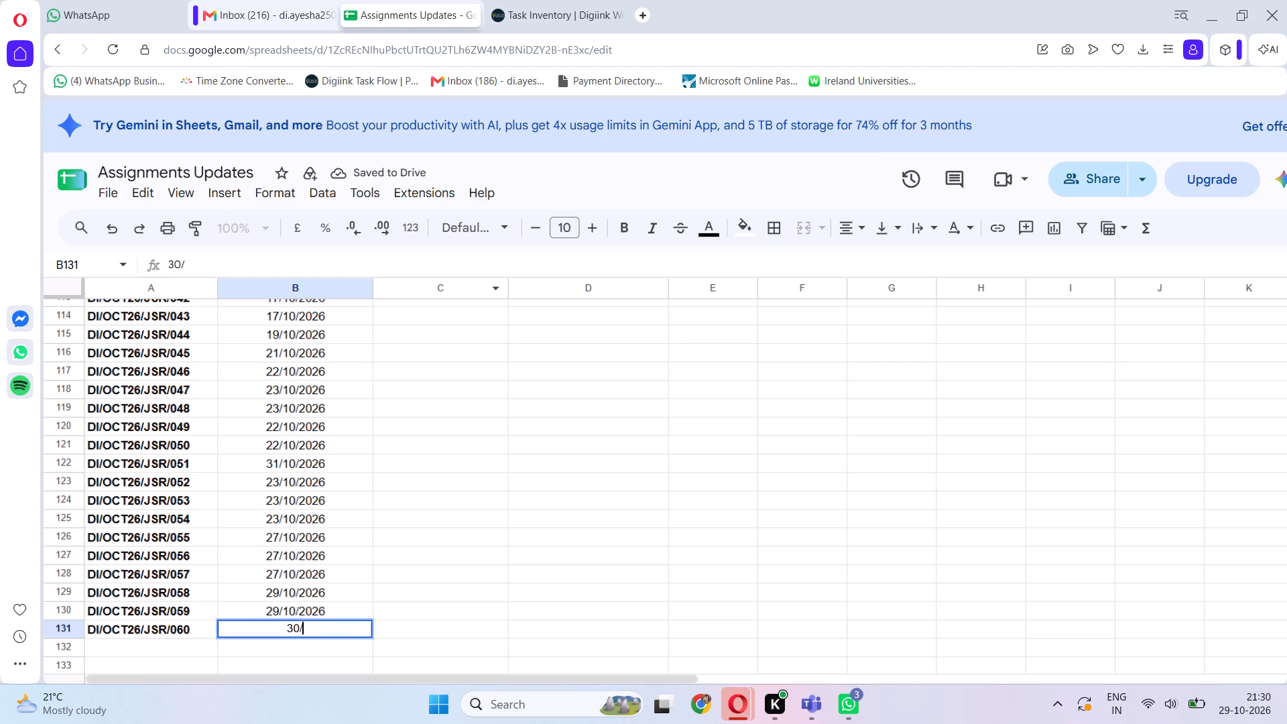
text(10/2026)
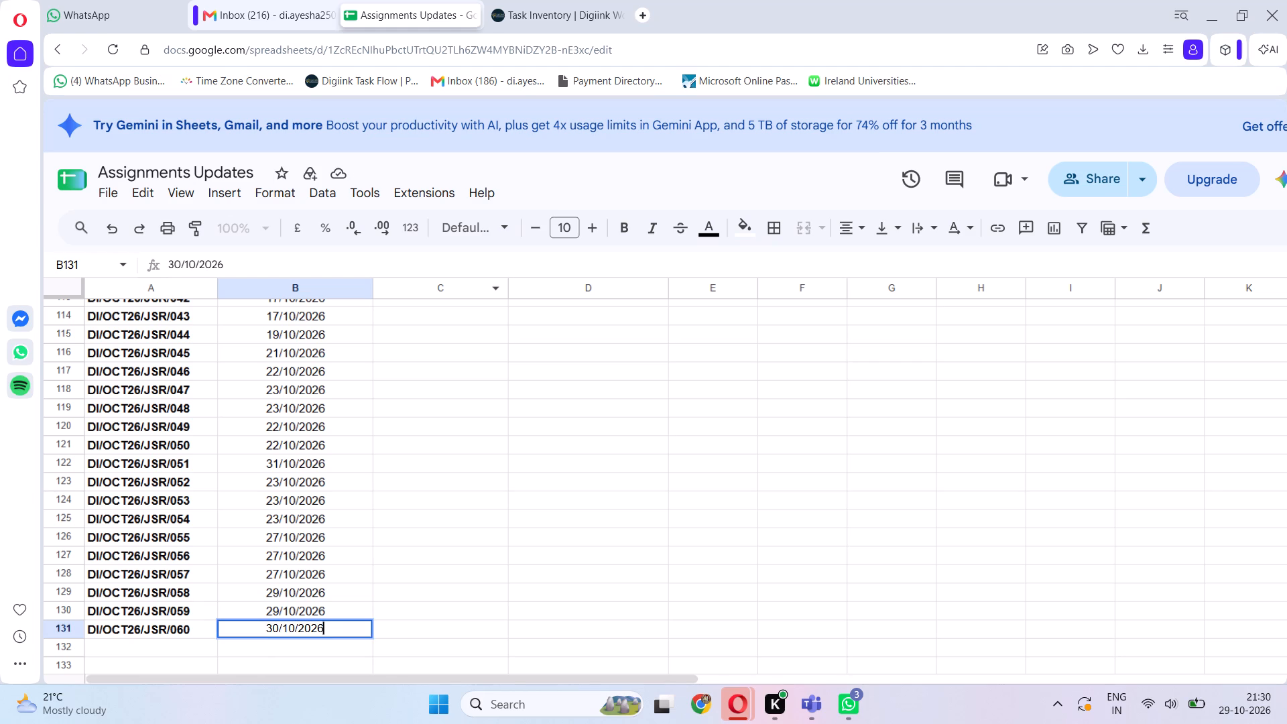
key(Return)
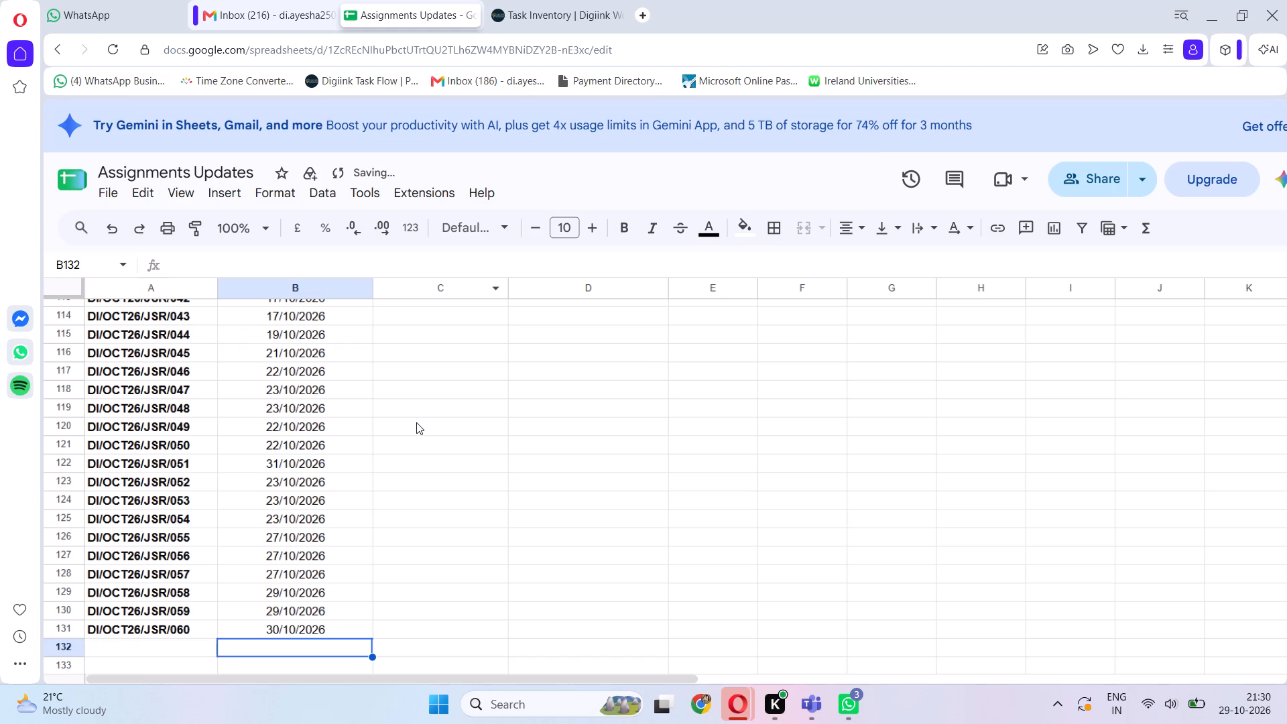
Look up the deadline of DI/OCT26/JSR/037 in the Task Inventory for the empty date cell B108 of Assignments Updates.
scroll(416, 422, up, 3)
click(270, 507)
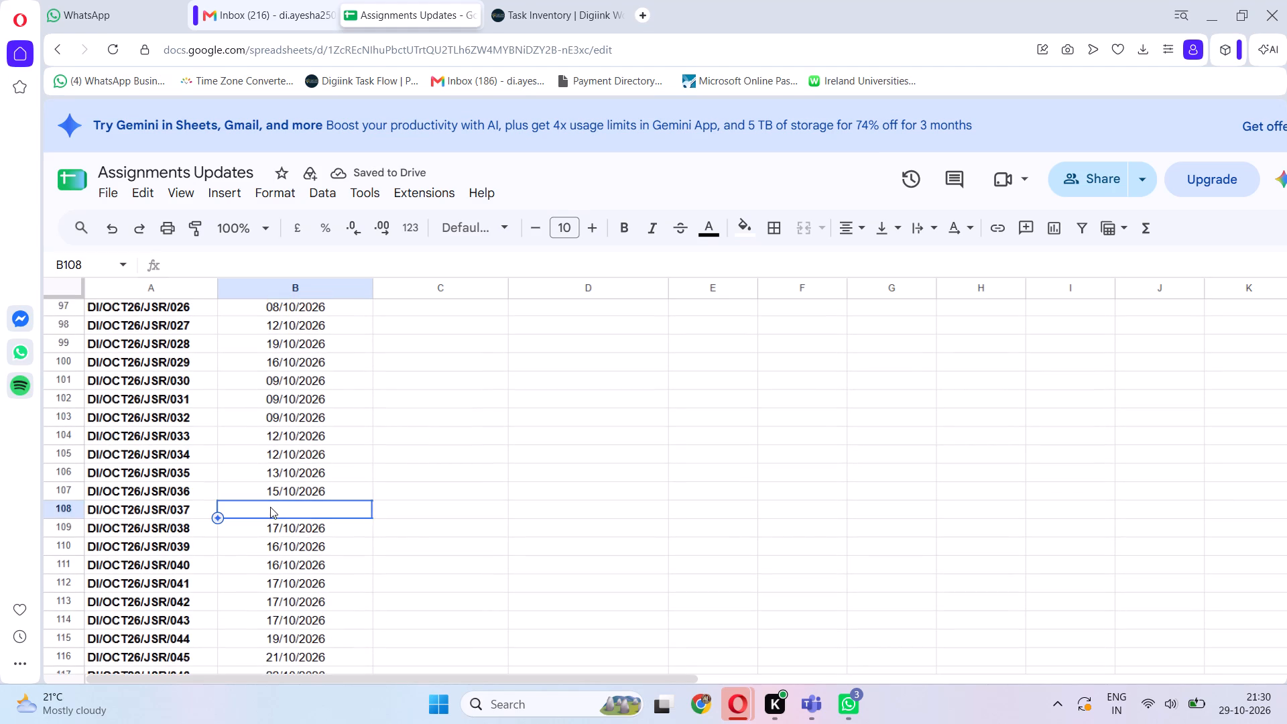
click(547, 2)
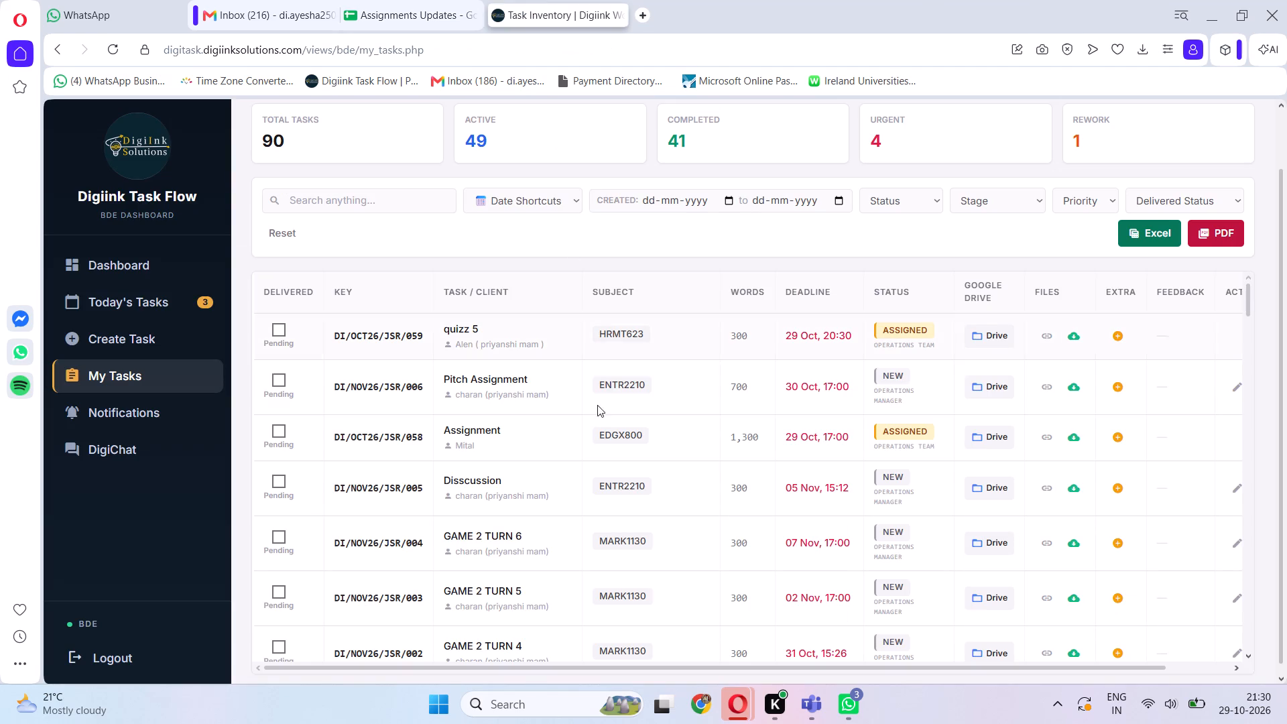
scroll(455, 424, up, 2)
scroll(455, 424, down, 1)
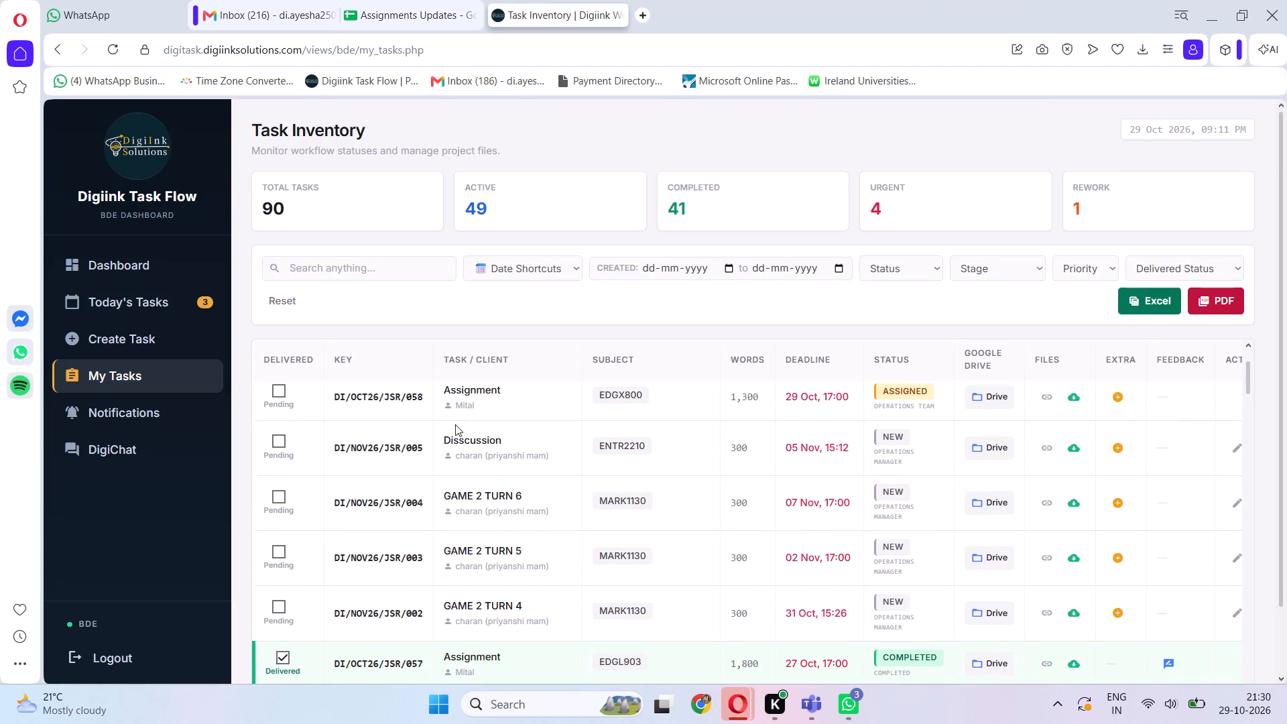
scroll(455, 424, down, 5)
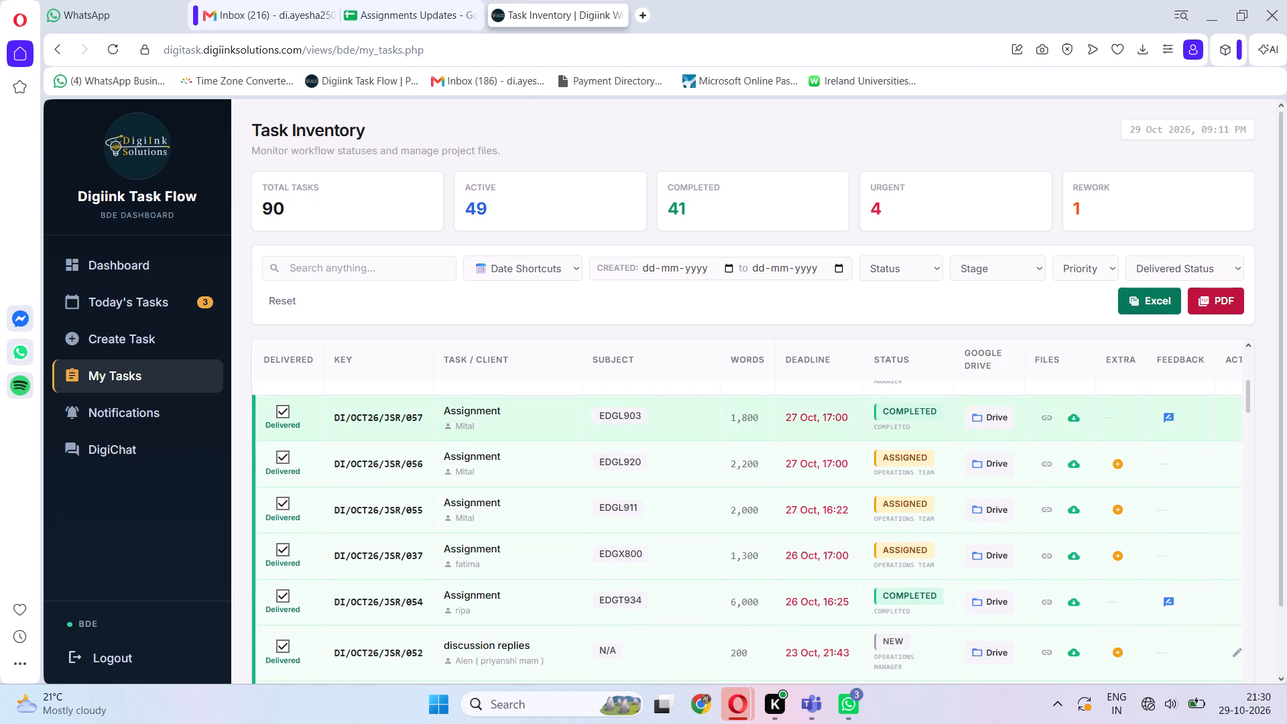
scroll(455, 424, down, 6)
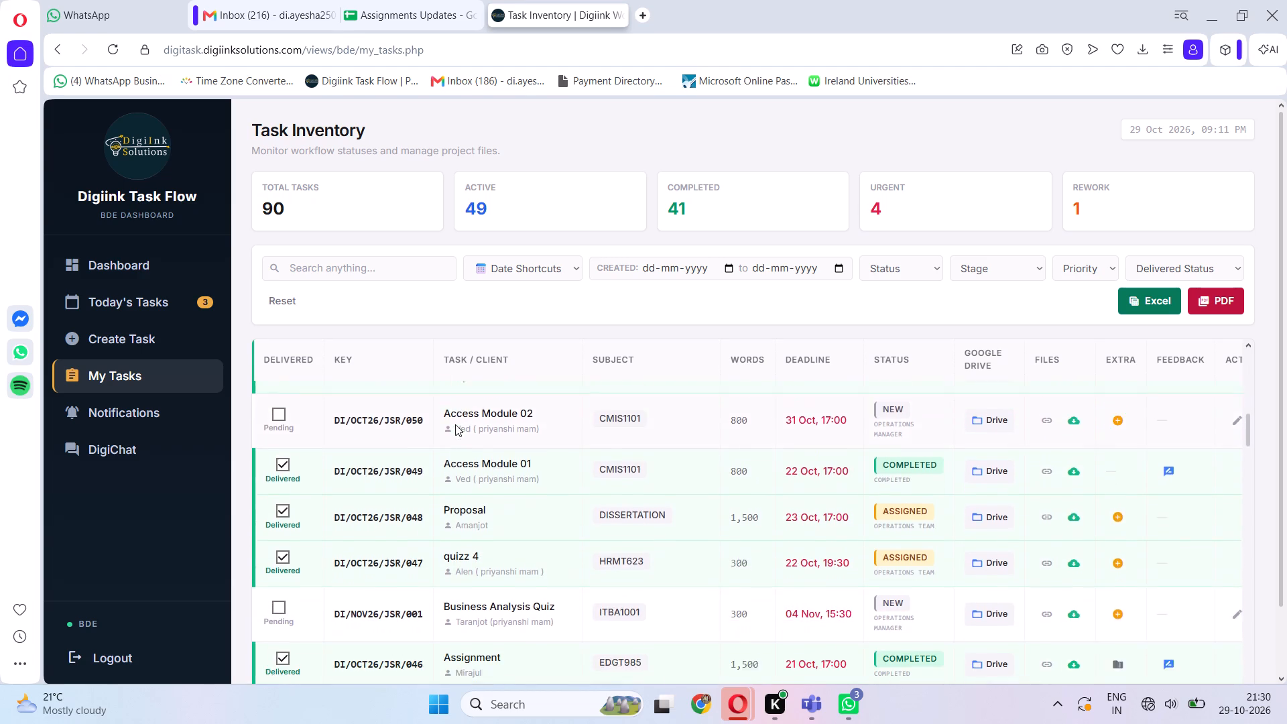
scroll(455, 424, down, 4)
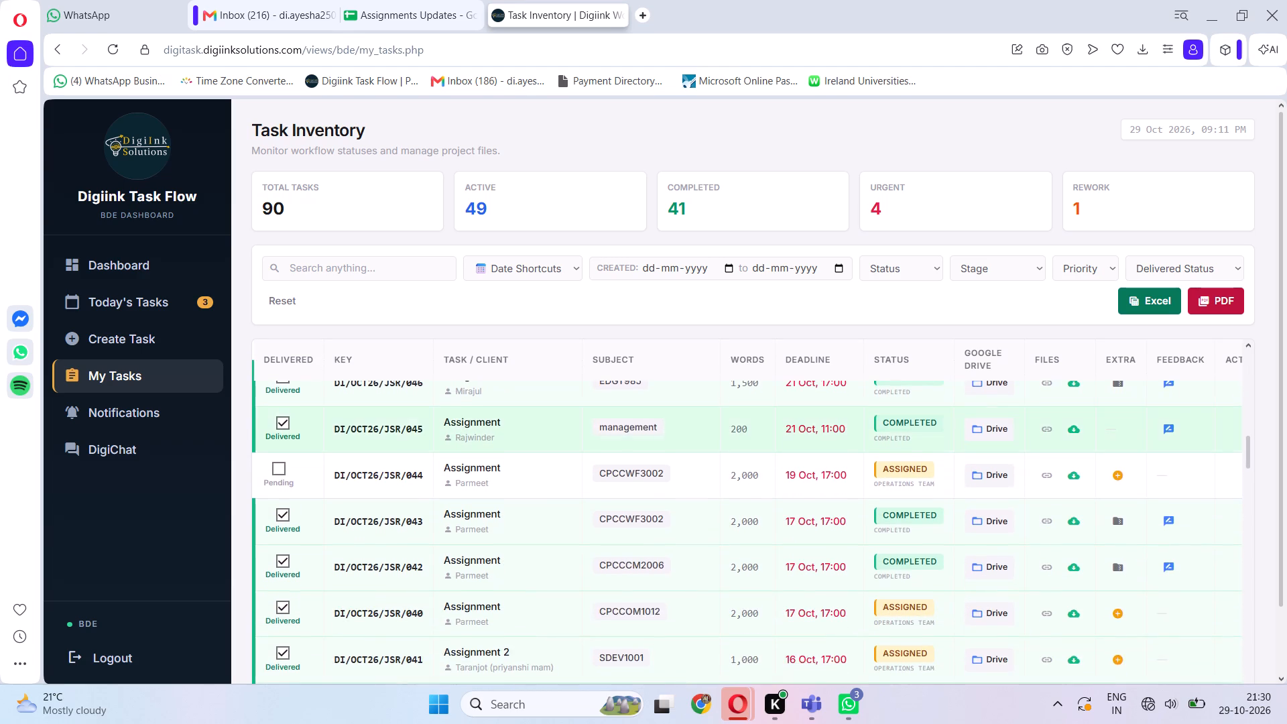
scroll(455, 424, down, 4)
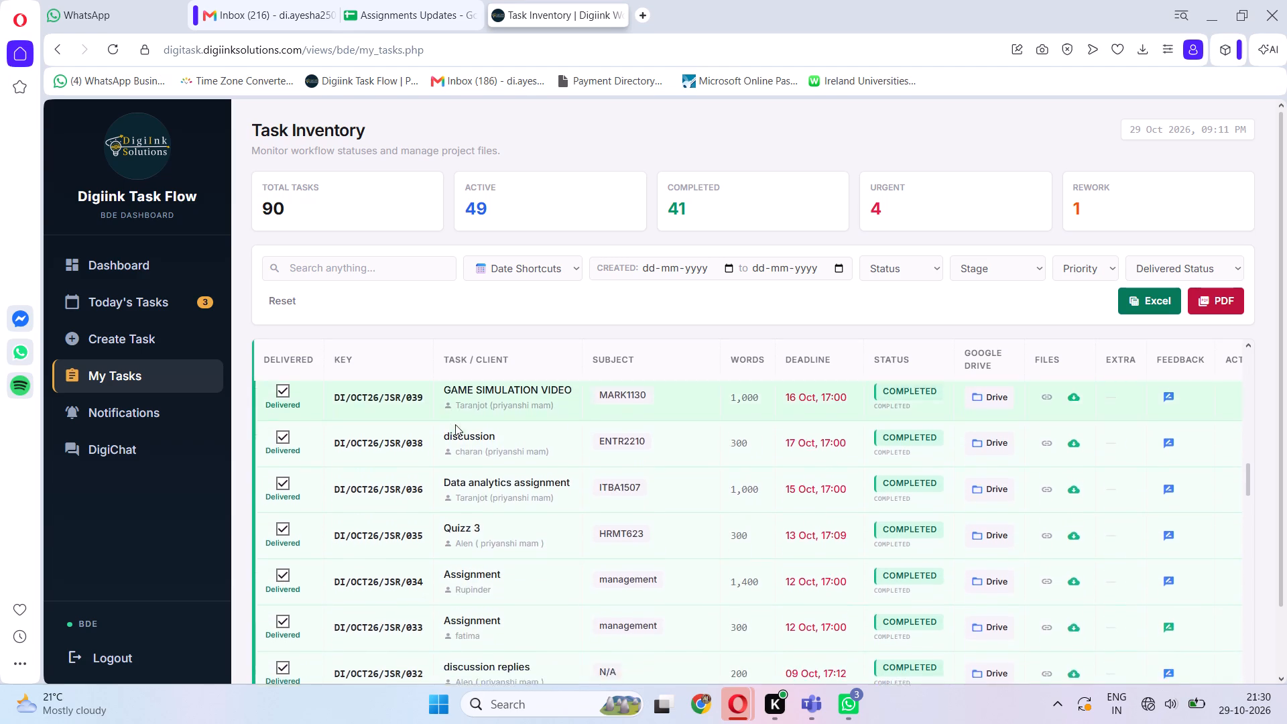
scroll(455, 424, down, 5)
scroll(455, 424, up, 1)
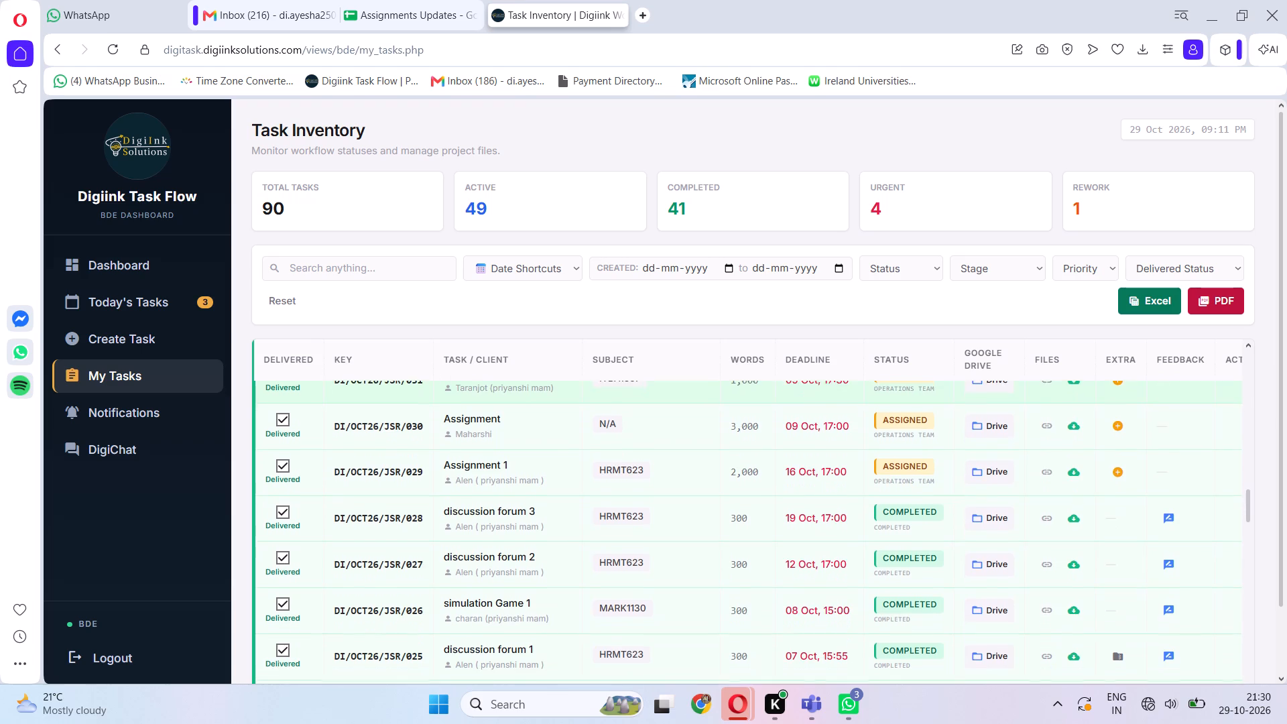
scroll(455, 424, up, 3)
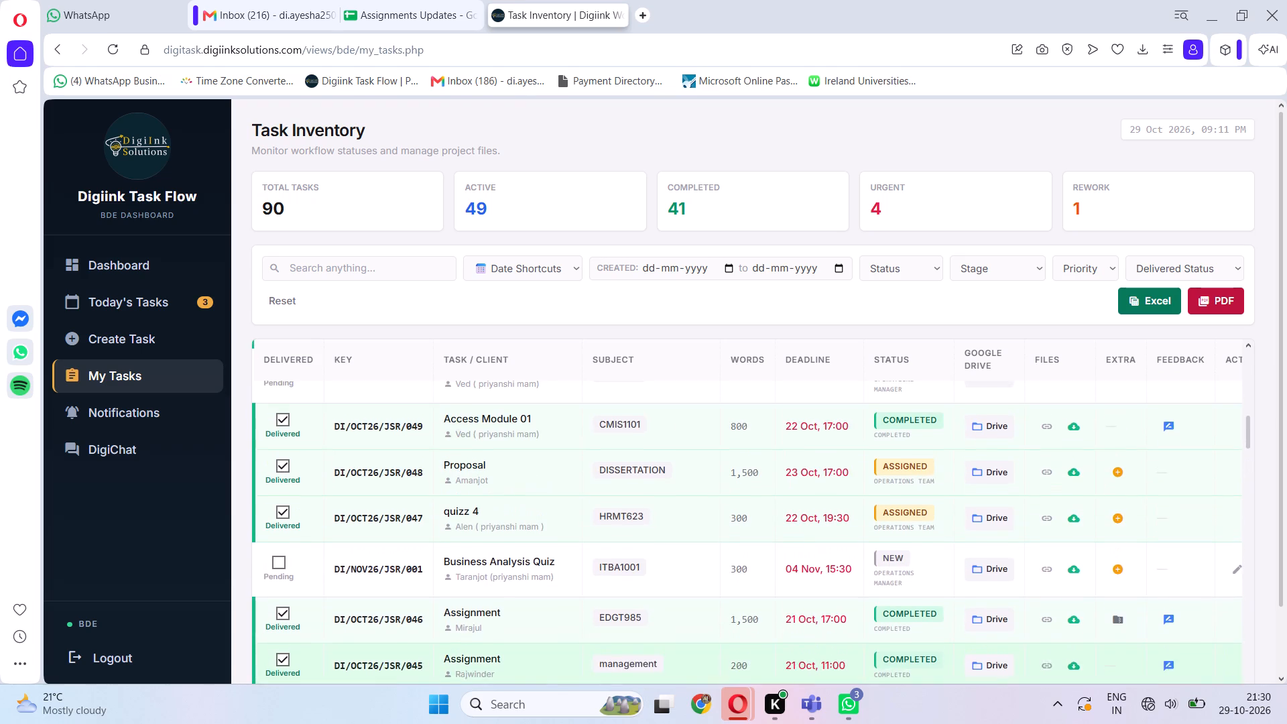
scroll(455, 424, up, 3)
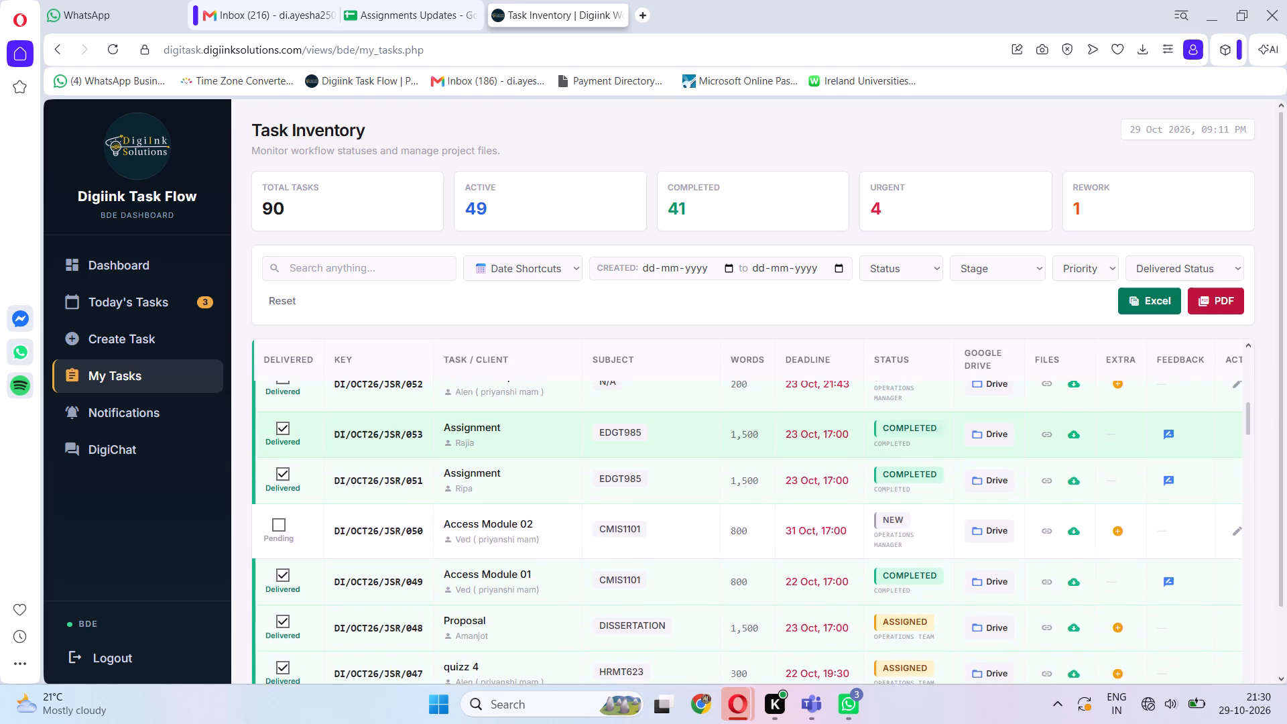
scroll(455, 424, up, 2)
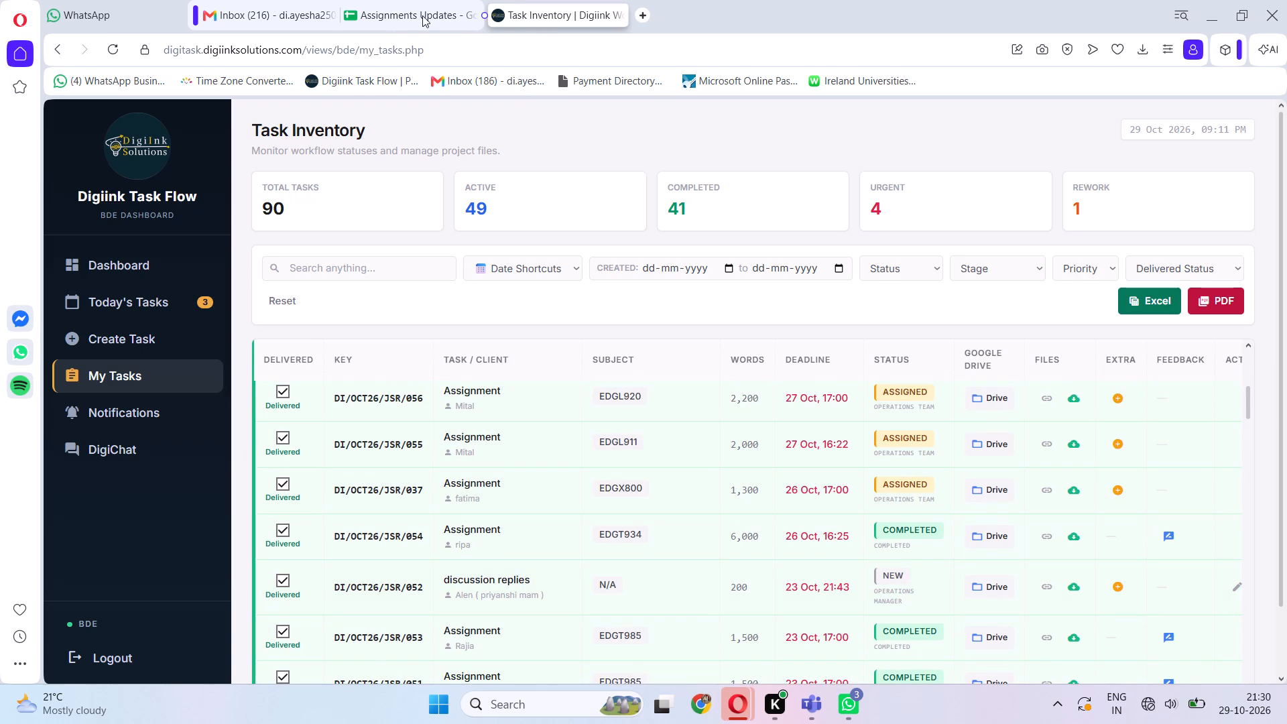
click(404, 1)
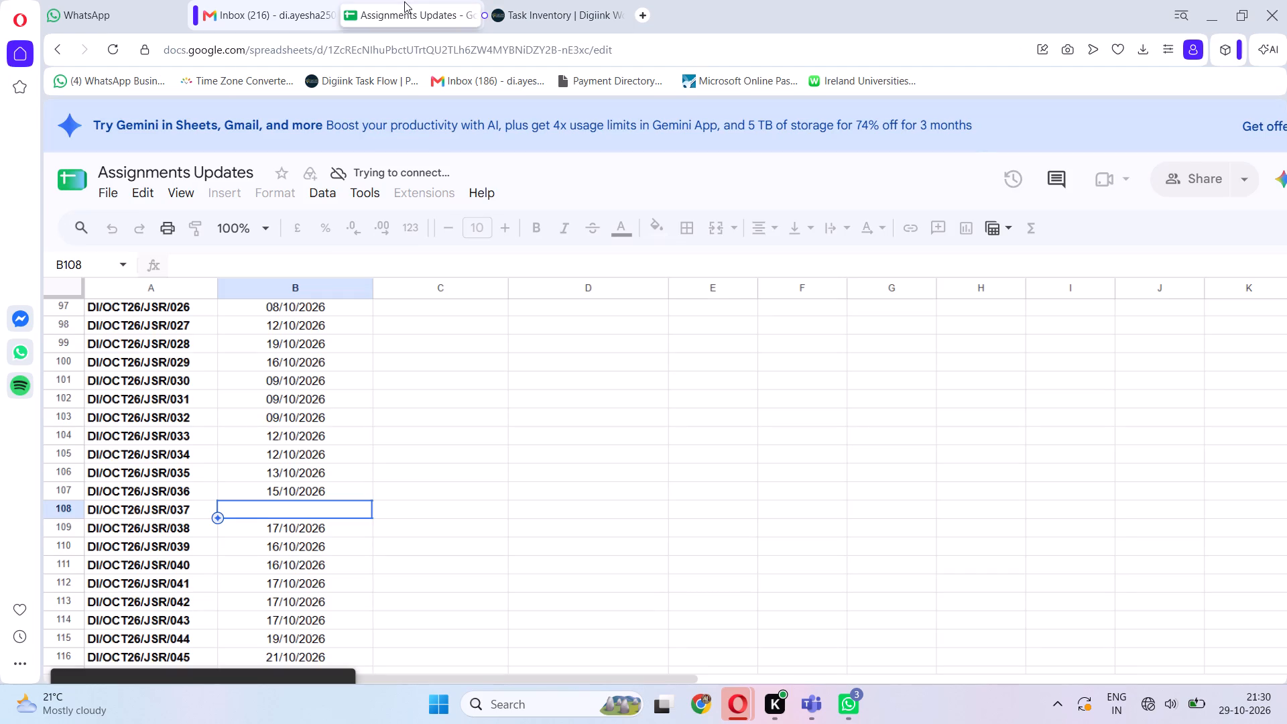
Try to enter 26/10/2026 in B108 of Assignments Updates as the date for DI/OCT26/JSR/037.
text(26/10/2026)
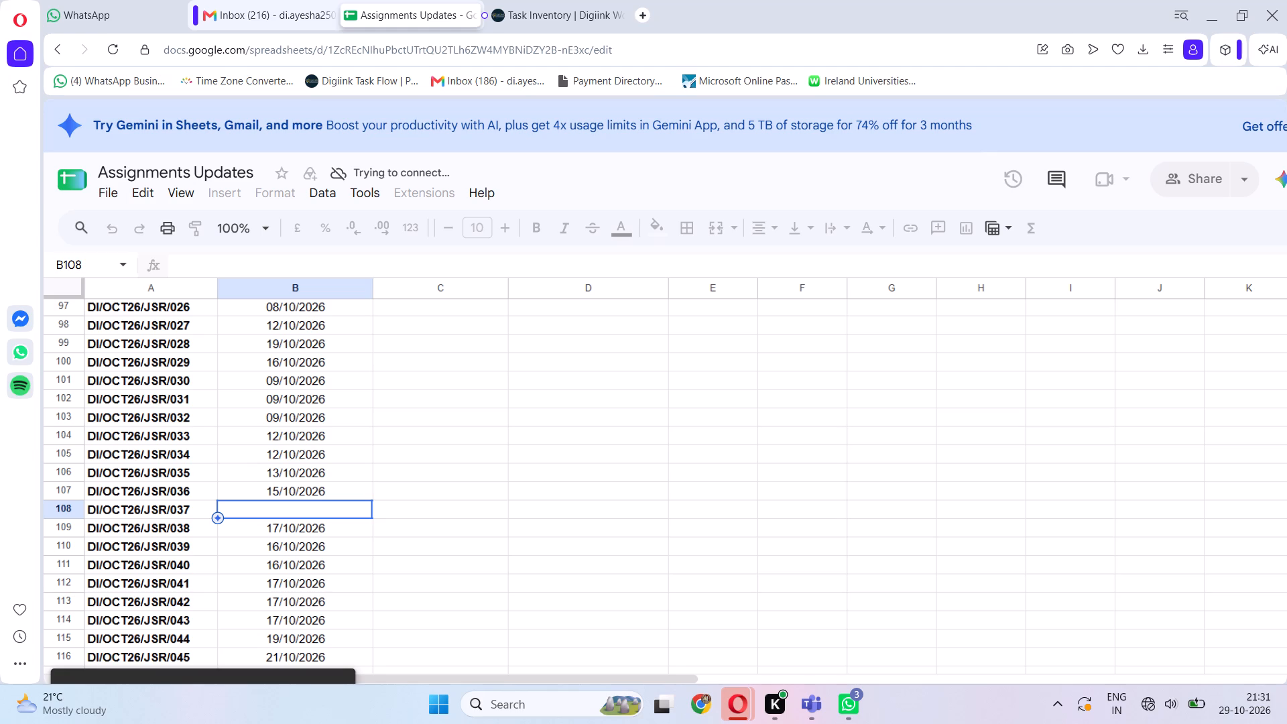
Connect the computer to the iPhone Wi-Fi network, with automatic connection enabled, to restore internet access.
click(1144, 705)
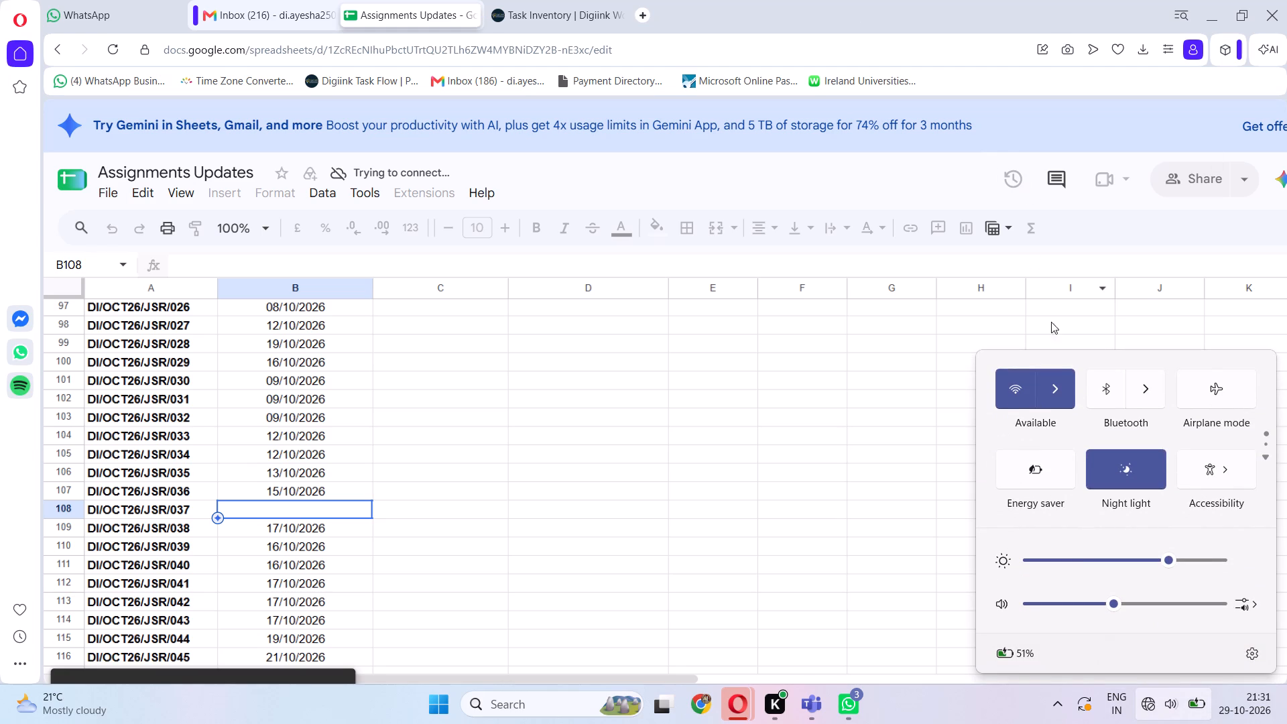
click(1058, 380)
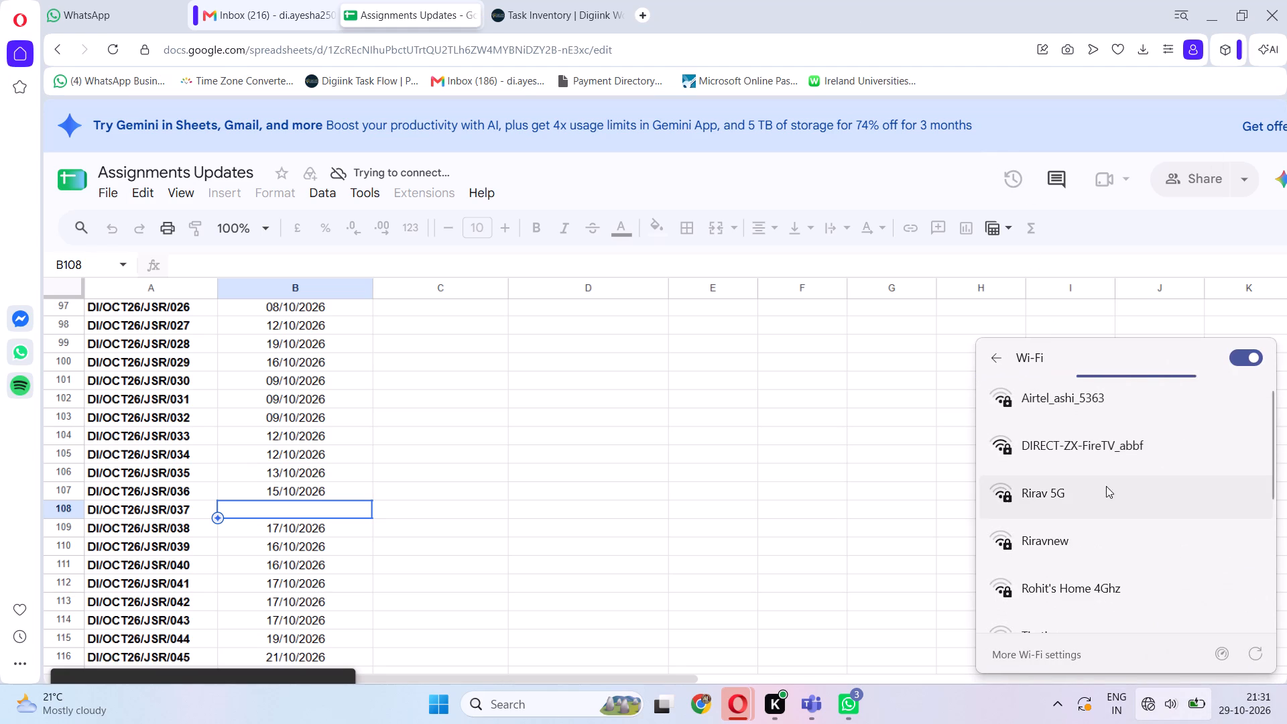
scroll(1104, 563, down, 5)
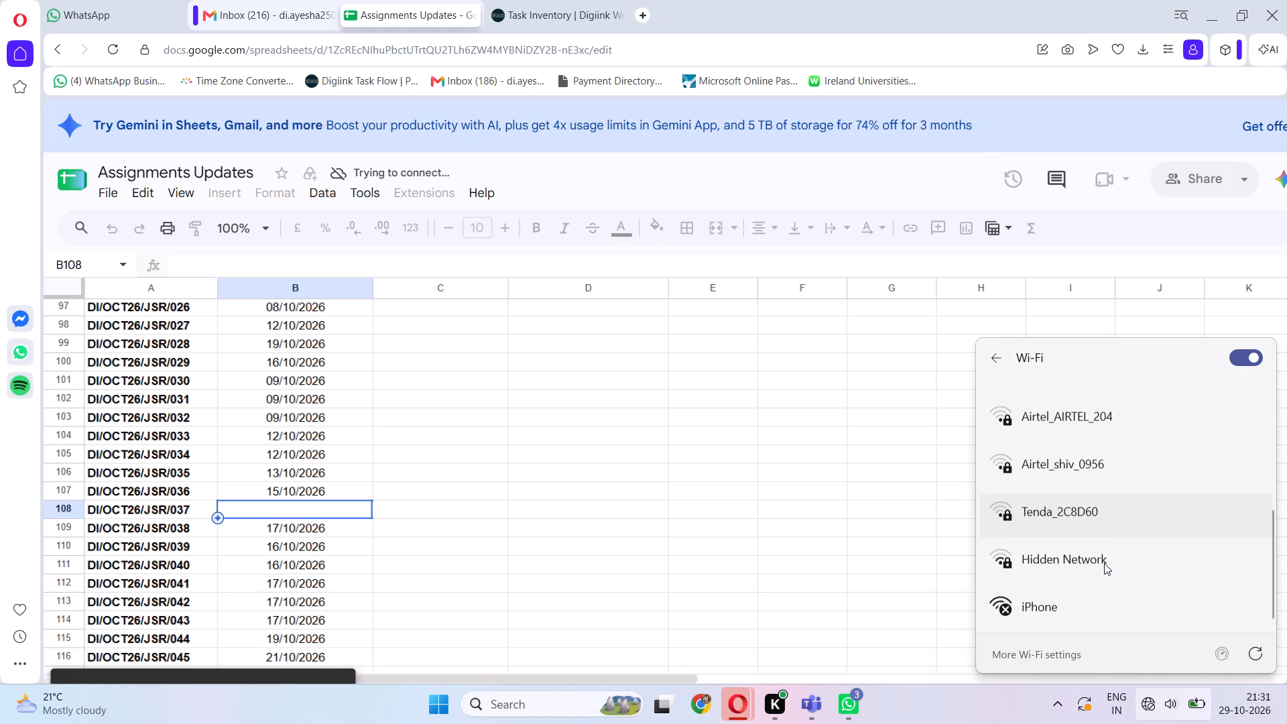
scroll(1104, 563, down, 2)
click(1022, 623)
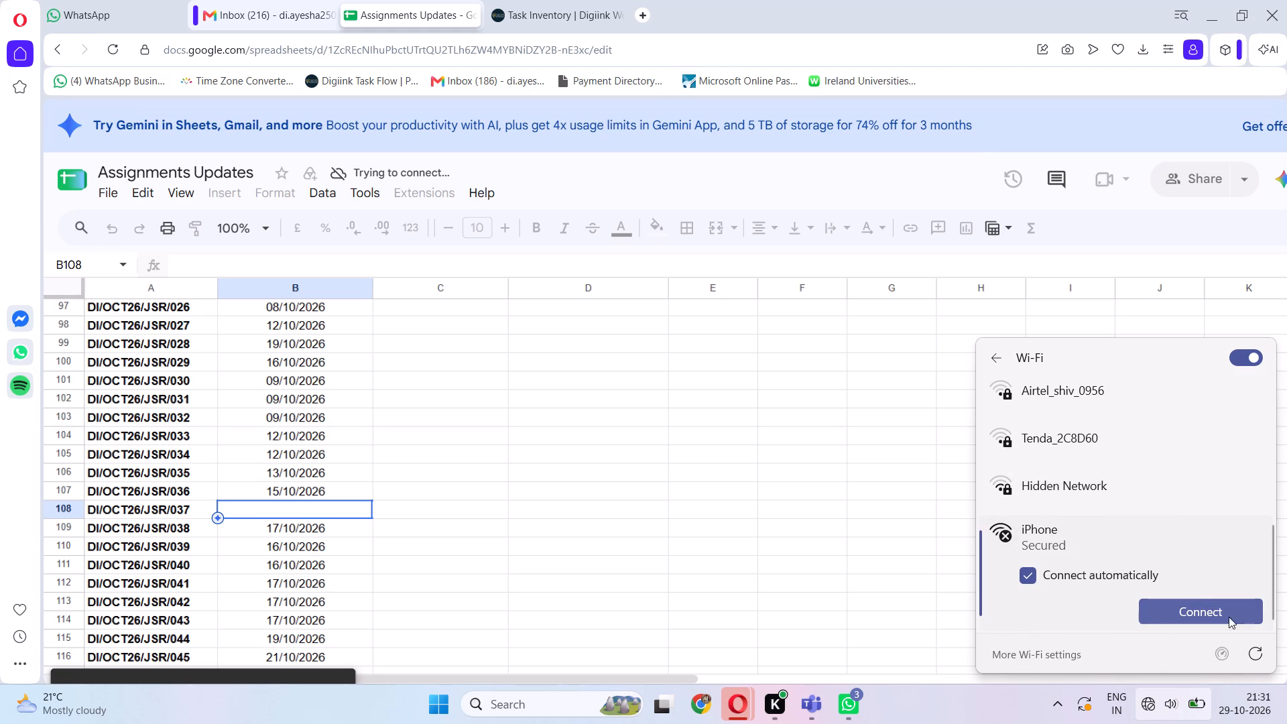
click(1241, 613)
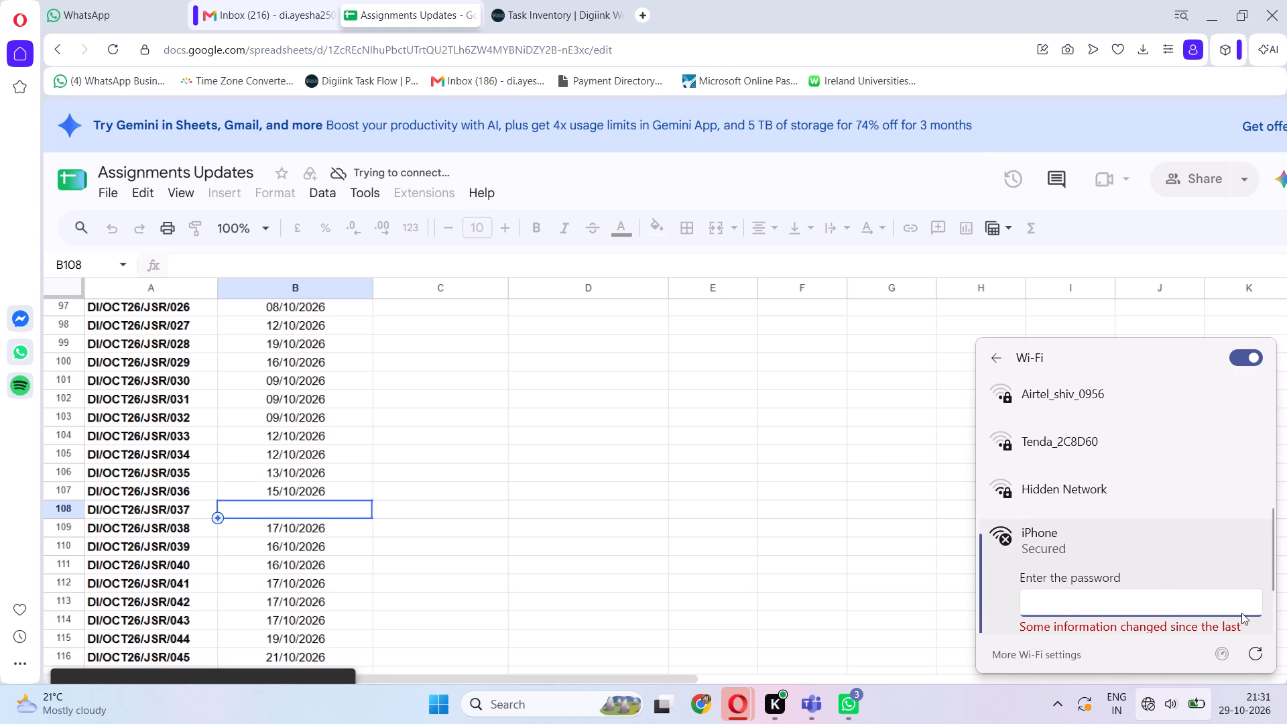
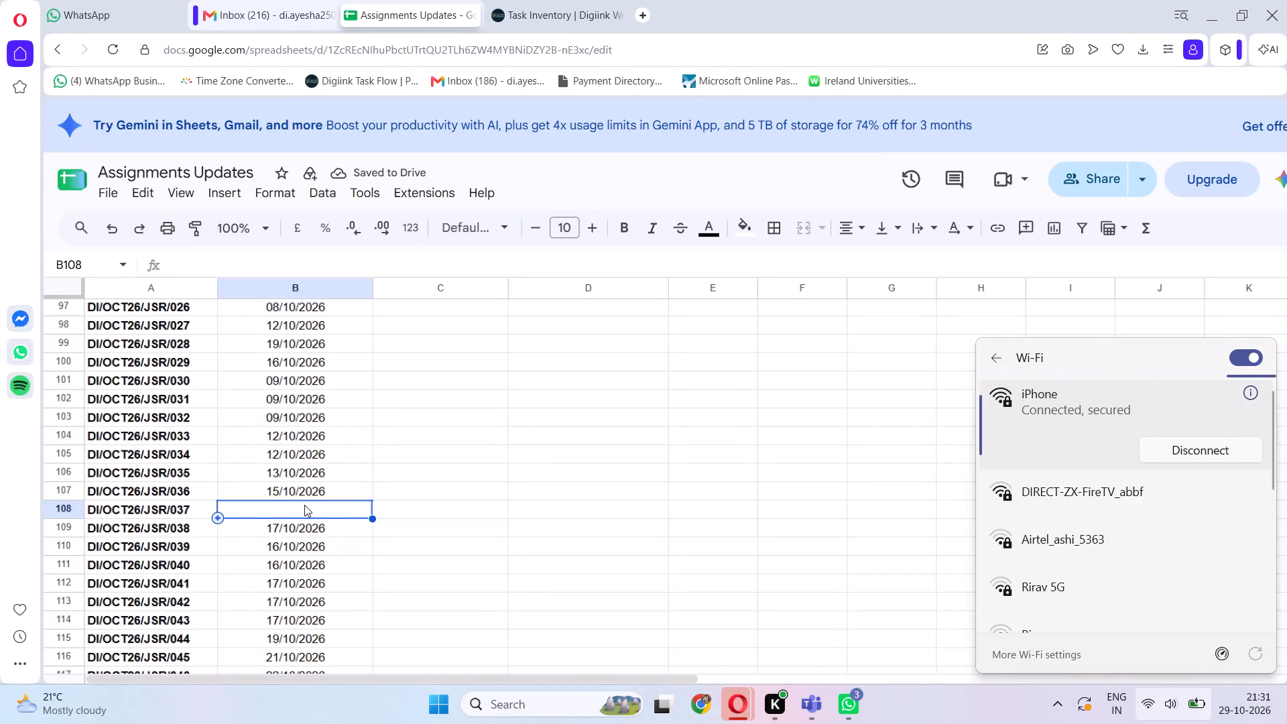
Enter the date 26/10 in the empty cell B108 as the deadline of DI/OCT26/JSR/037.
click(304, 507)
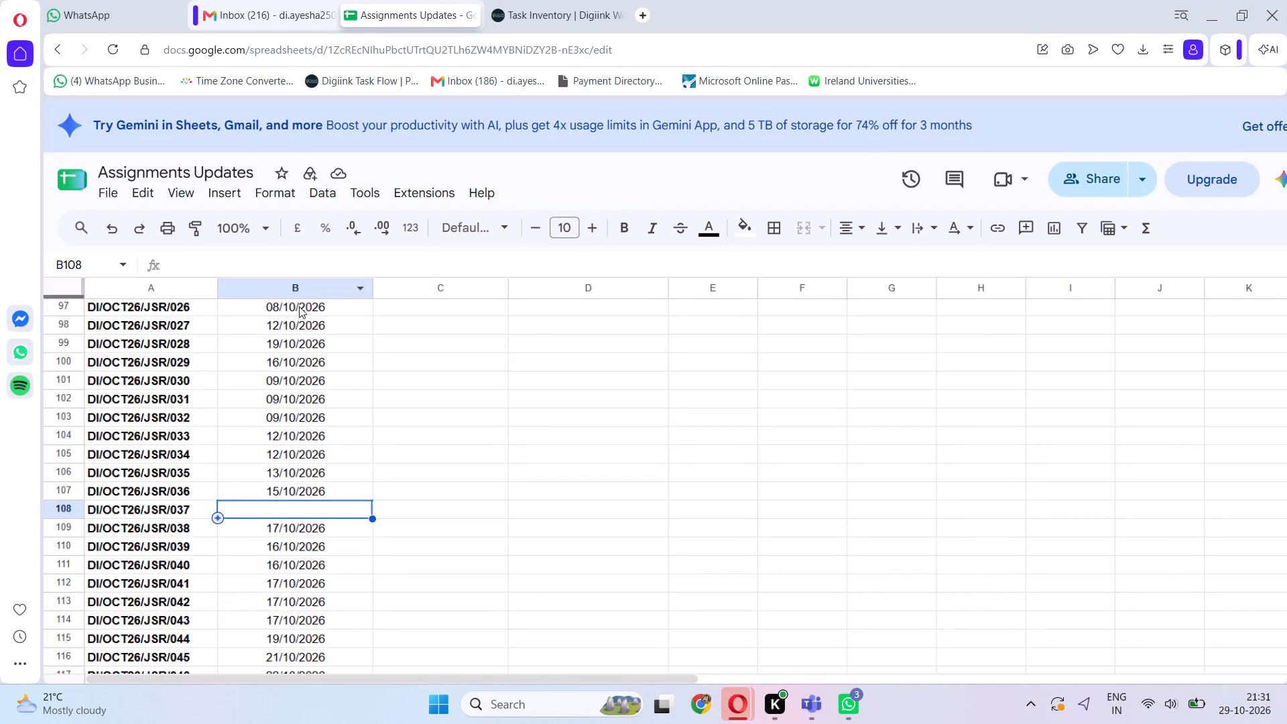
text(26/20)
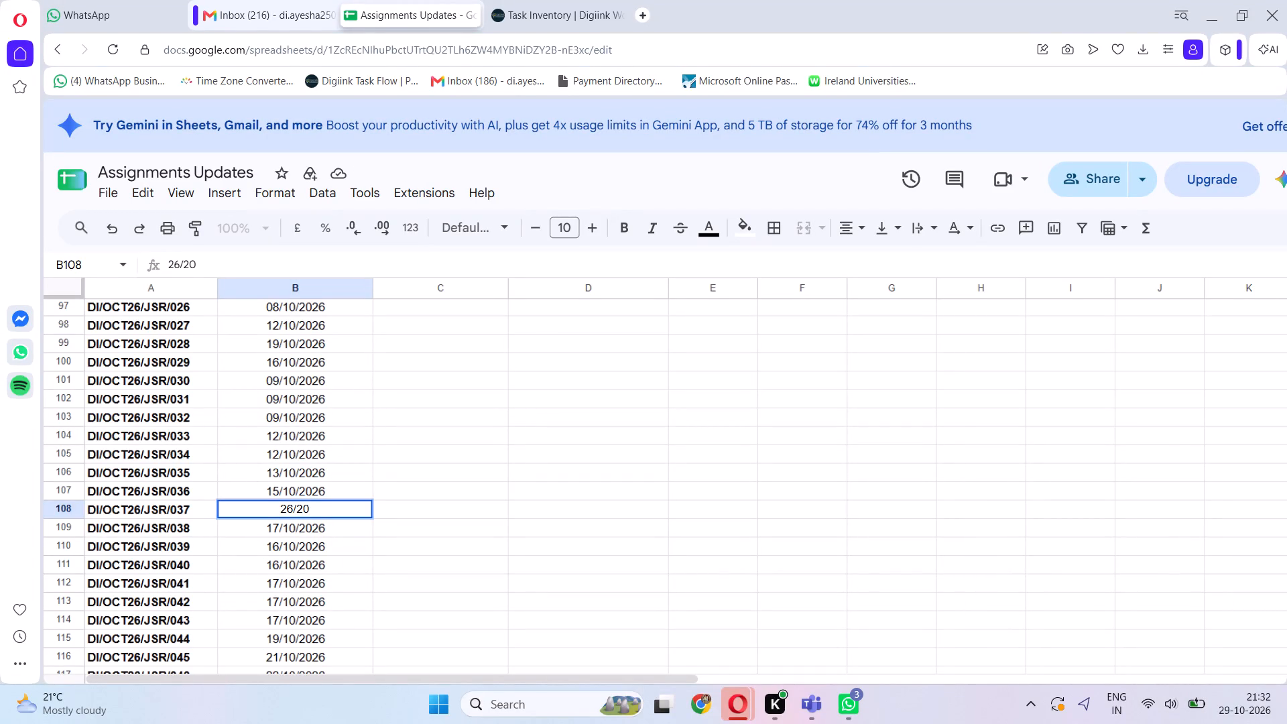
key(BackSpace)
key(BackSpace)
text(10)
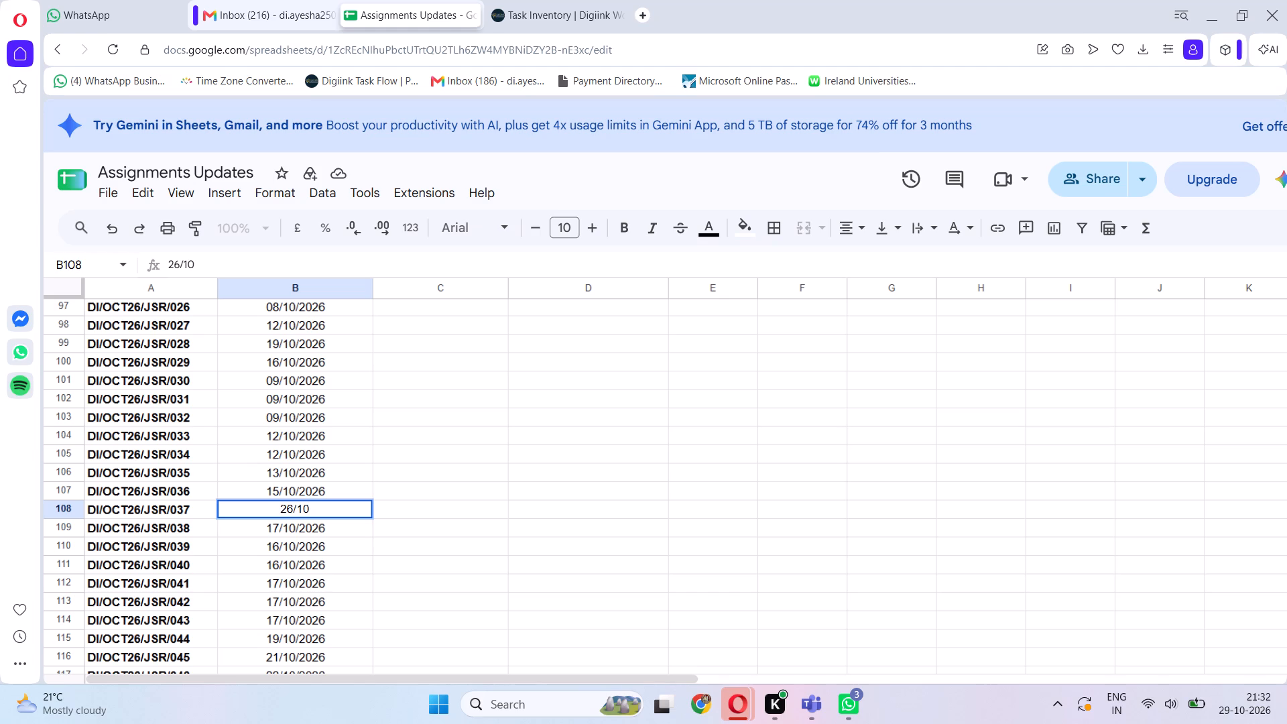
Complete the date 26/10/2026 in B108 of Assignments Updates for DI/OCT26/JSR/037.
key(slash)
text(2026)
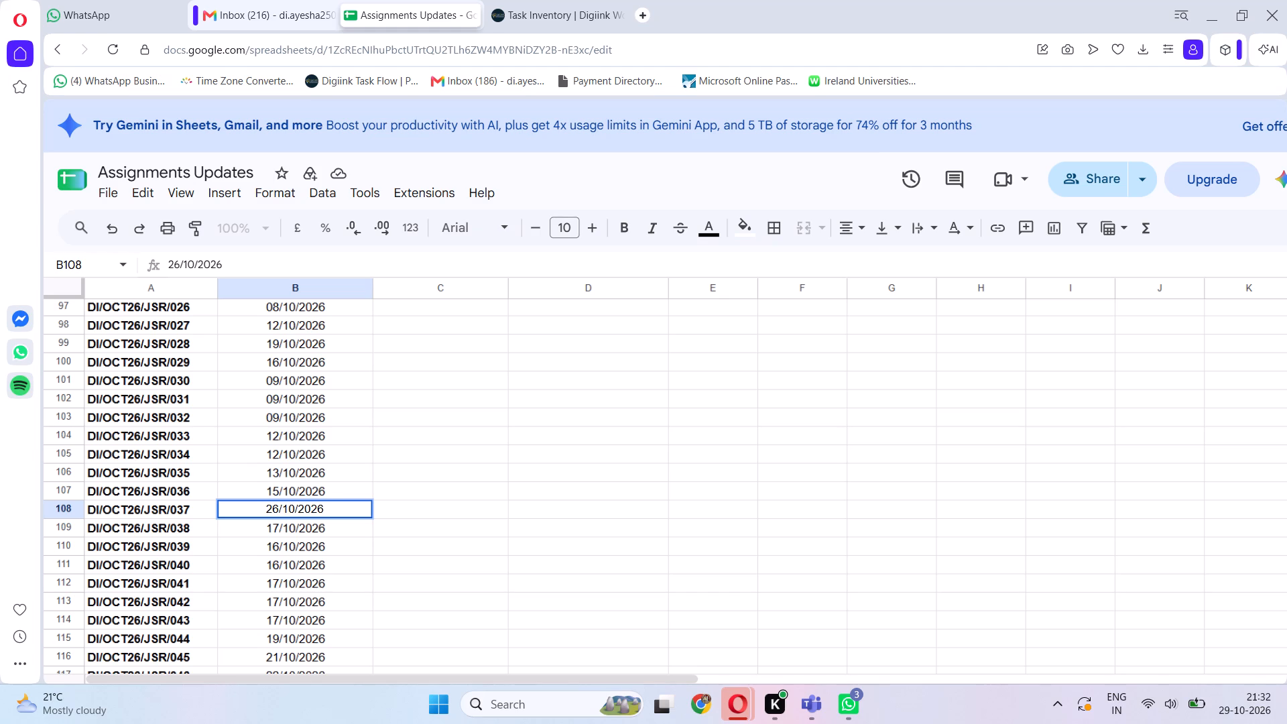
key(Return)
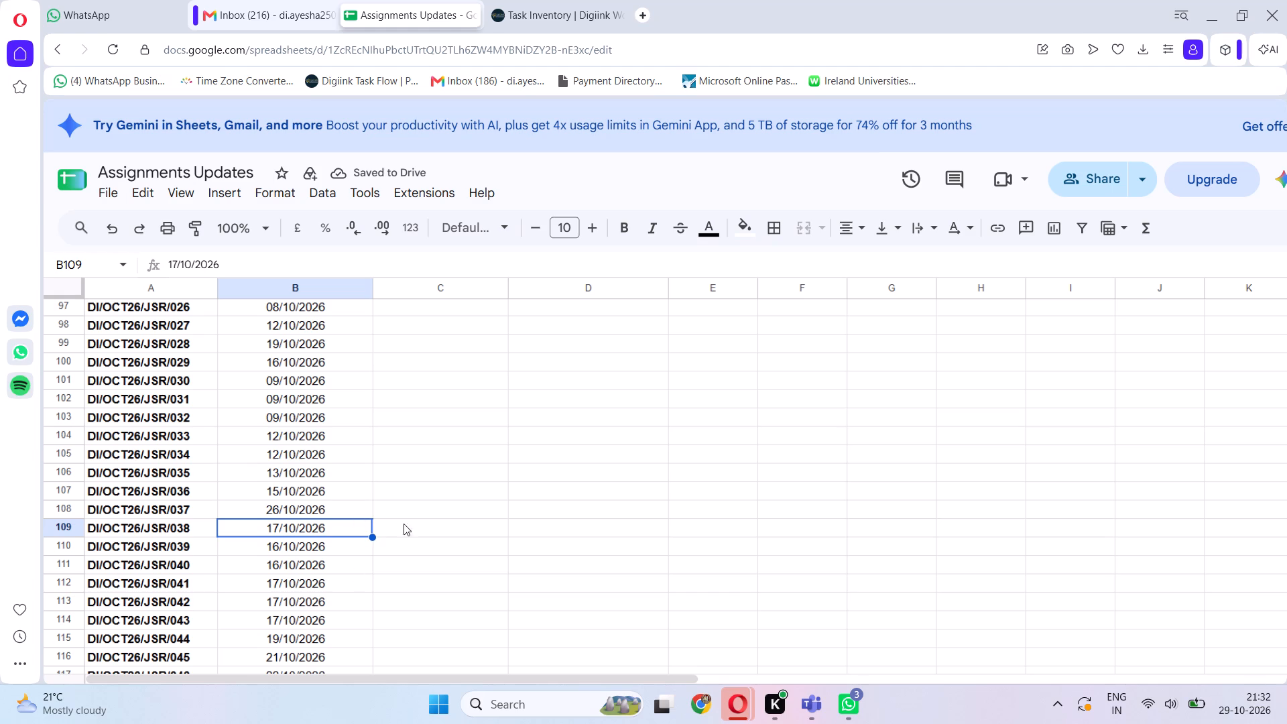
scroll(530, 528, up, 4)
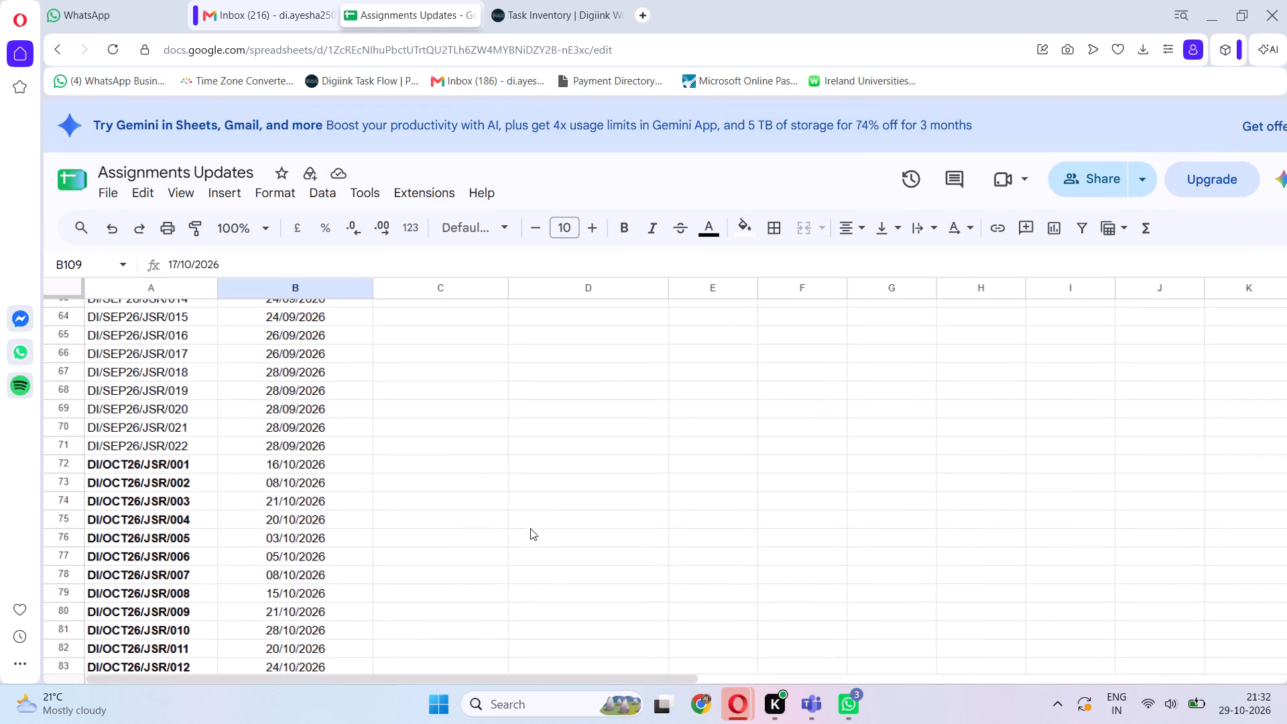
Remove the bold formatting from the task keys DI/OCT26/JSR/002 through DI/OCT26/JSR/060 in A73:A131 of the Lehar sheet.
scroll(530, 528, down, 1)
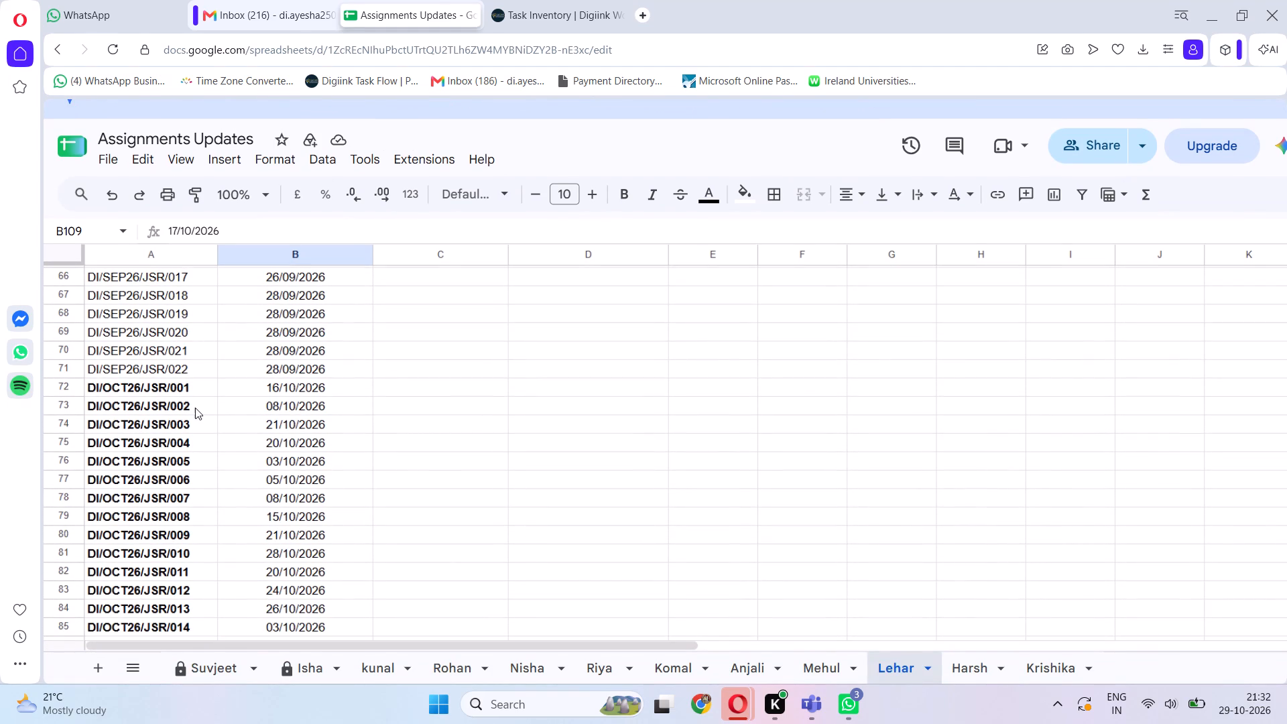
drag(195, 408, 207, 666)
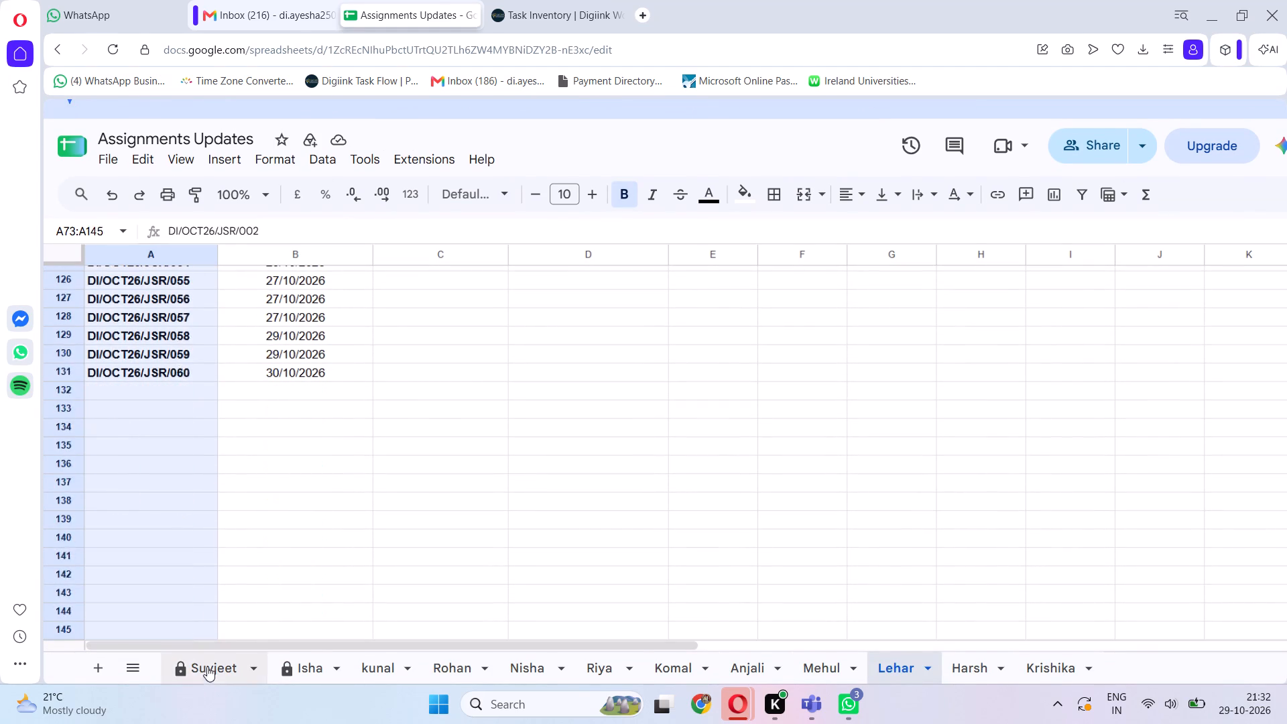
drag(207, 666, 198, 360)
key(ctrl+b)
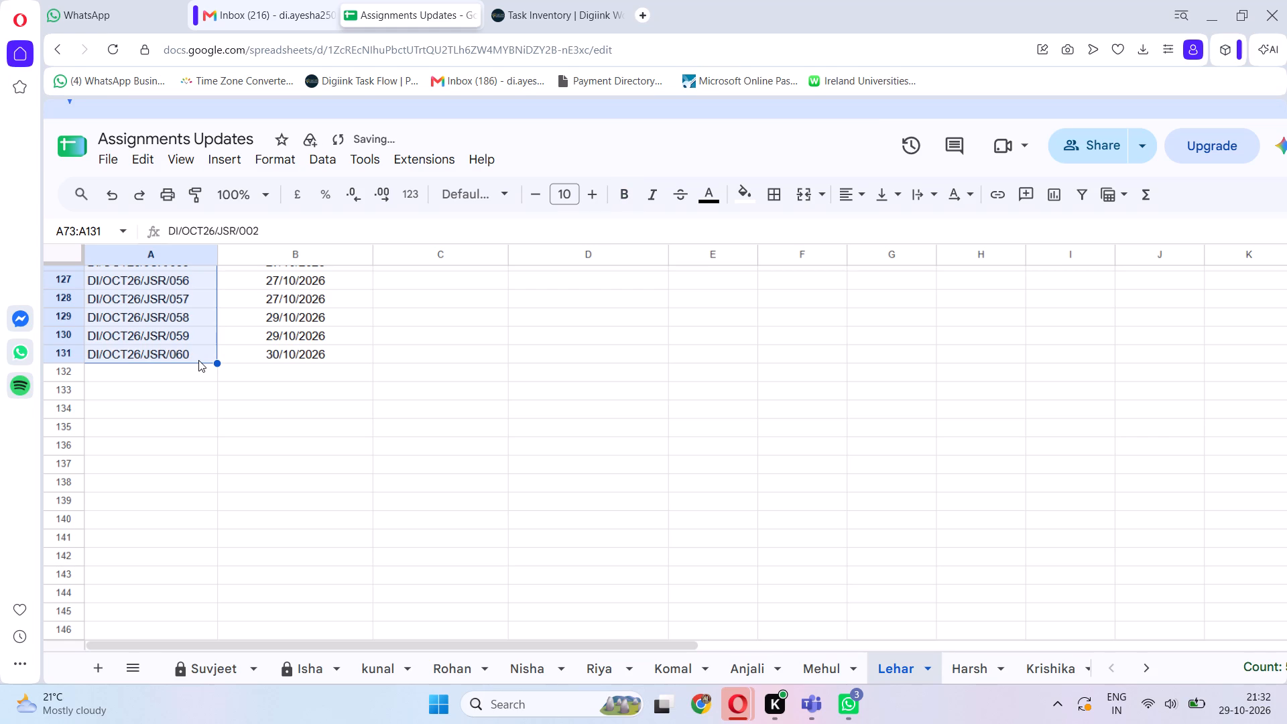
click(315, 405)
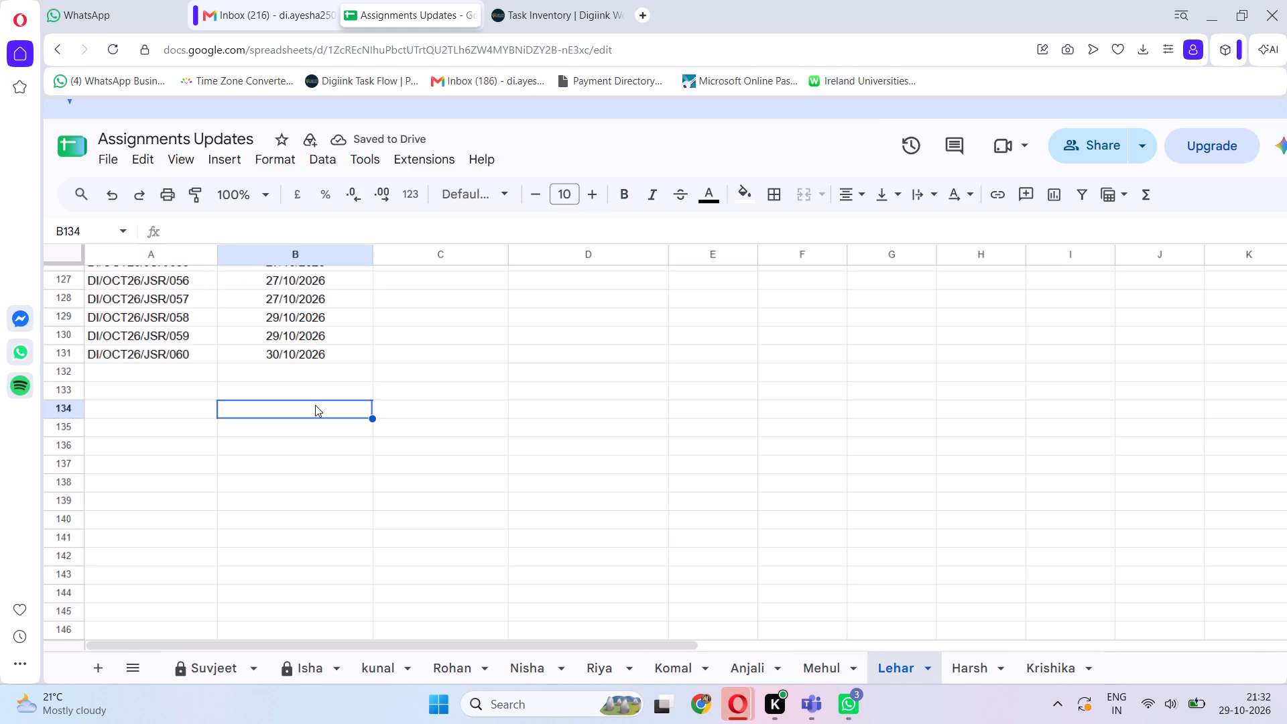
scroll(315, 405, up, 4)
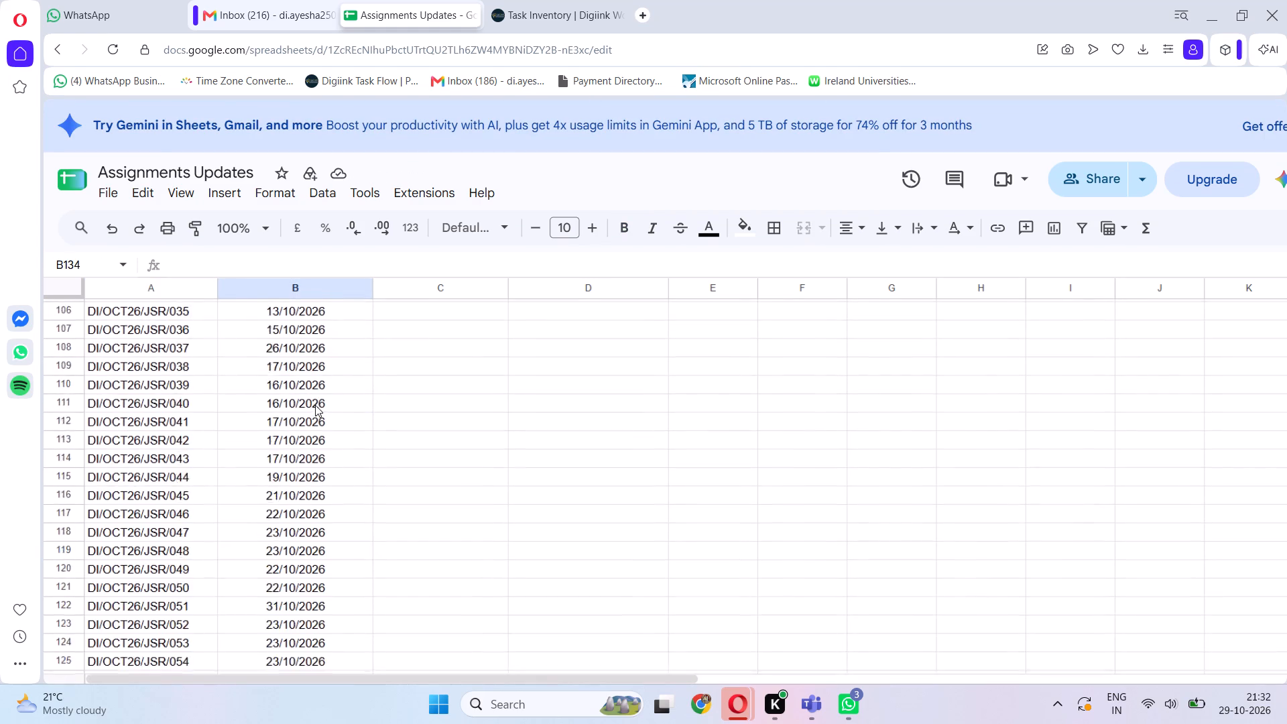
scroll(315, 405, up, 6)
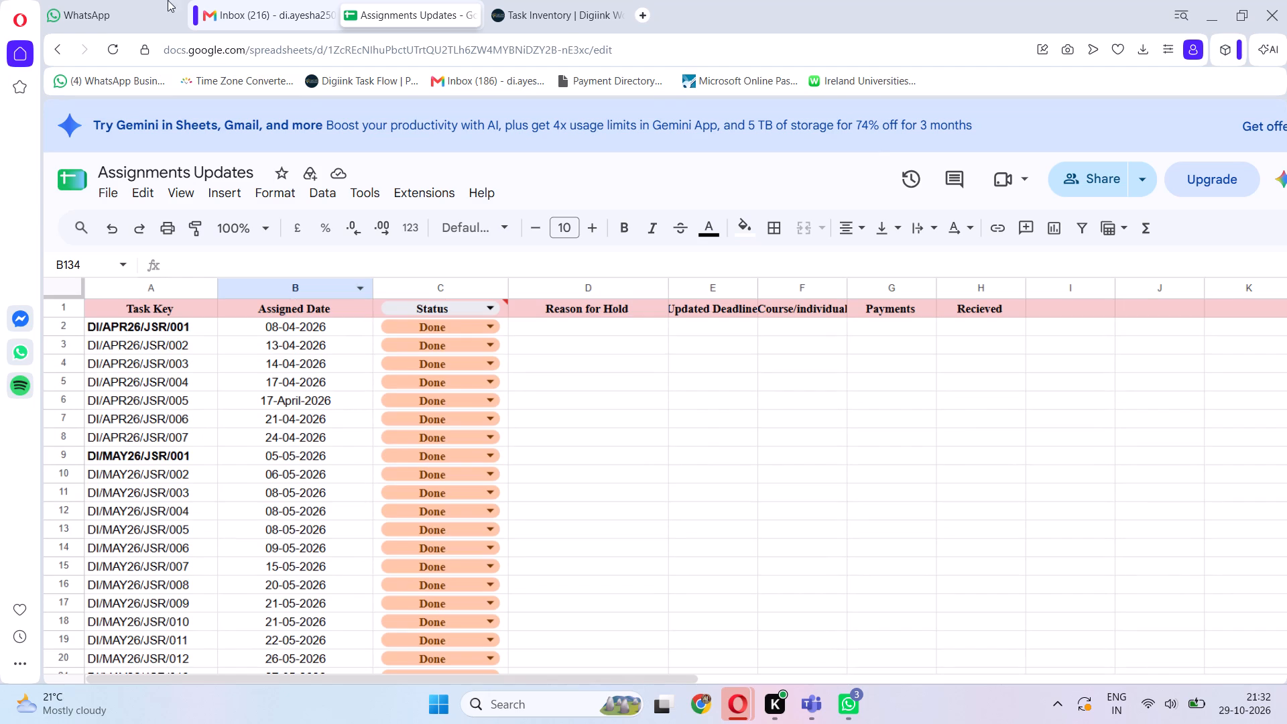
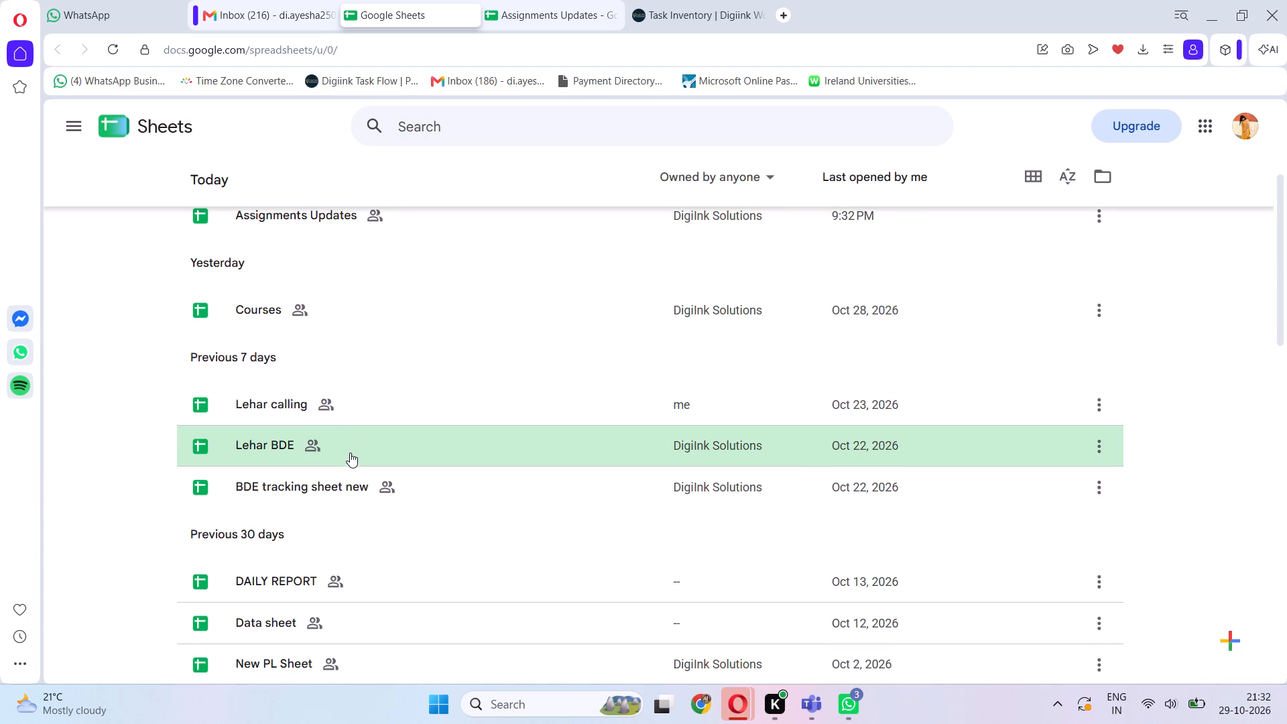
Open the Lehar BDE spreadsheet from the list of recent Google Sheets files.
click(351, 444)
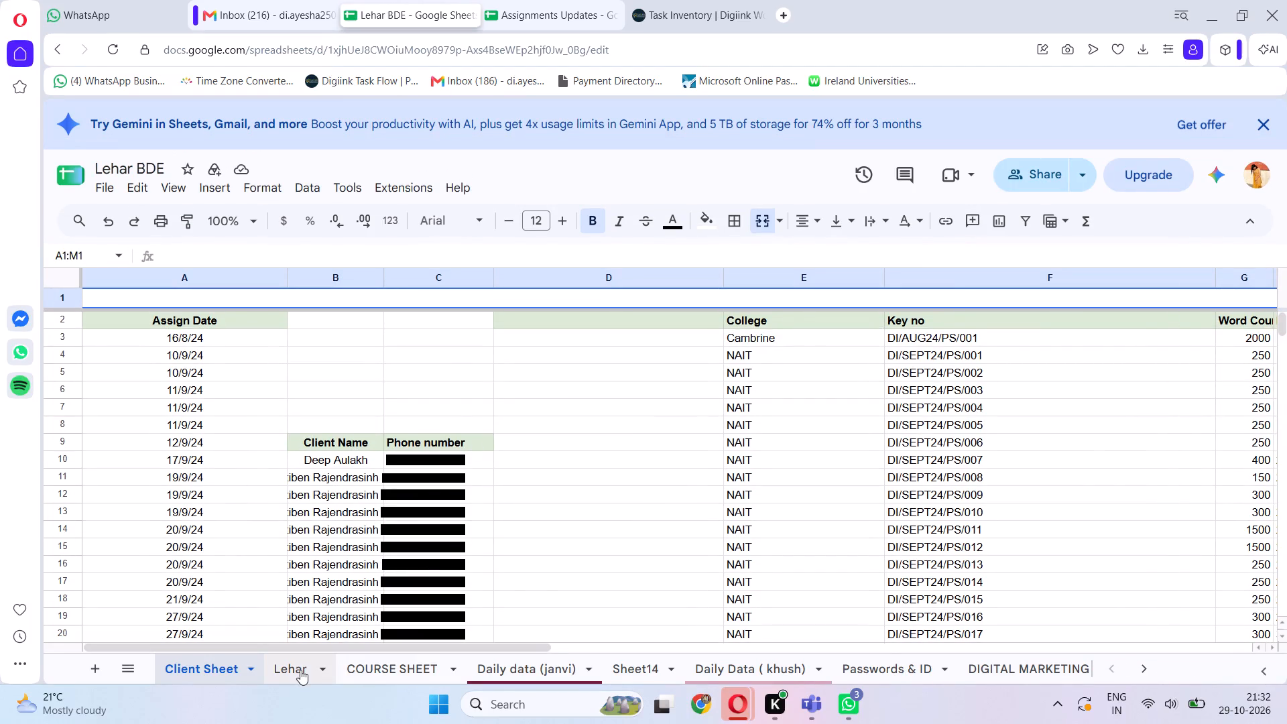
Extend the October 2026 task keys in column E of the Client Sheet from DI/OCT26/JSR/050 through DI/OCT26/JSR/060 in row 692.
scroll(385, 545, down, 19)
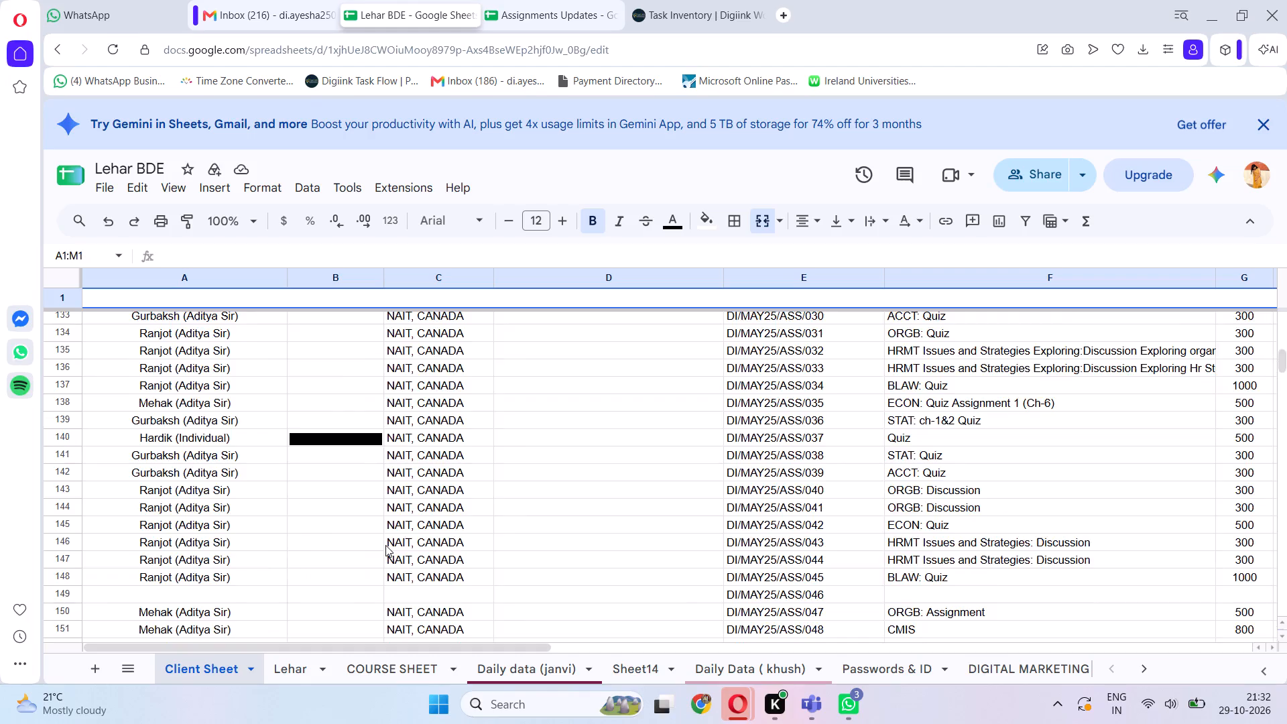
scroll(385, 545, down, 10)
scroll(385, 545, up, 3)
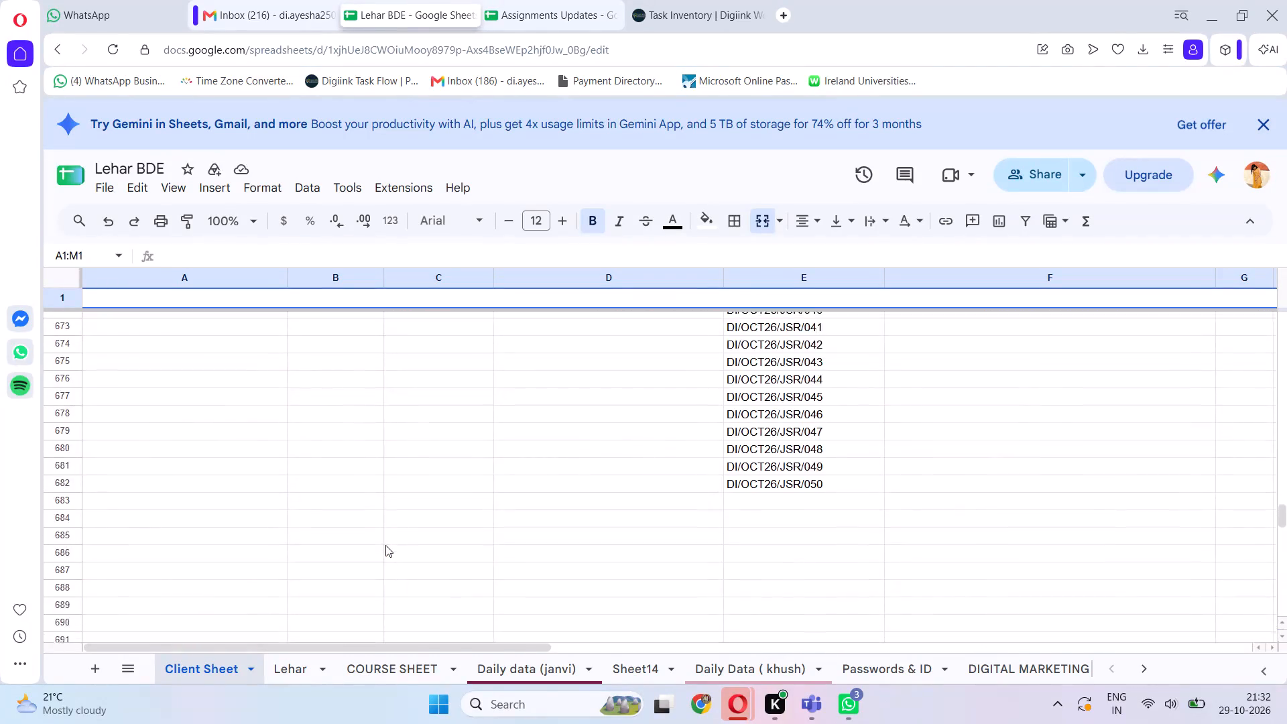
scroll(385, 545, down, 2)
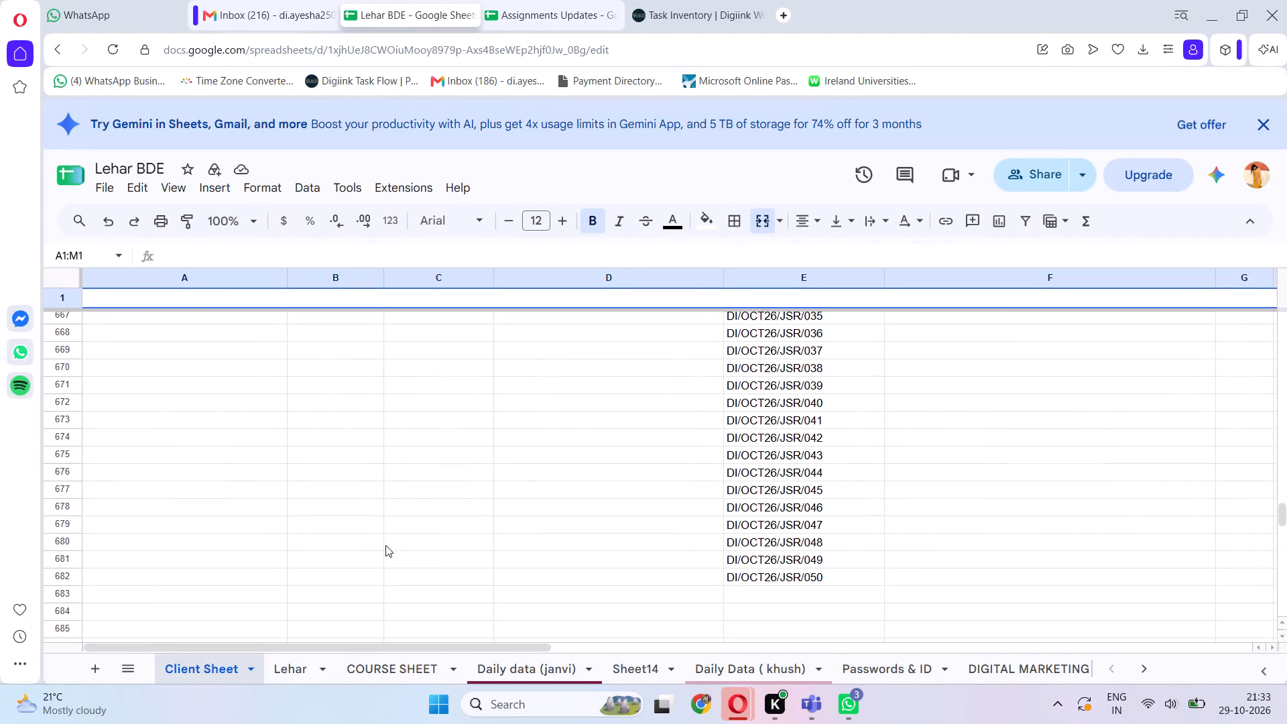
scroll(385, 545, down, 1)
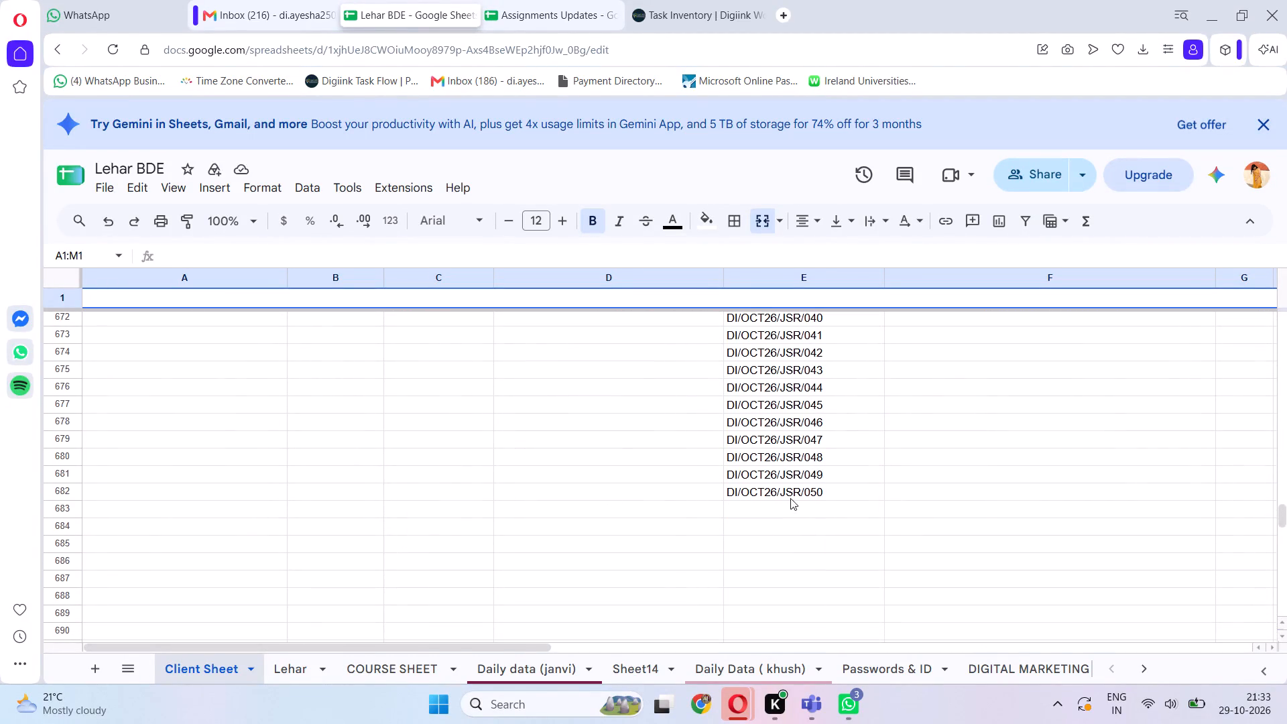
click(790, 498)
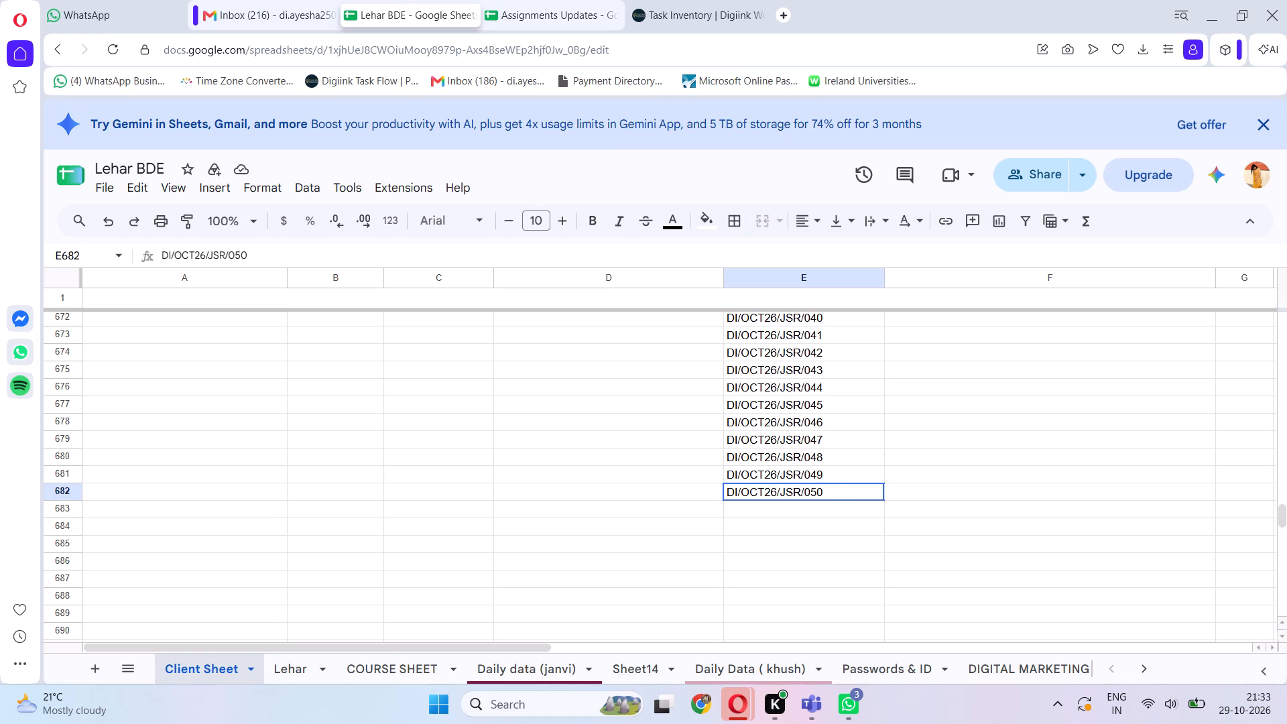
drag(885, 497, 887, 633)
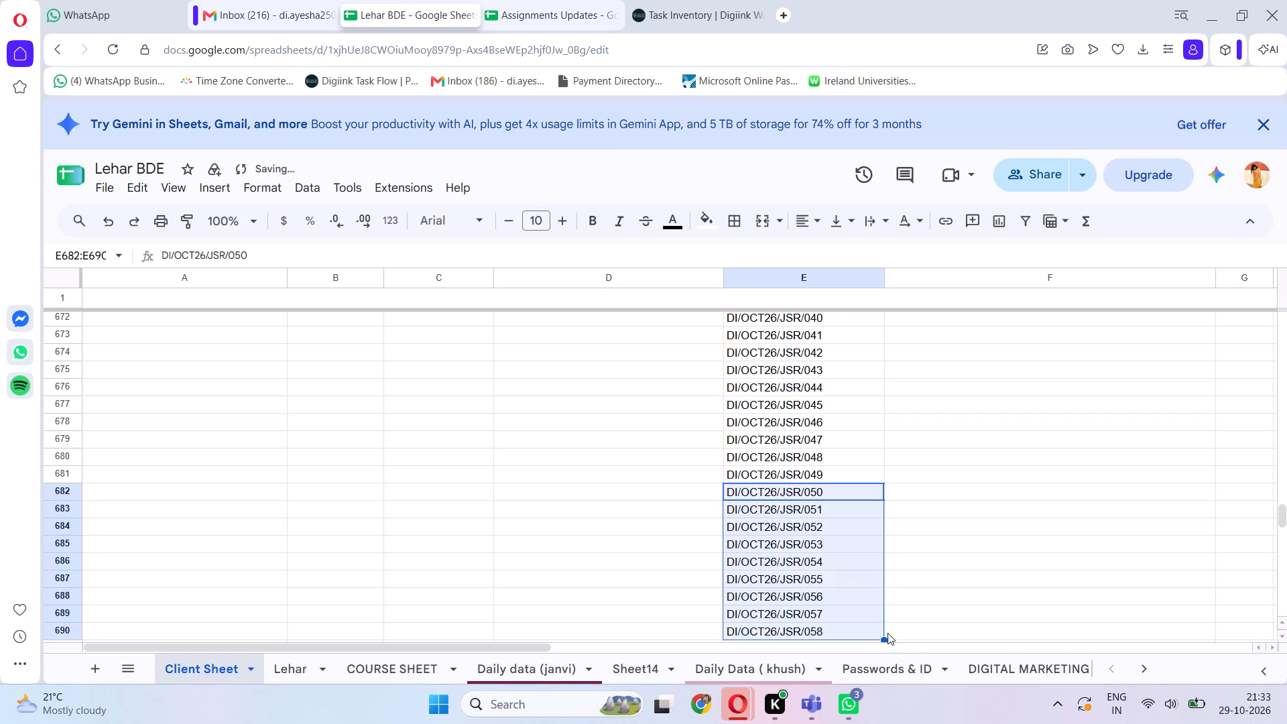
scroll(887, 633, down, 2)
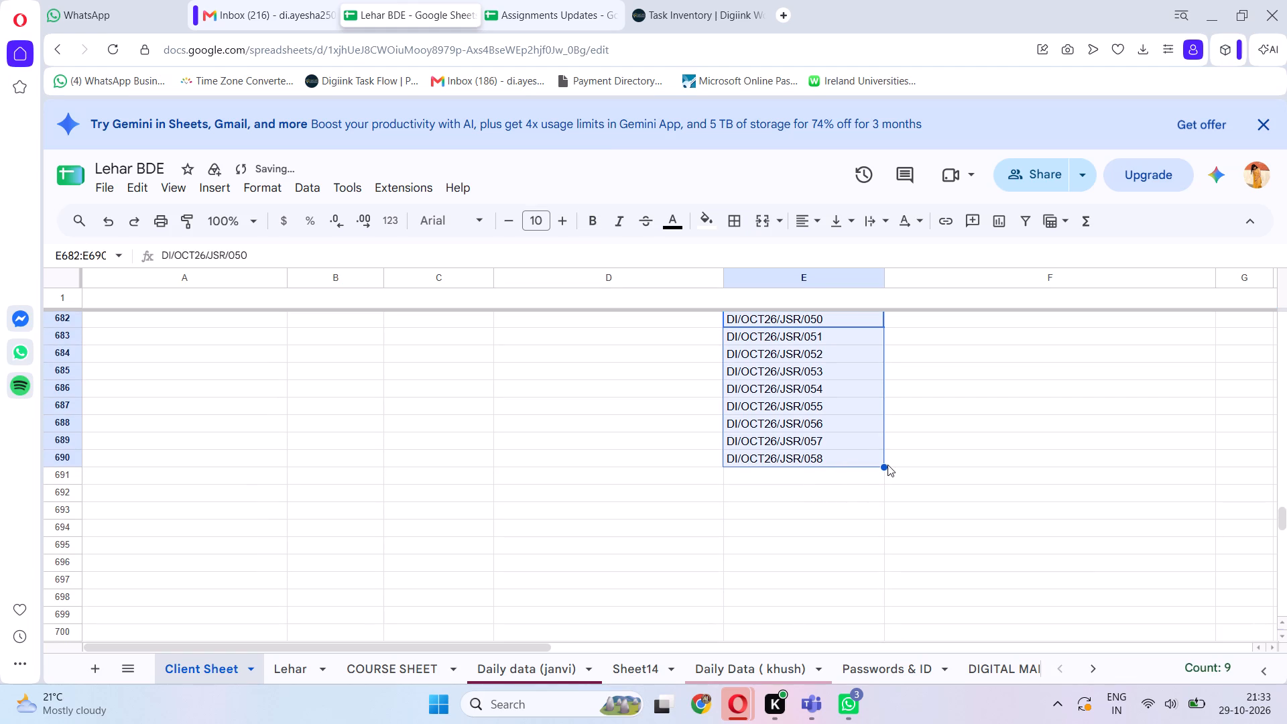
drag(885, 465, 885, 489)
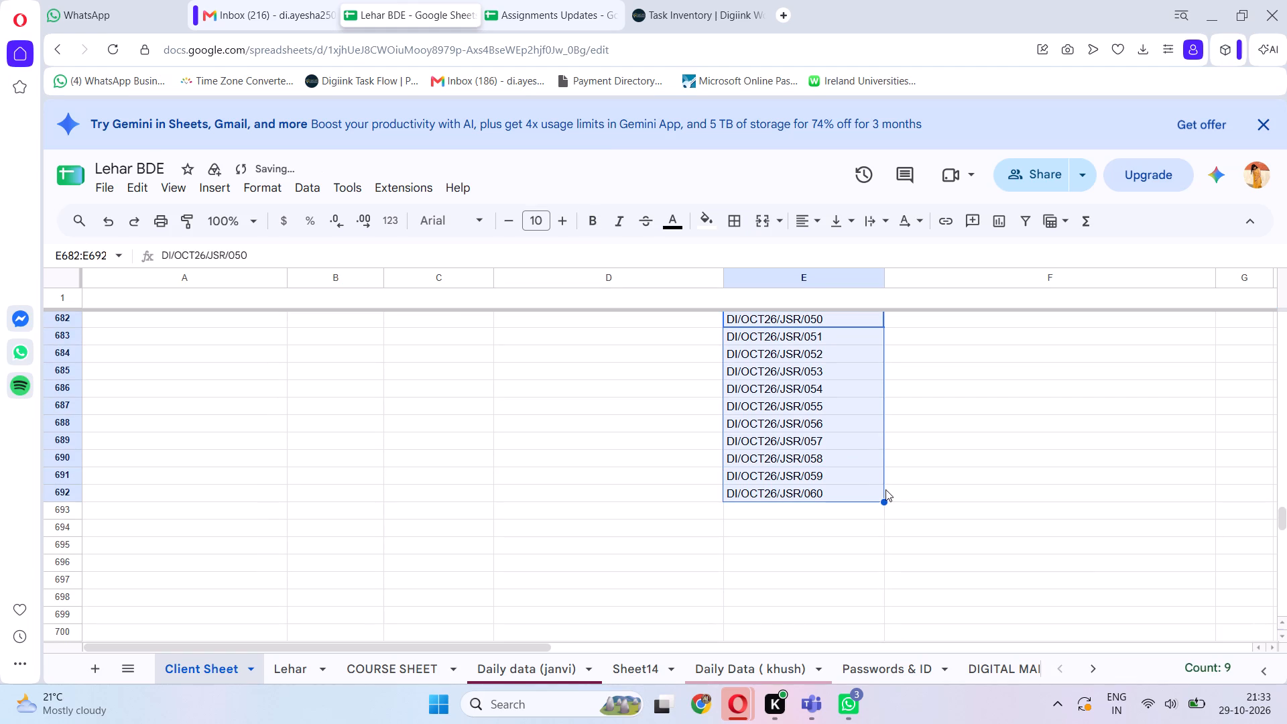
Copy the "Priyanshi mam" entry from B631 into B633:B692, beside all the October 2026 task keys.
scroll(425, 440, up, 3)
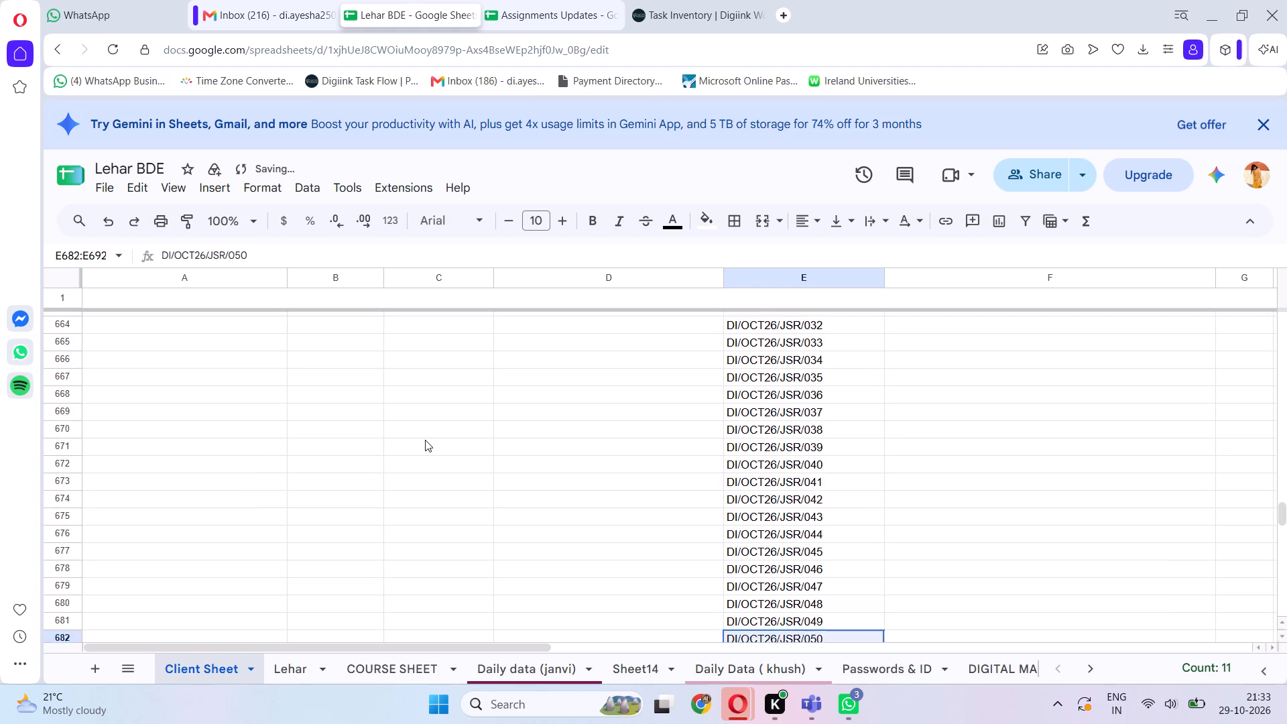
scroll(425, 440, up, 10)
scroll(425, 440, right, 1)
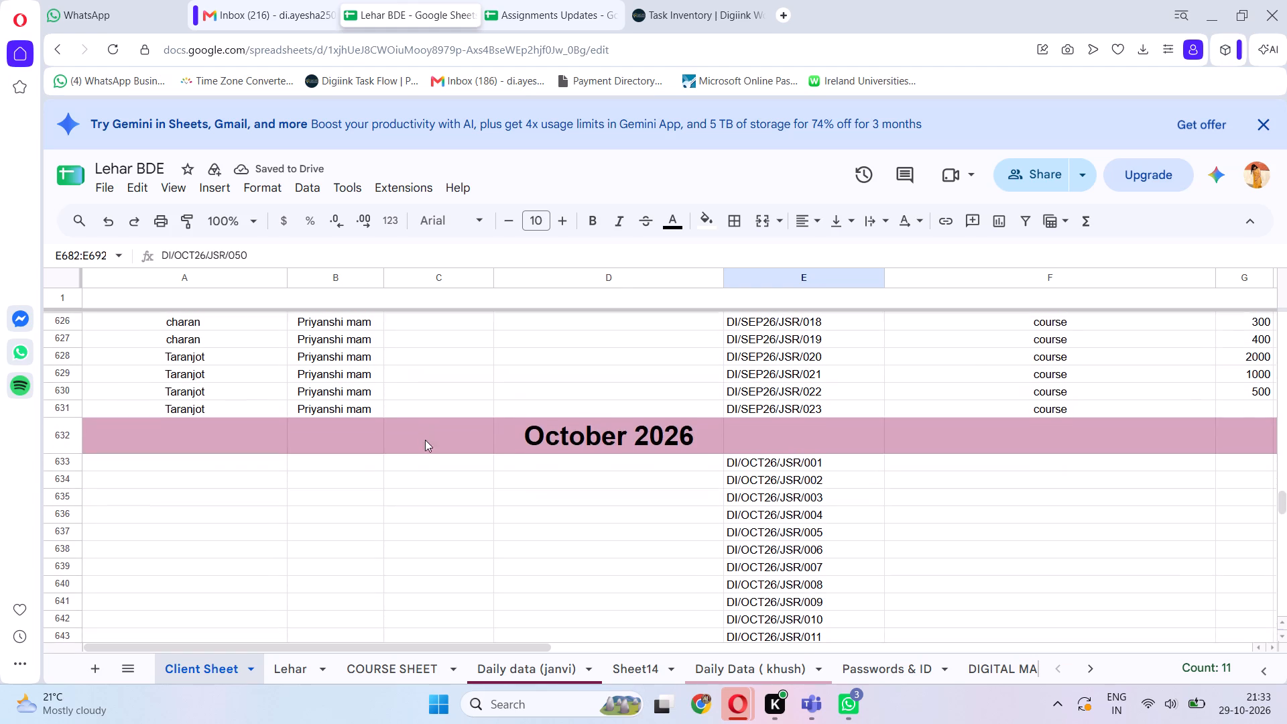
scroll(425, 440, right, 1)
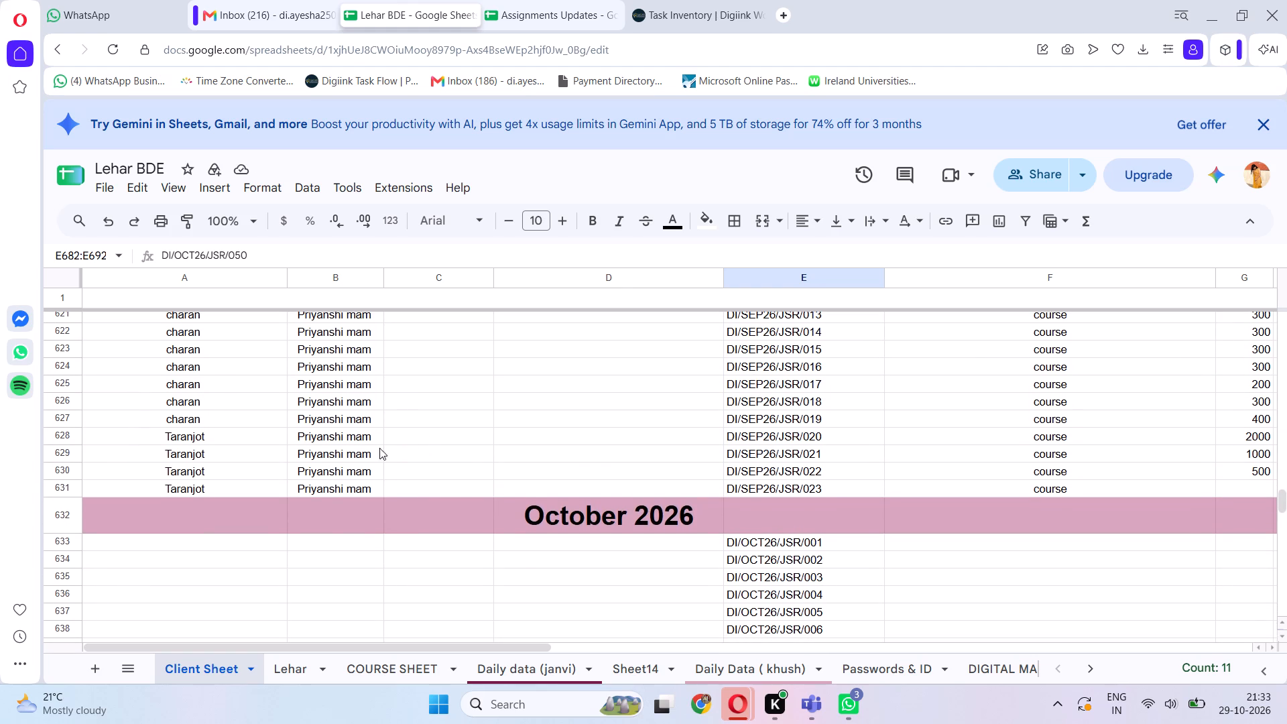
click(352, 487)
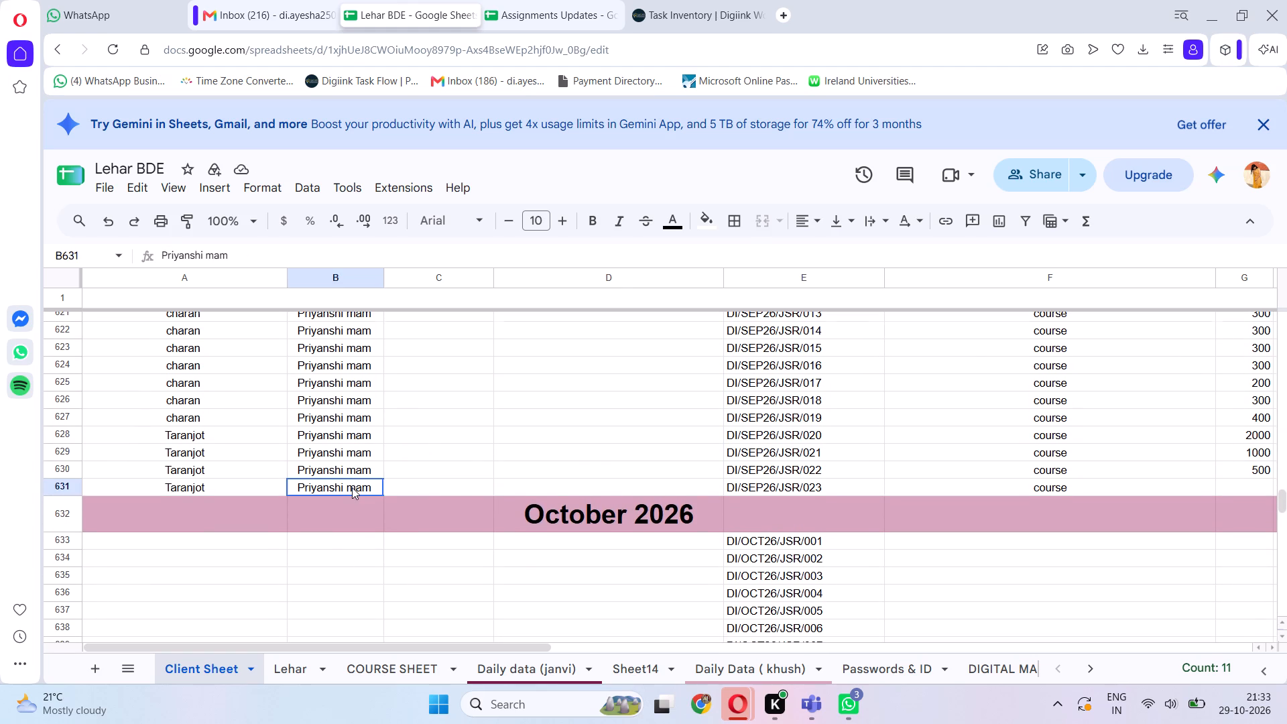
key(ctrl+c)
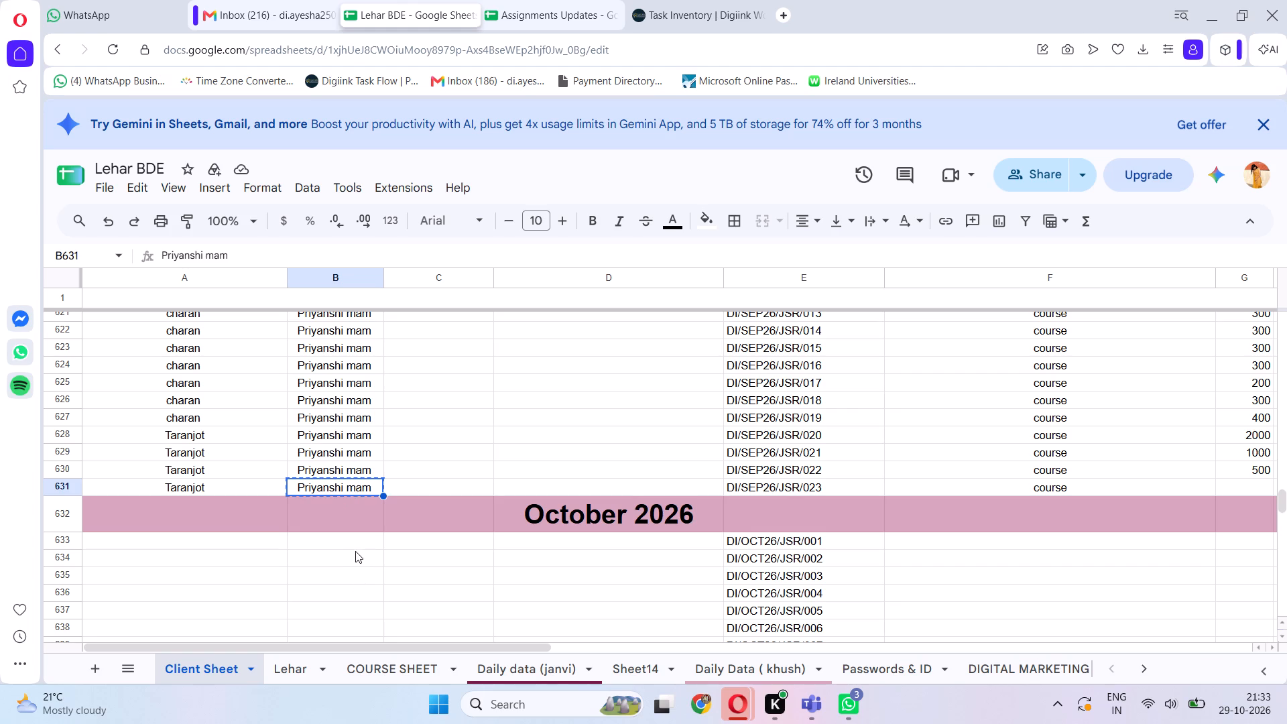
drag(358, 545, 376, 686)
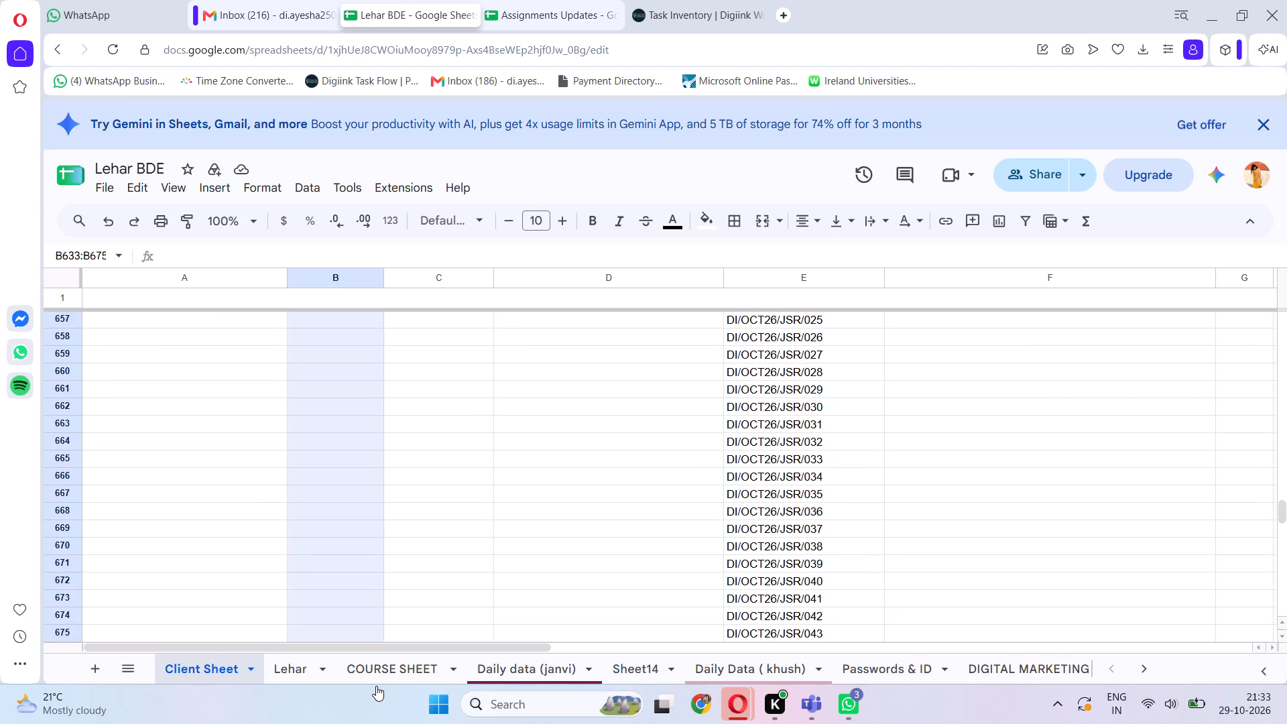
drag(376, 686, 362, 529)
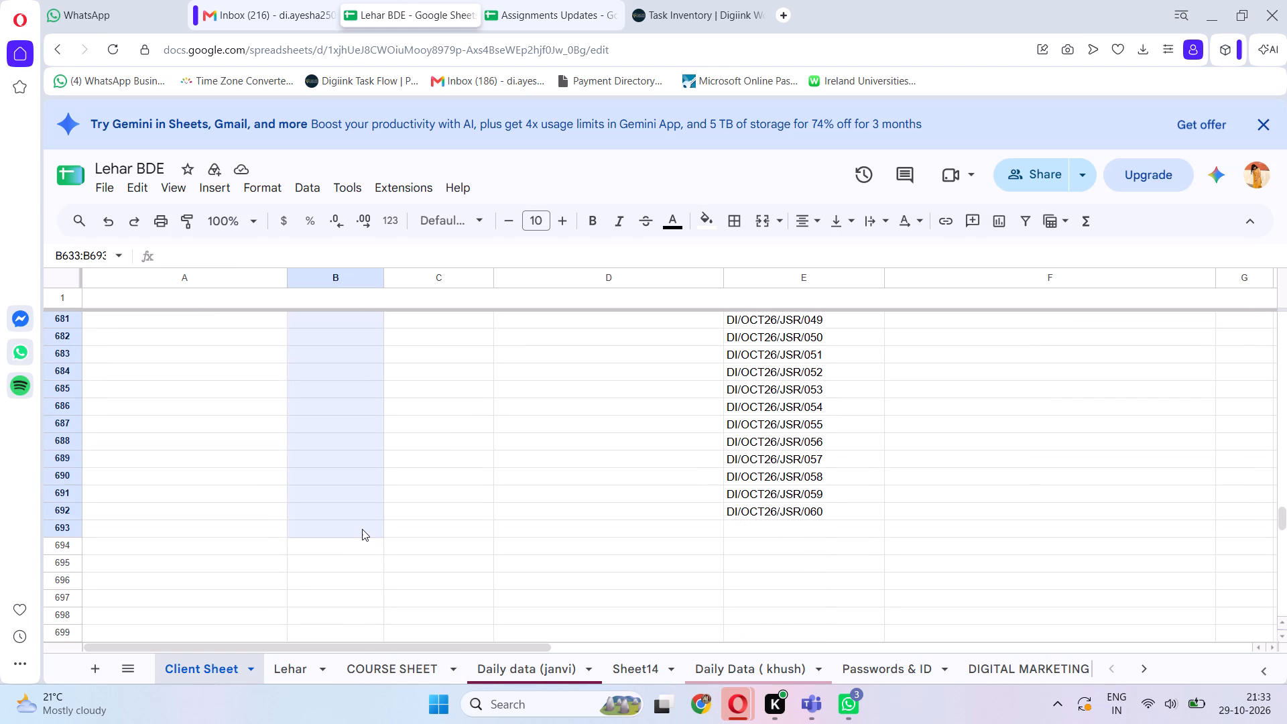
drag(362, 529, 363, 518)
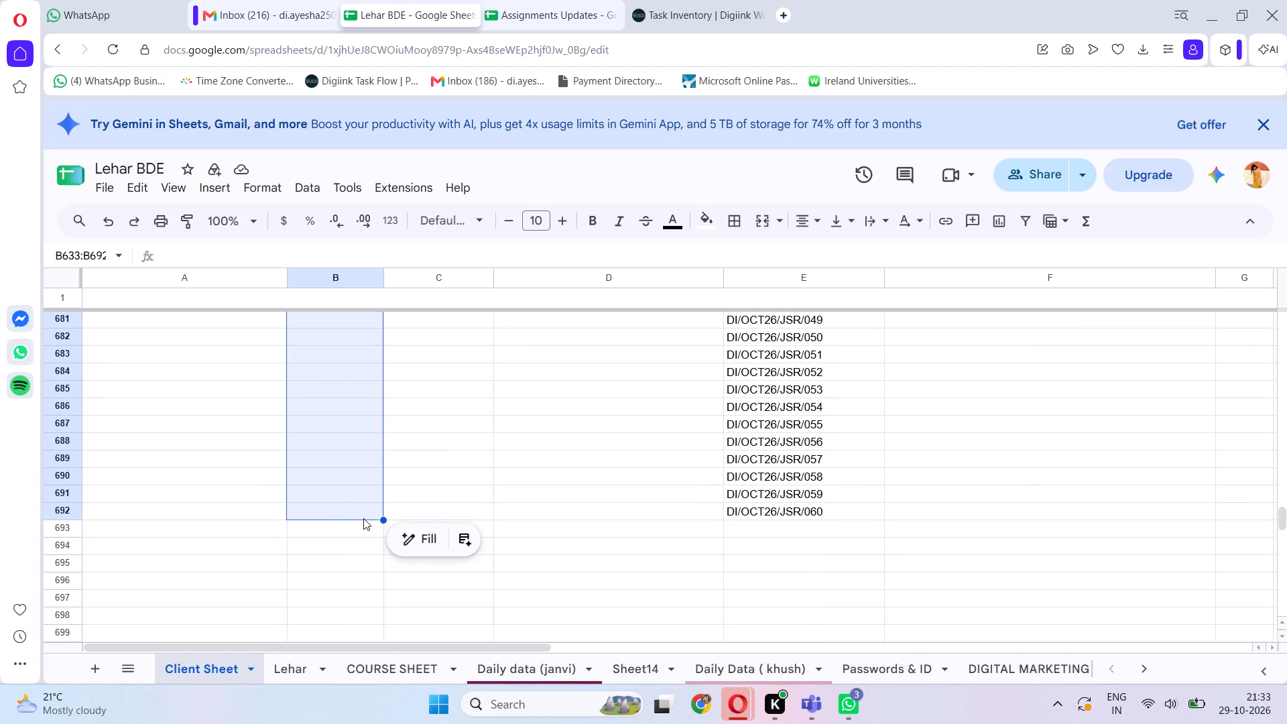
key(ctrl+v)
Review the filled October 2026 rows and the September 2026 entries above them in the Client Sheet.
scroll(589, 497, up, 2)
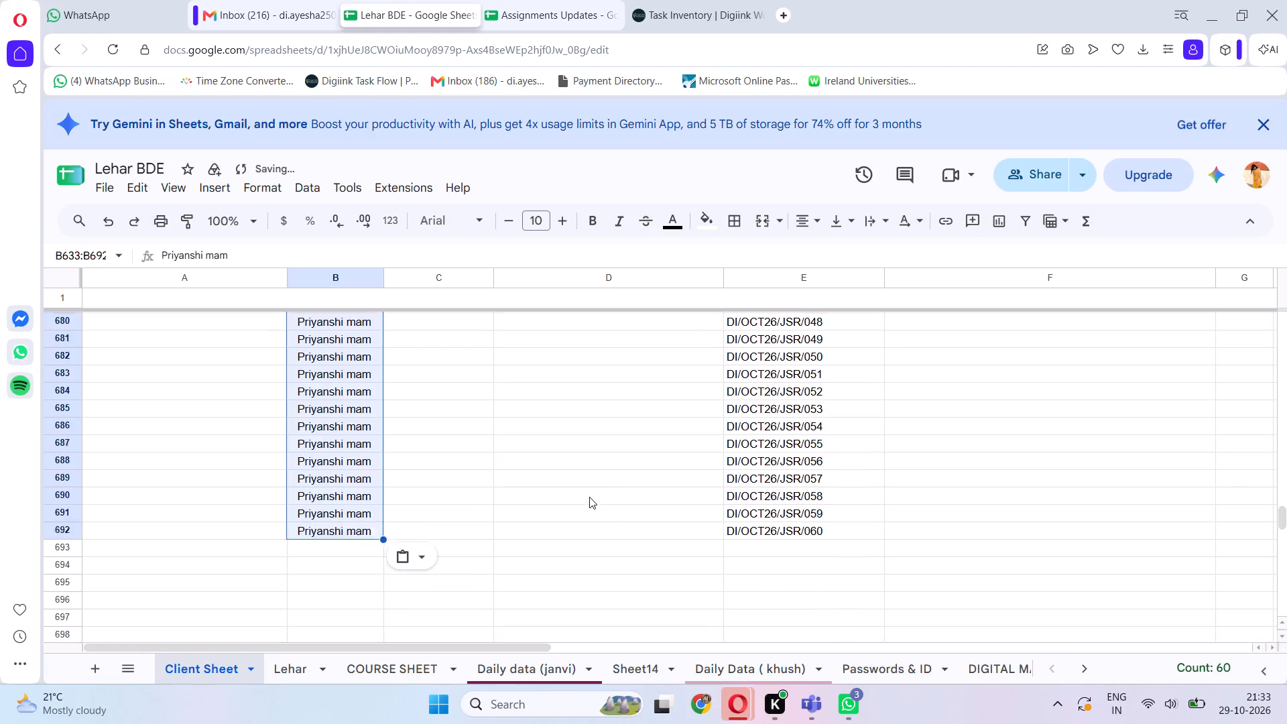
scroll(589, 497, up, 8)
scroll(589, 497, down, 1)
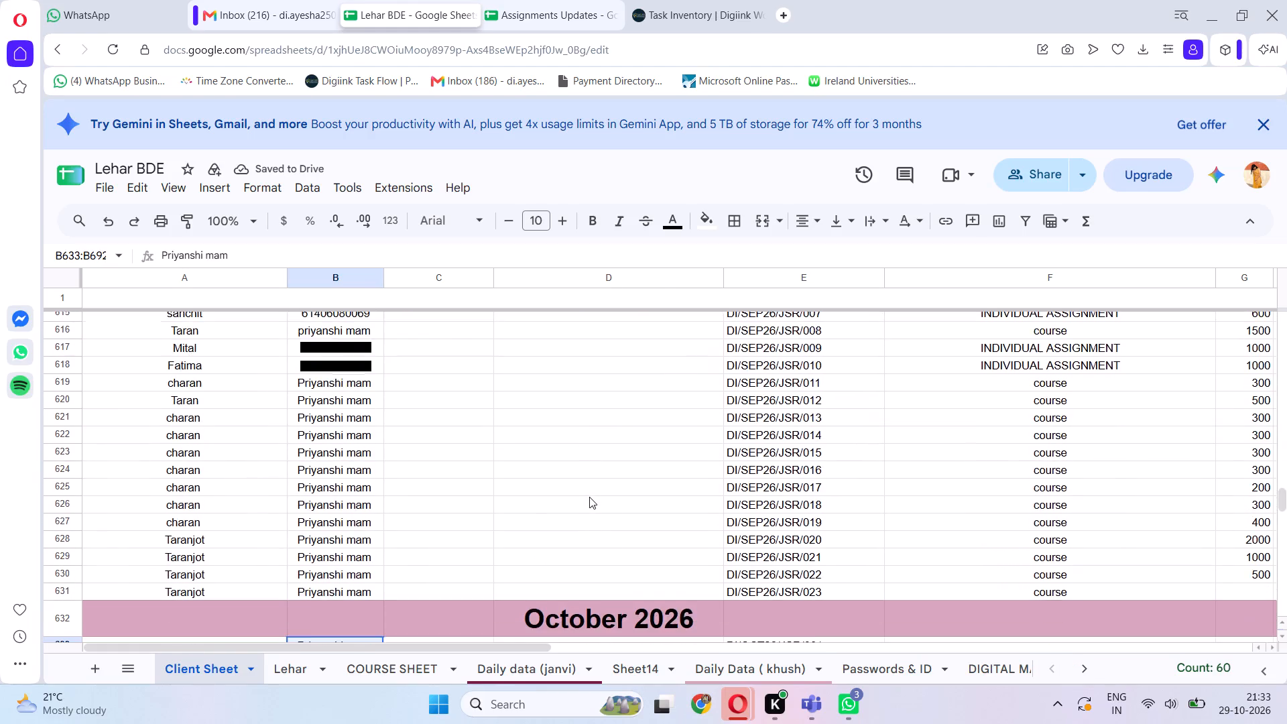
scroll(589, 497, down, 4)
scroll(589, 497, up, 1)
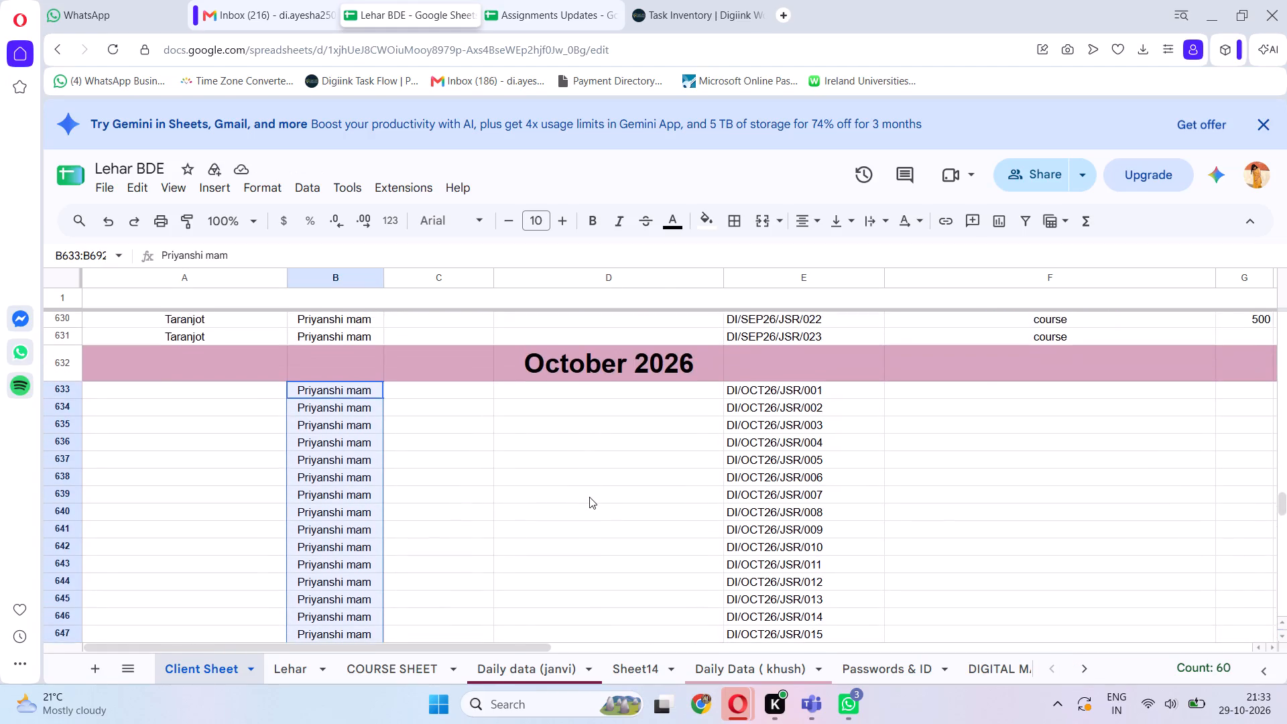
scroll(589, 497, up, 6)
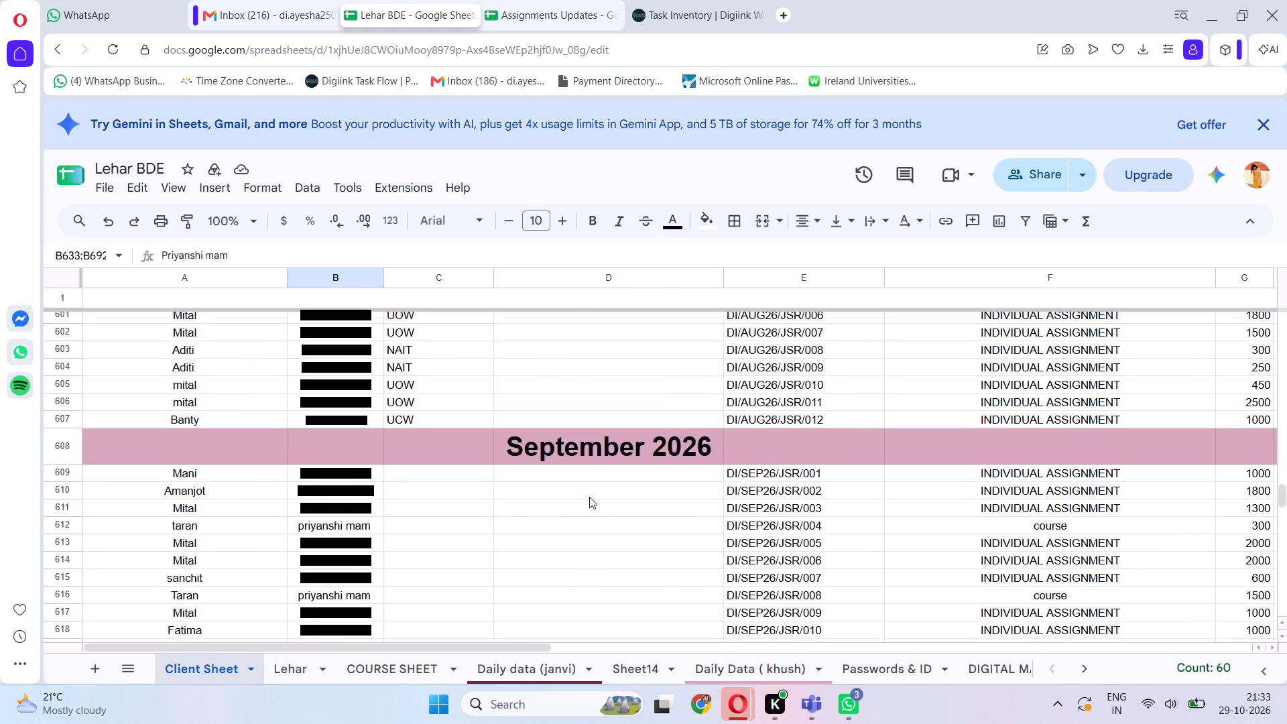
scroll(589, 497, down, 5)
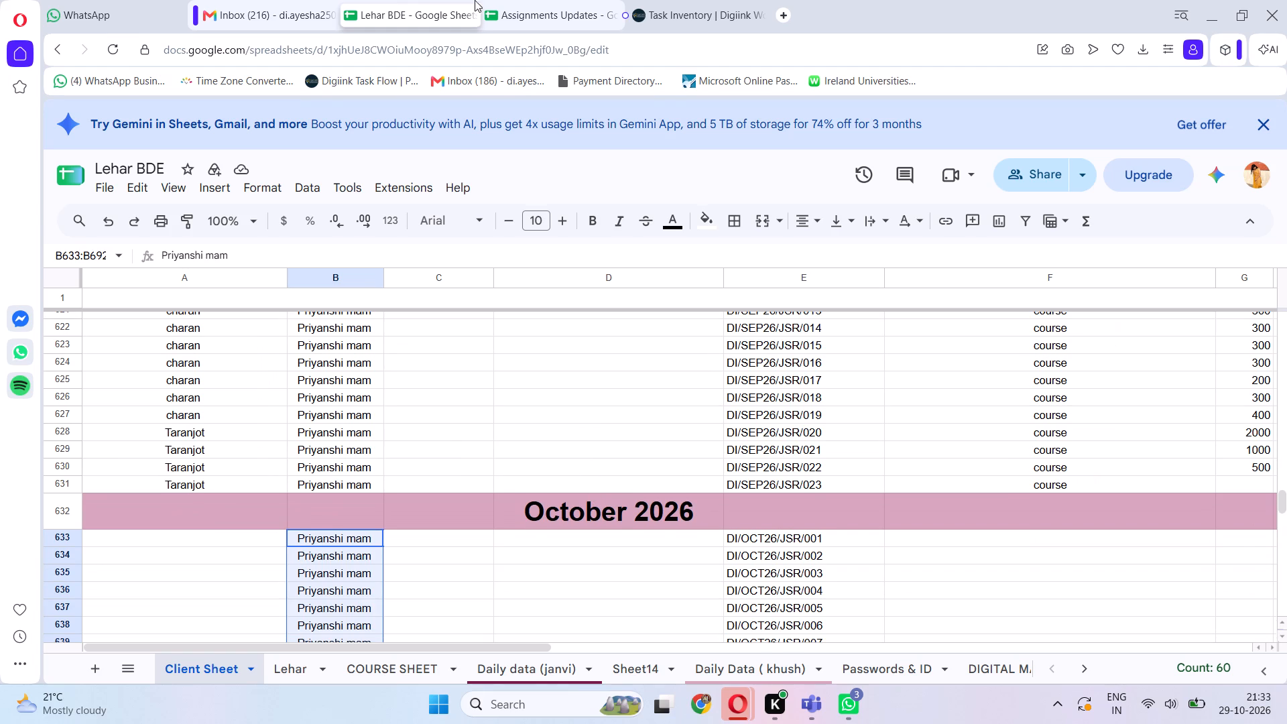
Switch to the Digiink Task Inventory and look through the JSR task list, examining task keys, clients and deadlines.
click(685, 17)
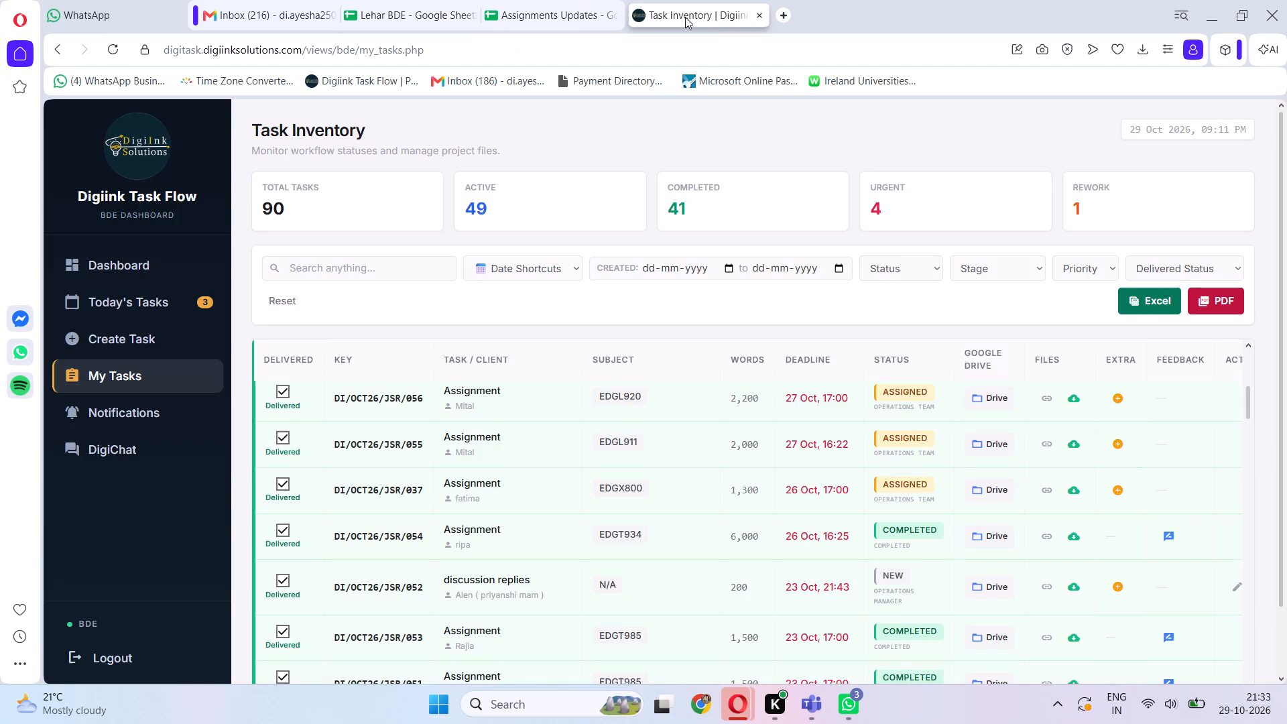
scroll(558, 464, up, 3)
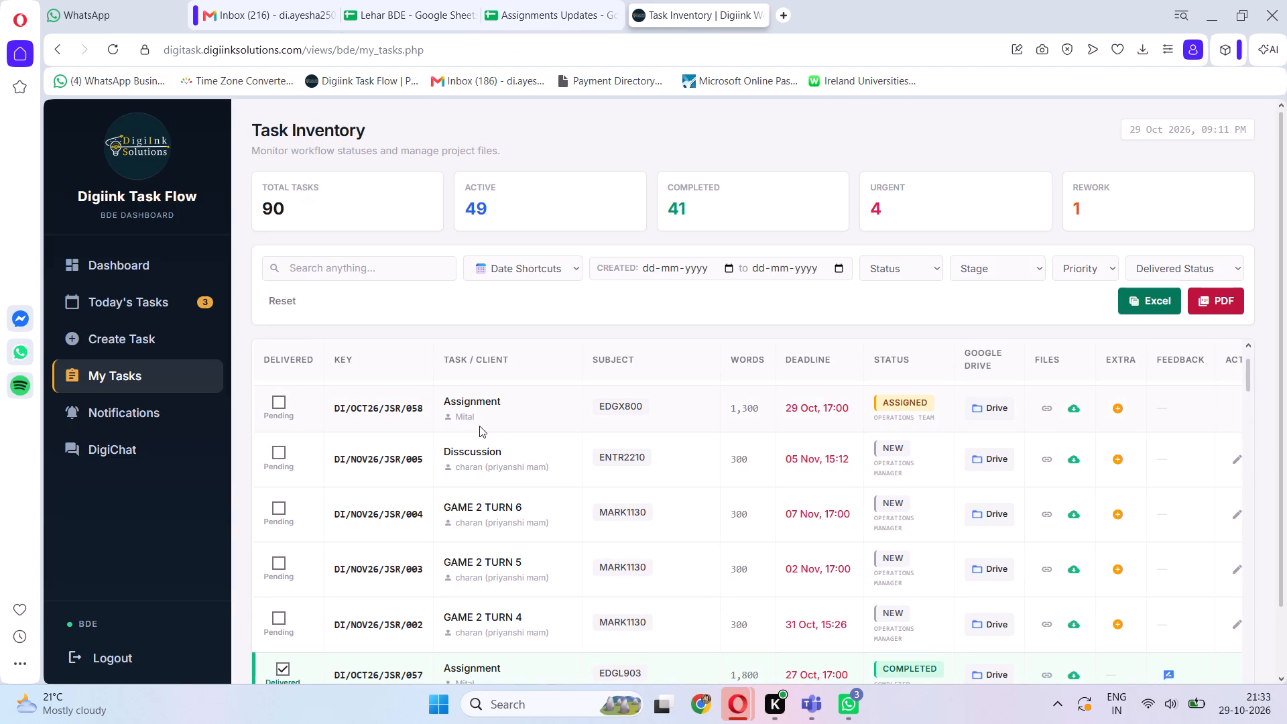
scroll(479, 426, up, 3)
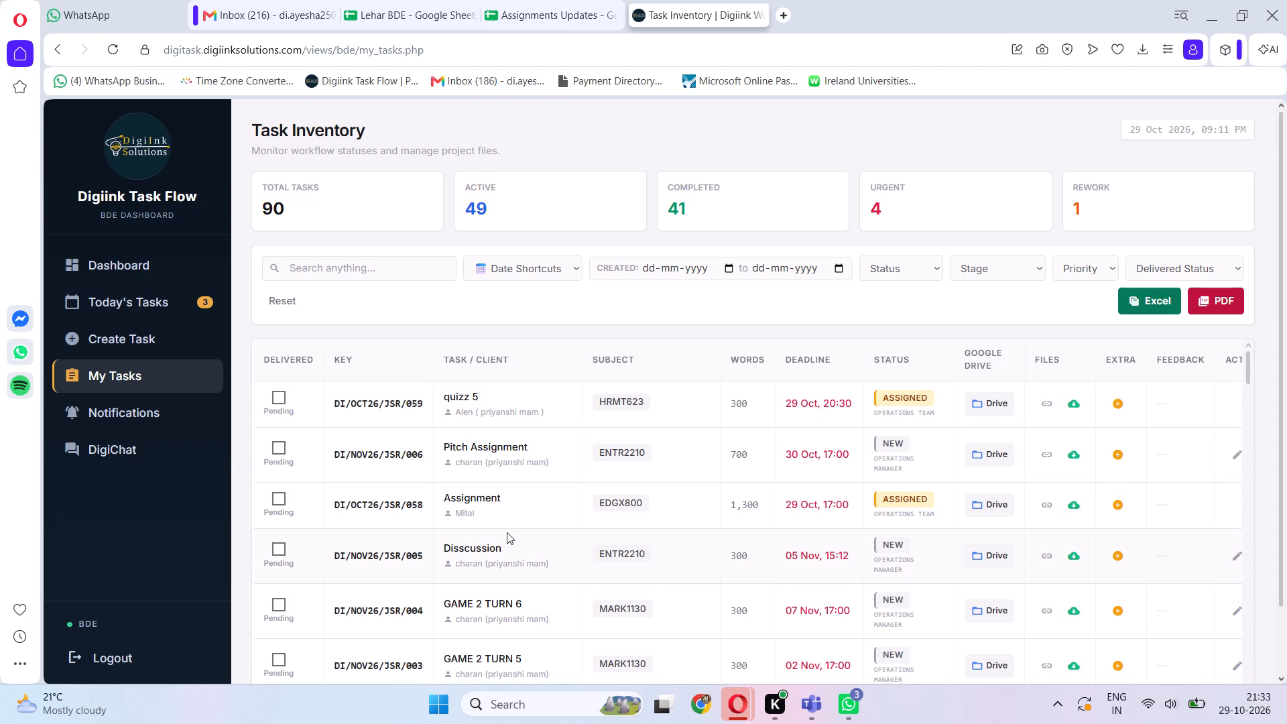
drag(505, 533, 497, 536)
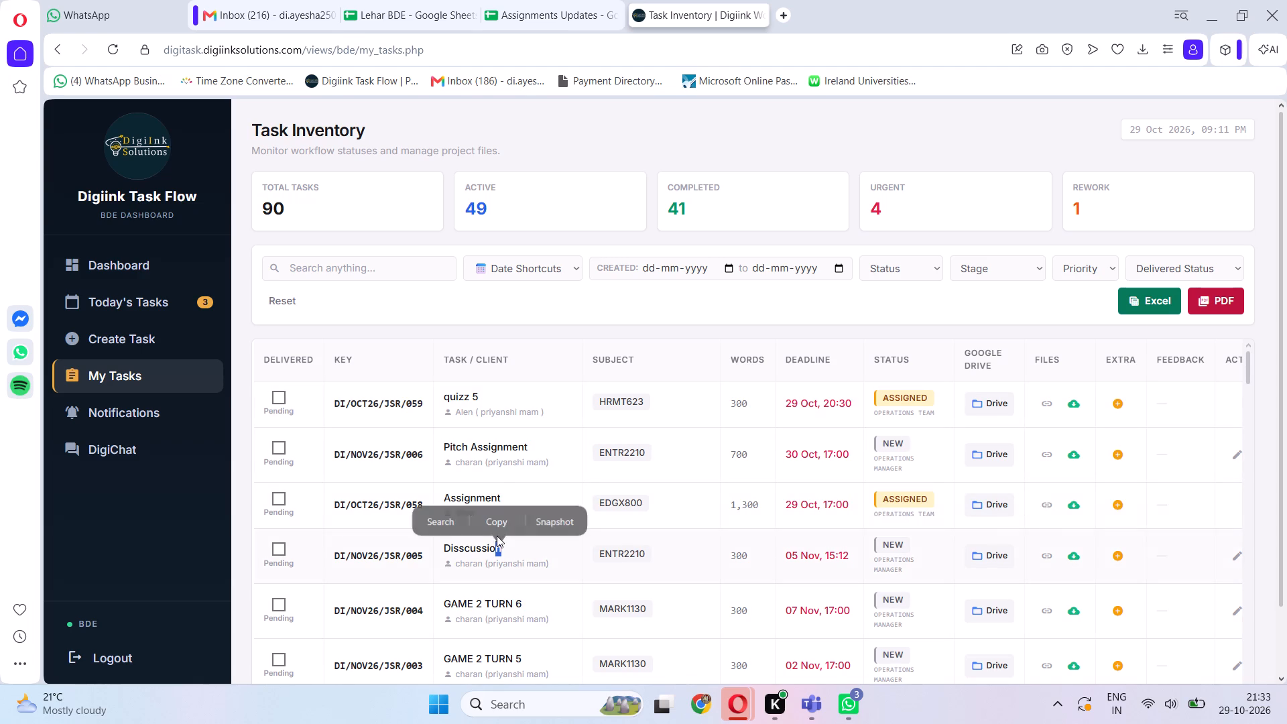
click(696, 402)
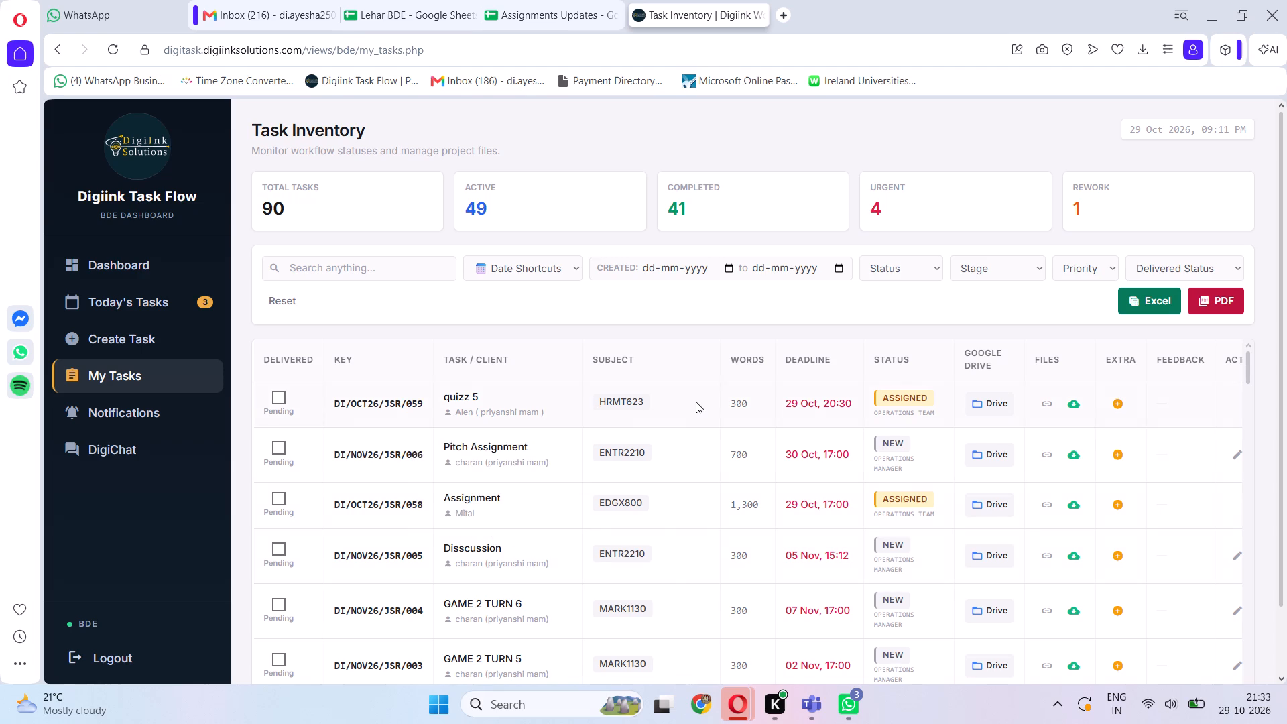
scroll(696, 402, down, 15)
scroll(696, 402, down, 6)
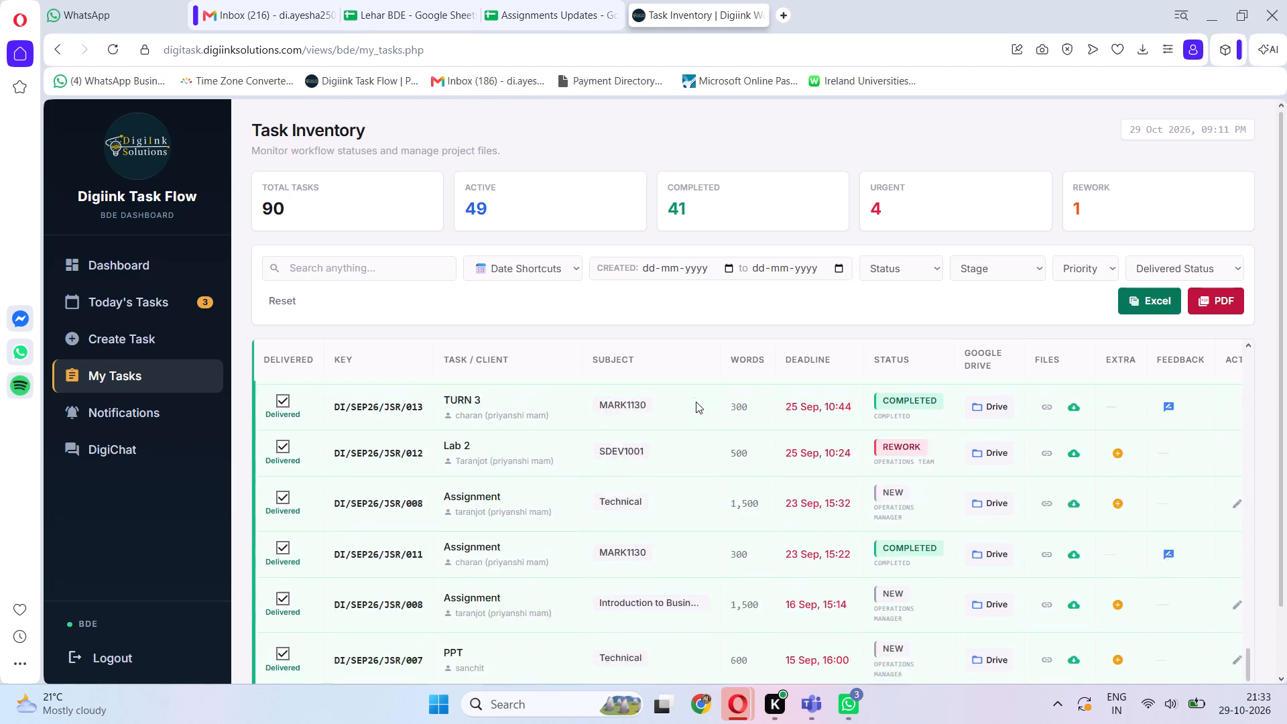
scroll(696, 402, down, 6)
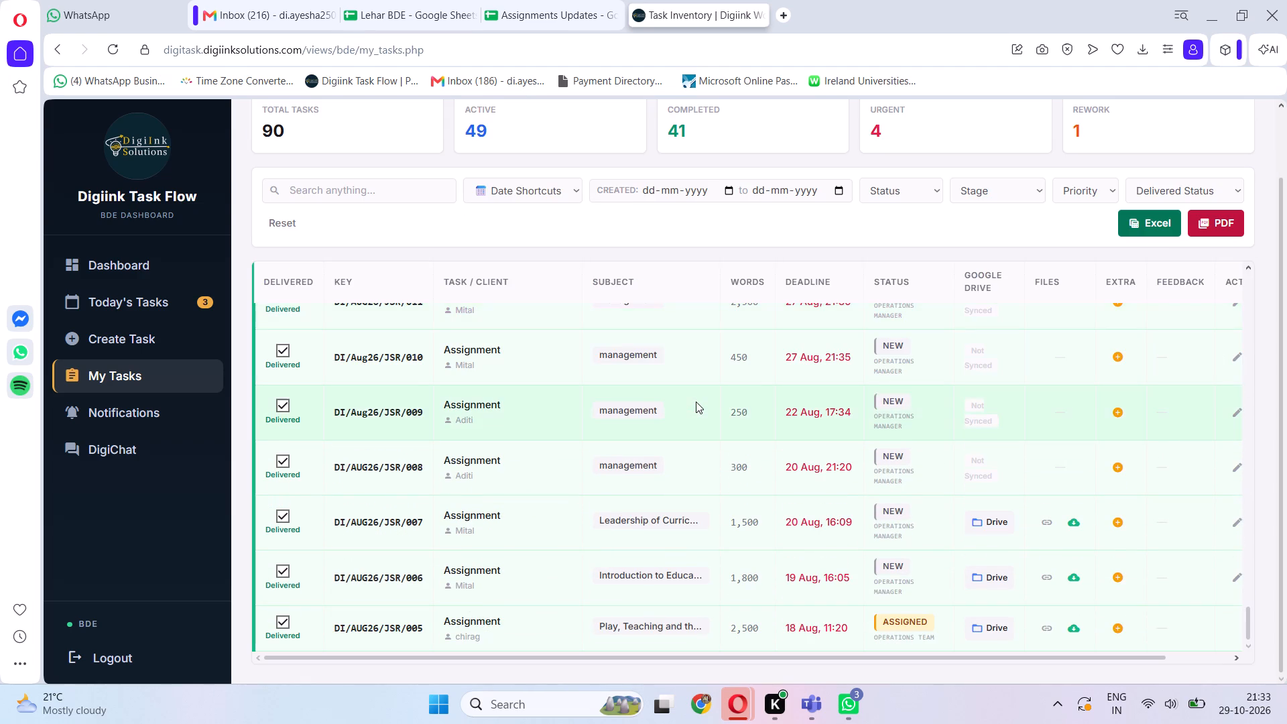
scroll(696, 402, down, 1)
scroll(696, 402, up, 7)
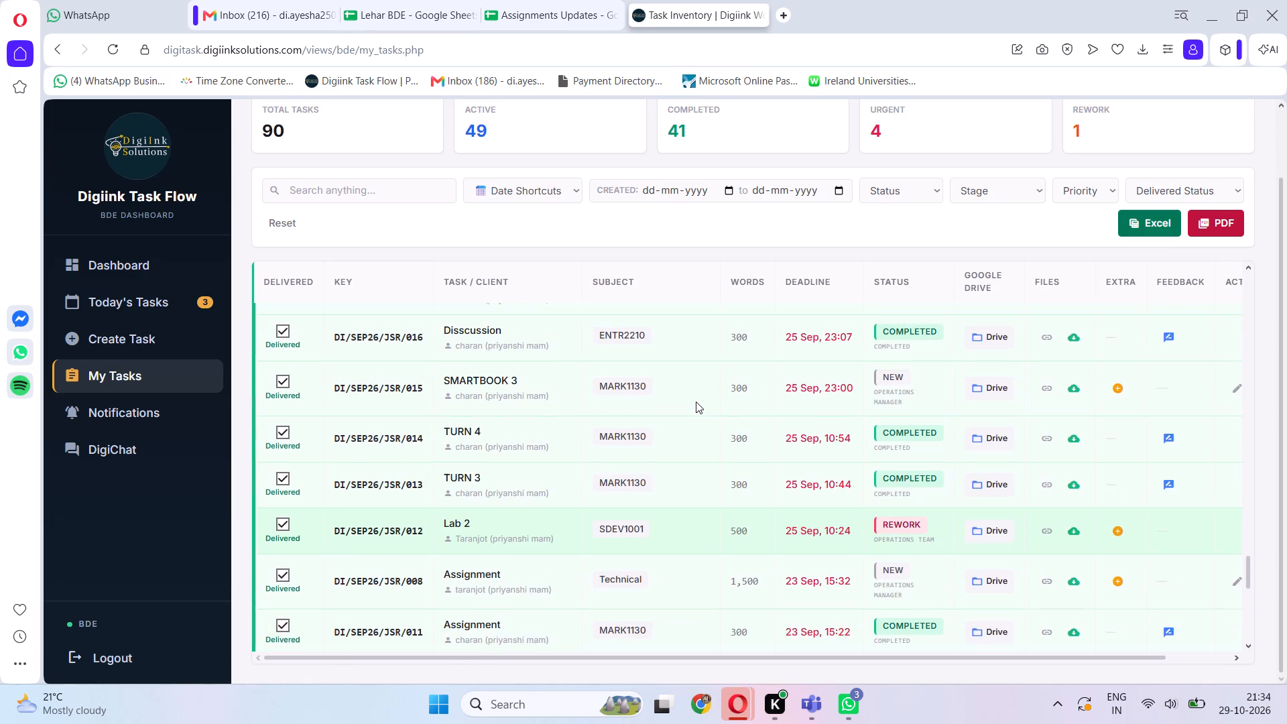
scroll(696, 402, up, 2)
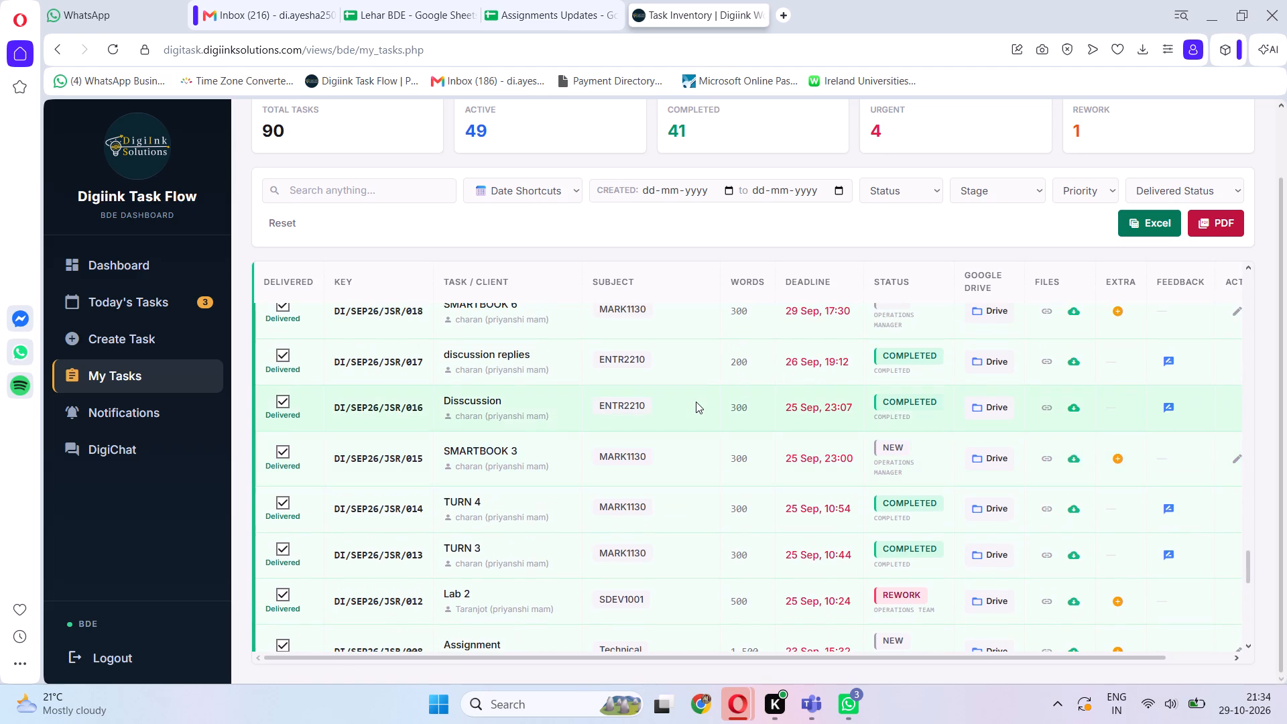
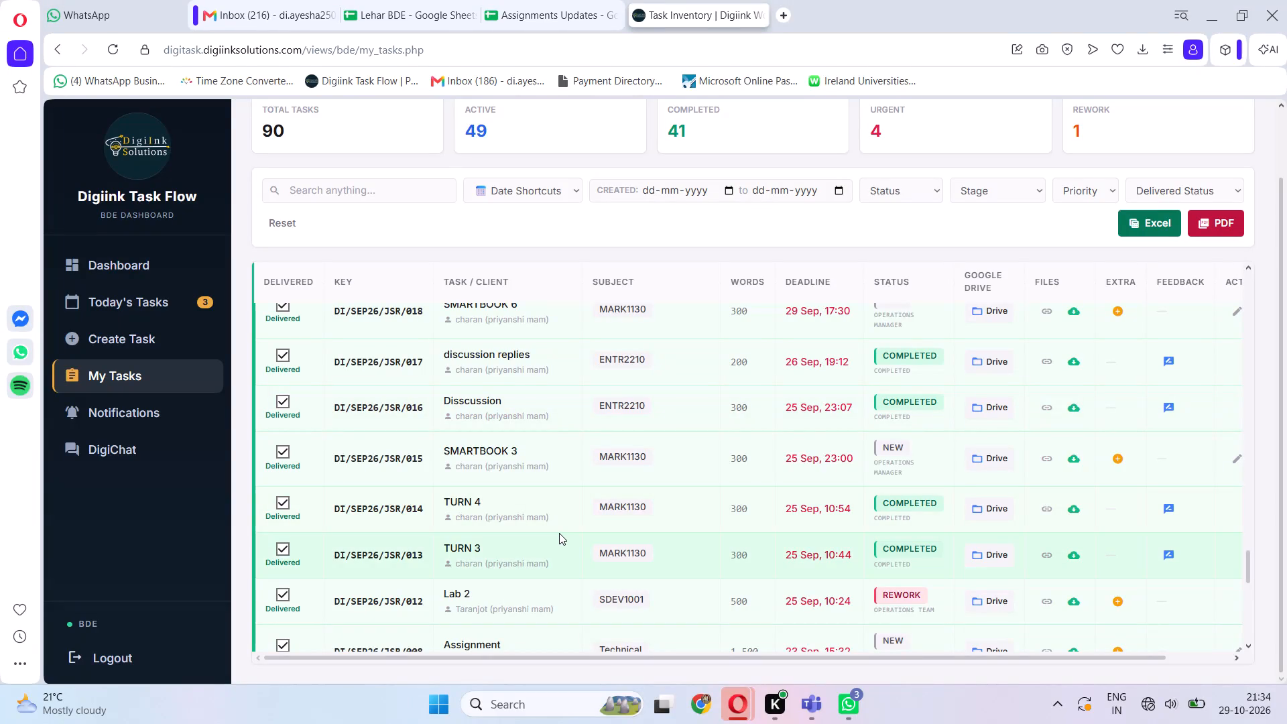
Examine the October 2026 JSR tasks in the task list, checking the keys, clients, subjects and deadlines from DI/OCT26/JSR/001 to DI/OCT26/JSR/013.
scroll(559, 533, up, 8)
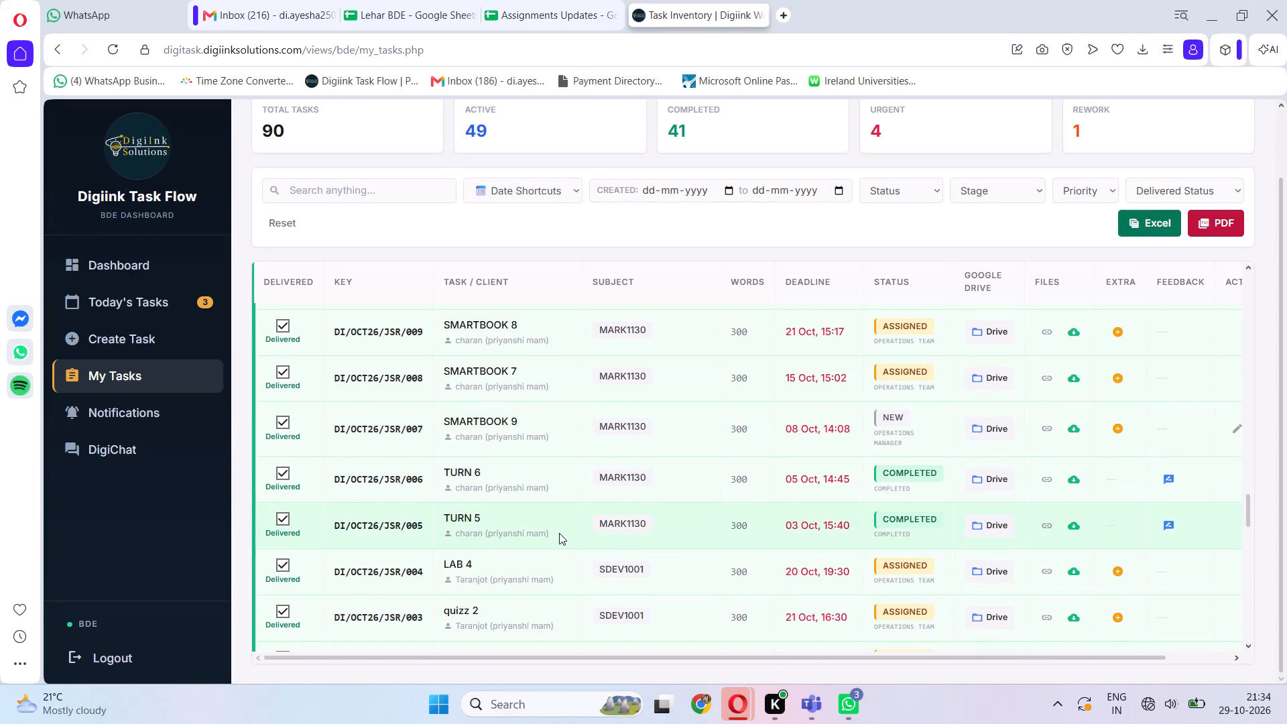
scroll(559, 533, down, 3)
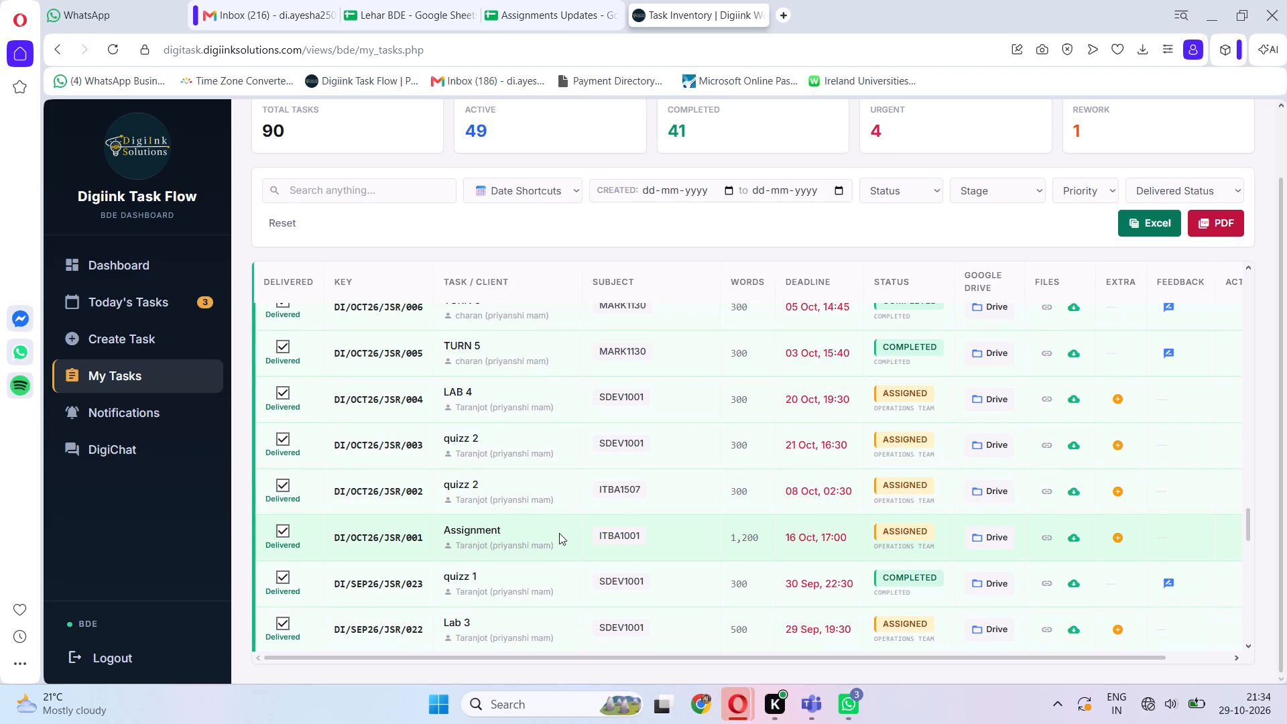
scroll(563, 375, up, 2)
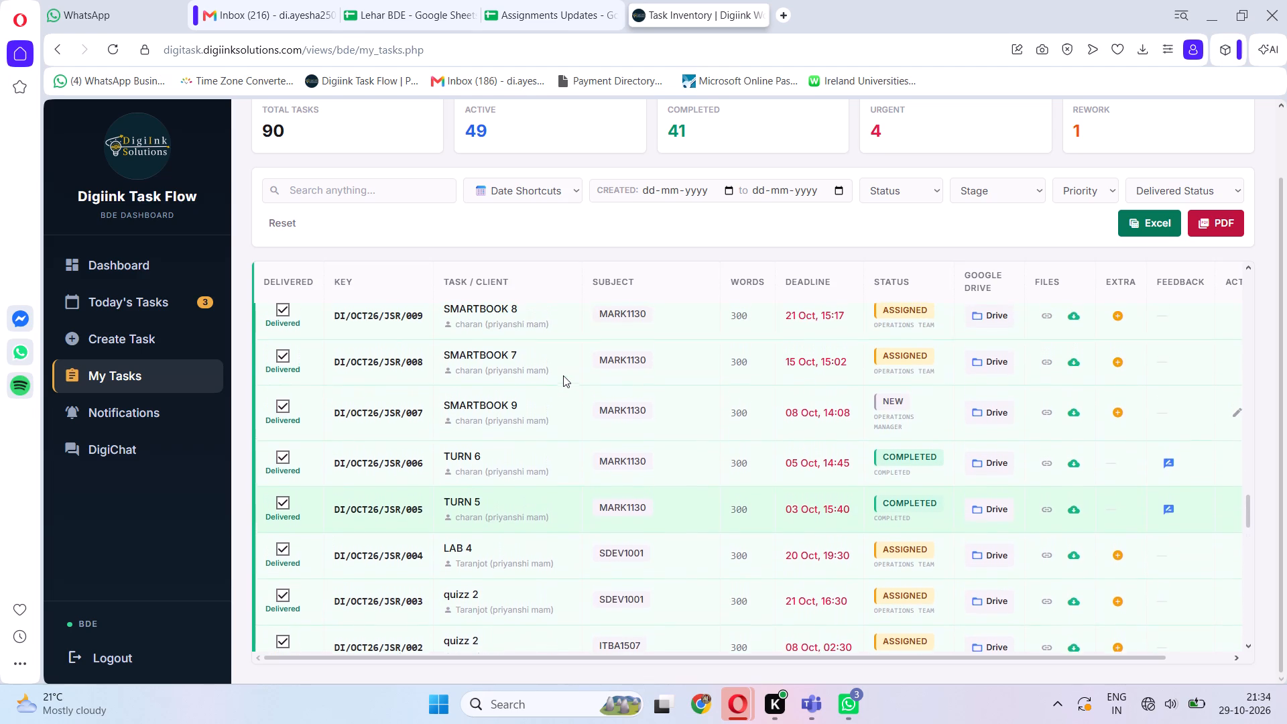
scroll(563, 375, up, 3)
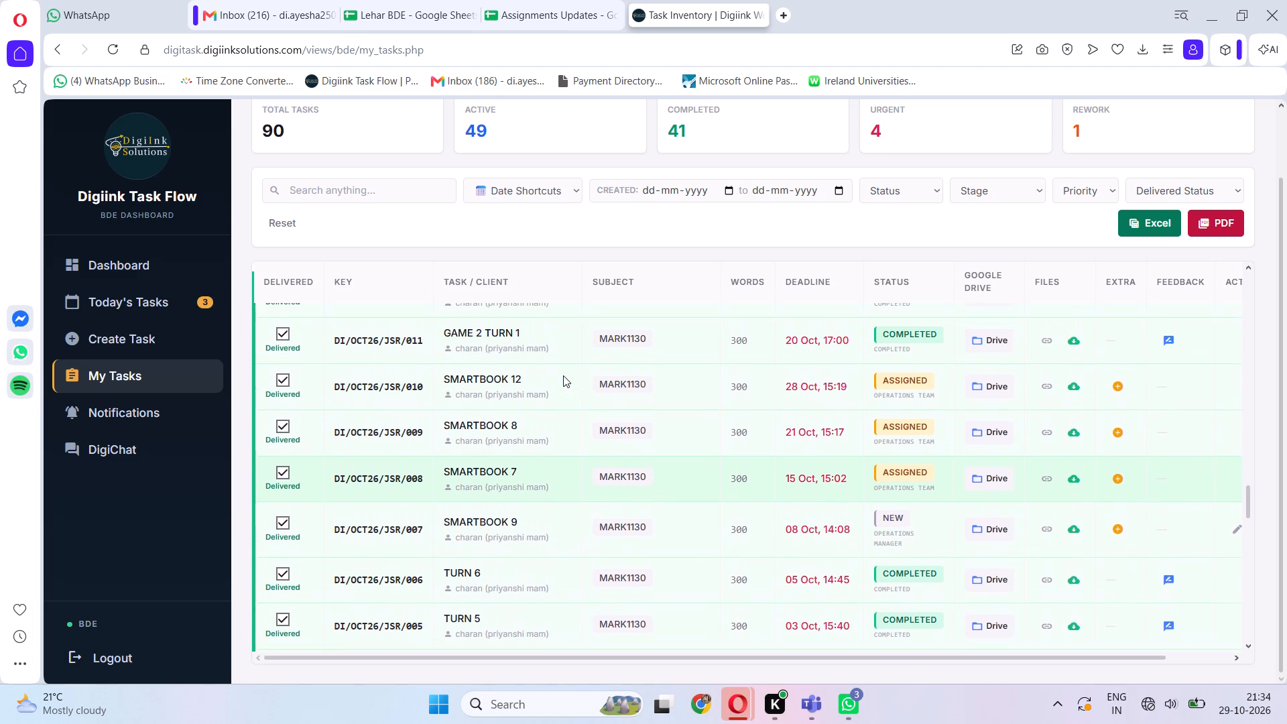
scroll(563, 375, up, 1)
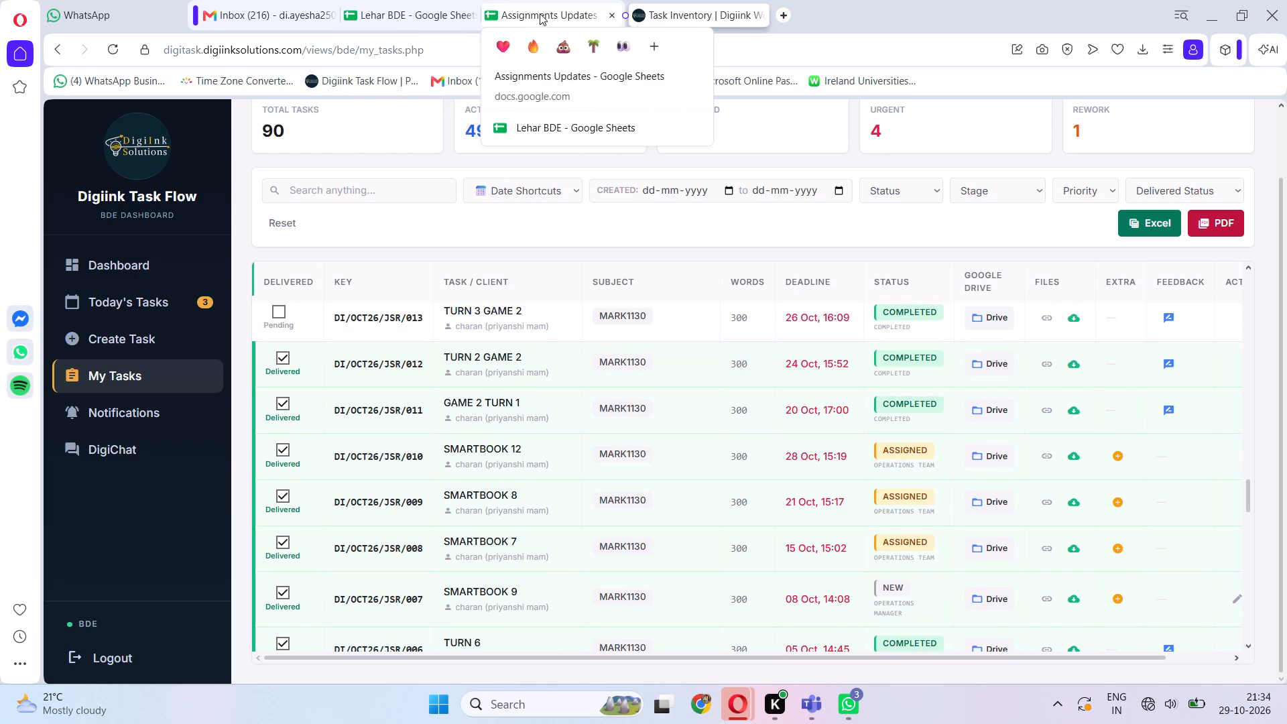
Switch to the Assignments Updates spreadsheet.
double_click(560, 7)
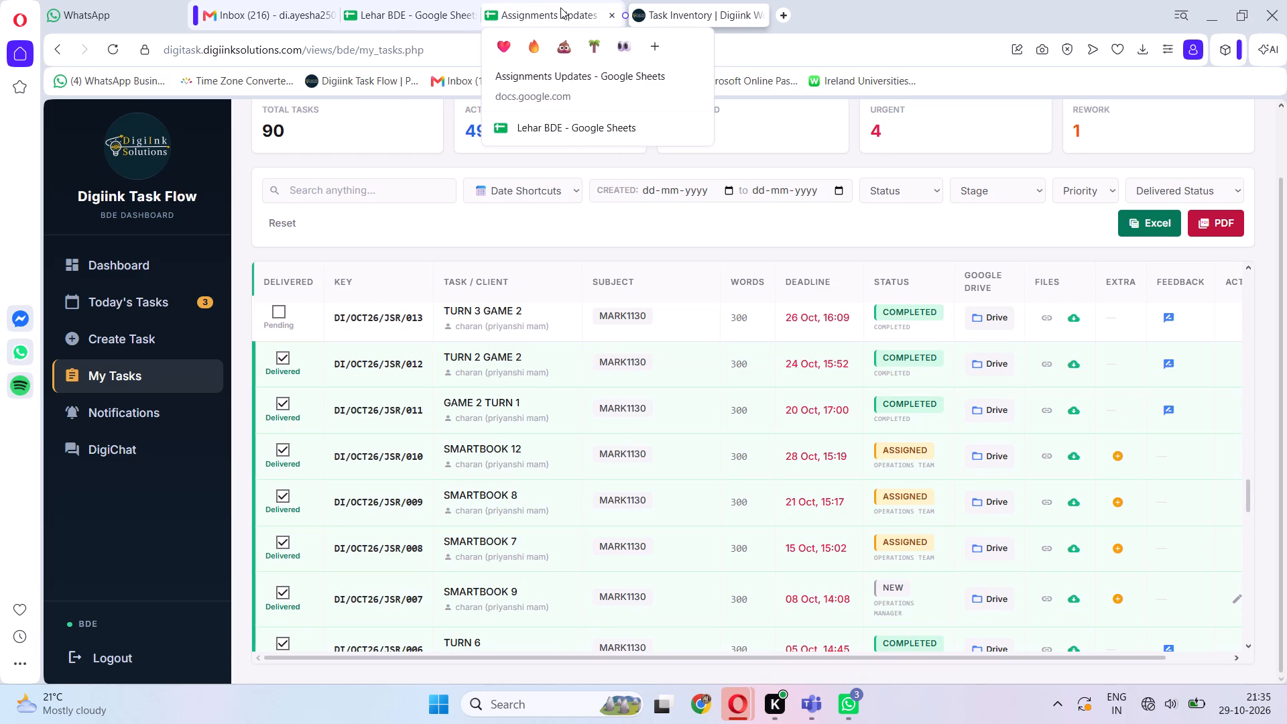
Switch to the Lehar BDE spreadsheet.
click(397, 8)
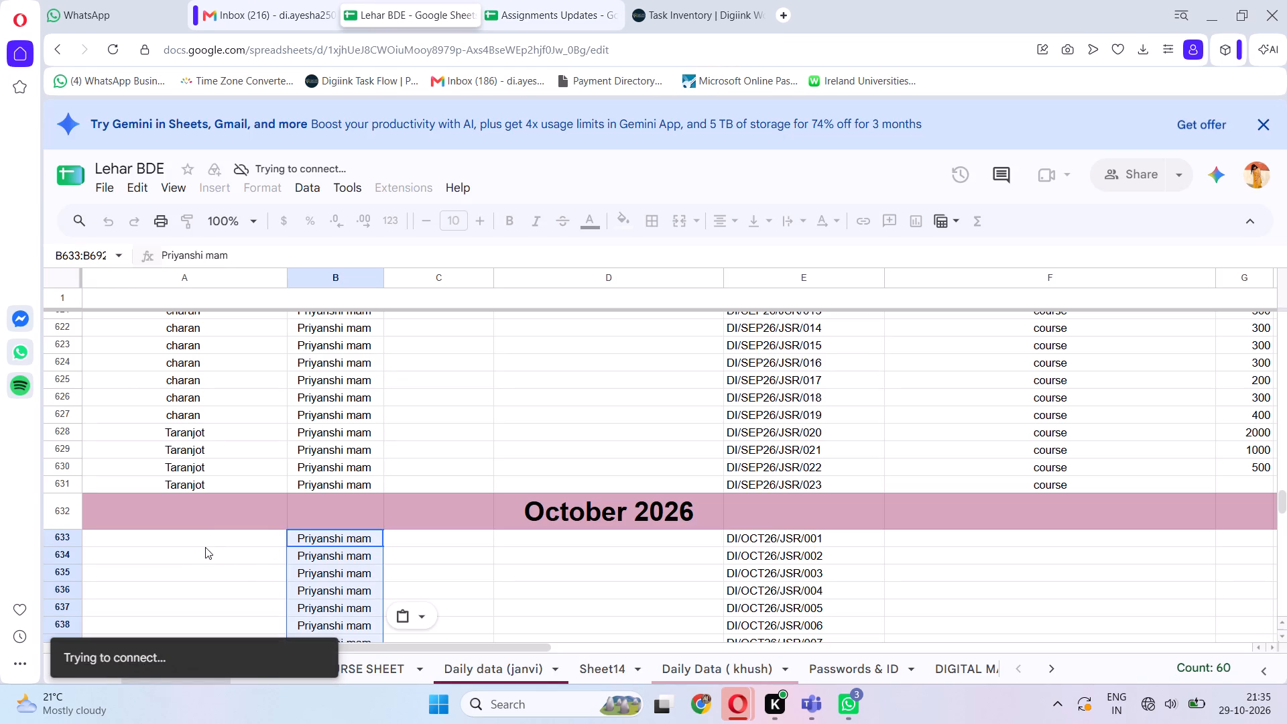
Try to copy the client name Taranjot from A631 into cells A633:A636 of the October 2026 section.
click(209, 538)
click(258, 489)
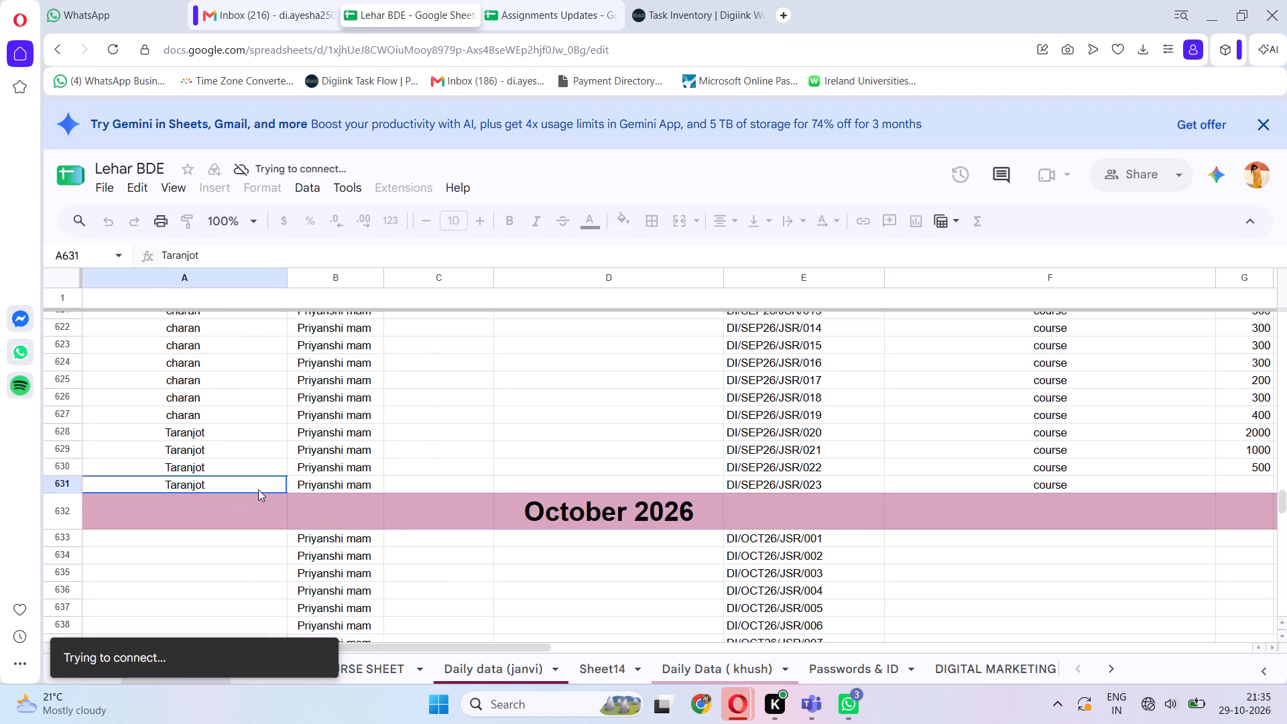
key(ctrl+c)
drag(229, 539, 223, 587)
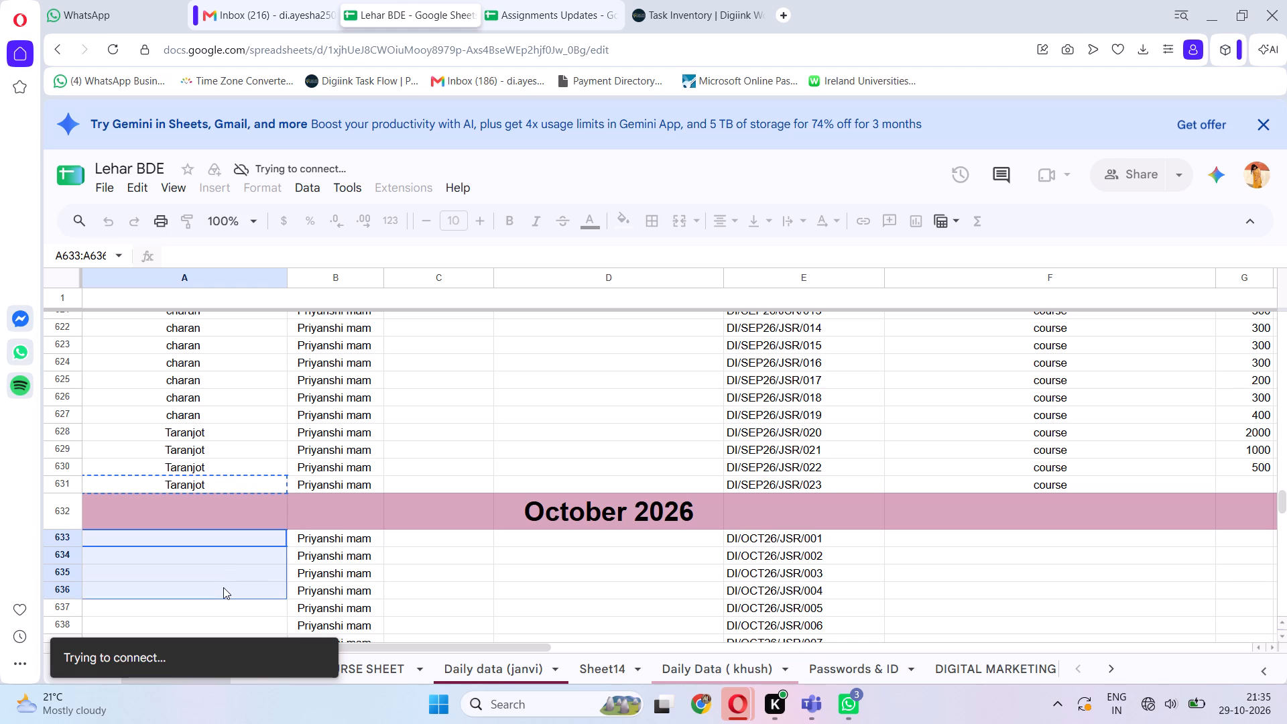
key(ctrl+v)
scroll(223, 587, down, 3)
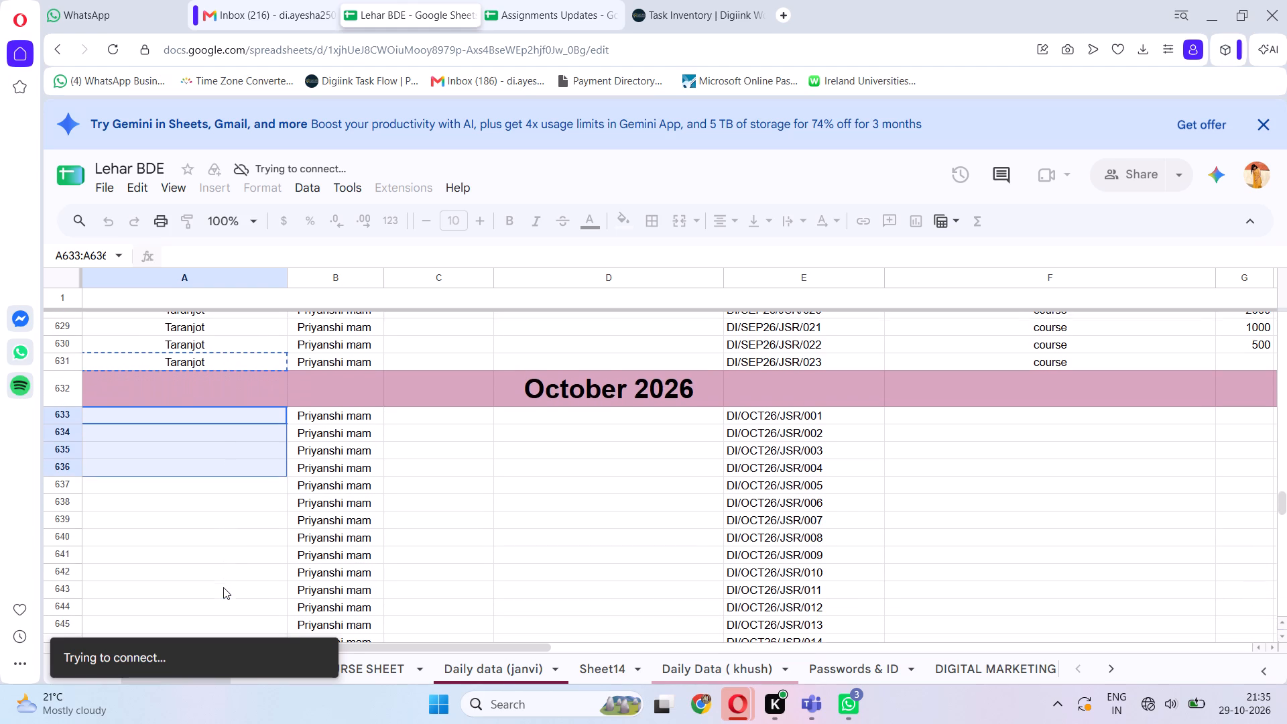
Connect the computer to the iPhone Wi-Fi network, with automatic connection enabled.
click(1140, 697)
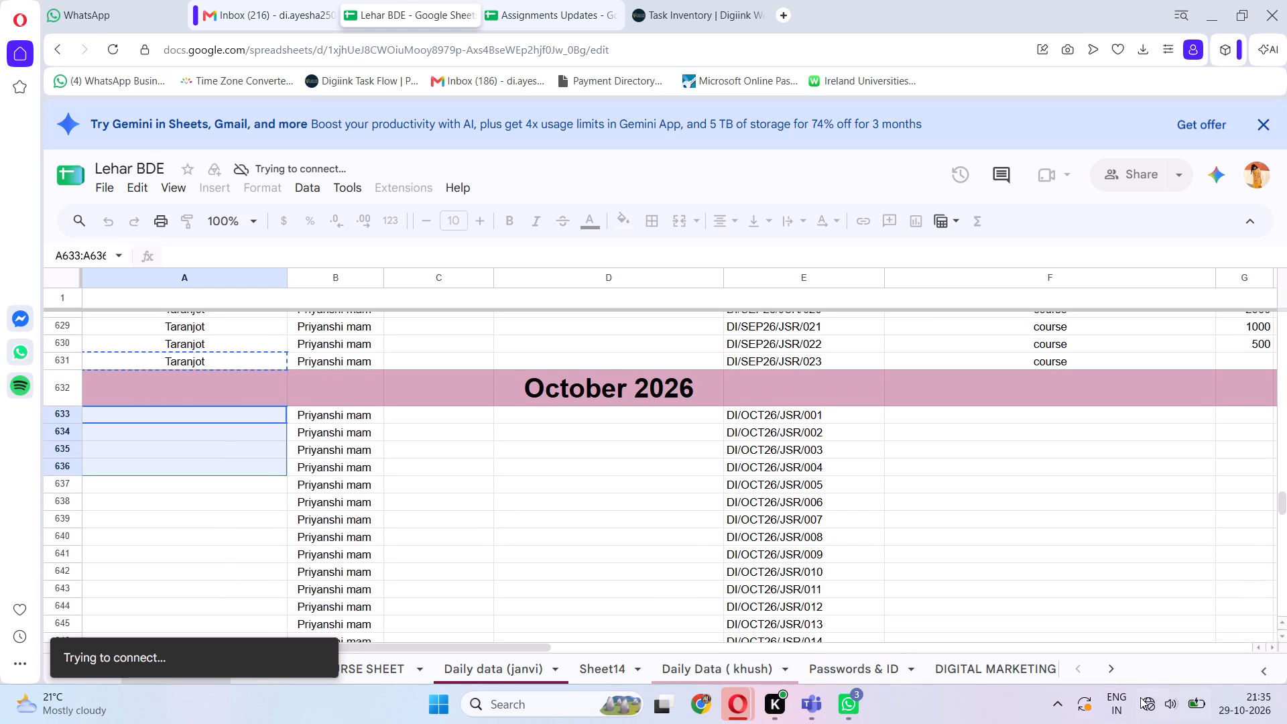
click(1050, 384)
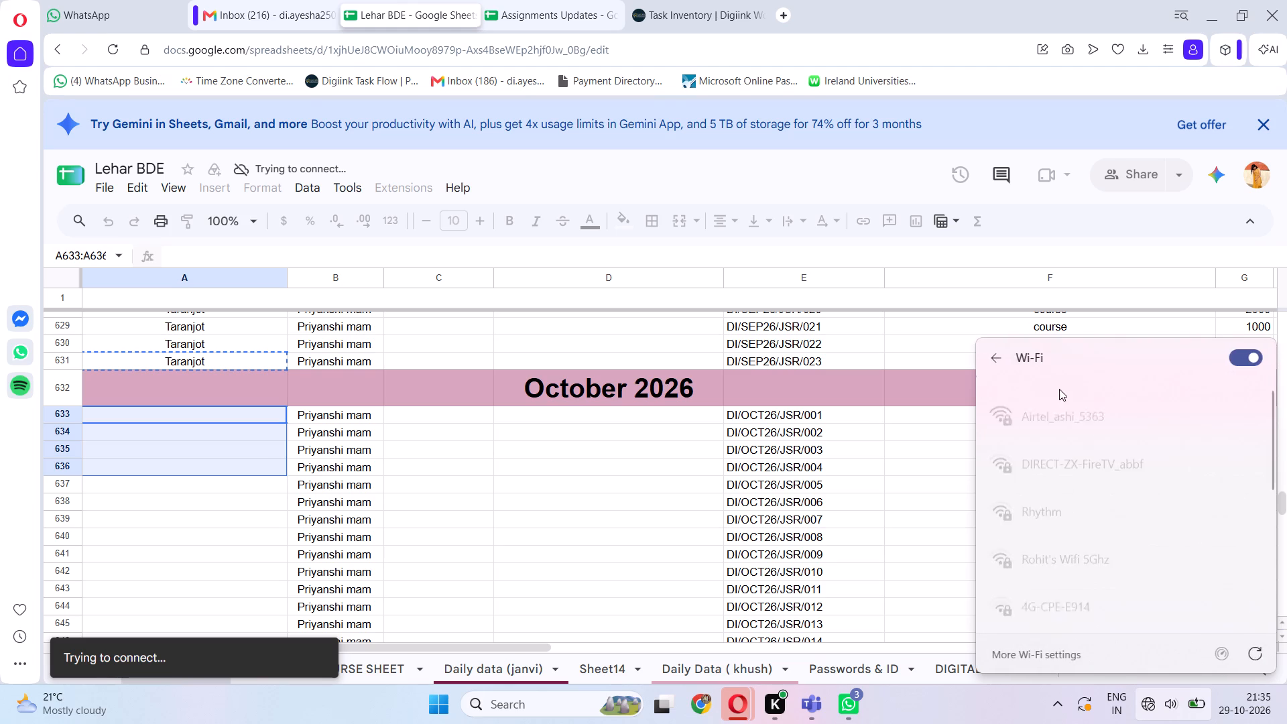
scroll(1092, 583, down, 1)
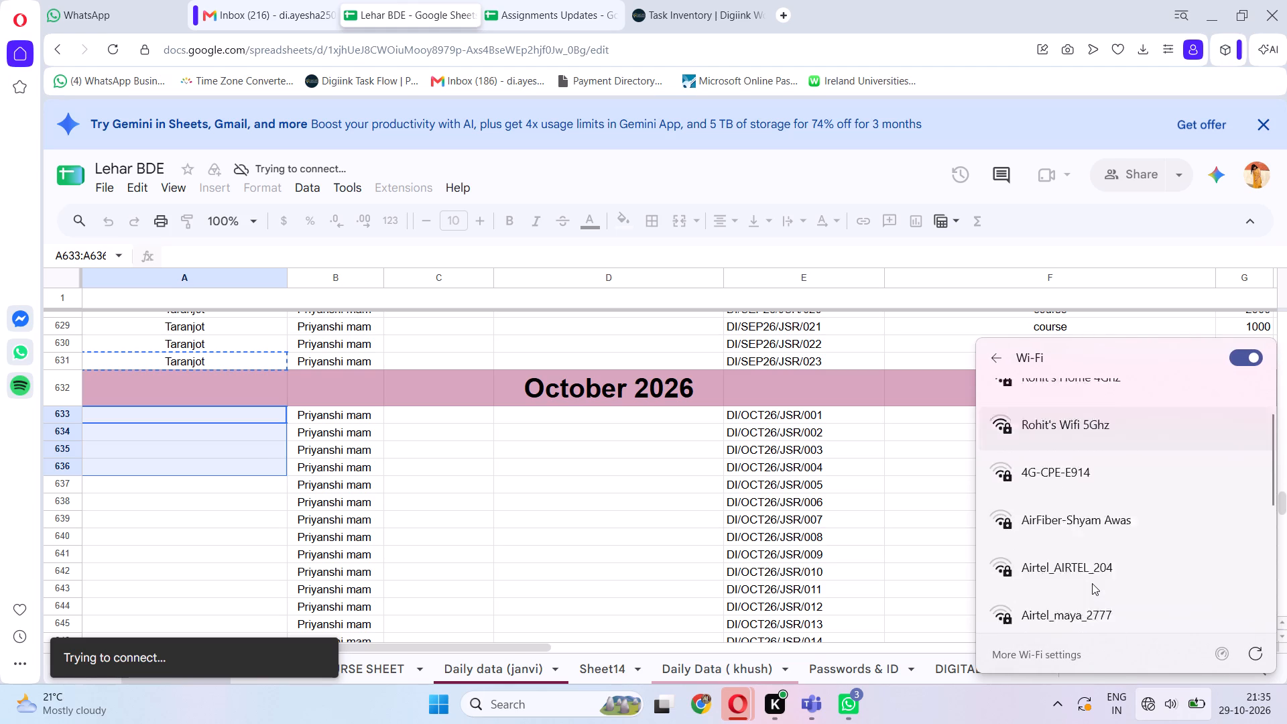
scroll(1092, 583, down, 5)
click(1092, 583)
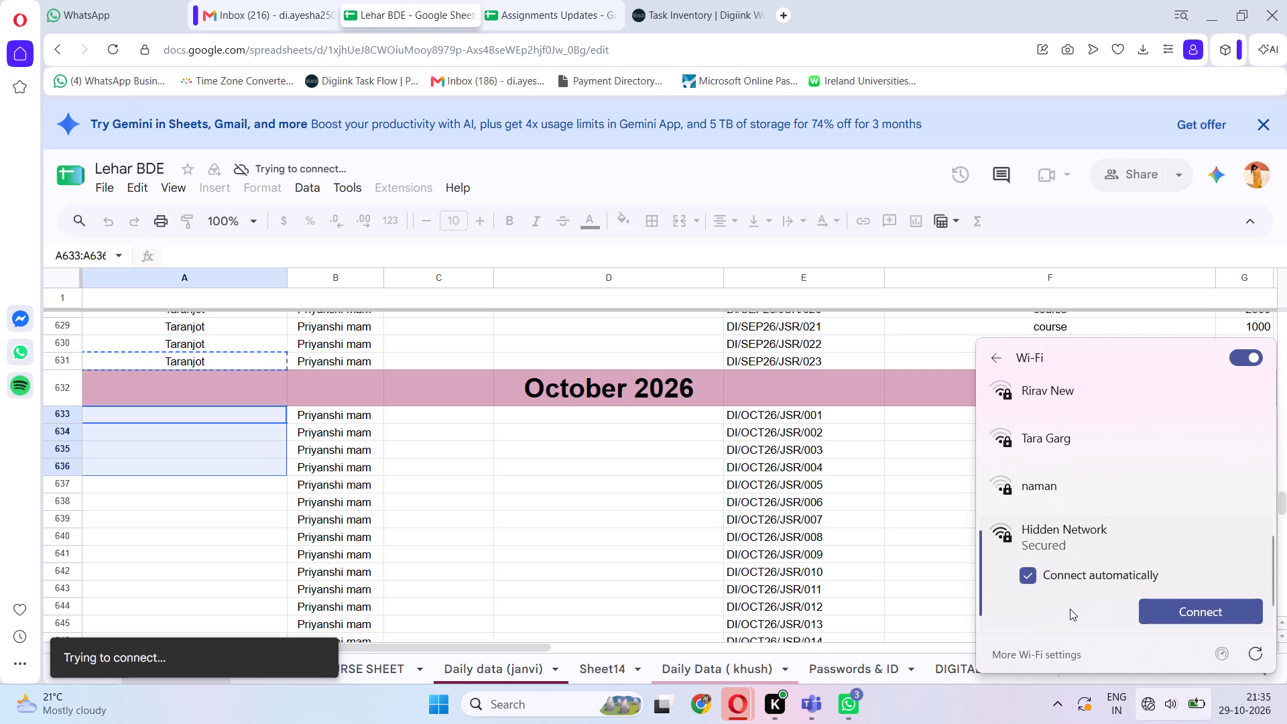
scroll(1153, 401, down, 5)
click(1068, 599)
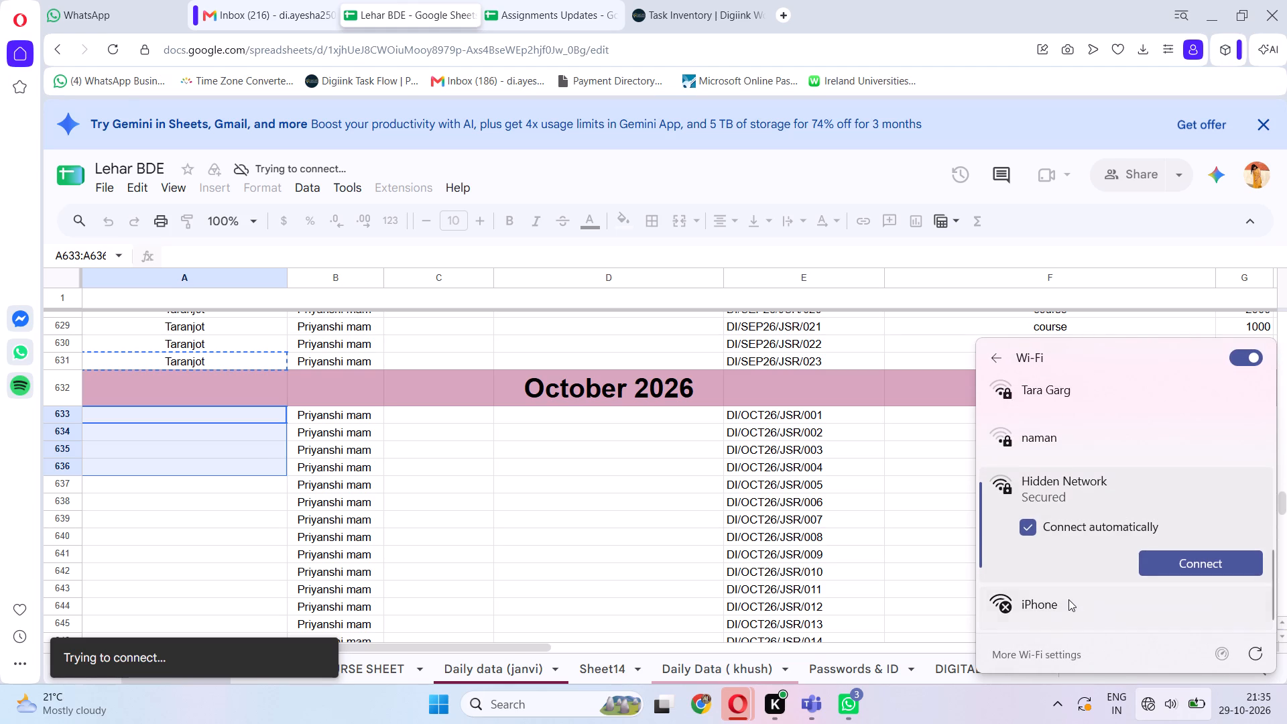
click(1232, 612)
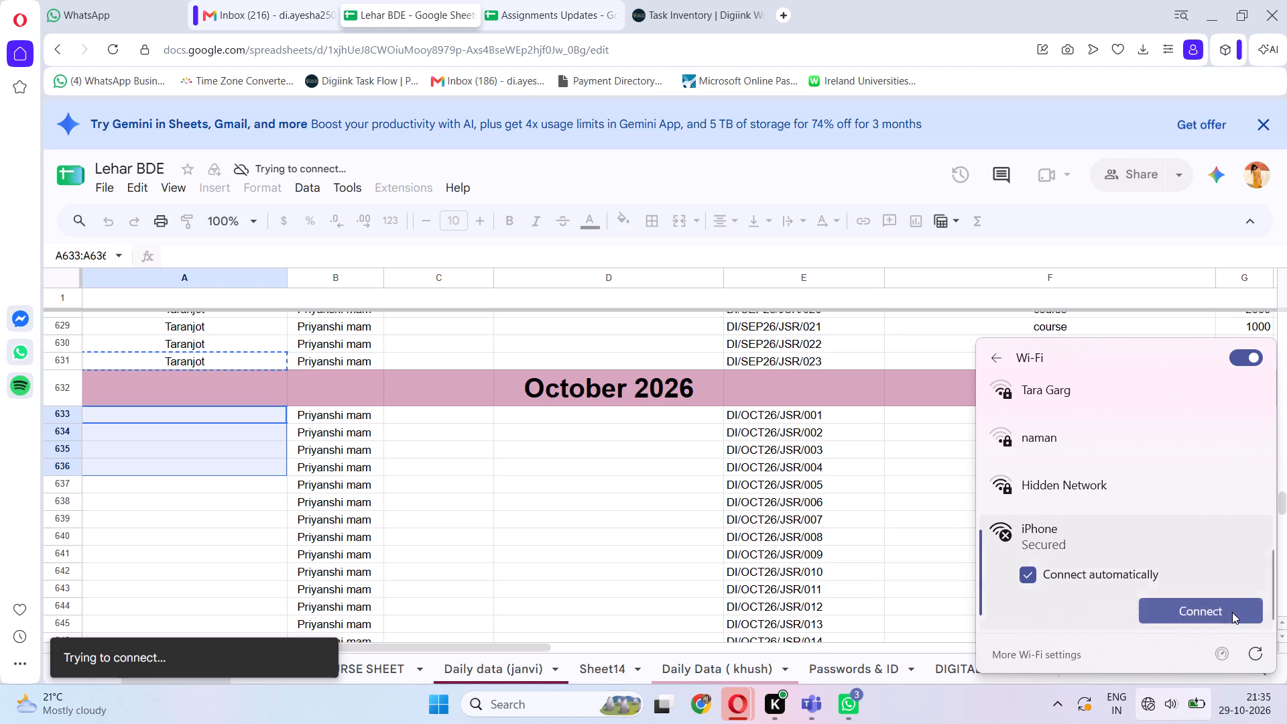
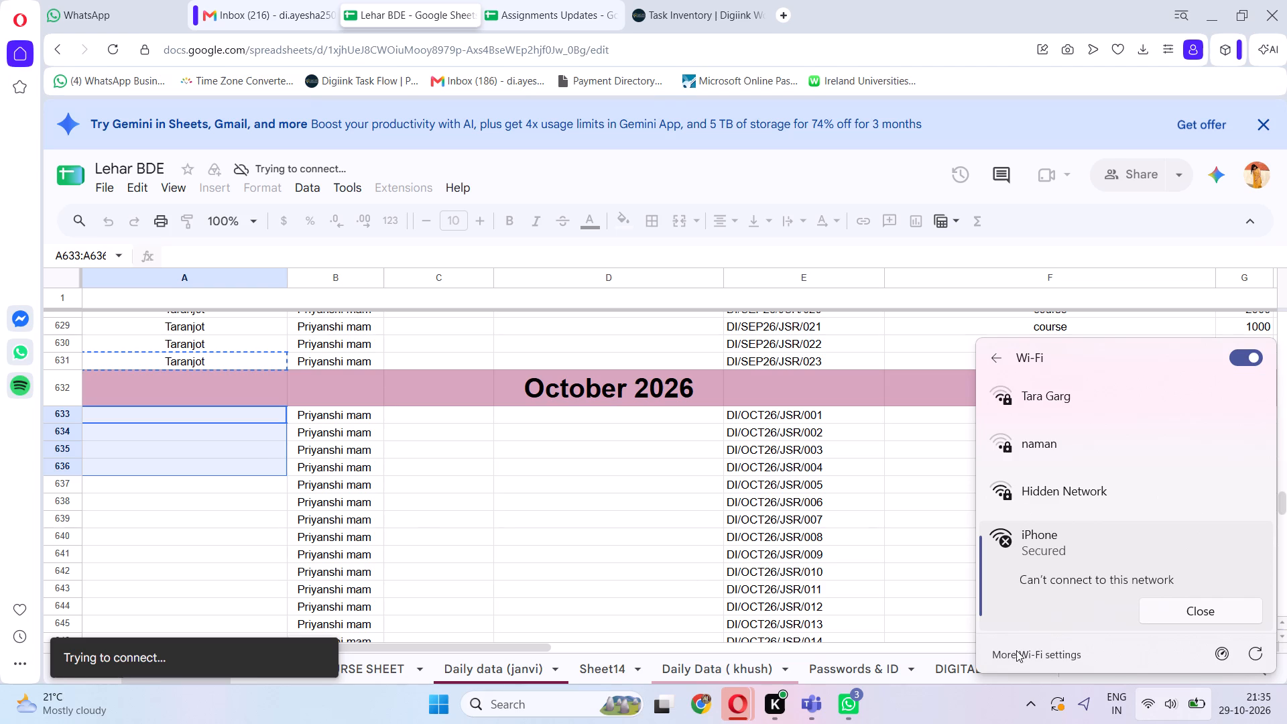
Dismiss the iPhone network's connection notice and close the Wi-Fi list, returning to the Lehar BDE Client Sheet.
click(1201, 611)
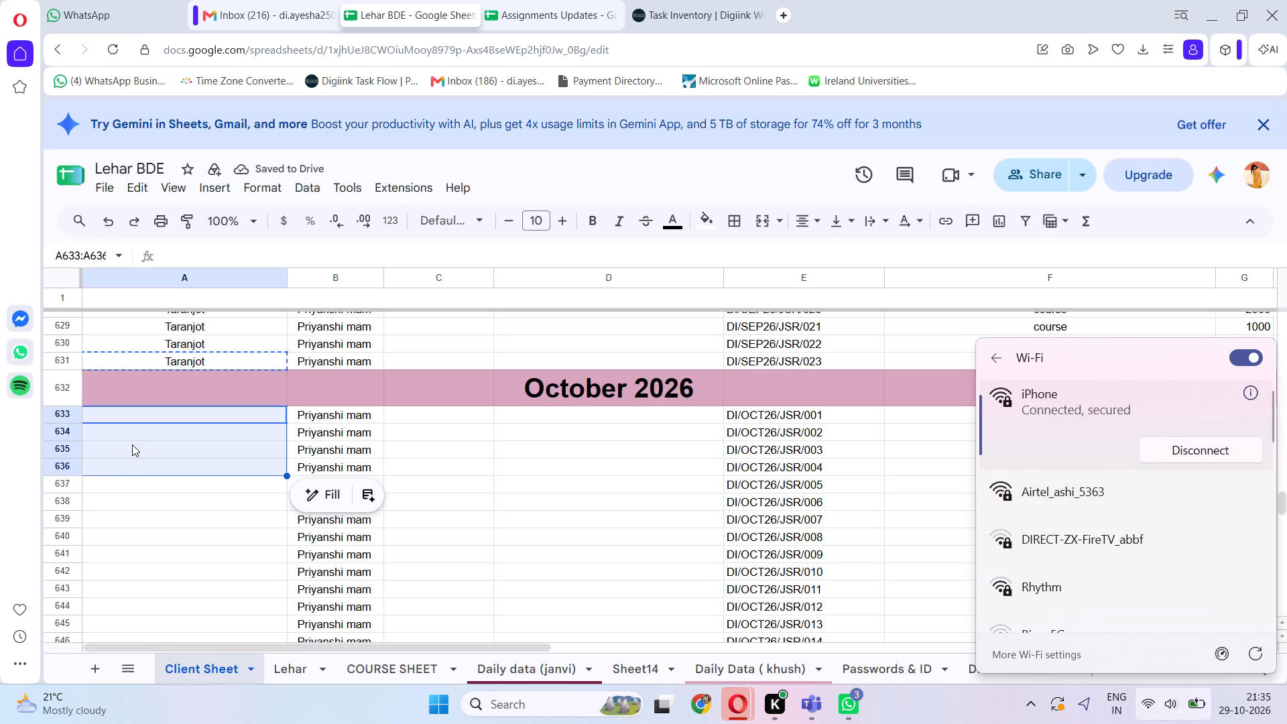
key(ctrl+v)
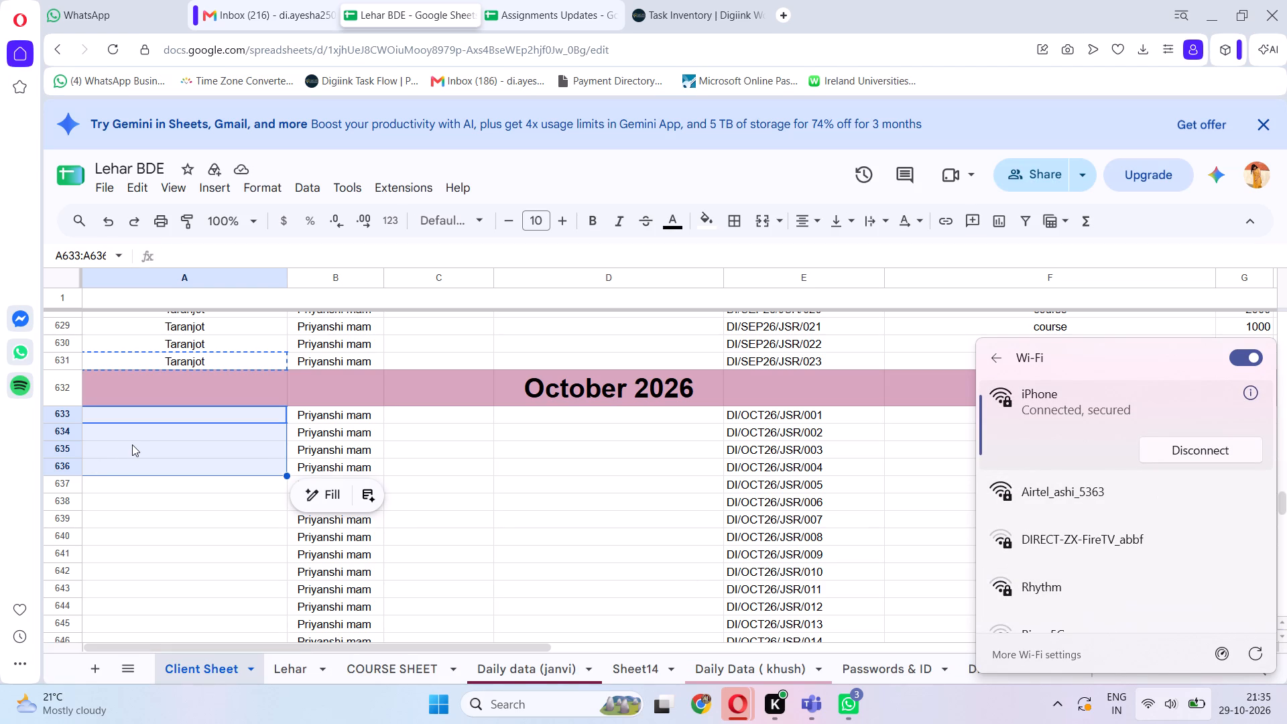
click(76, 497)
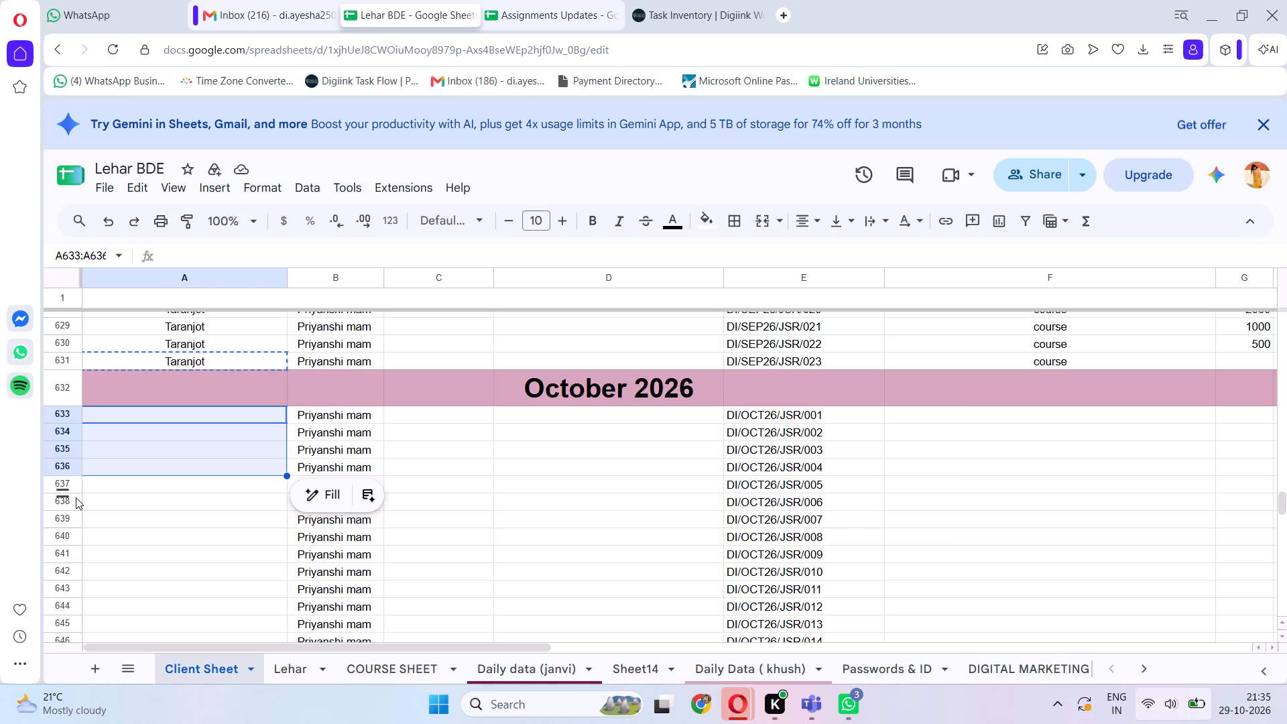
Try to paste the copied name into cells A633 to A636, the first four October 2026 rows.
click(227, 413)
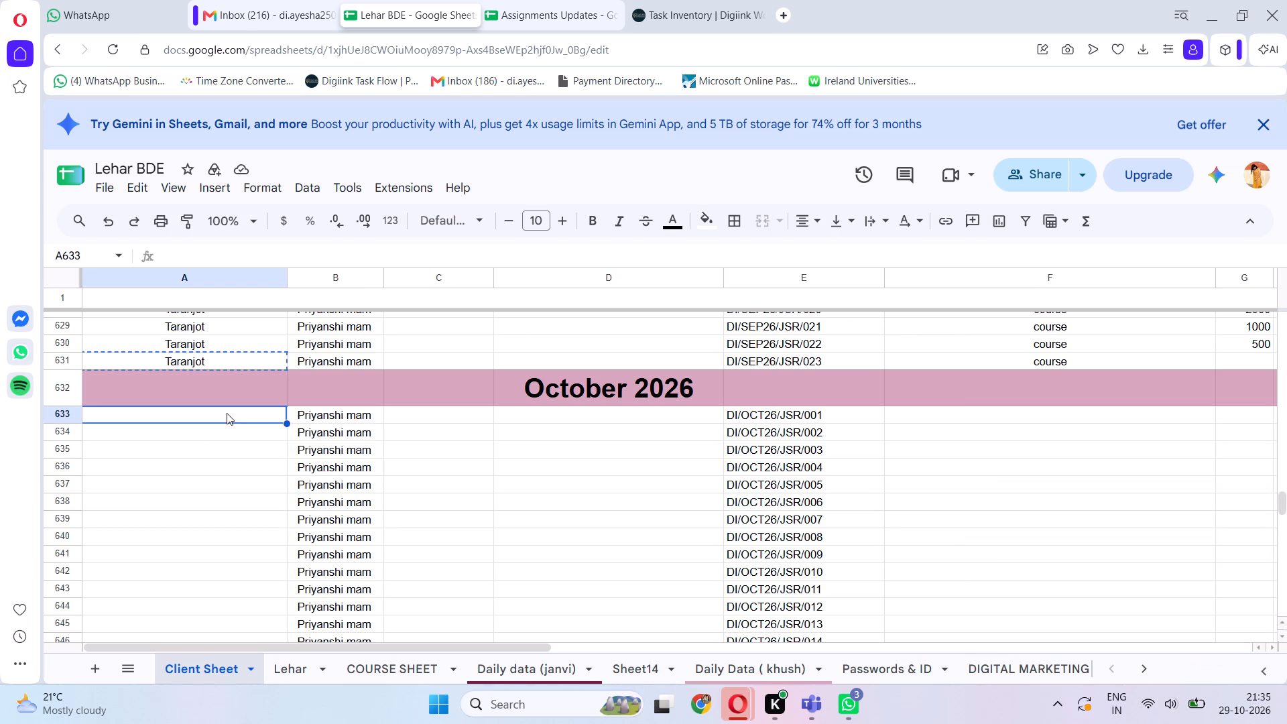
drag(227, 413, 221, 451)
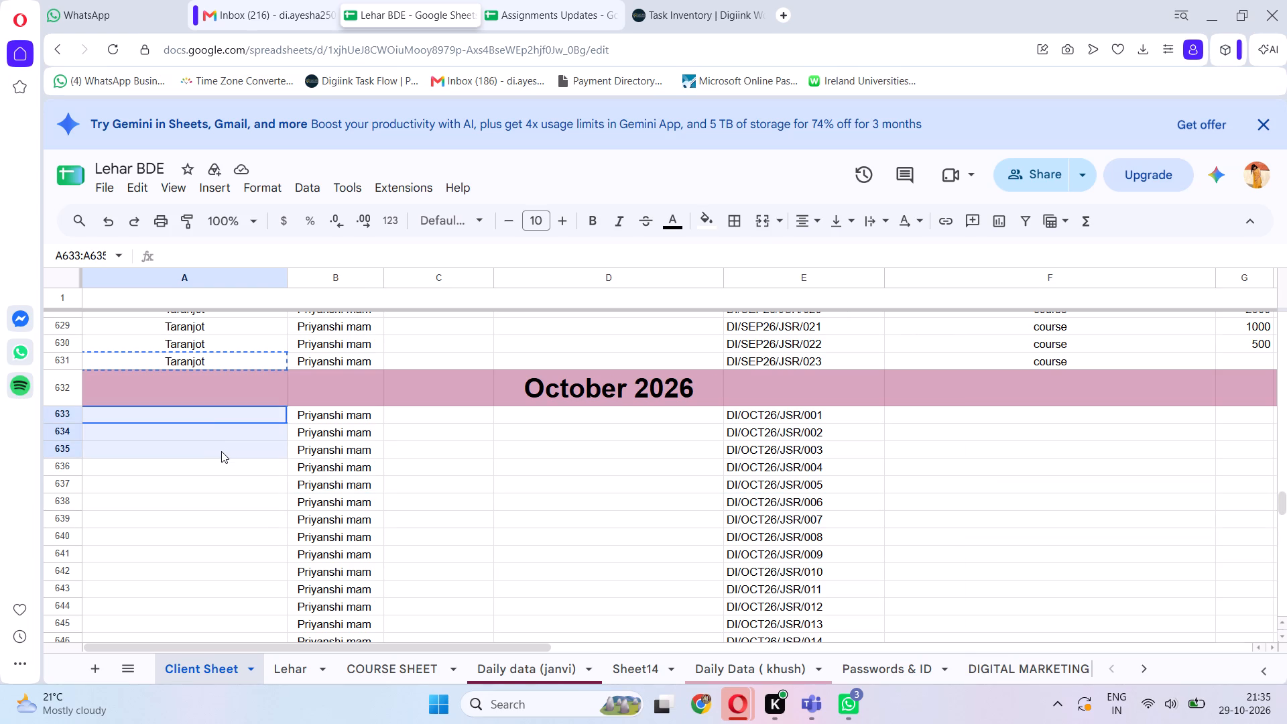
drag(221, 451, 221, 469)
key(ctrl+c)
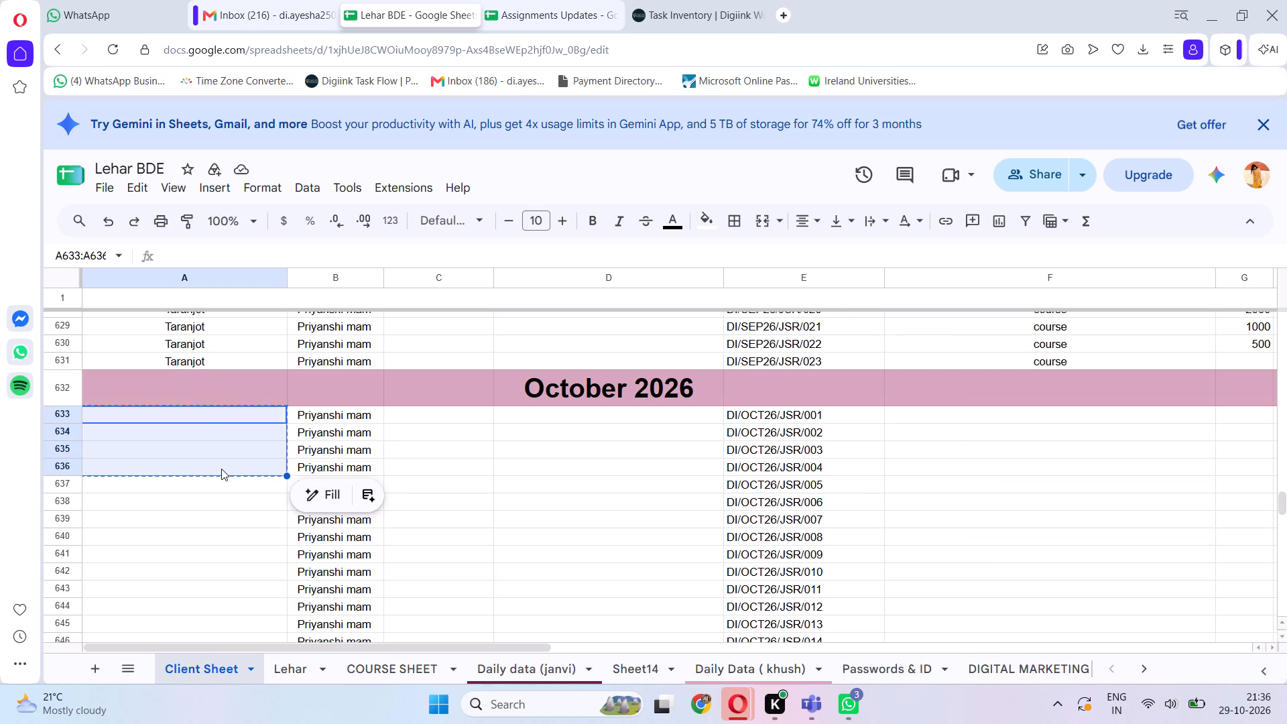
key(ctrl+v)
Copy the name Taranjot from cell A631, the last September 2026 row, for reuse in the October rows.
click(225, 361)
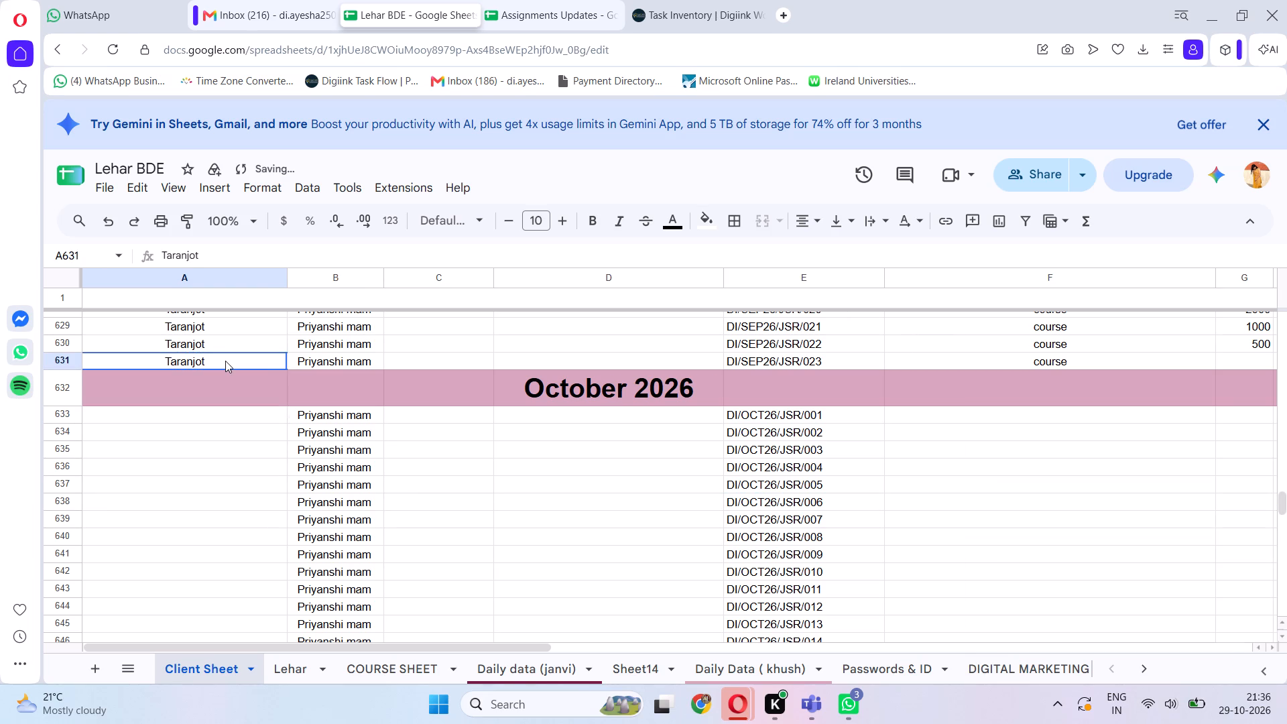
key(ctrl+c)
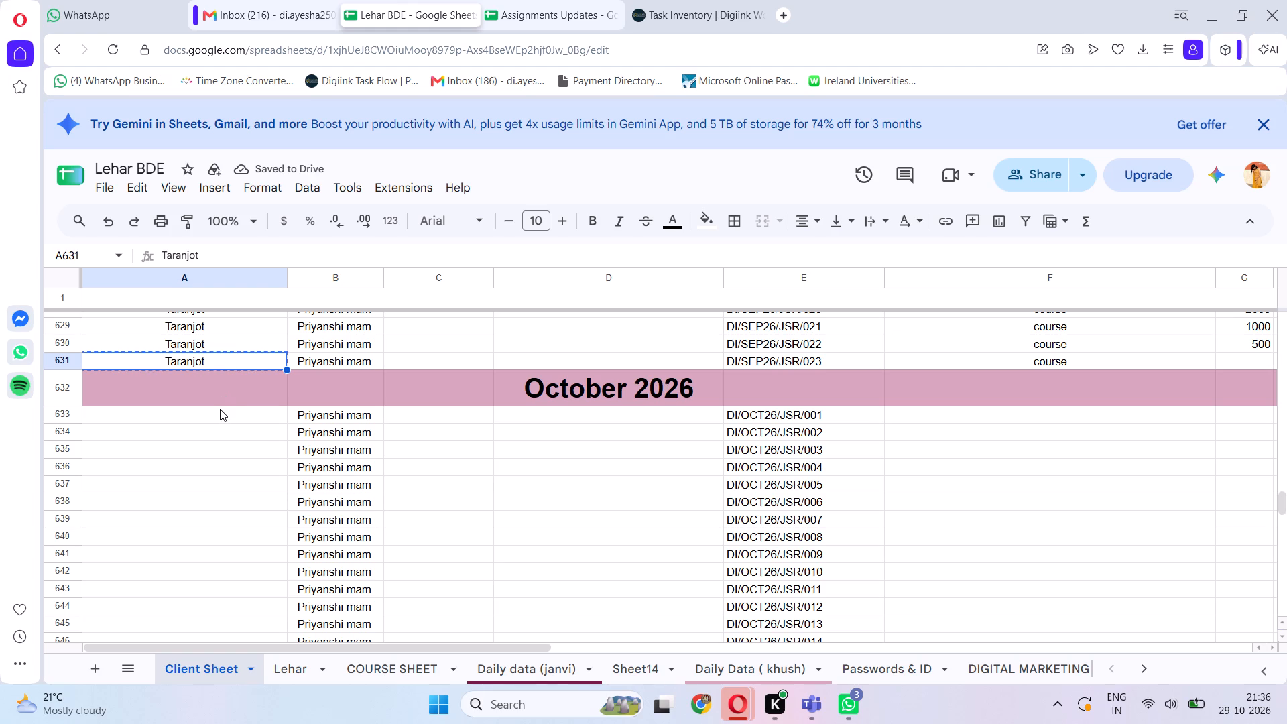
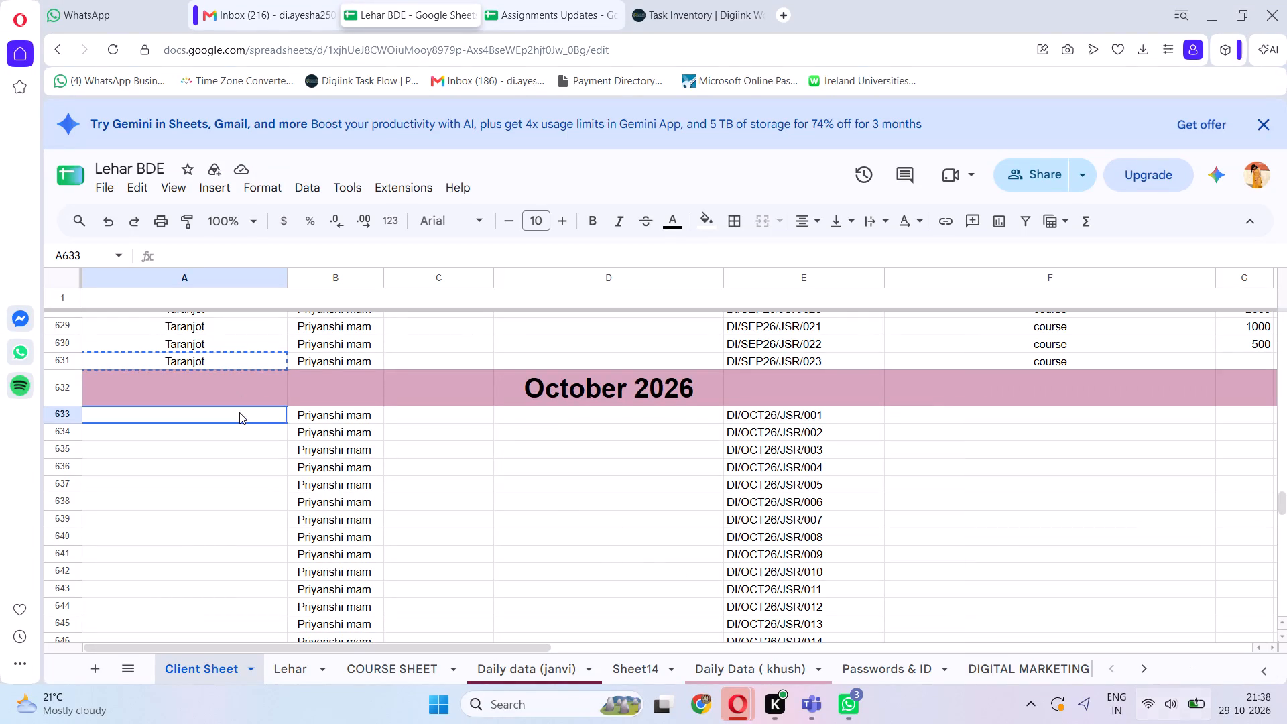
Paste the copied name Taranjot into column A for October 2026 tasks DI/OCT26/JSR/001 to DI/OCT26/JSR/004.
drag(273, 414, 252, 456)
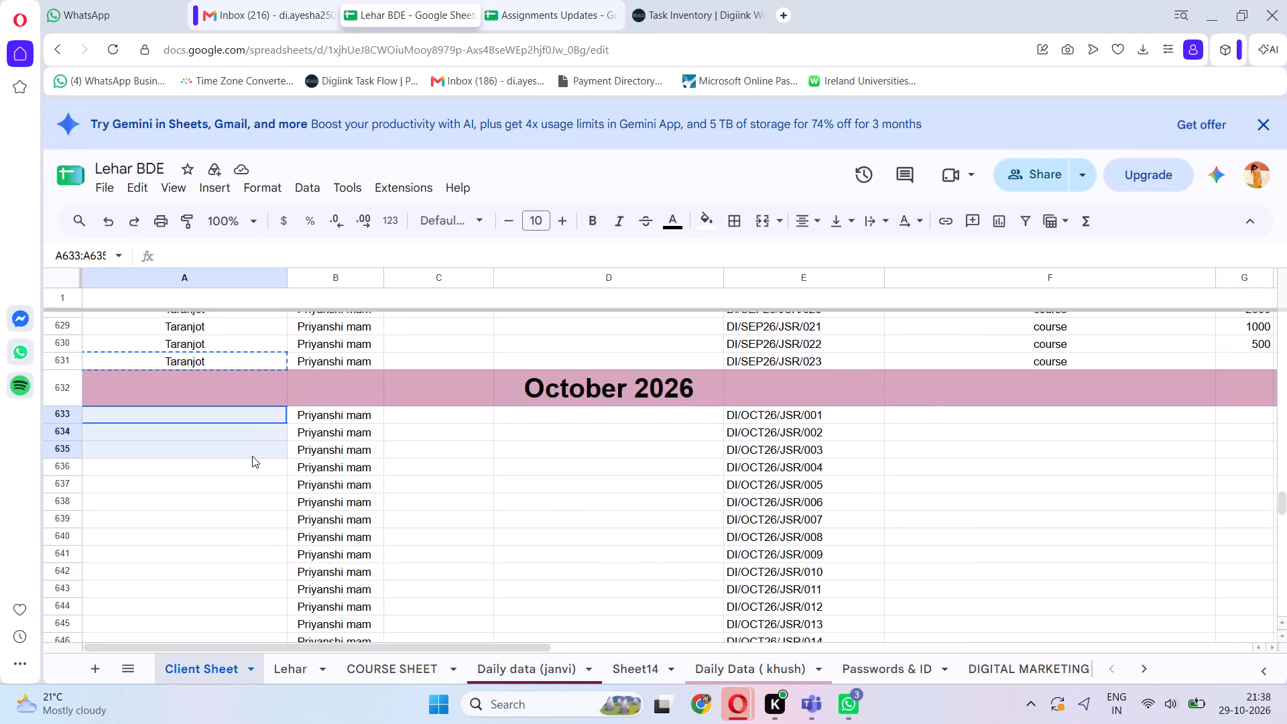
drag(252, 456, 251, 470)
key(ctrl+v)
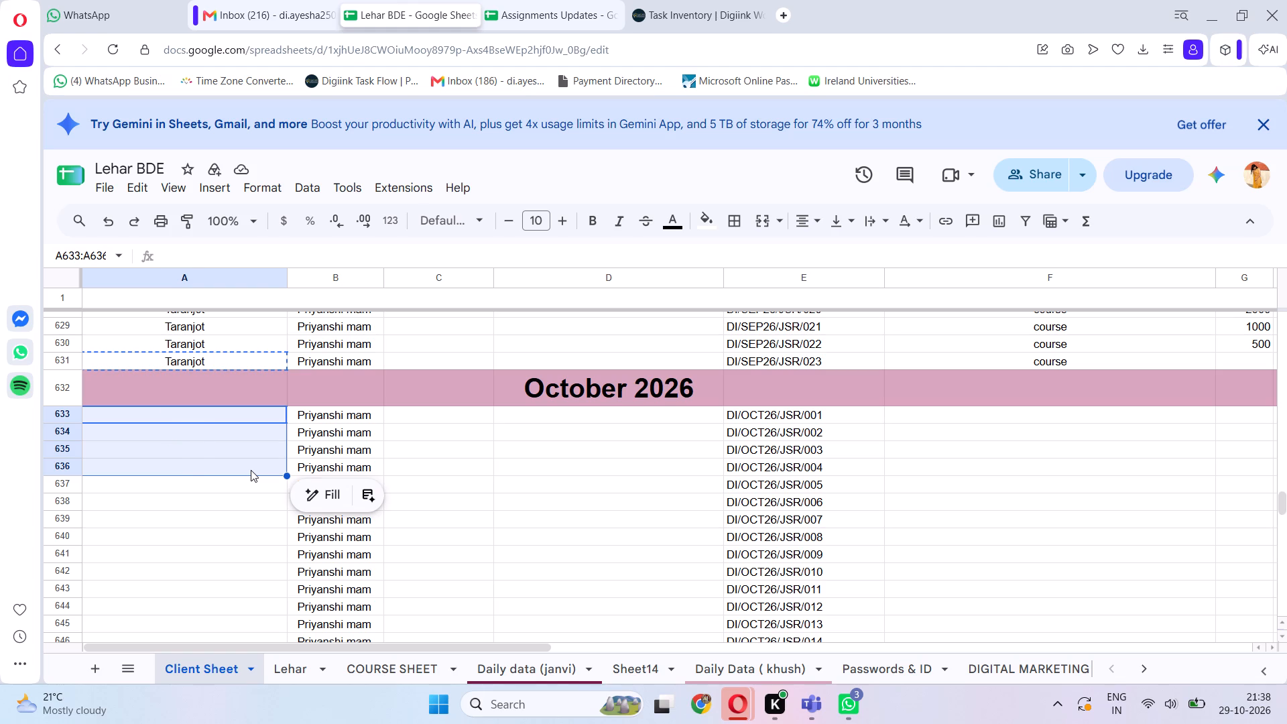
Copy the name charan from the September 2026 entries in column A for use in the empty October 2026 rows.
scroll(245, 399, up, 2)
click(245, 399)
key(ctrl+c)
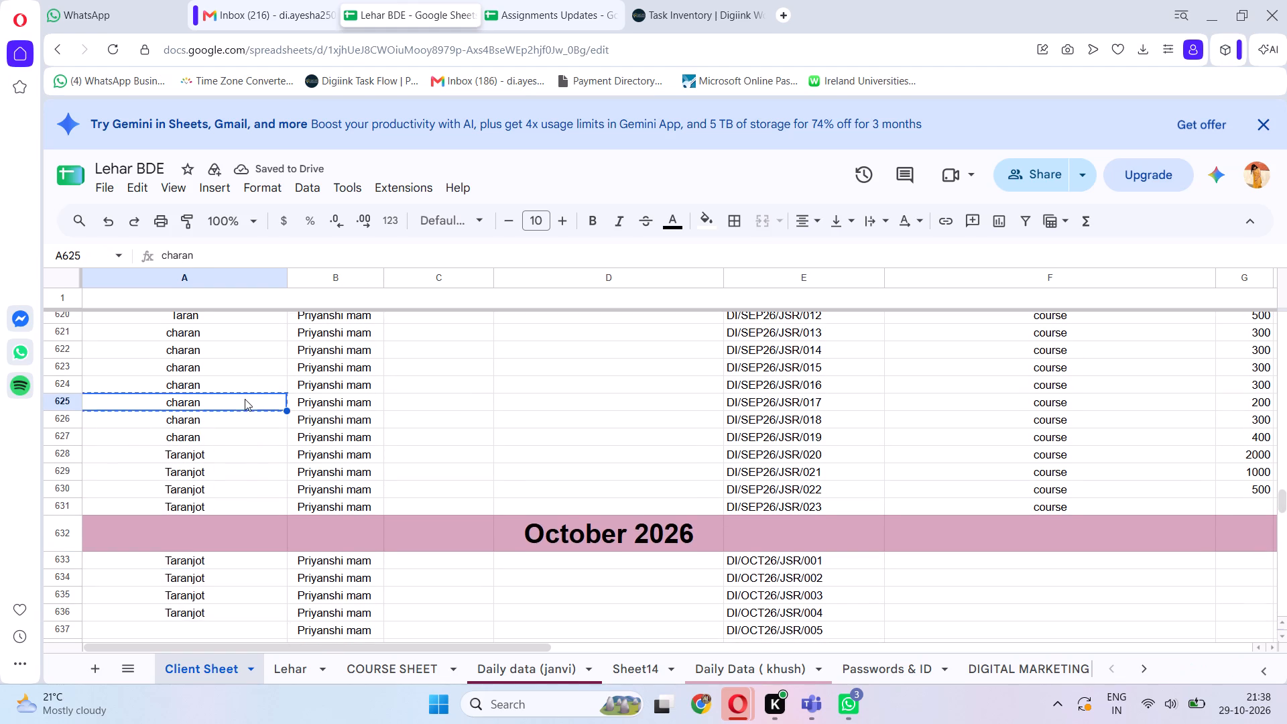
scroll(235, 481, down, 3)
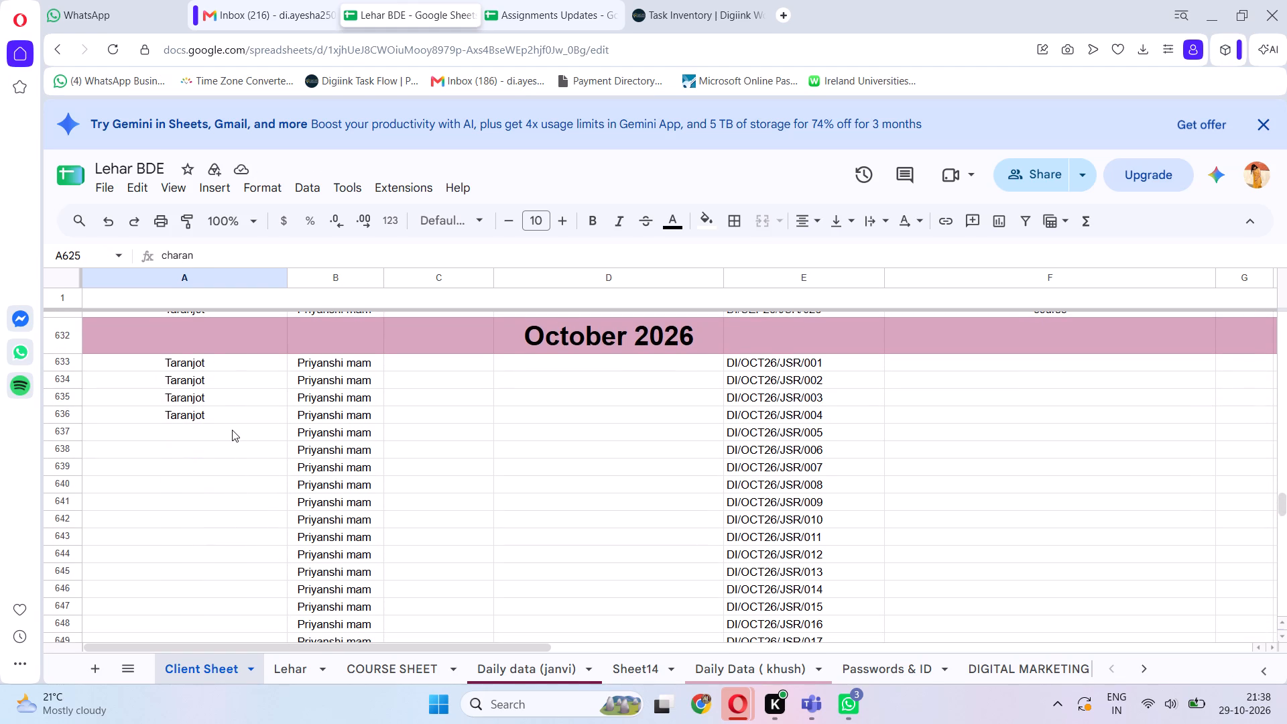
Fill client cells A637:A645 with the copied name charan for tasks DI/OCT26/JSR/005 to DI/OCT26/JSR/013.
drag(233, 428, 229, 483)
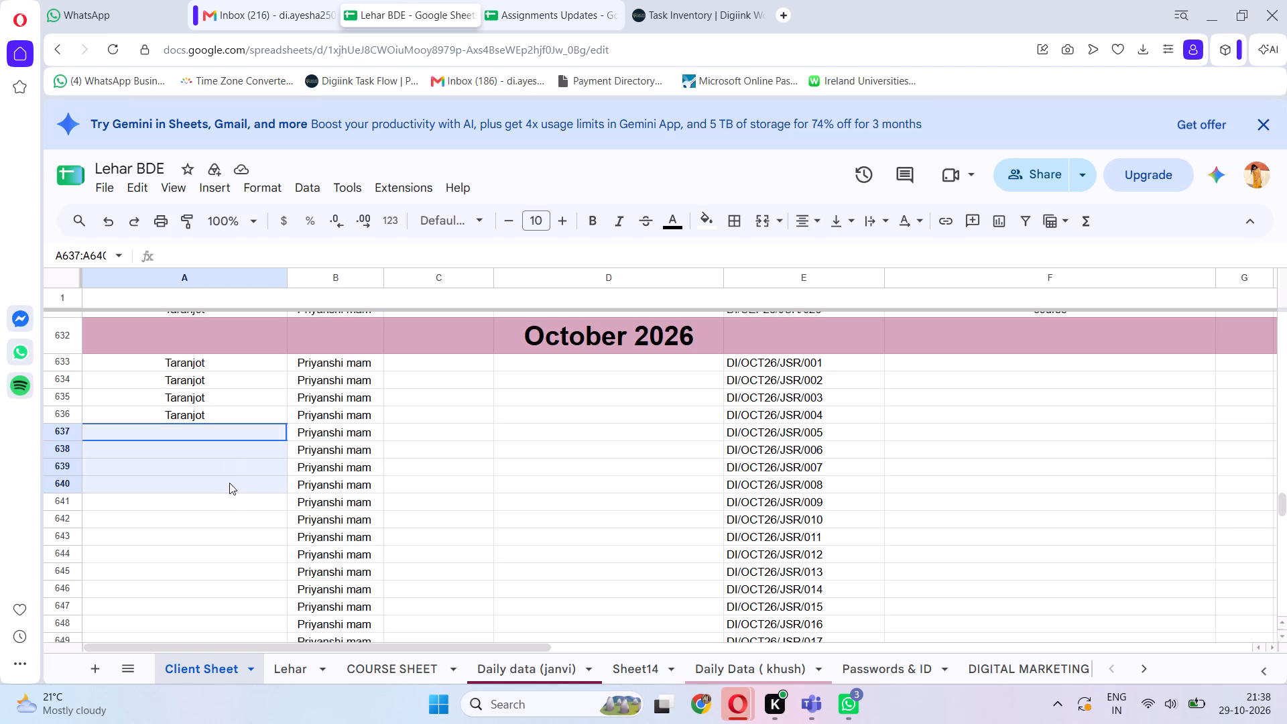
drag(229, 483, 237, 514)
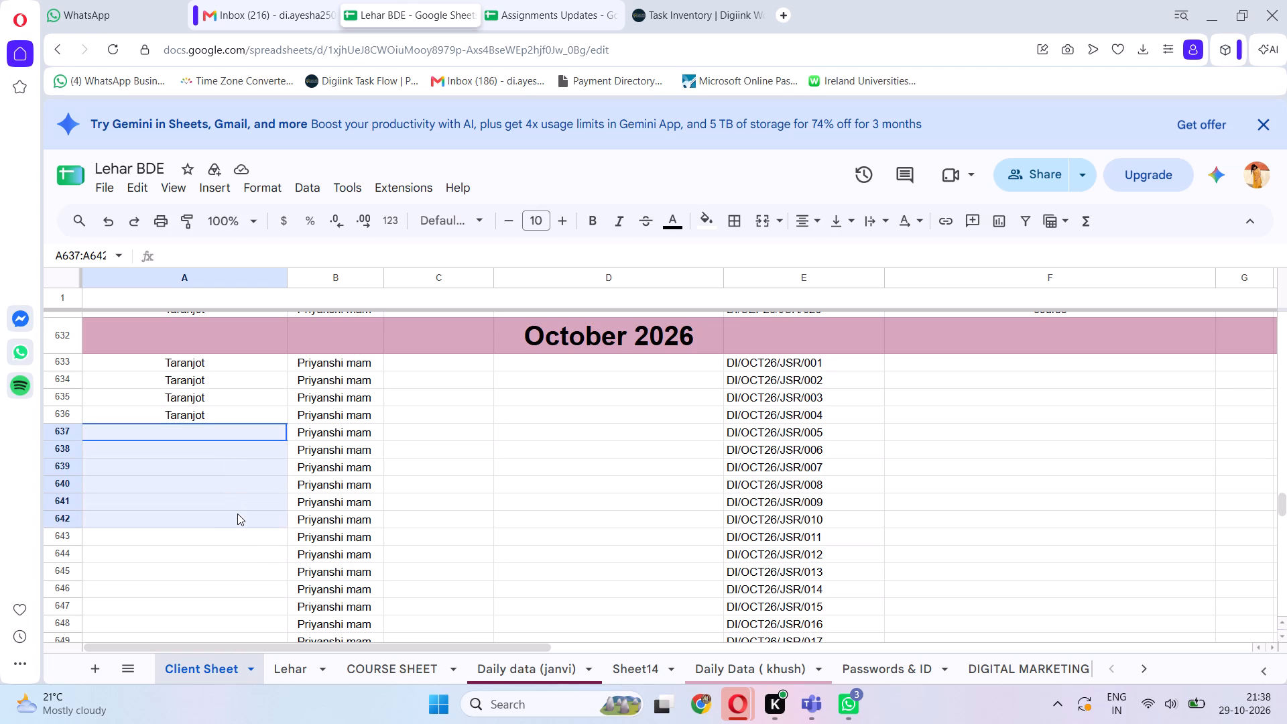
drag(237, 514, 230, 568)
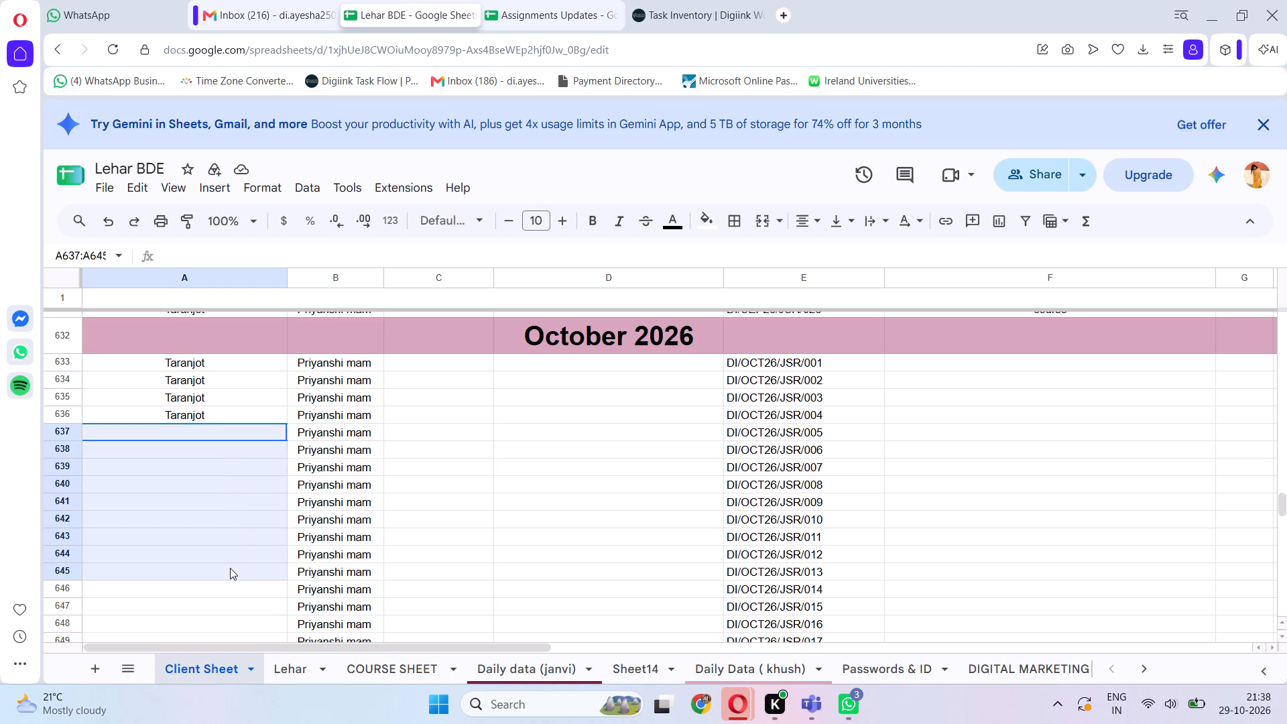
drag(230, 568, 231, 568)
key(ctrl+v)
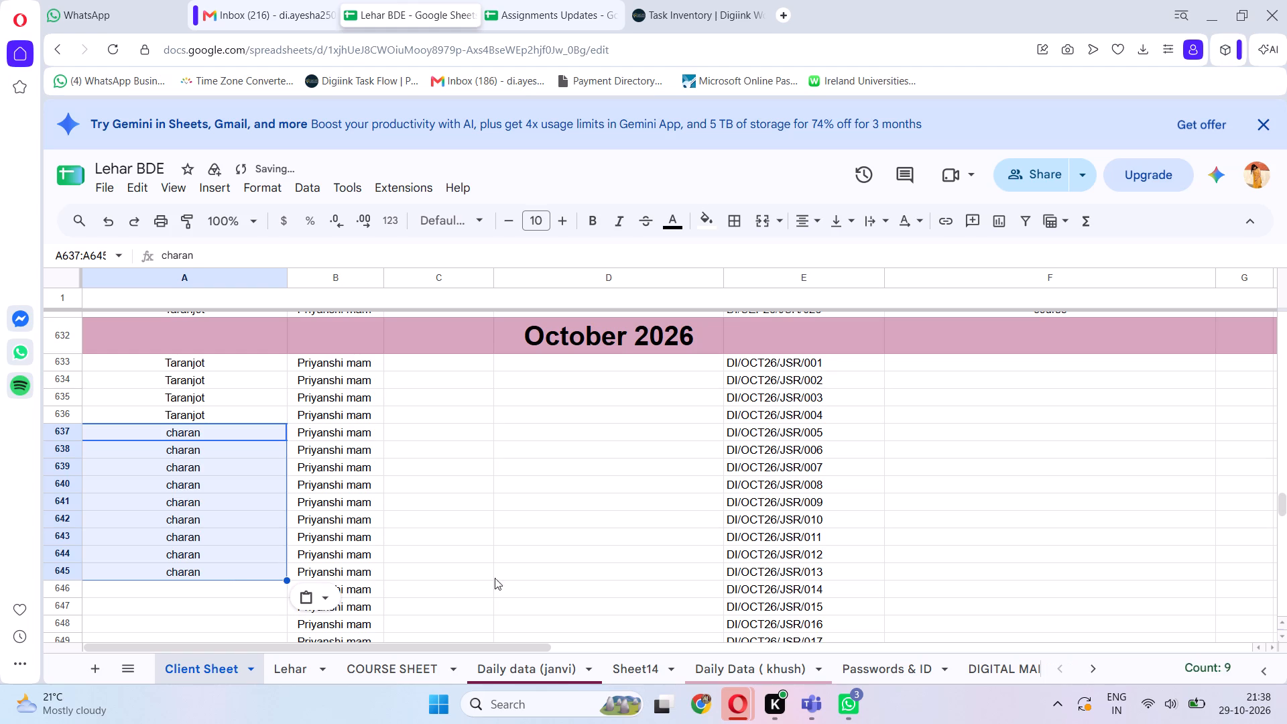
Check the client of DI/OCT26/JSR/014 in the Task Inventory and enter Pranav in its client cell A646 in Lehar BDE.
click(670, 22)
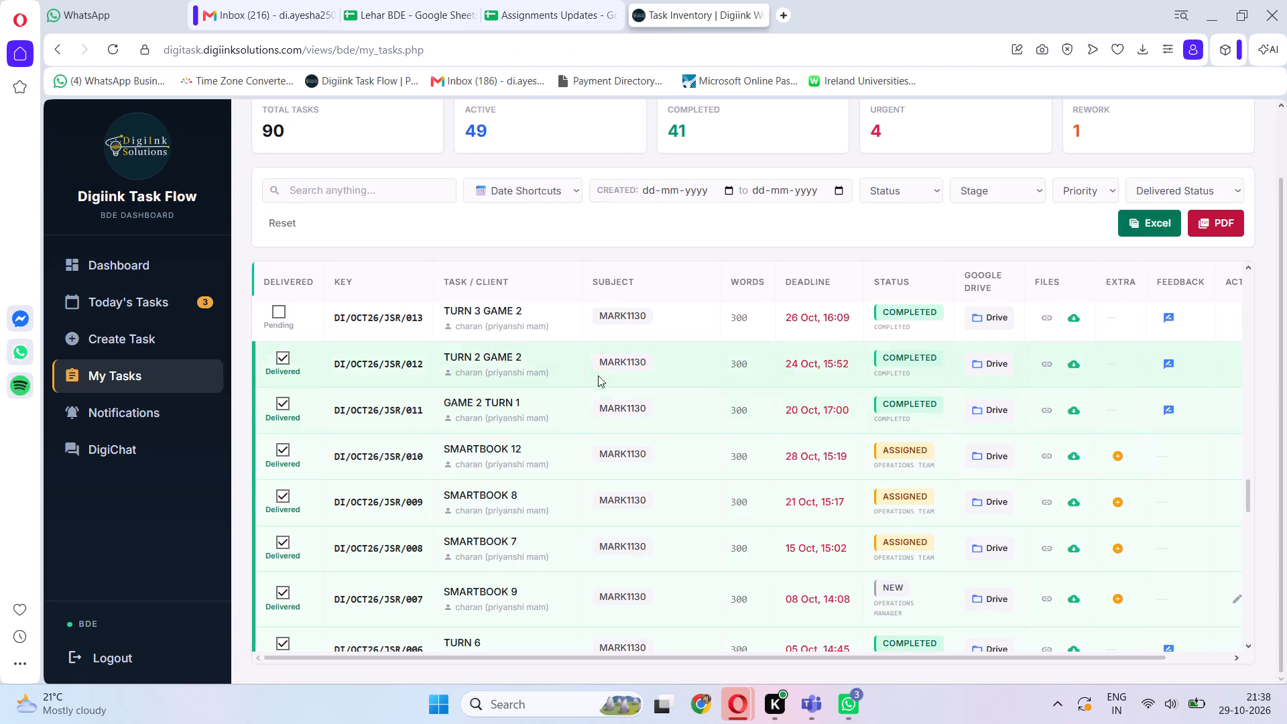
scroll(617, 366, up, 1)
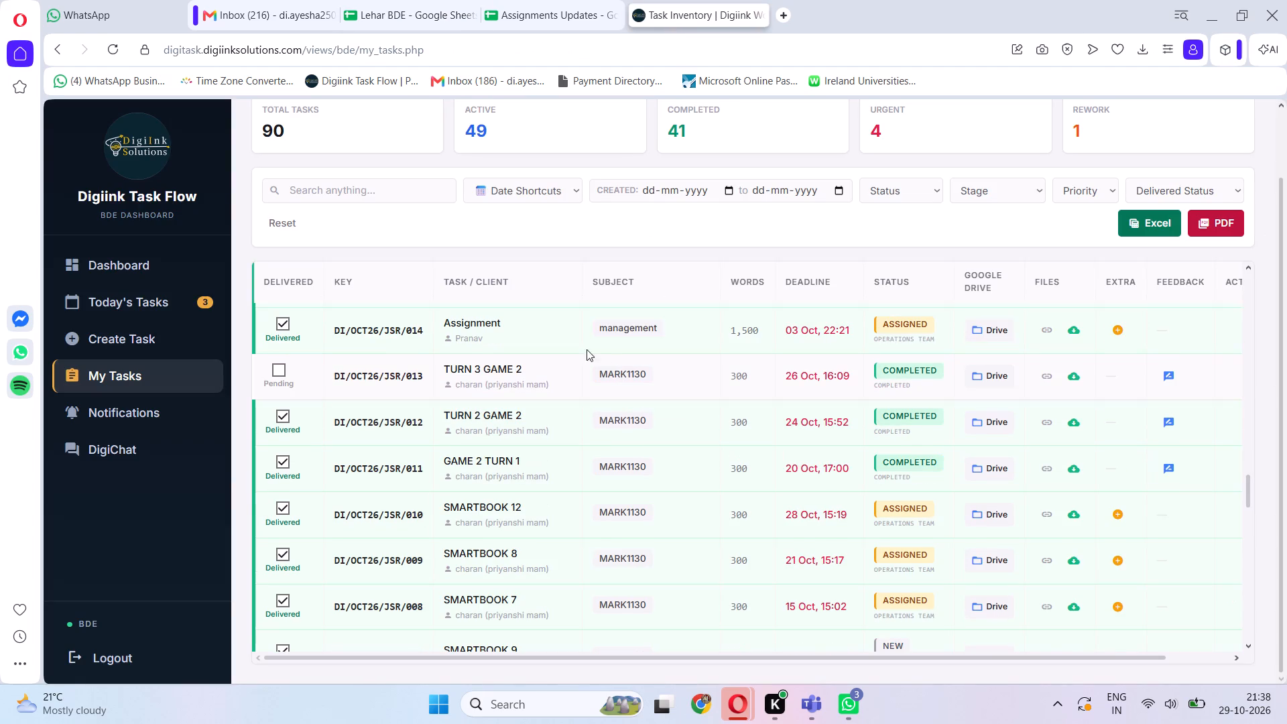
scroll(561, 374, up, 2)
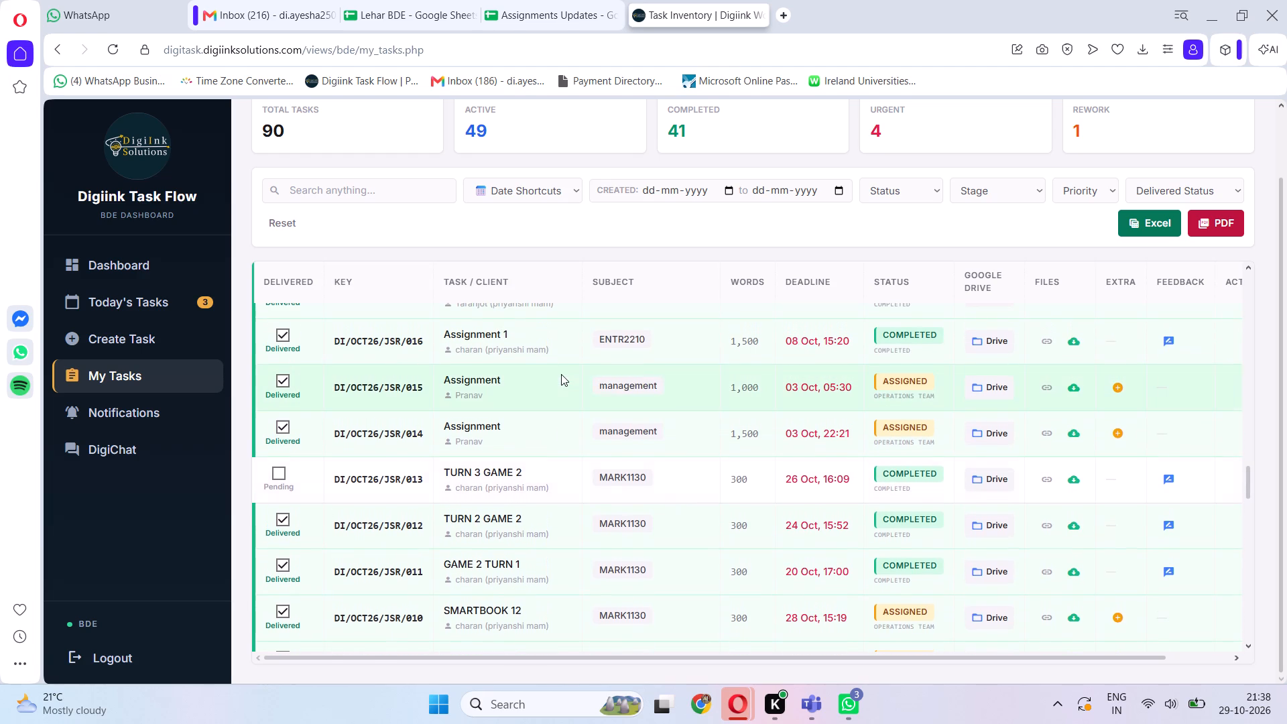
click(543, 9)
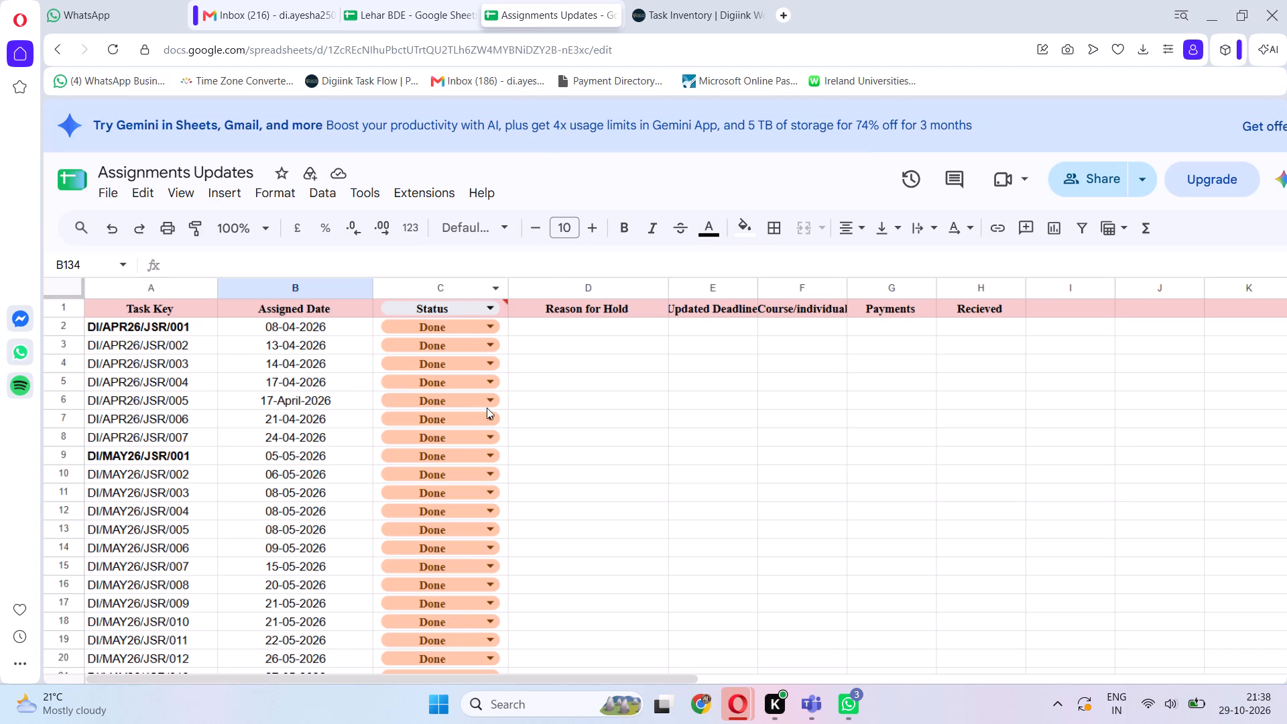
click(377, 13)
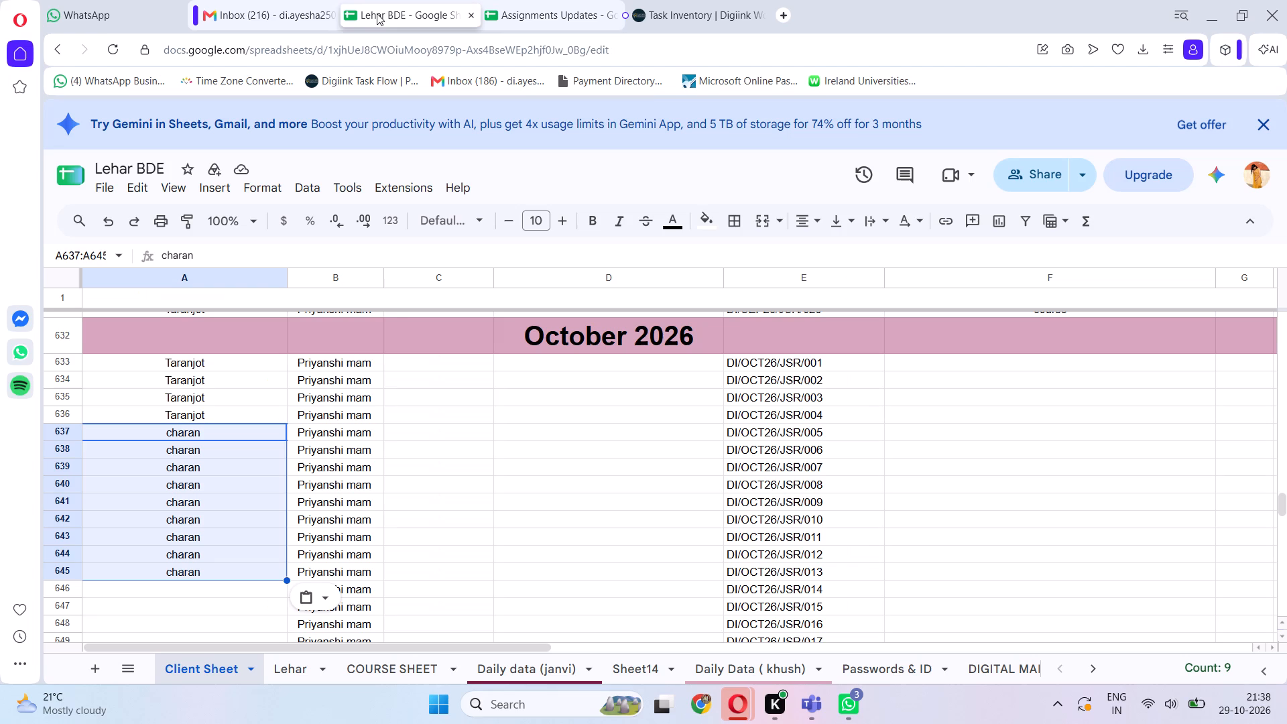
click(237, 586)
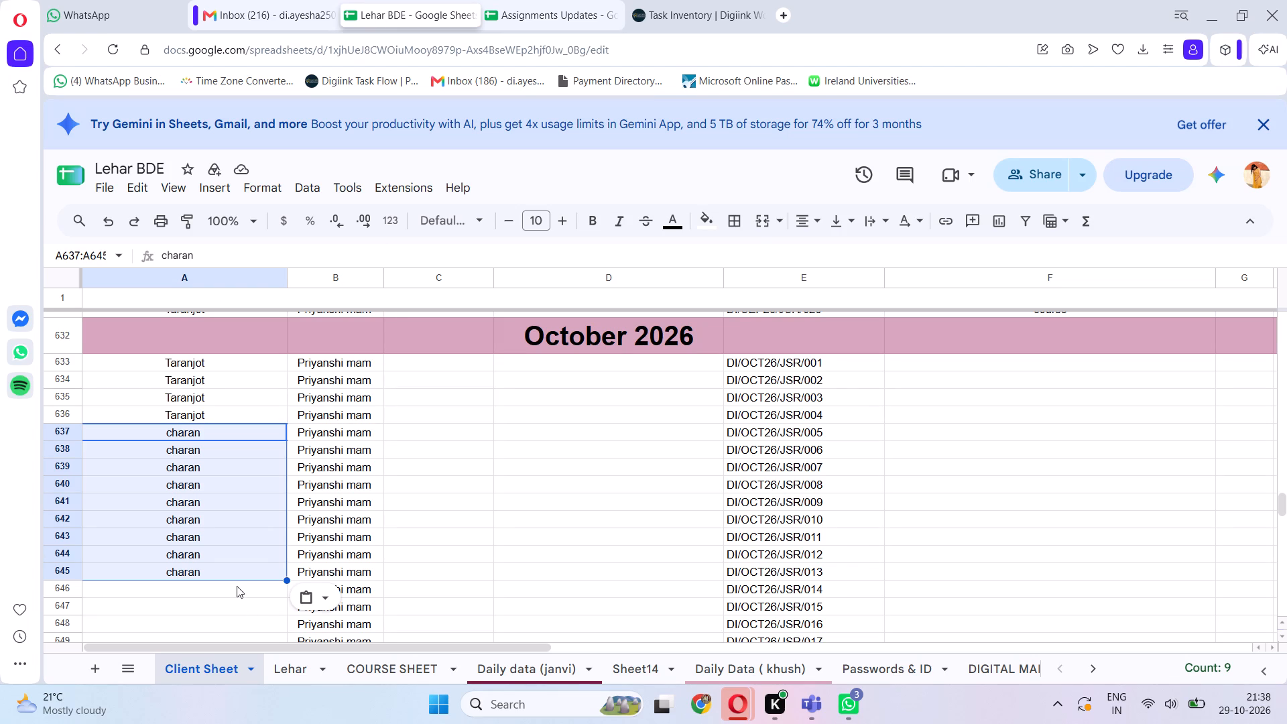
click(237, 586)
key(p)
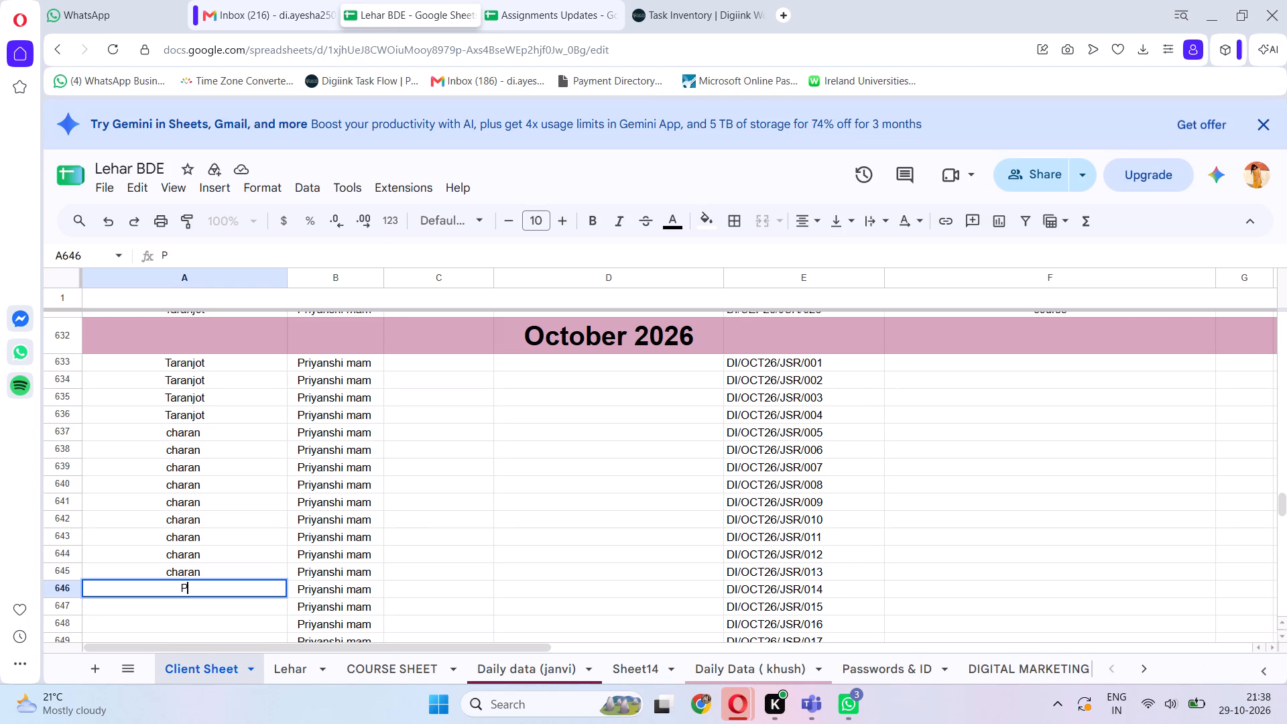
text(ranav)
Enter Pranav in client cells A646 and A647 for tasks DI/OCT26/JSR/014 and DI/OCT26/JSR/015.
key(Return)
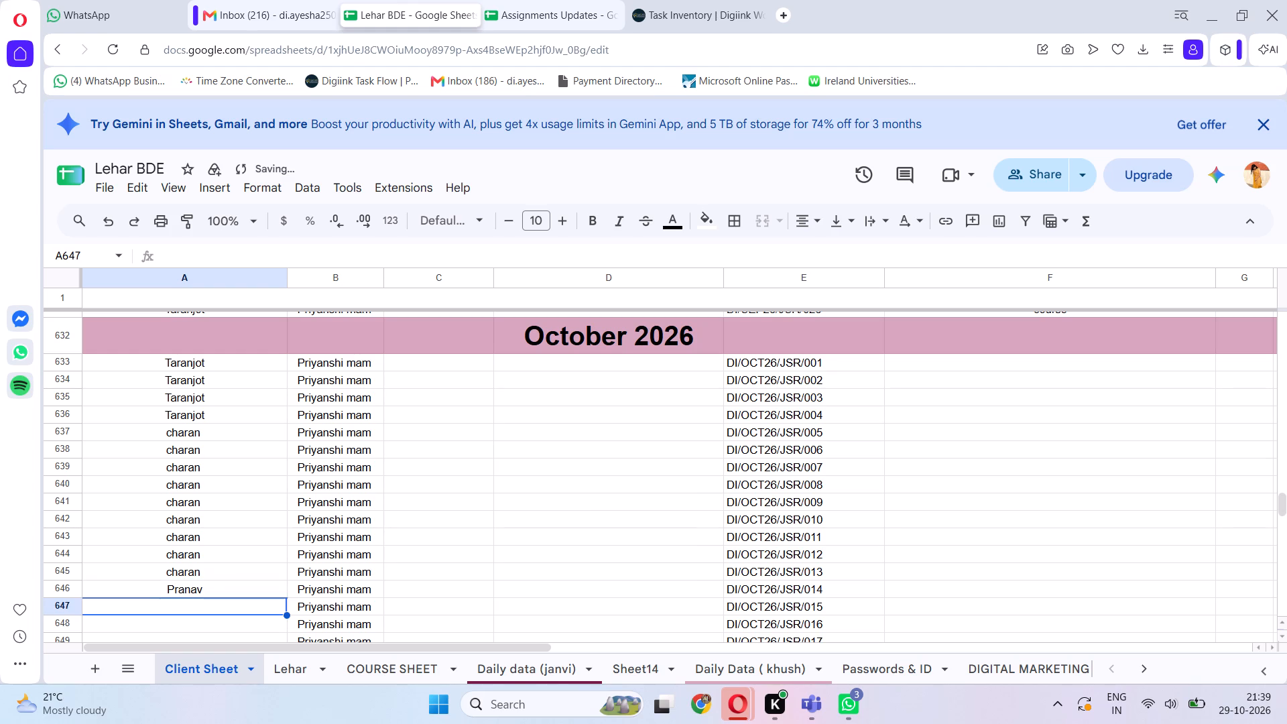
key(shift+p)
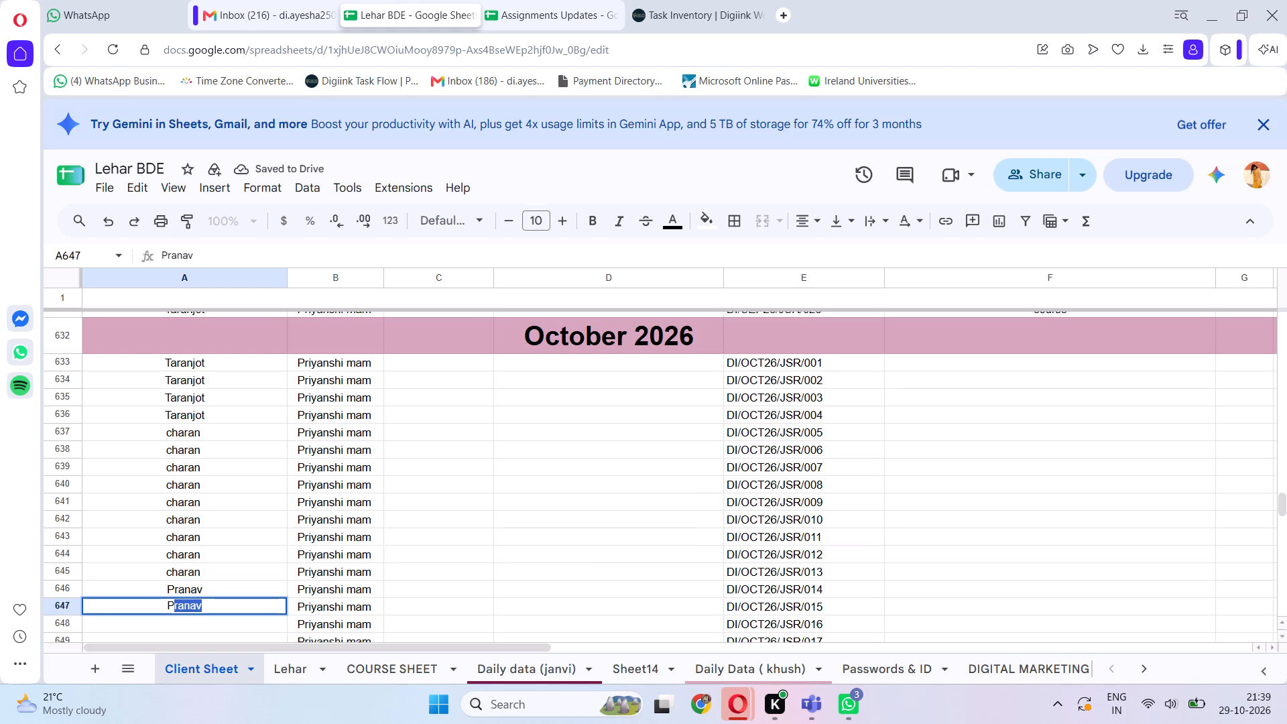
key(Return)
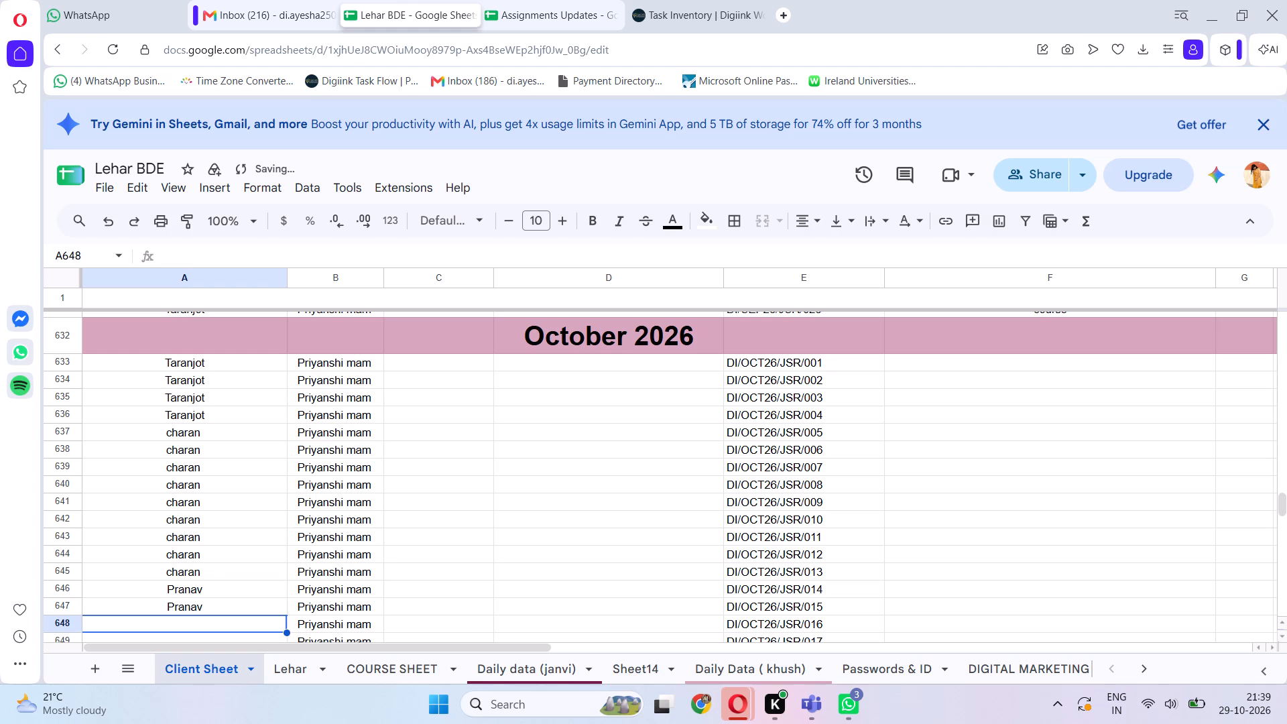
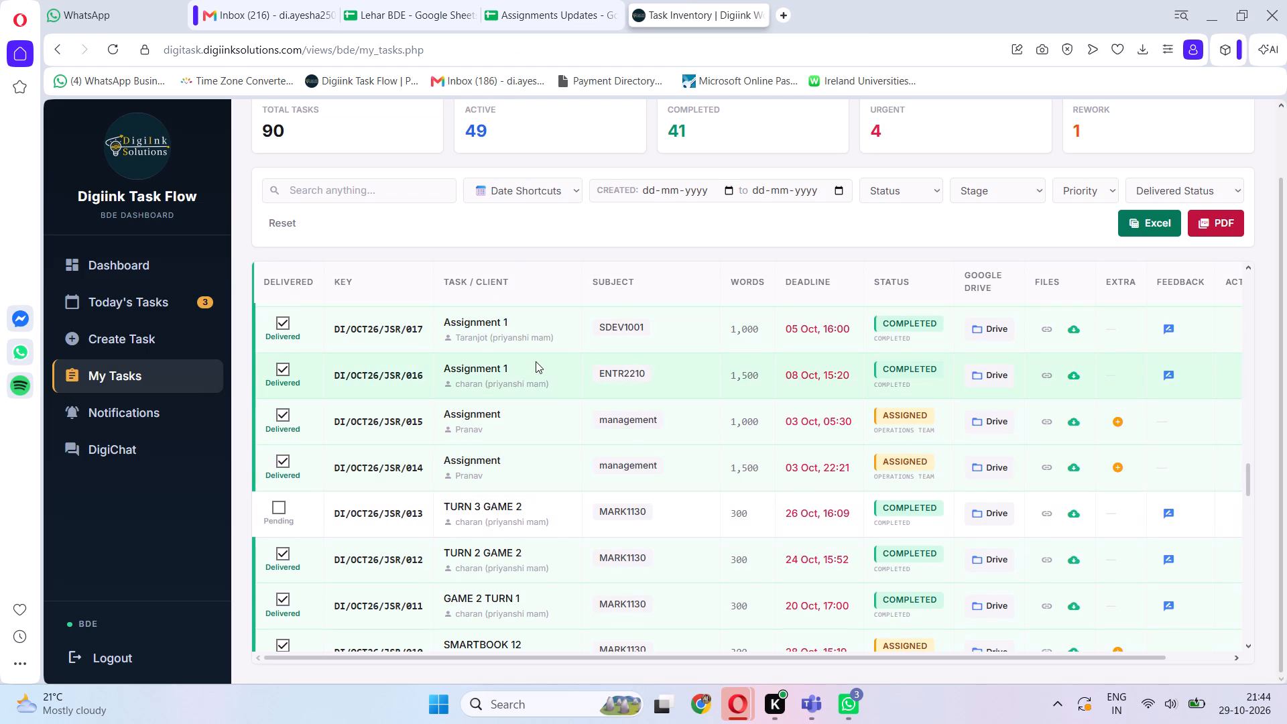
Check the clients of DI/OCT26/JSR/016 and 017 in the Task Inventory and enter charan in A648 and taranjot in A649 of Lehar BDE.
scroll(534, 354, up, 1)
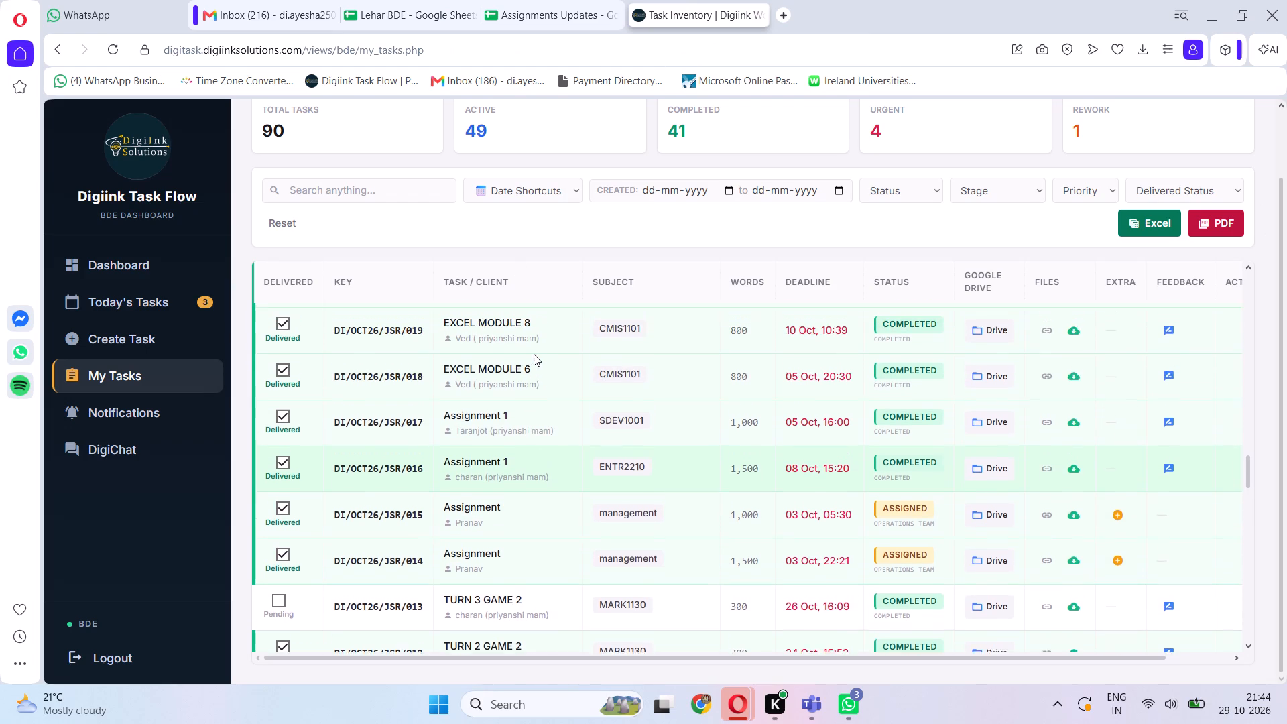
scroll(534, 354, up, 1)
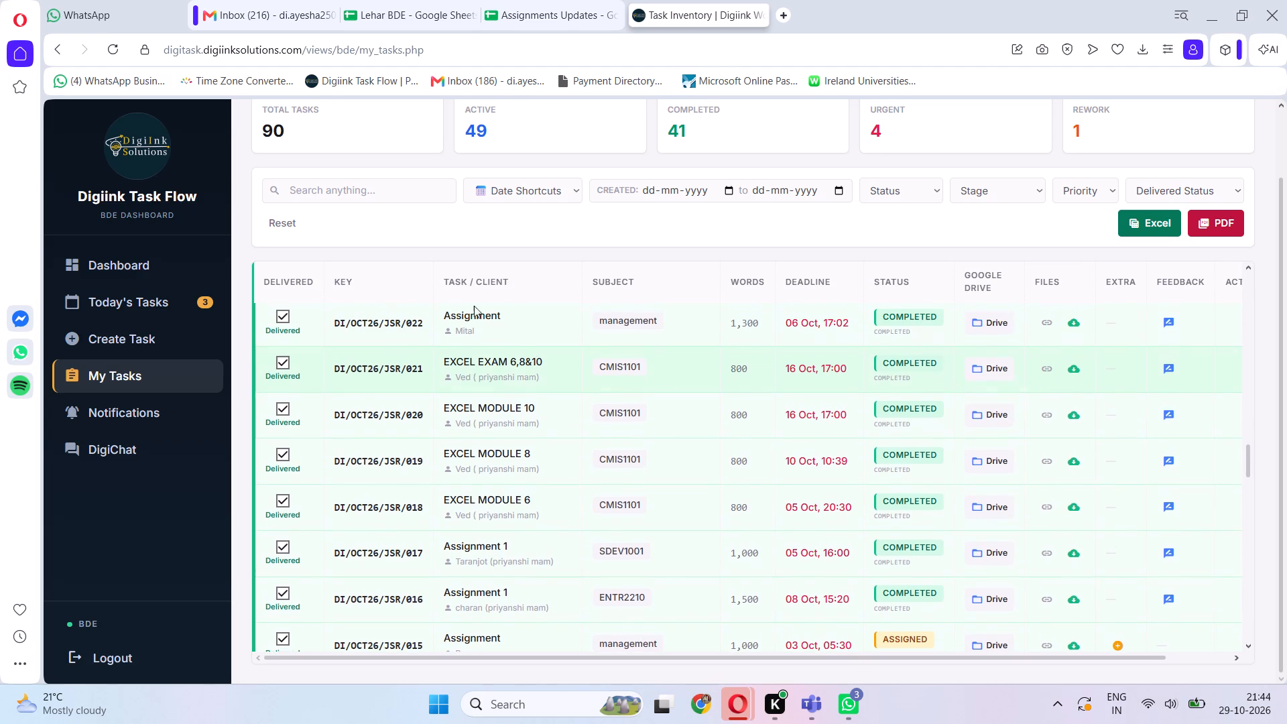
click(393, 17)
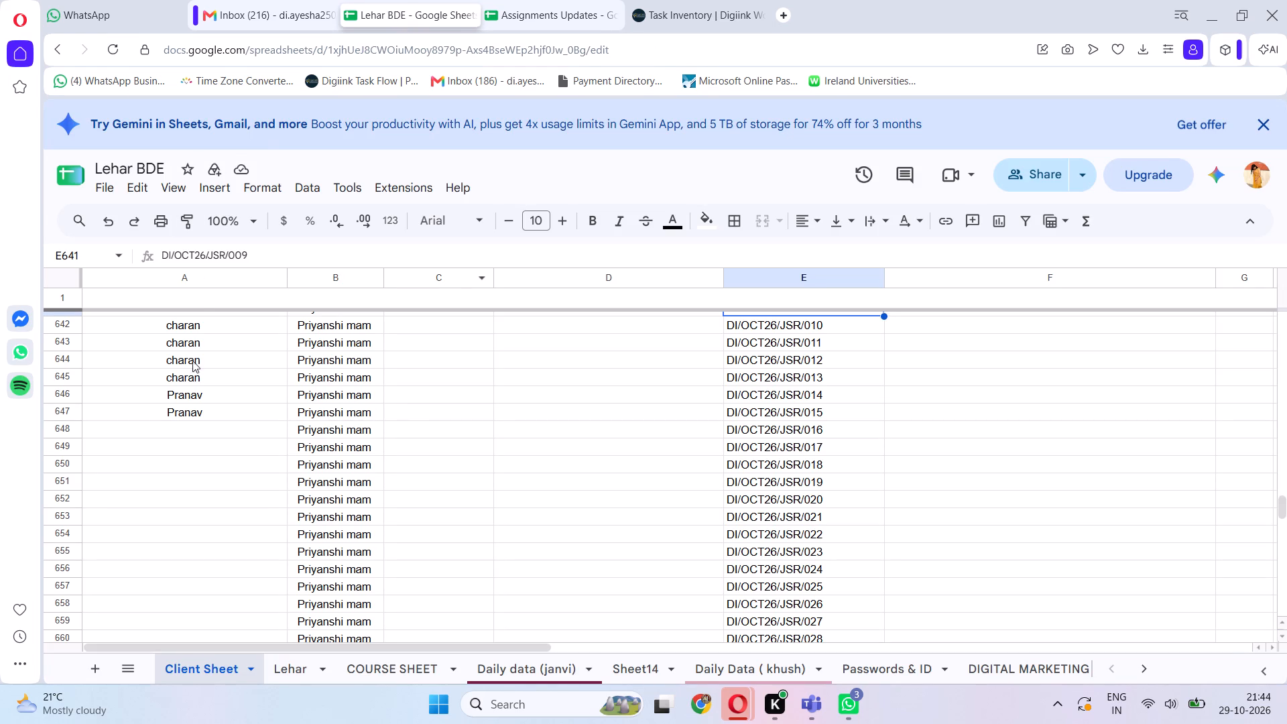
click(179, 425)
text(cha)
key(Return)
text(tar)
key(Return)
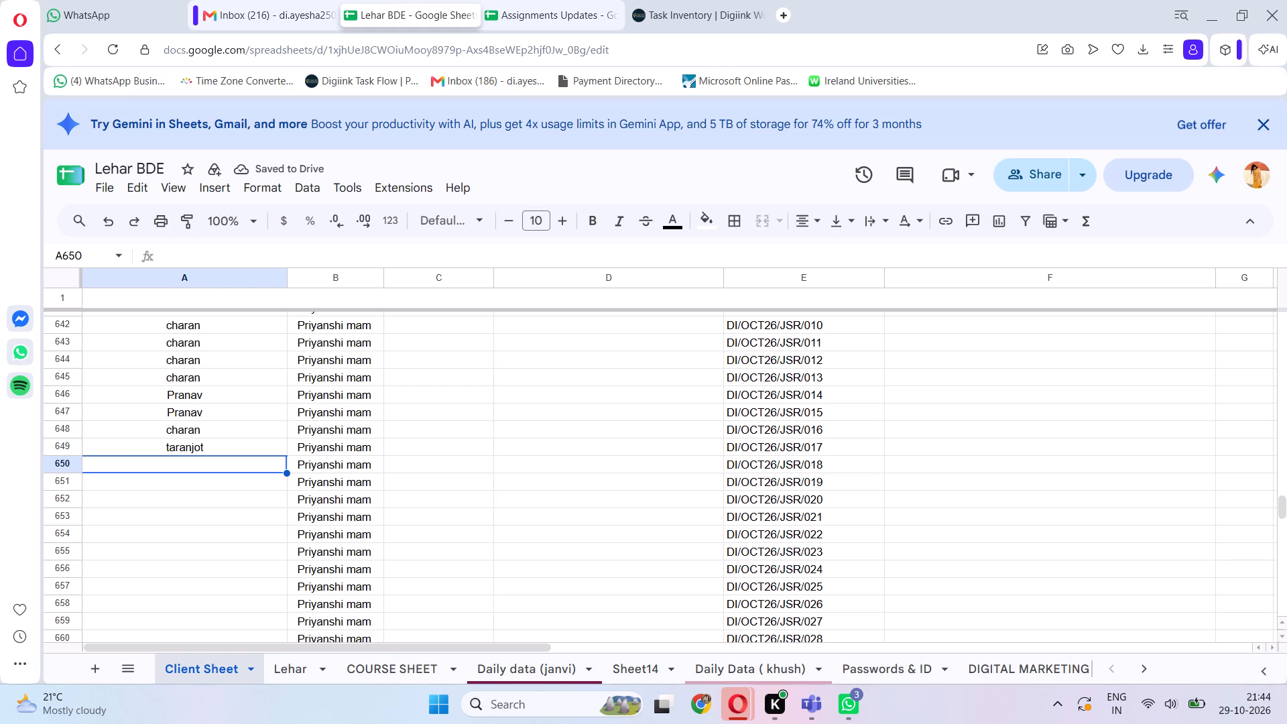
Enter ved in client cell A650 and fill it down to A653 for tasks DI/OCT26/JSR/018 to DI/OCT26/JSR/021.
text(ved)
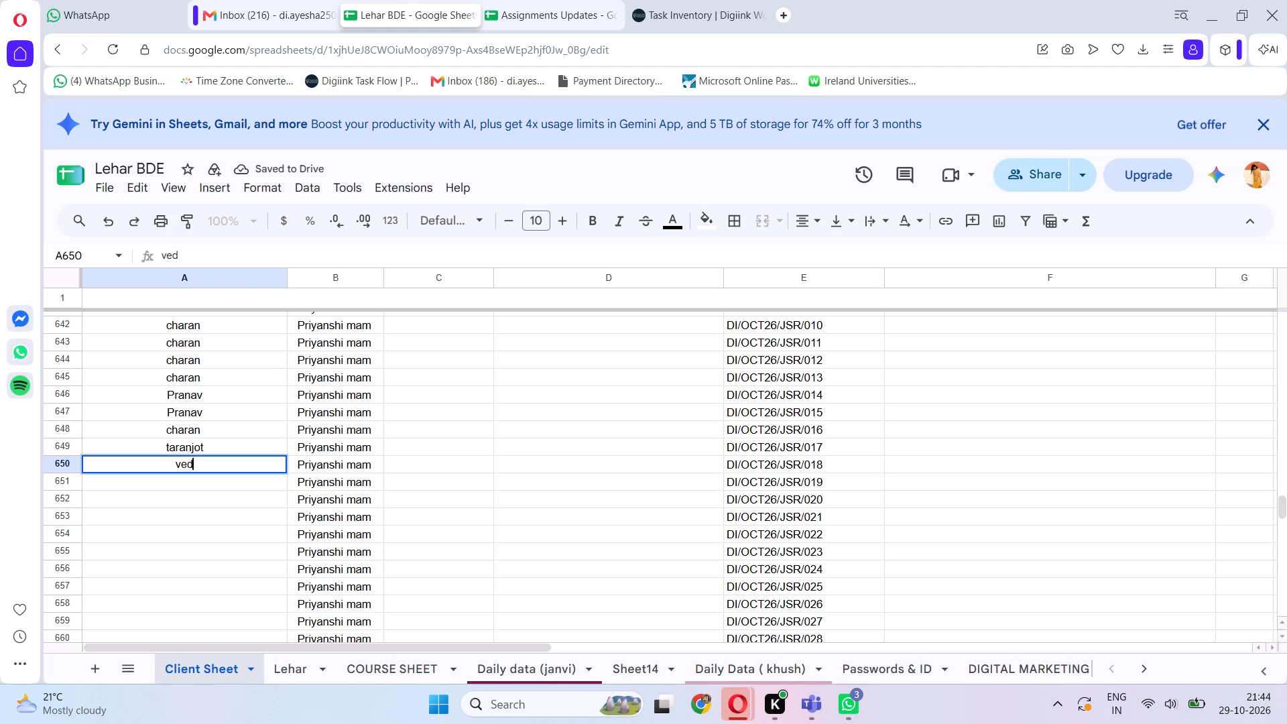
key(Return)
key(Up)
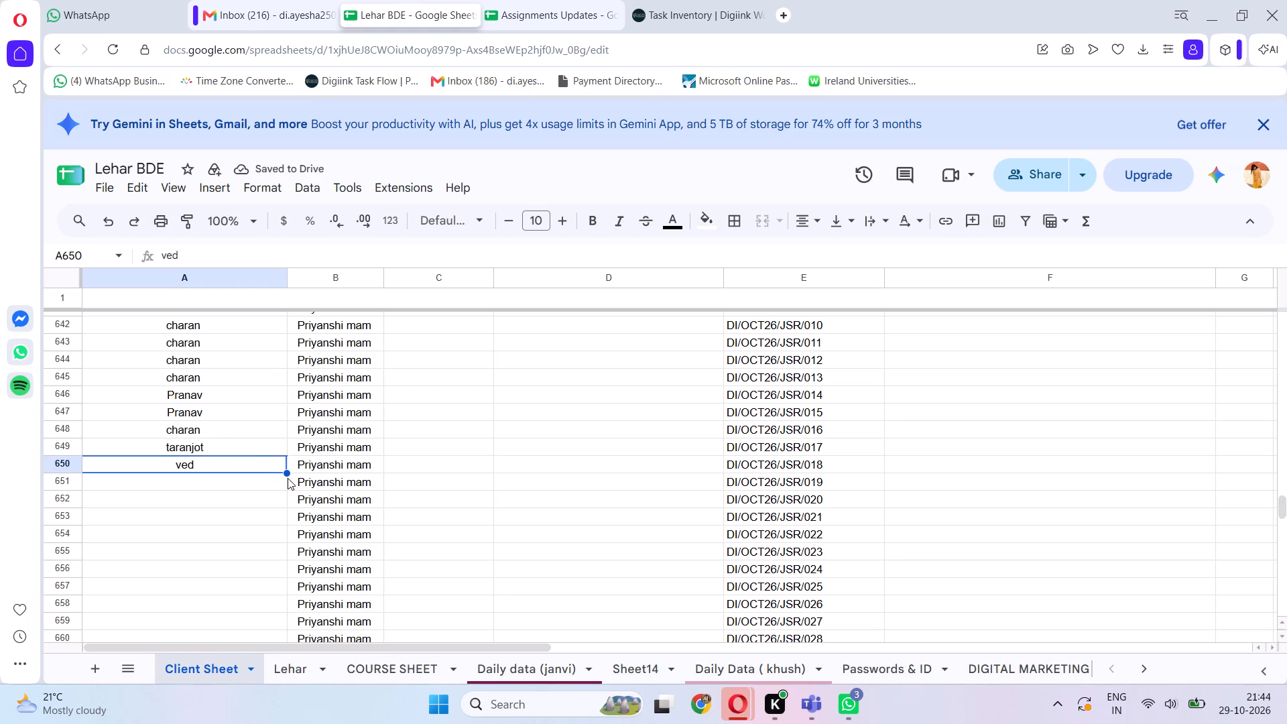
drag(286, 471, 284, 514)
drag(284, 514, 285, 508)
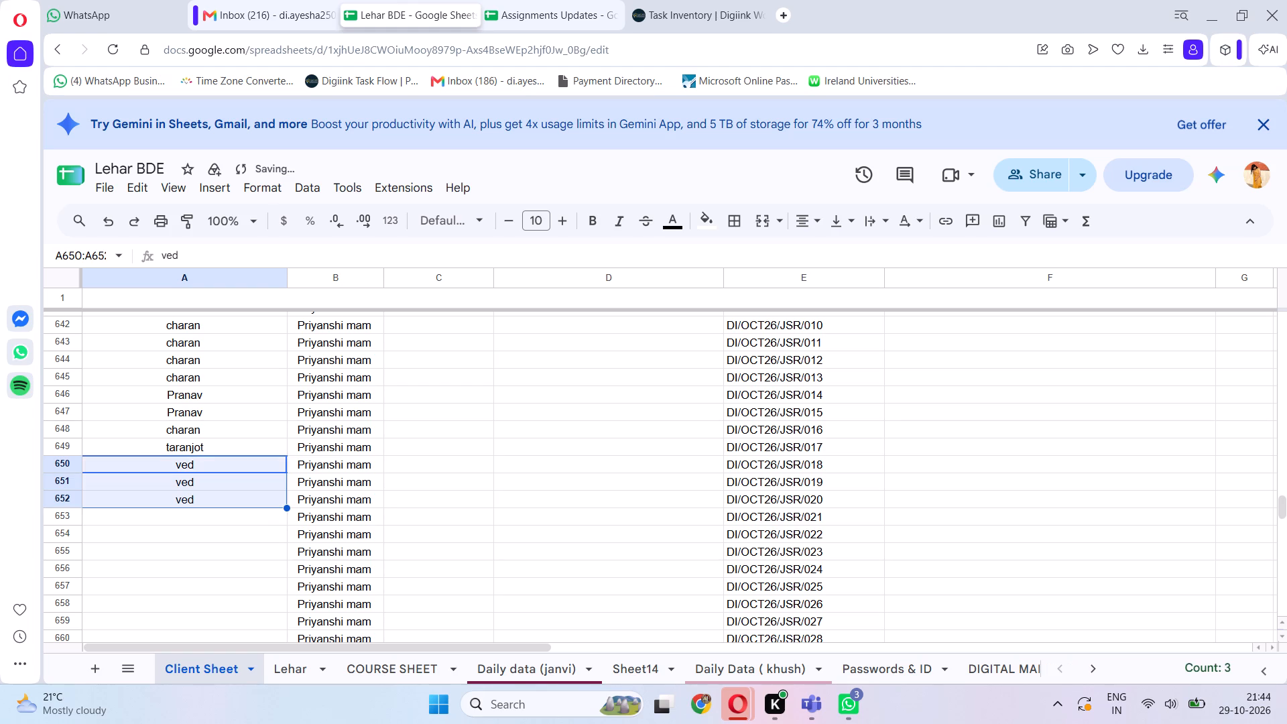
drag(285, 508, 285, 515)
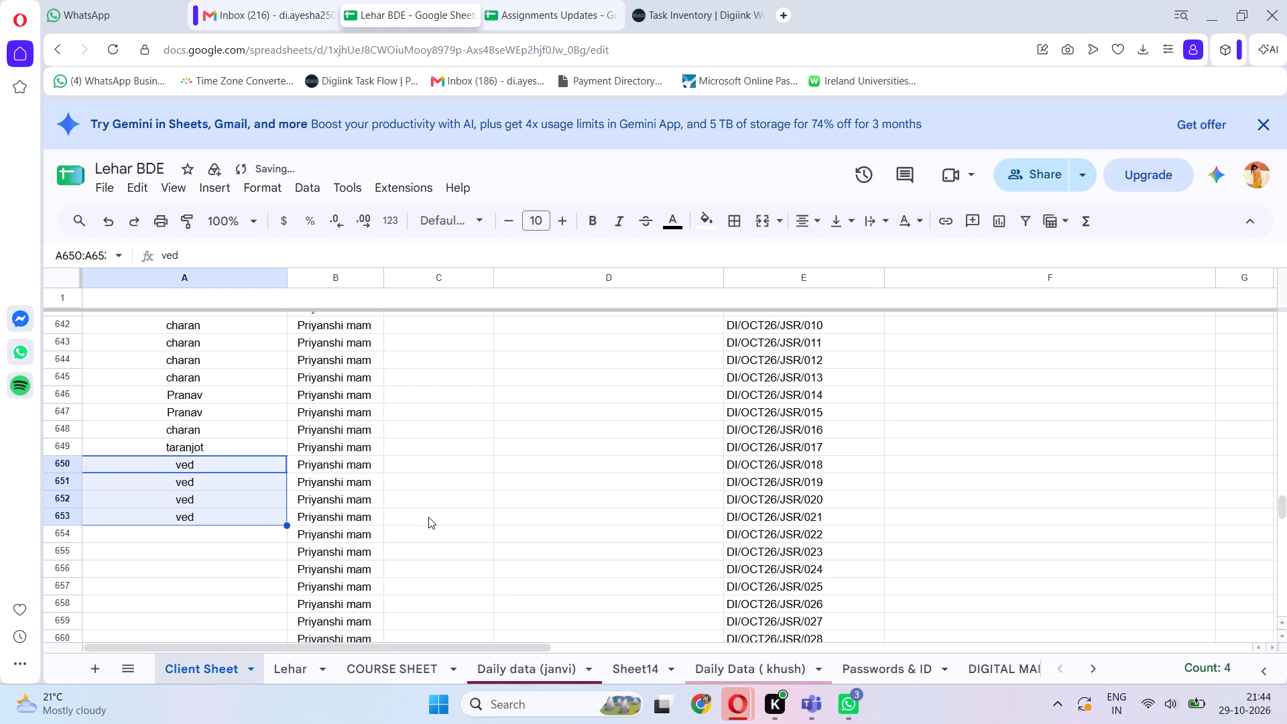
click(428, 517)
Check the clients of DI/OCT26/JSR/022 and 023 in the Task Inventory and enter Mital in A654 and Sanchit in A655 of Lehar BDE.
click(188, 532)
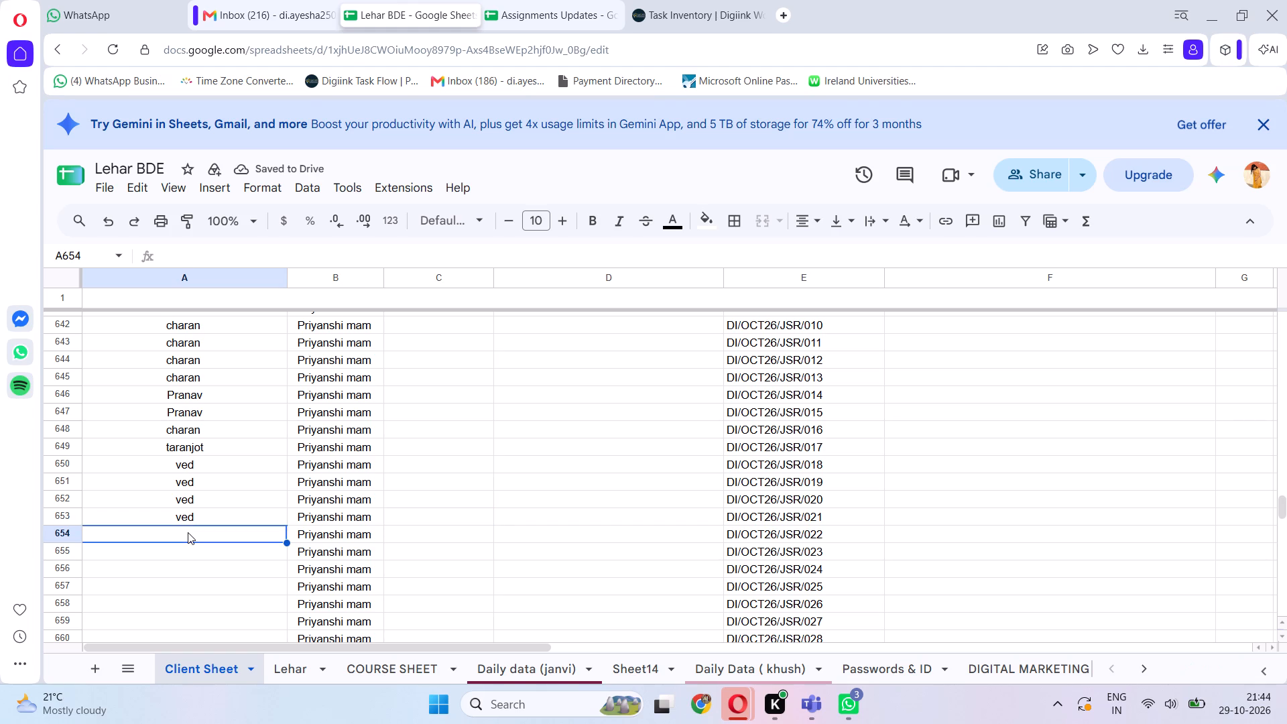
click(700, 11)
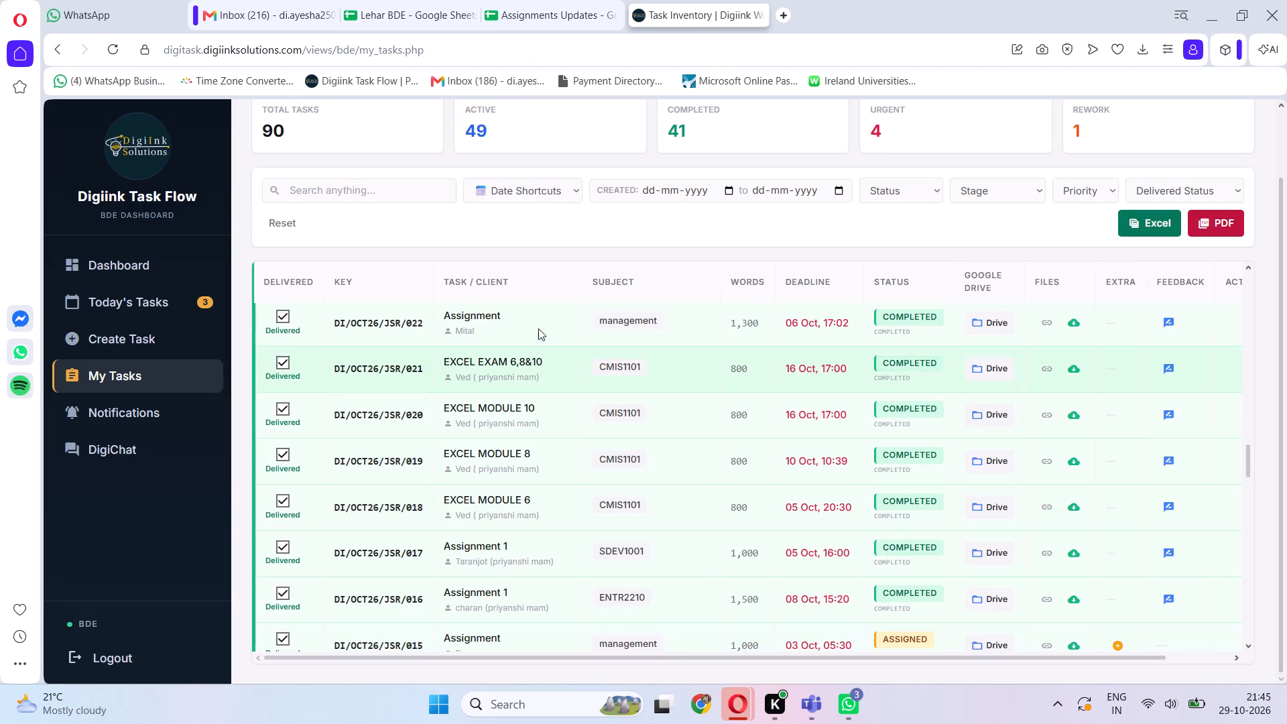
scroll(538, 322, up, 1)
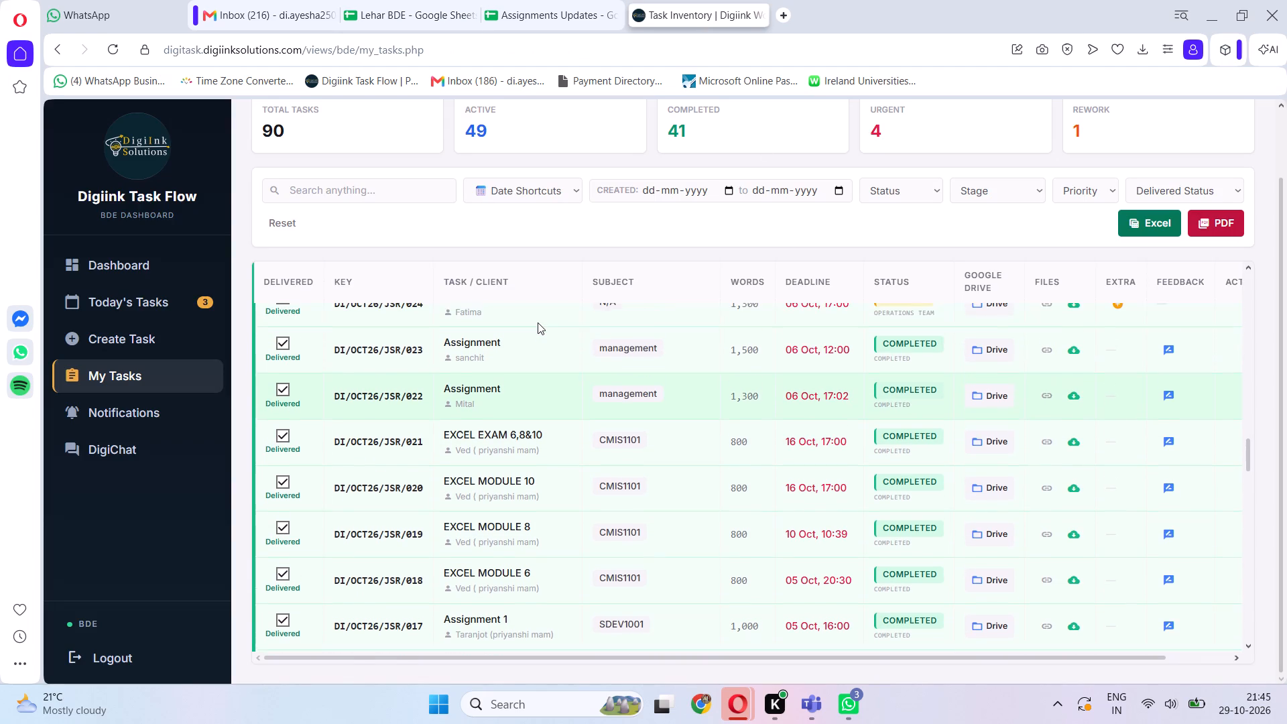
scroll(538, 322, up, 2)
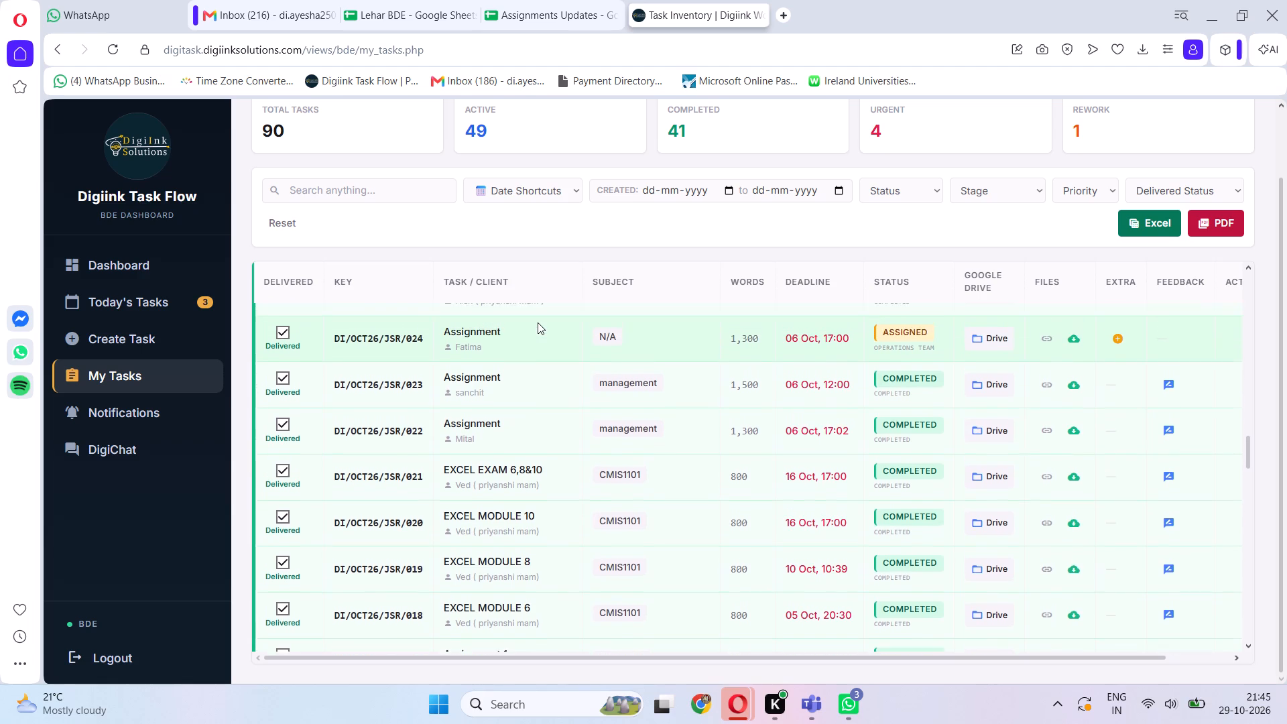
scroll(538, 322, up, 1)
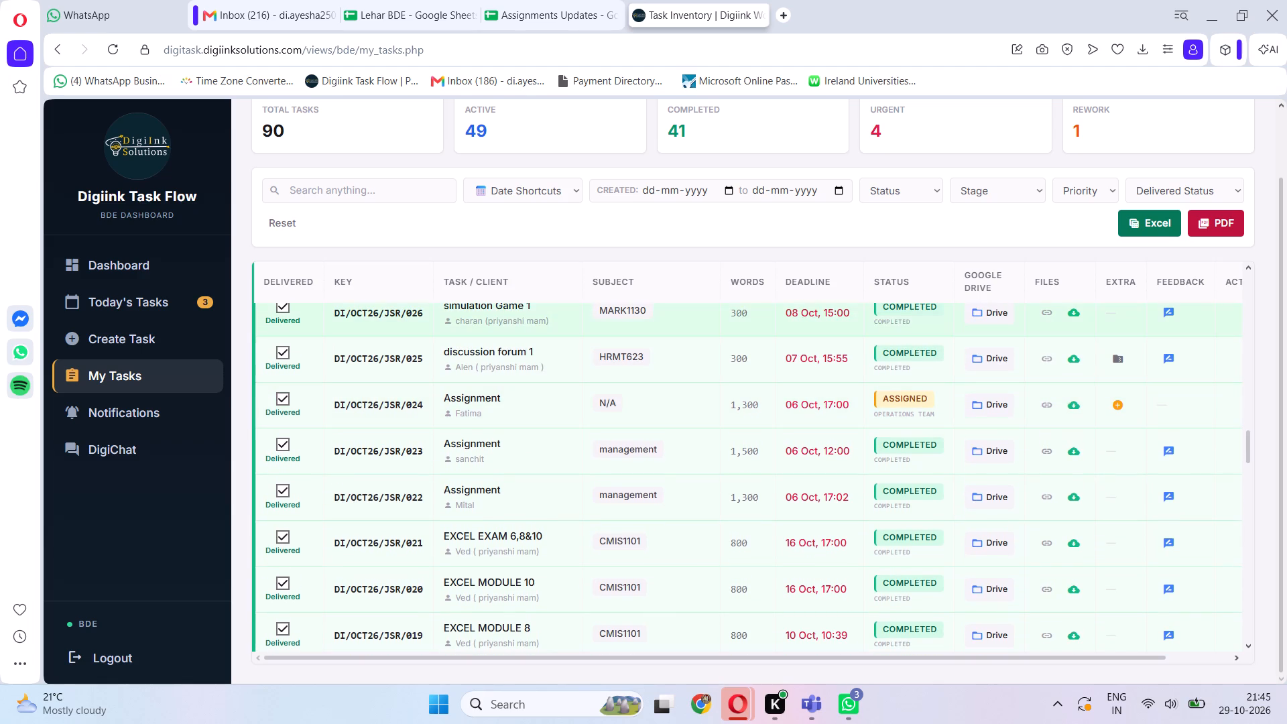
click(395, 3)
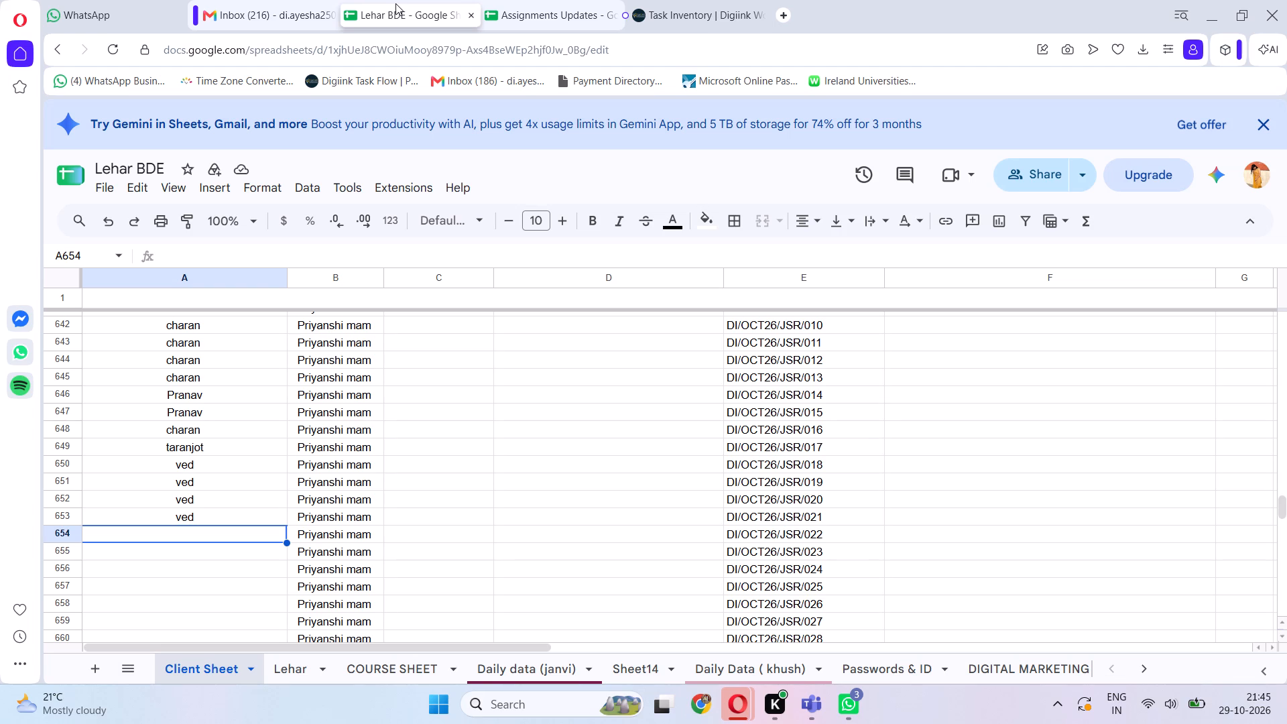
key(m)
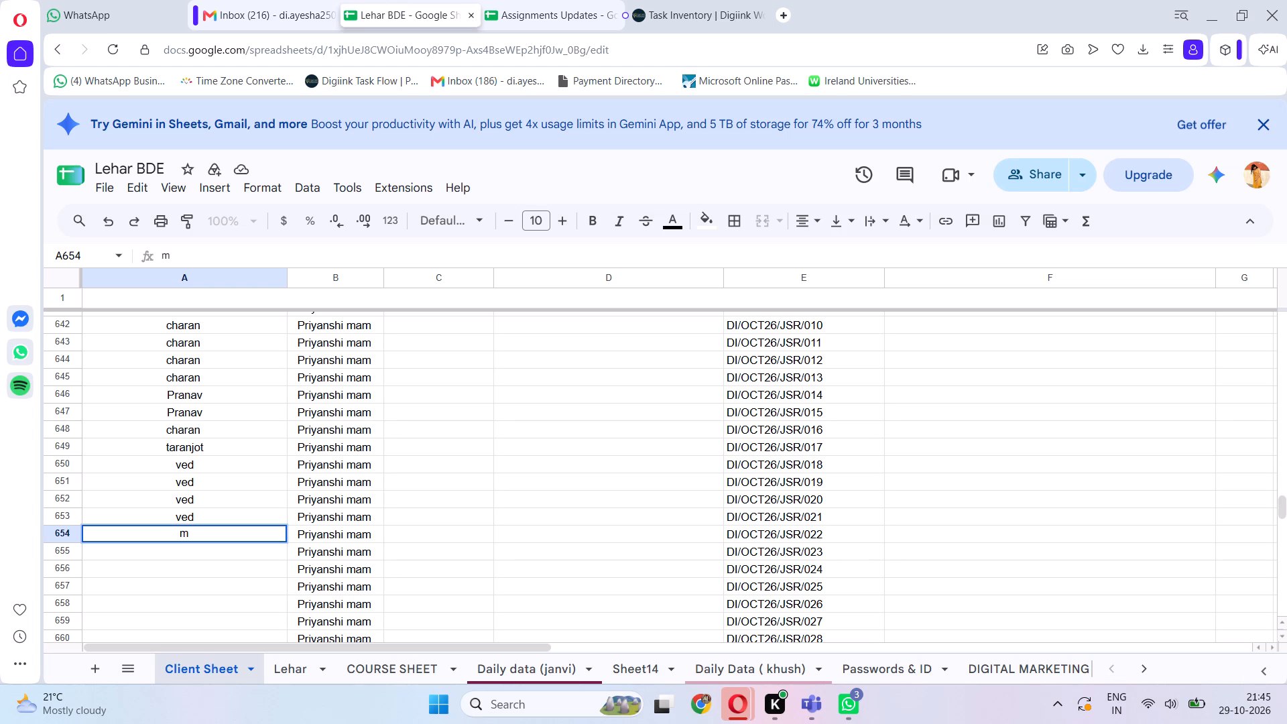
key(BackSpace)
key(shift+m)
text(ital)
key(Return)
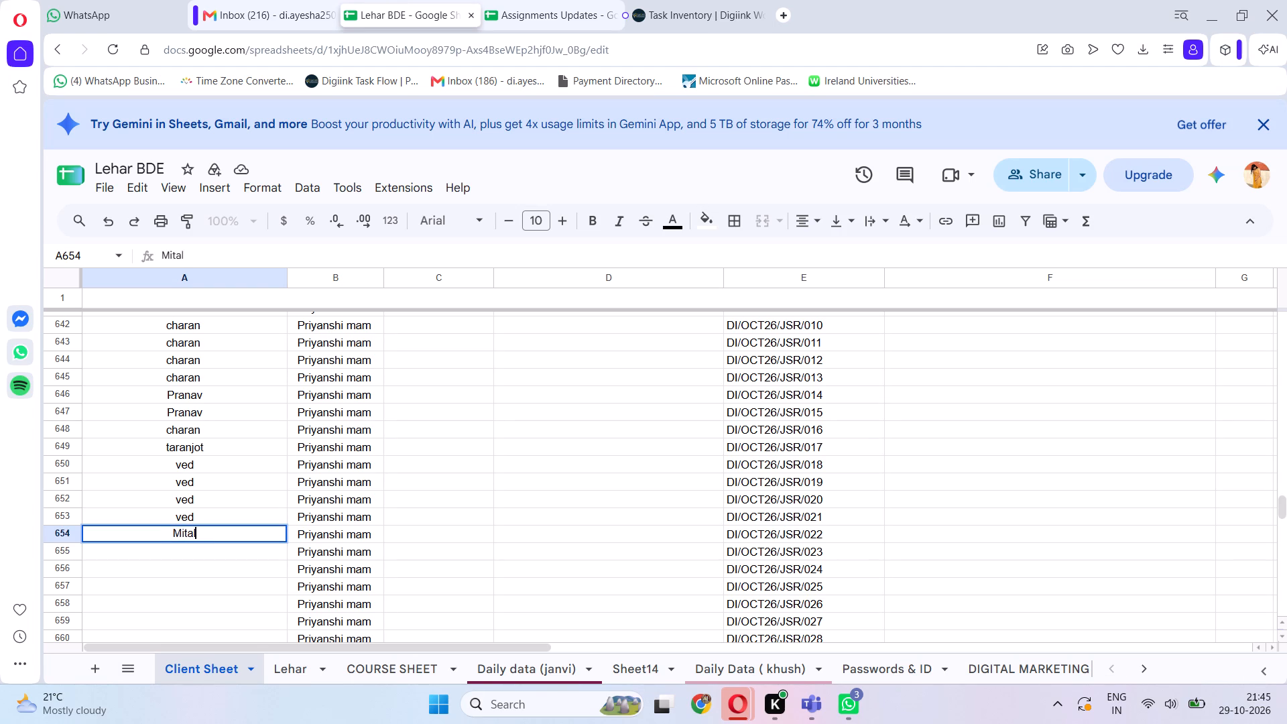
text(Sanchit)
key(Return)
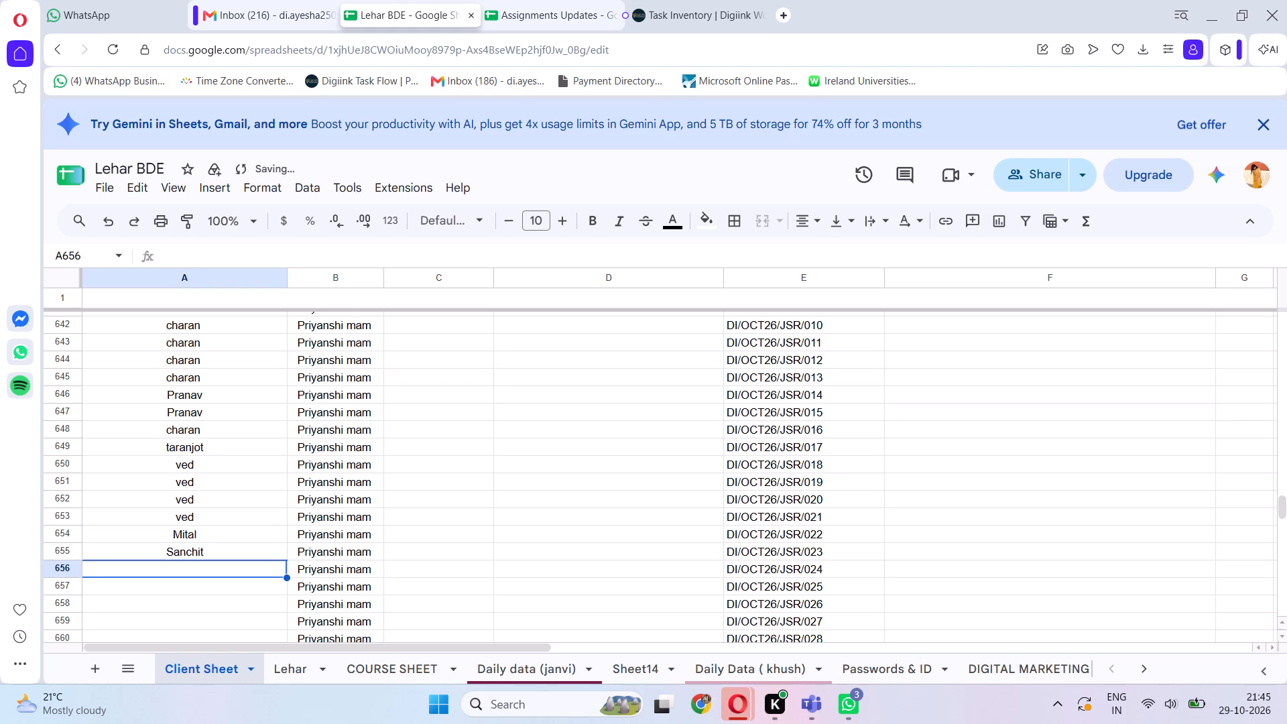
Recheck DI/OCT26/JSR/024 to 026 in the Task Inventory and enter clients fatima, Alen and charan in A656:A658 of Lehar BDE.
click(700, 14)
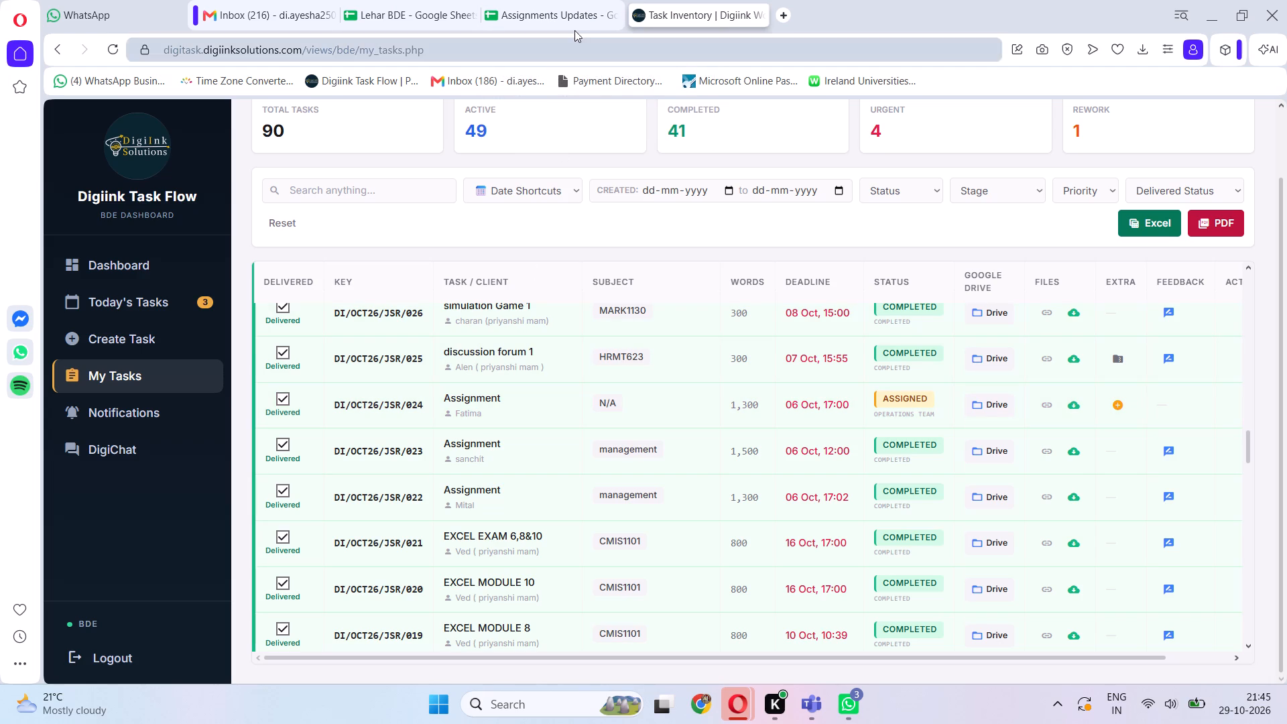
click(422, 21)
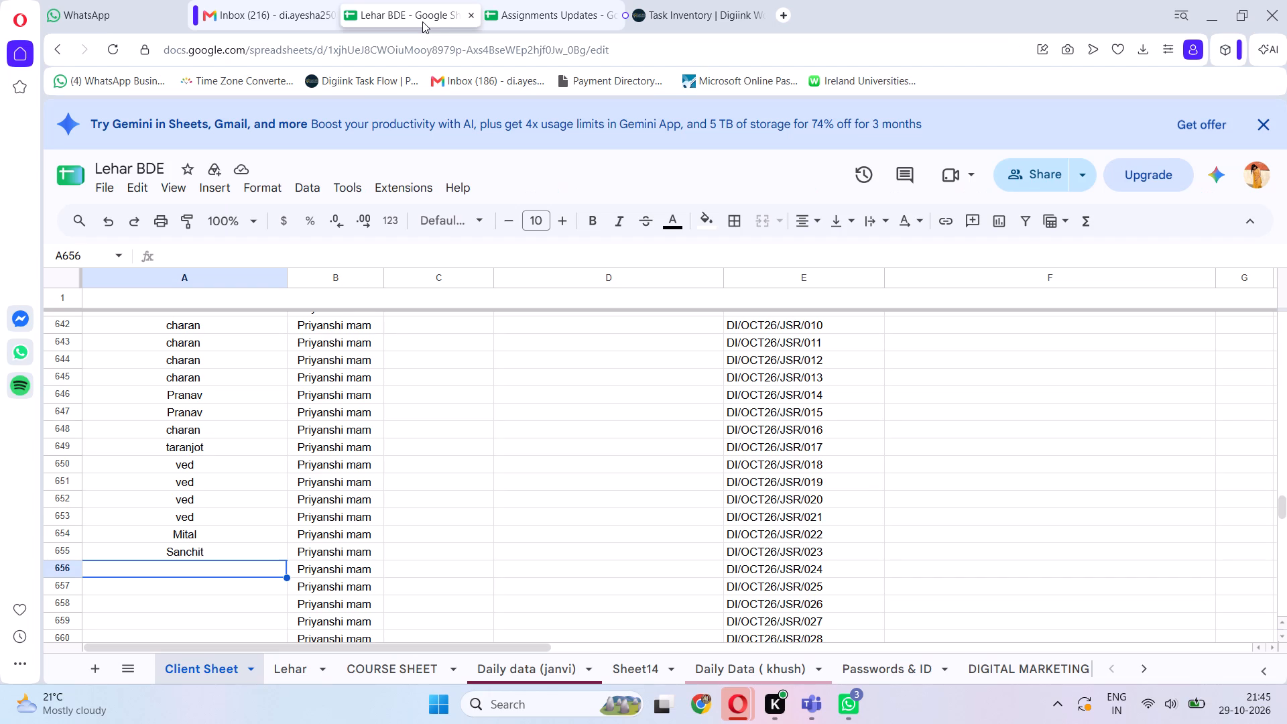
text(fat)
text(ima)
key(Return)
text(Alen)
key(space)
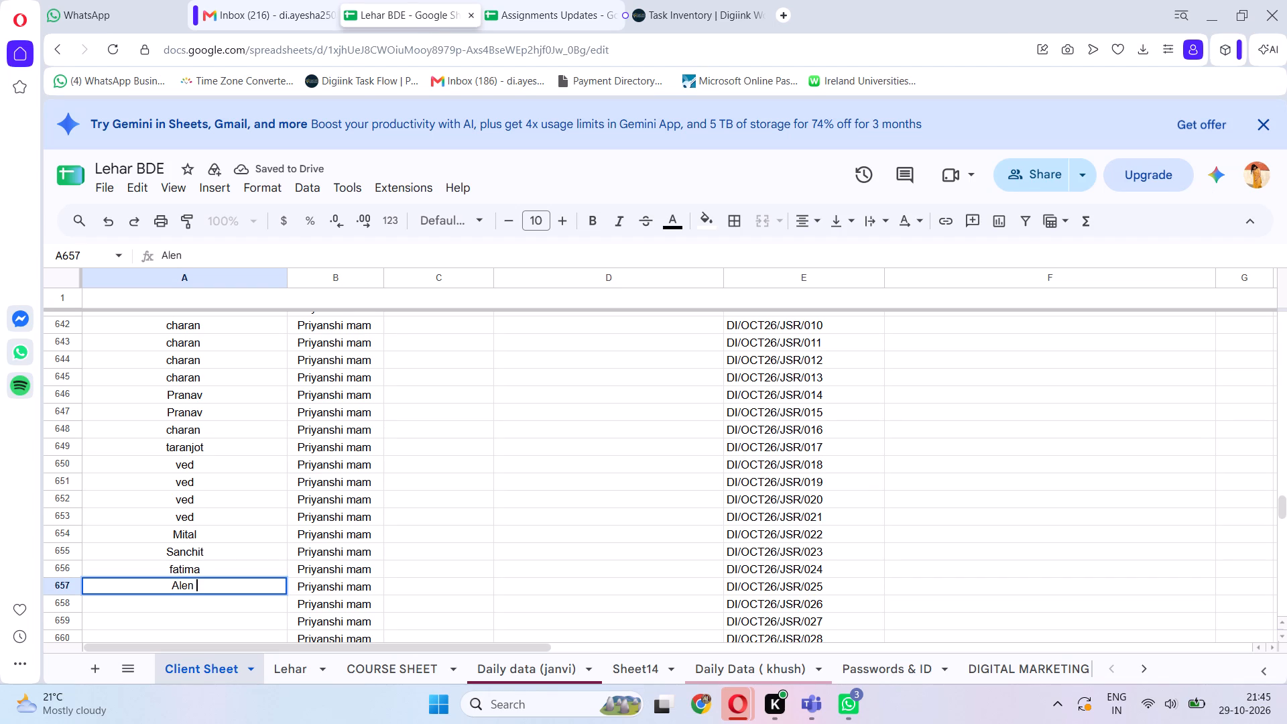
key(Return)
text(ch)
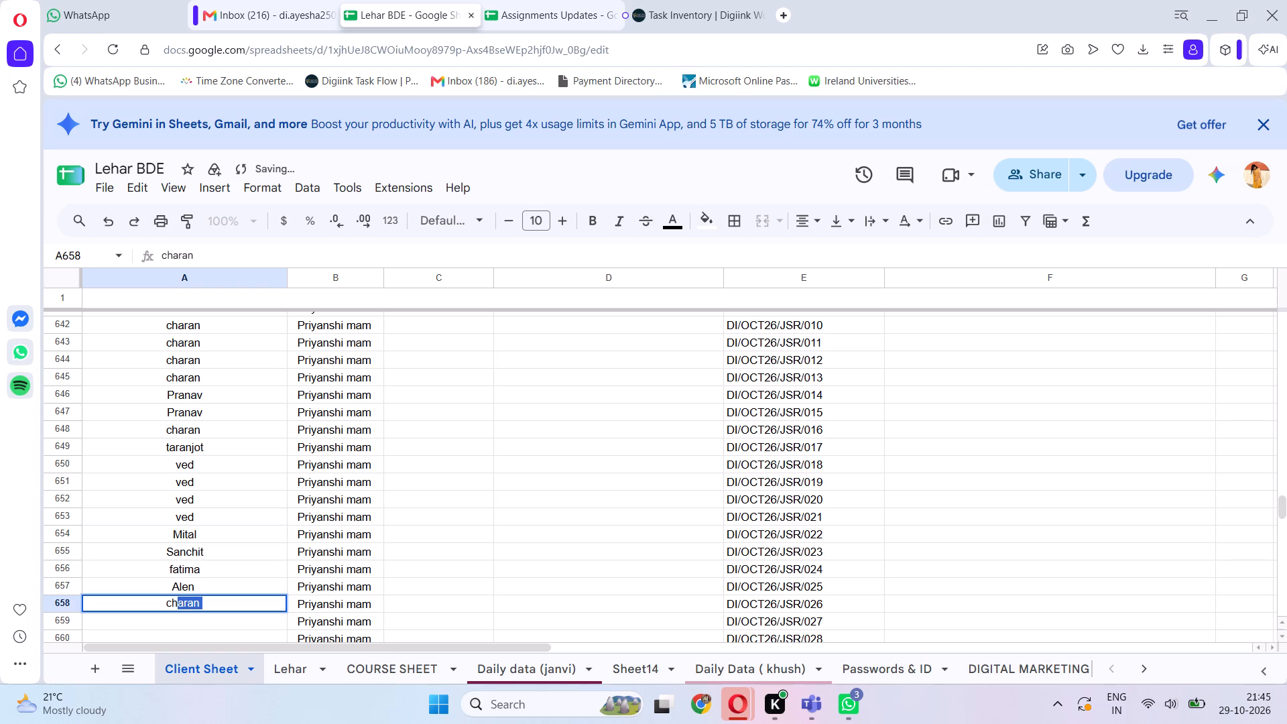
key(Return)
click(688, 5)
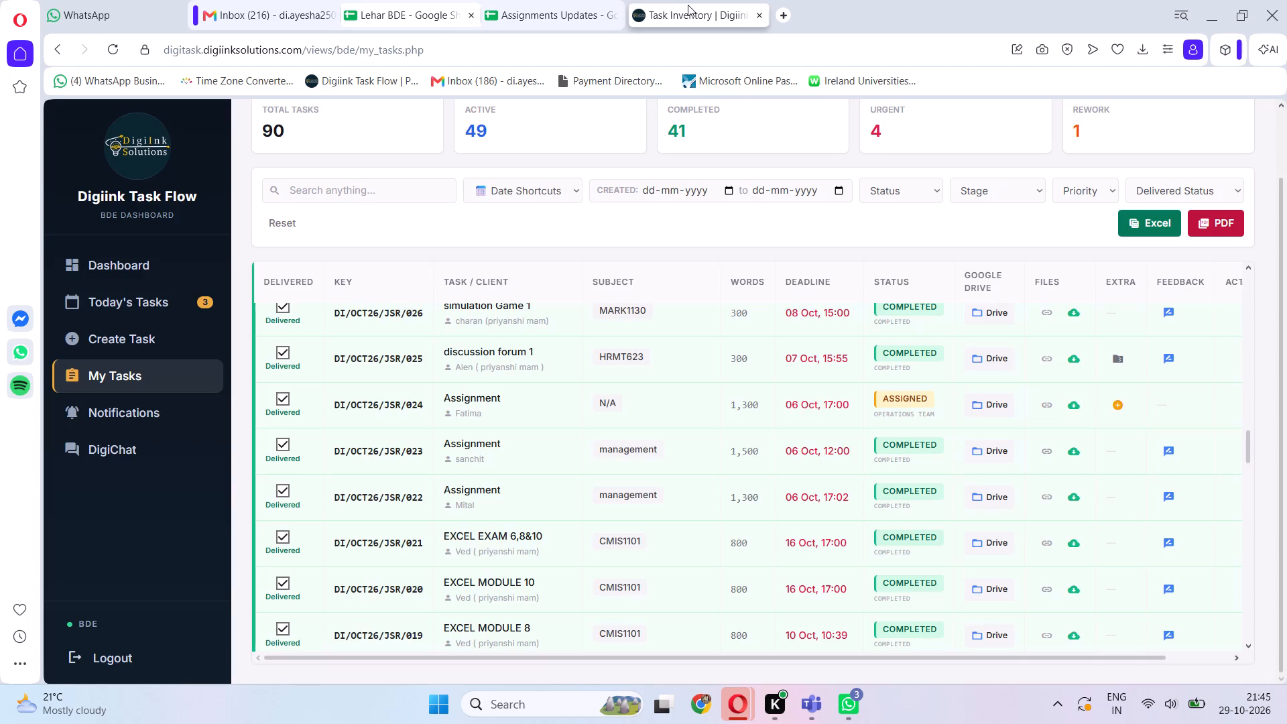
scroll(542, 330, up, 2)
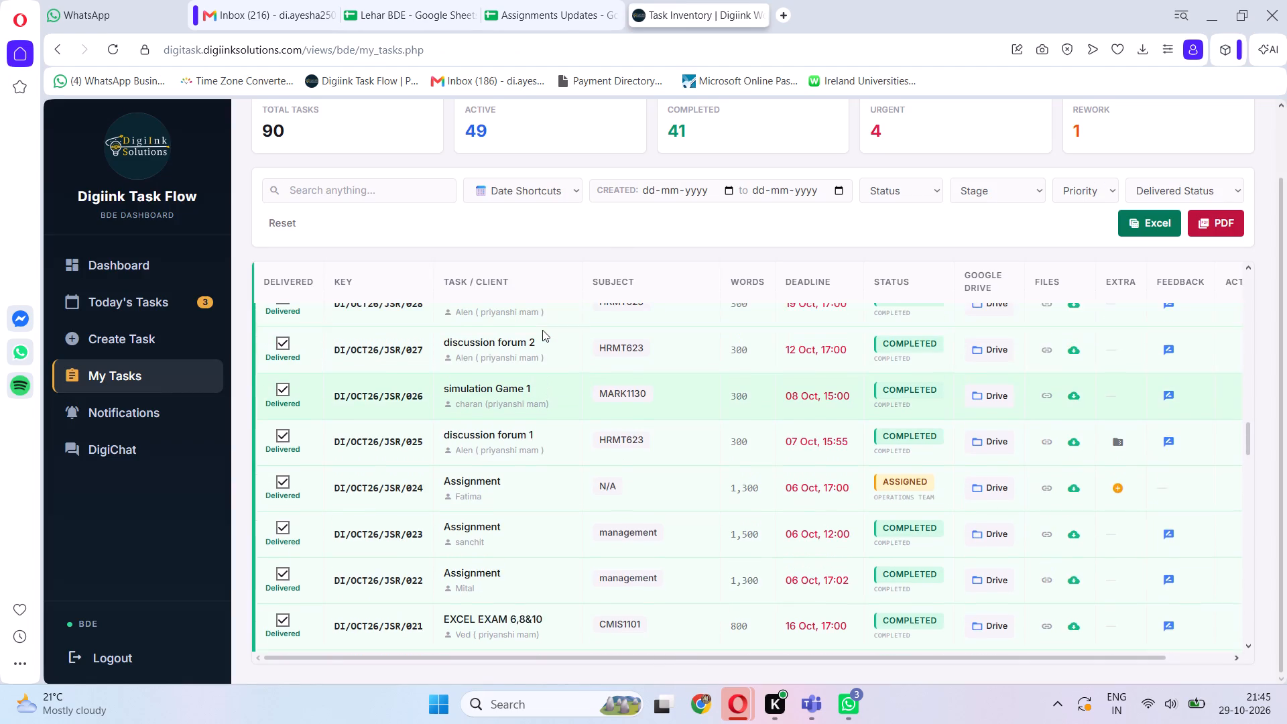
scroll(542, 330, up, 4)
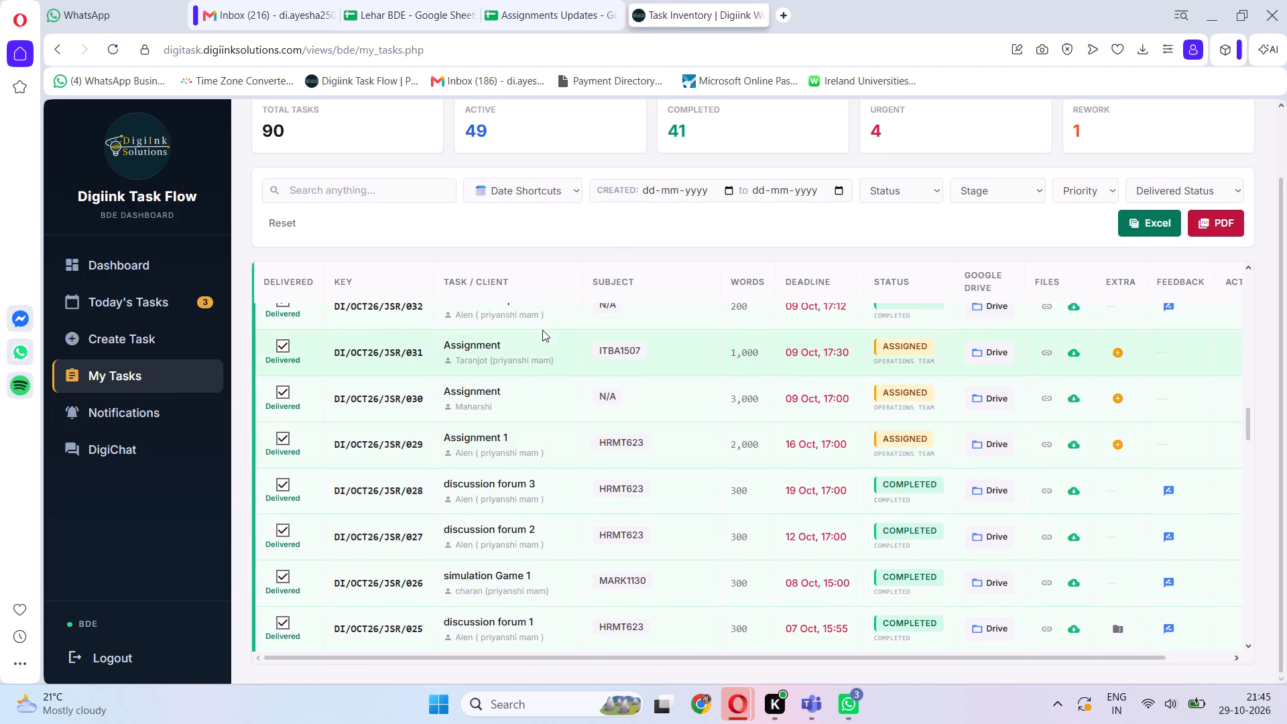
scroll(542, 330, up, 2)
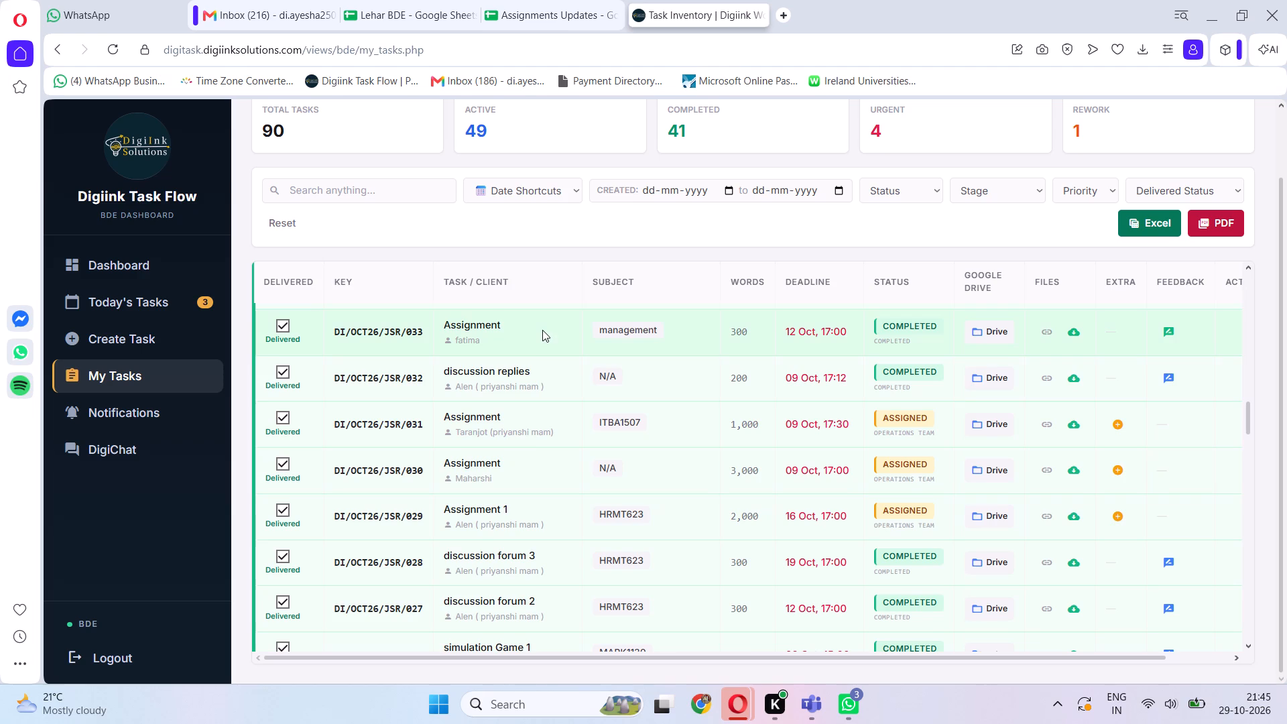
click(396, 9)
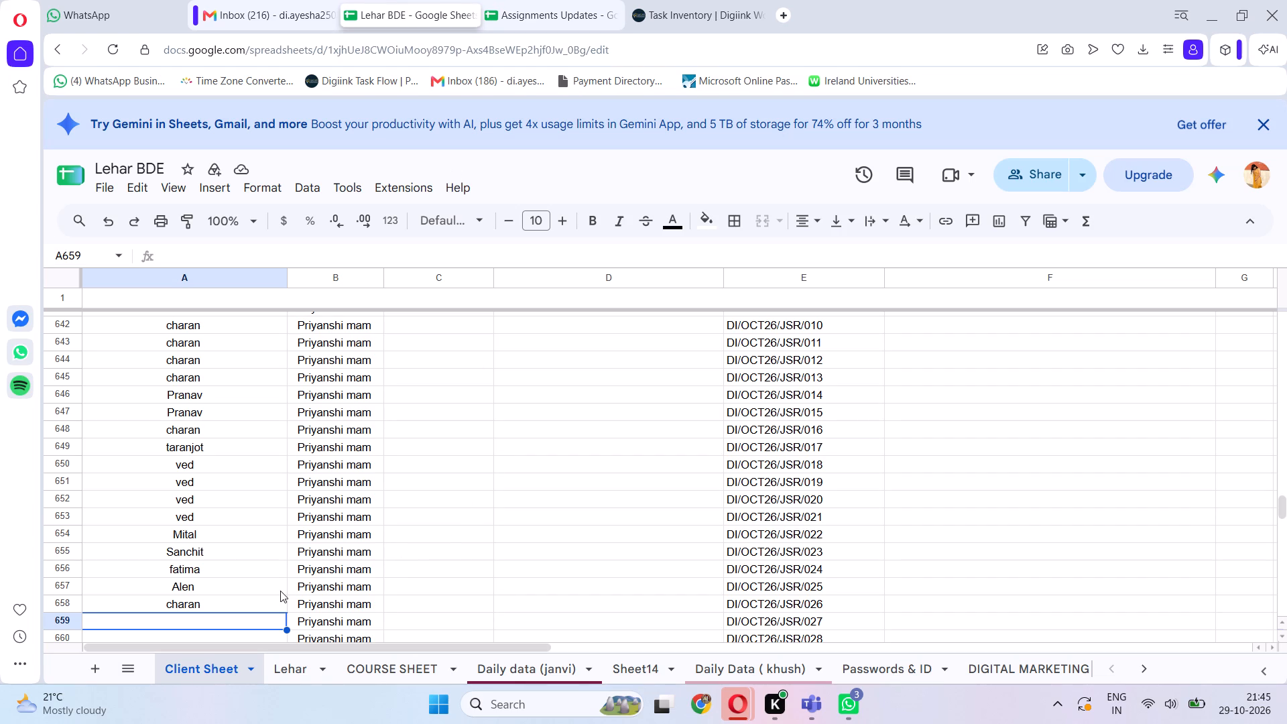
text(alen)
key(Return)
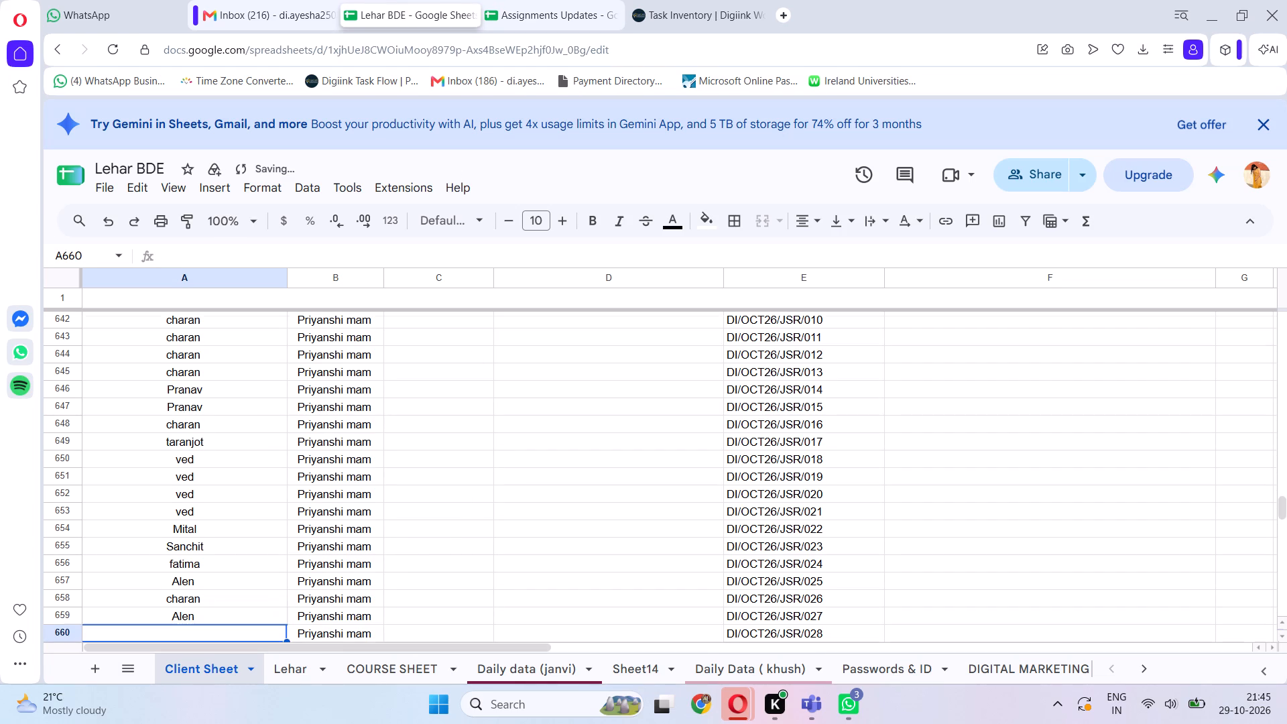
scroll(330, 702, down, 2)
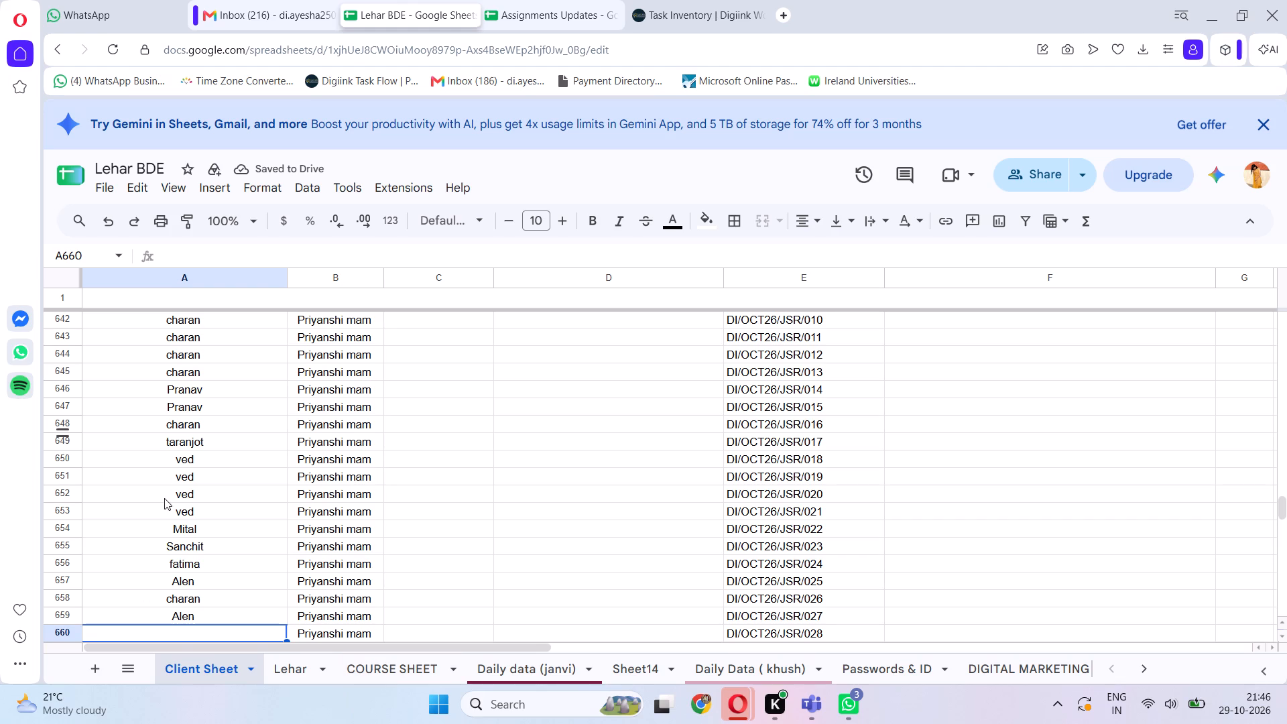
scroll(164, 498, down, 3)
click(271, 394)
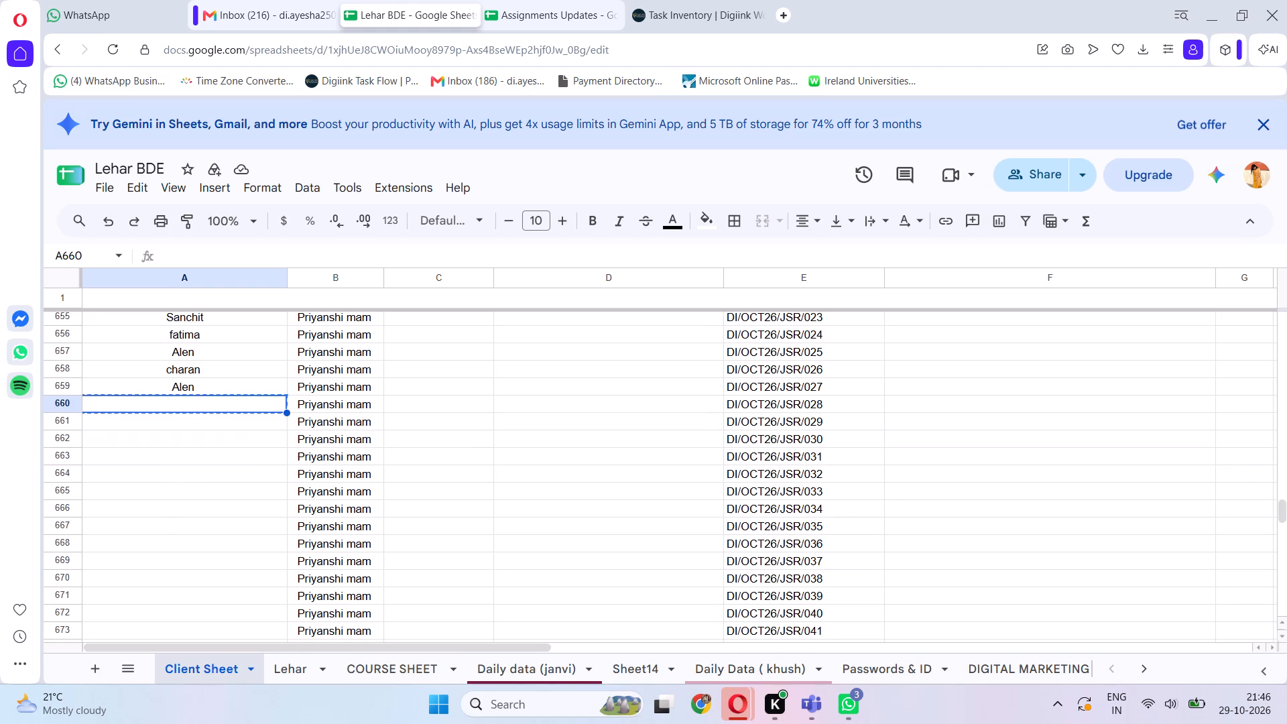
click(282, 382)
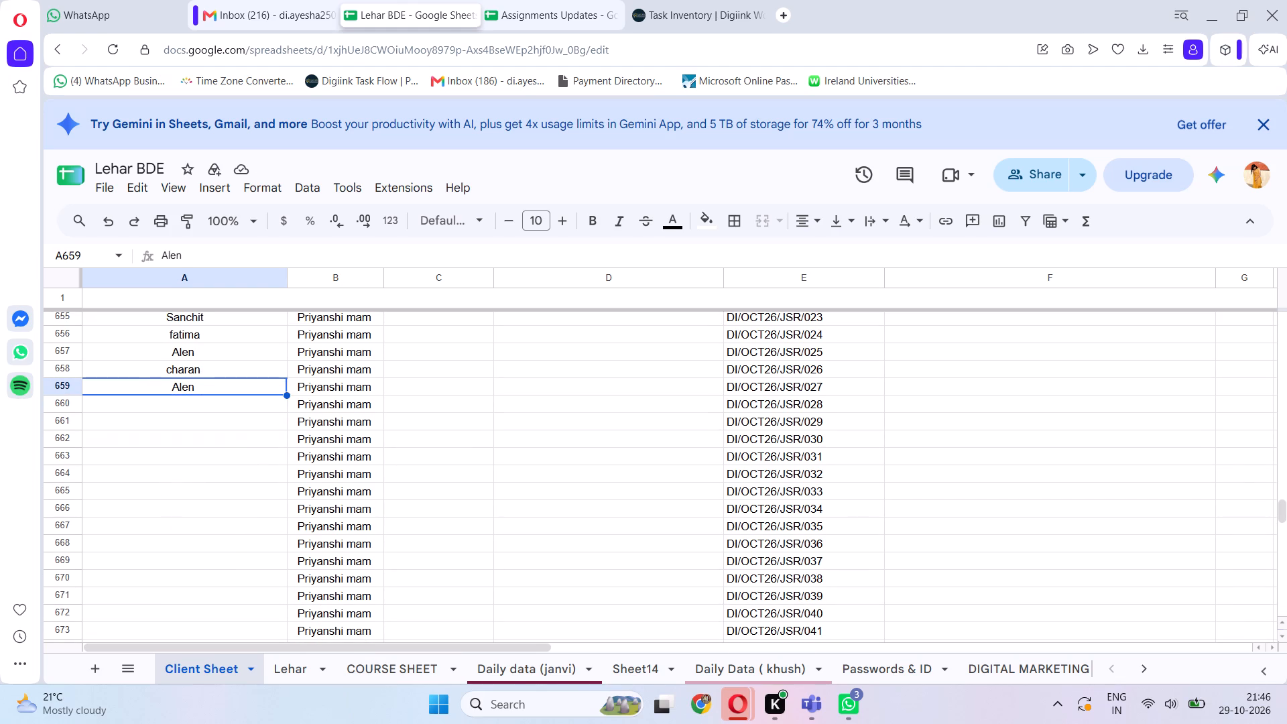
drag(287, 394, 287, 424)
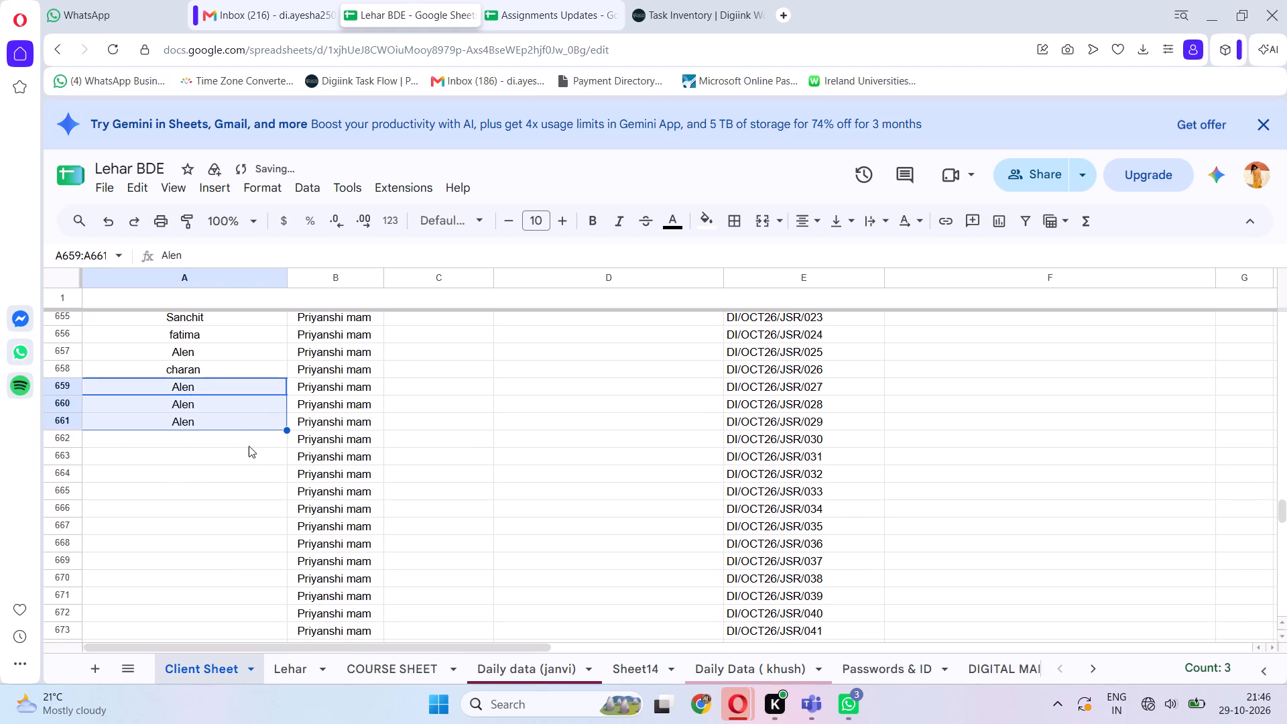
Enter Maharashi in client cell A662 for task DI/OCT26/JSR/030.
click(249, 445)
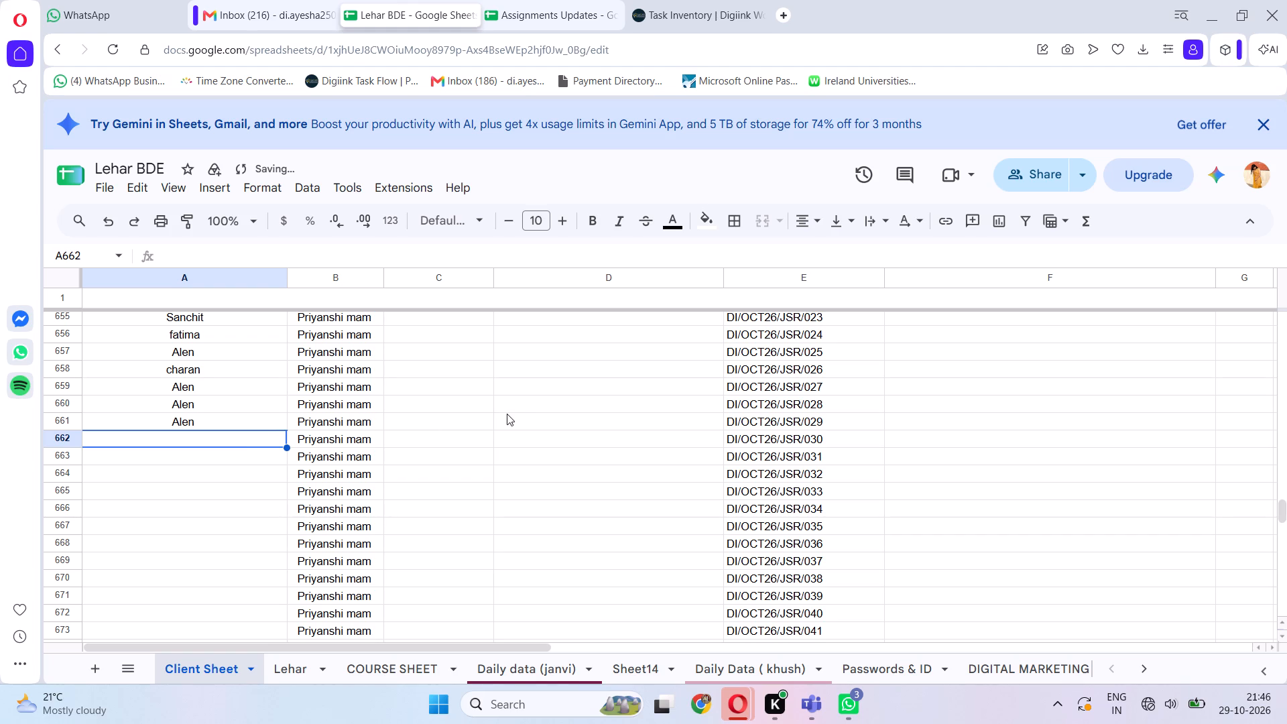
click(530, 444)
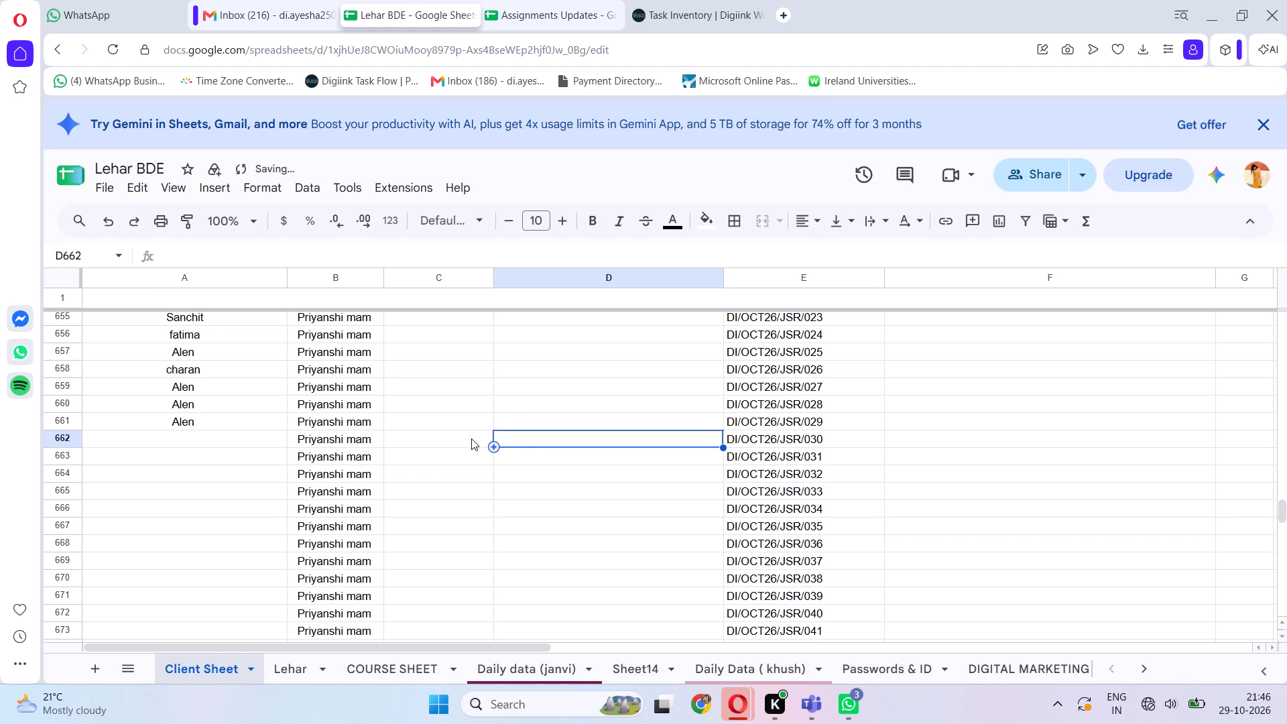
click(418, 438)
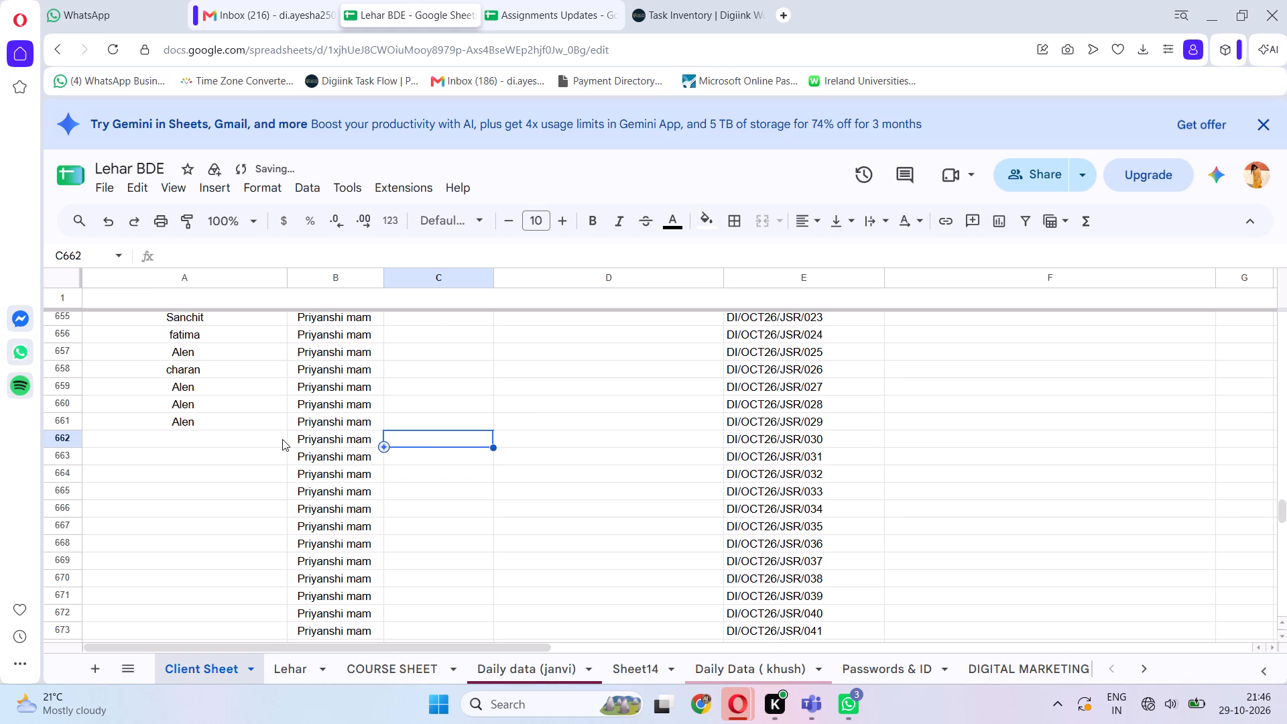
click(282, 439)
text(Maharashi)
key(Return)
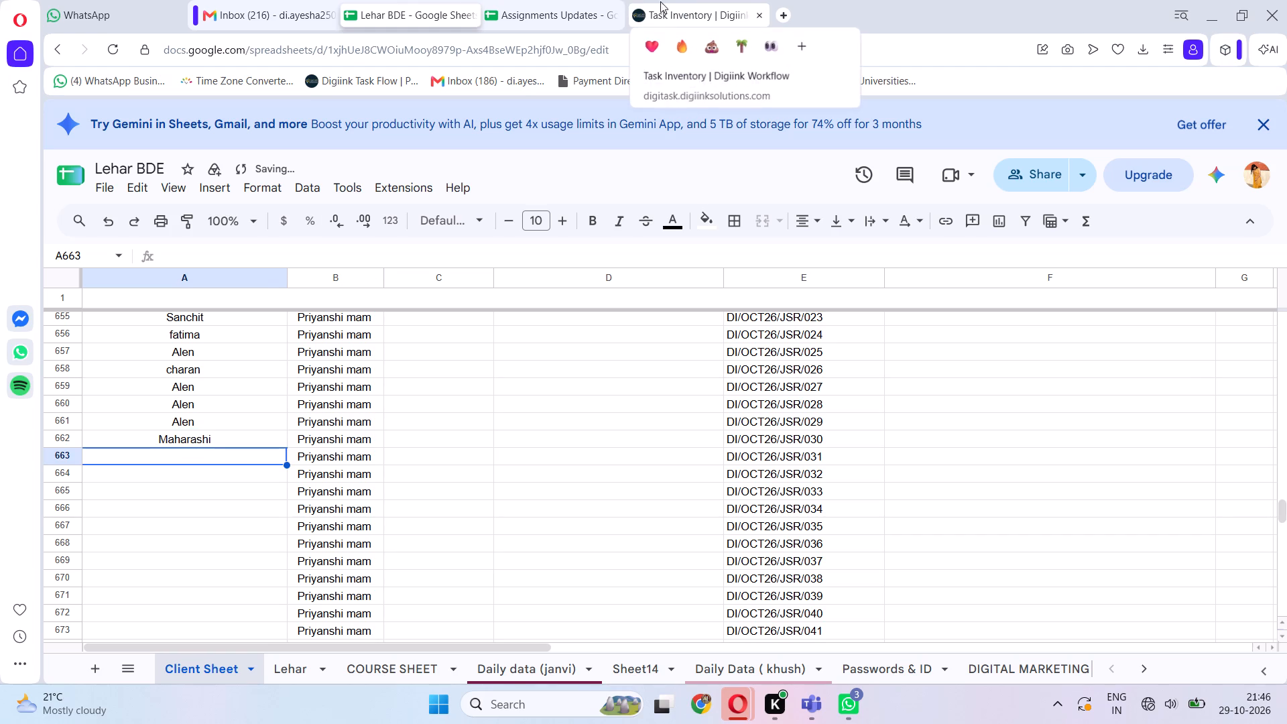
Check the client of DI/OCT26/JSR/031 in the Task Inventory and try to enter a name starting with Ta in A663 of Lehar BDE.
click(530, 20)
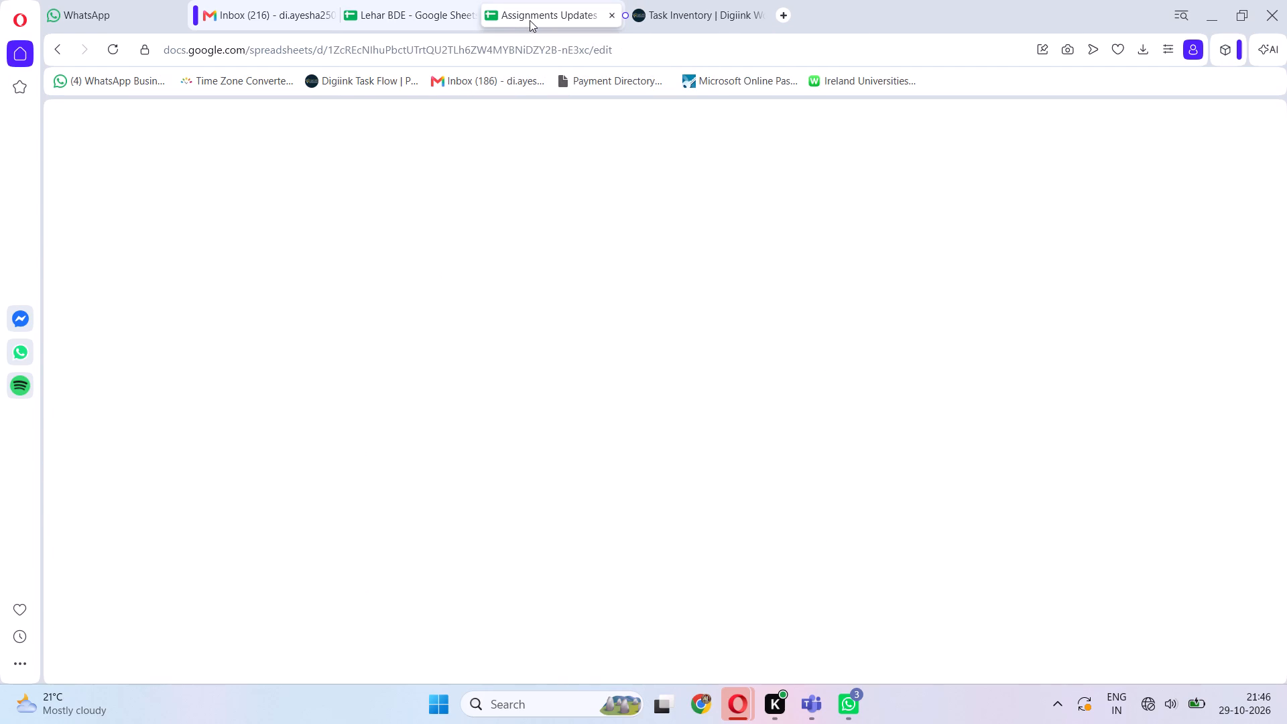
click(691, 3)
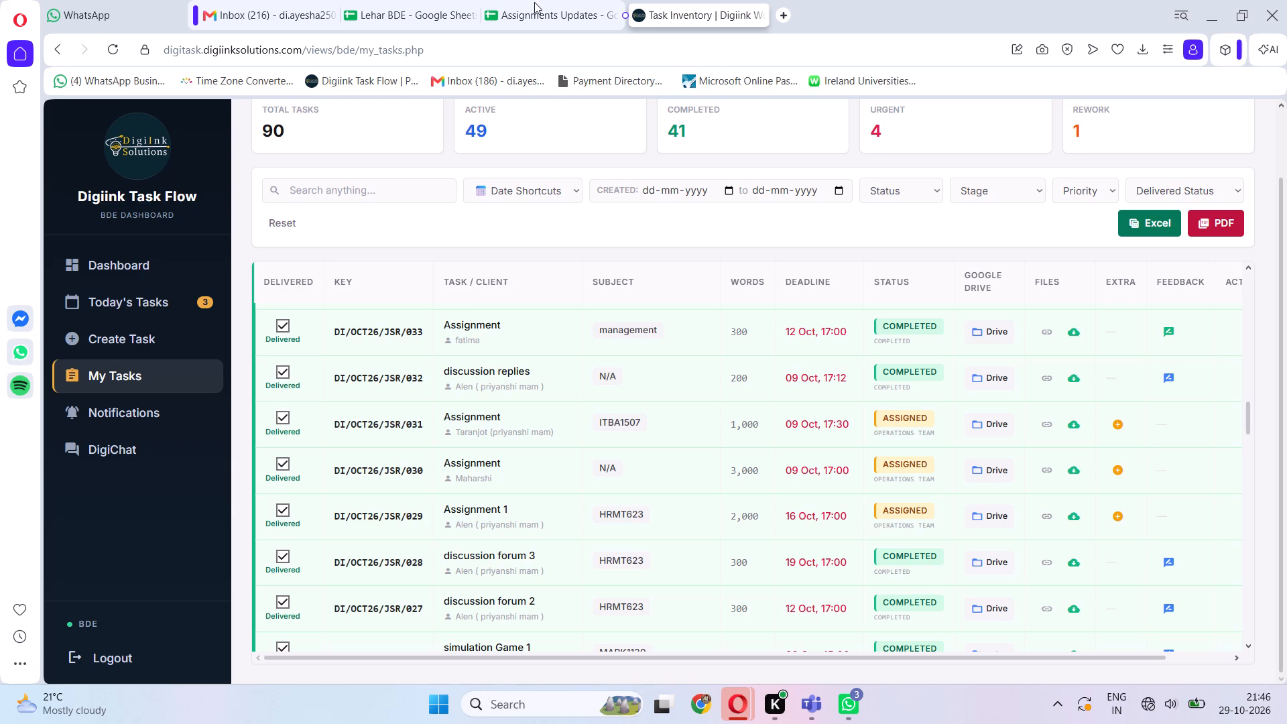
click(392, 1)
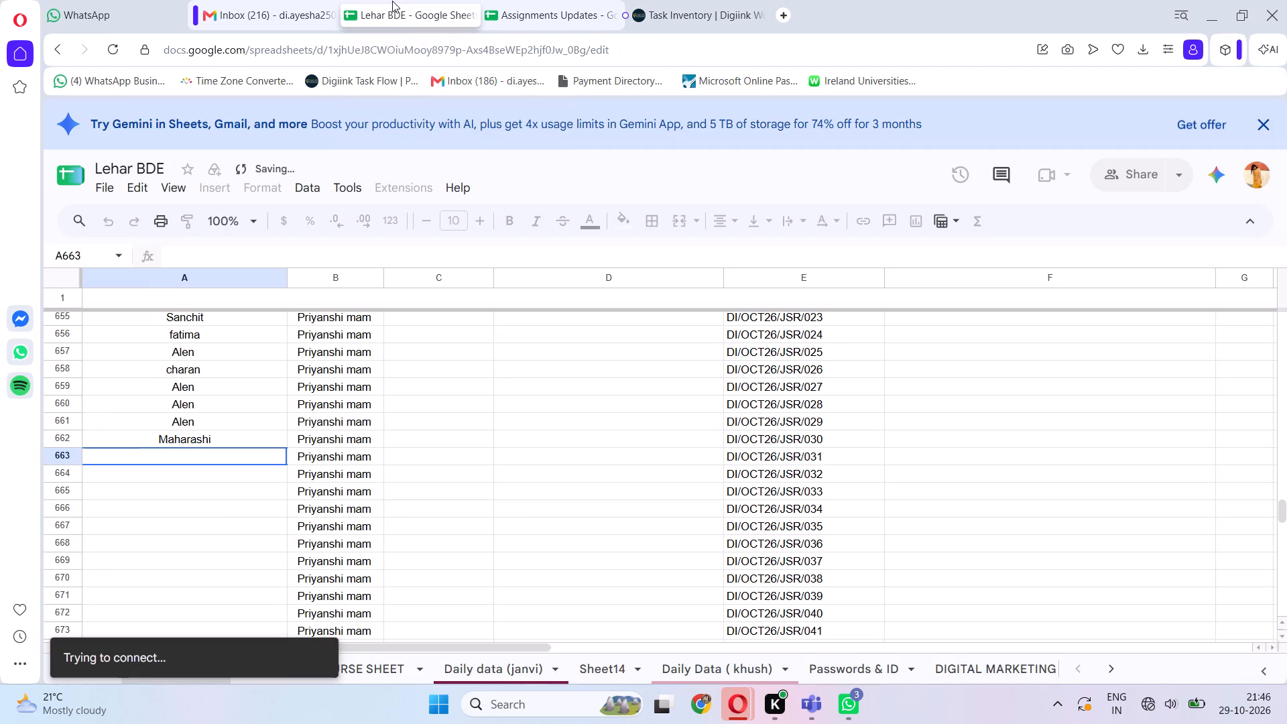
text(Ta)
Open the available Wi-Fi networks and connect to the secured iPhone network with automatic connection enabled.
click(1154, 699)
click(1053, 390)
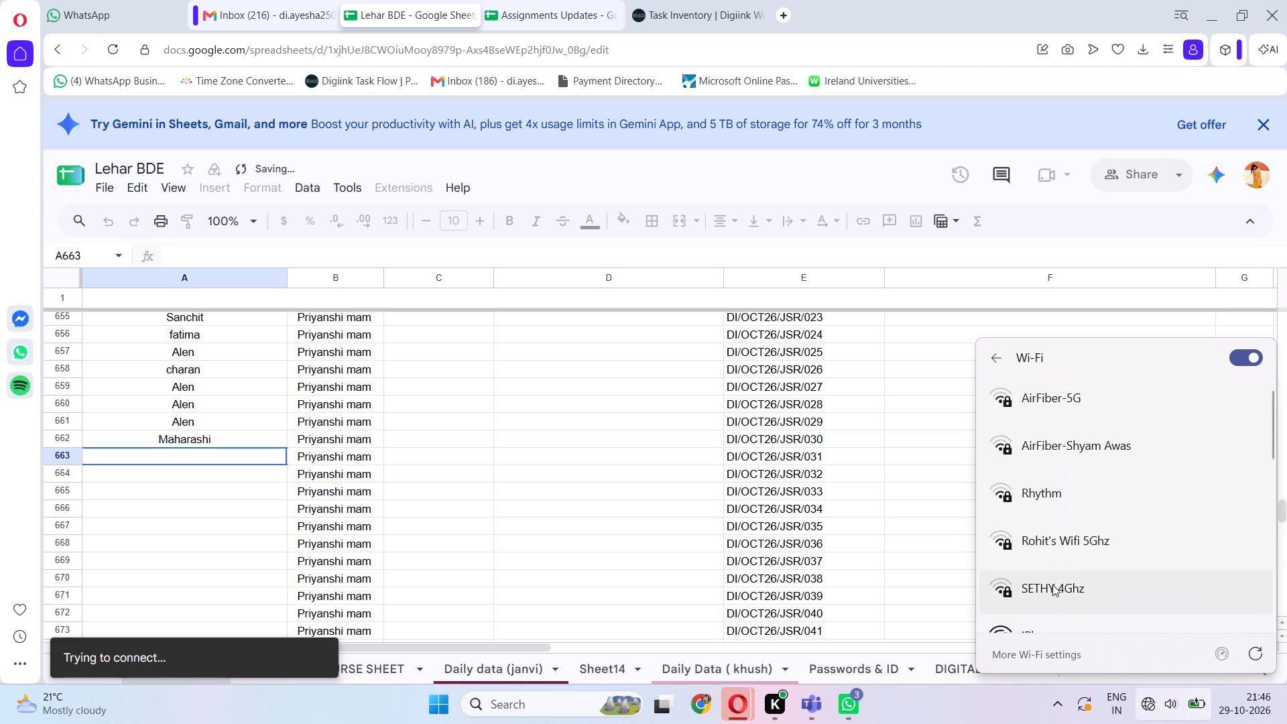
scroll(1045, 603, down, 1)
click(1053, 580)
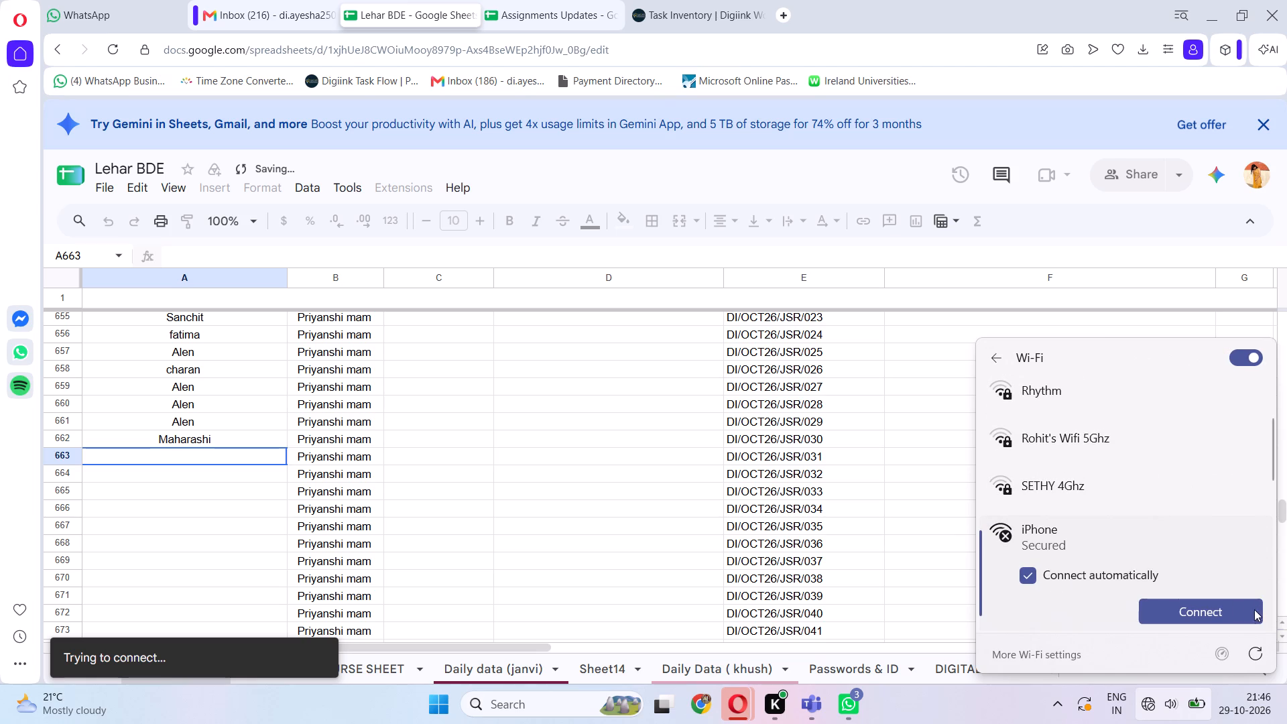
click(1225, 615)
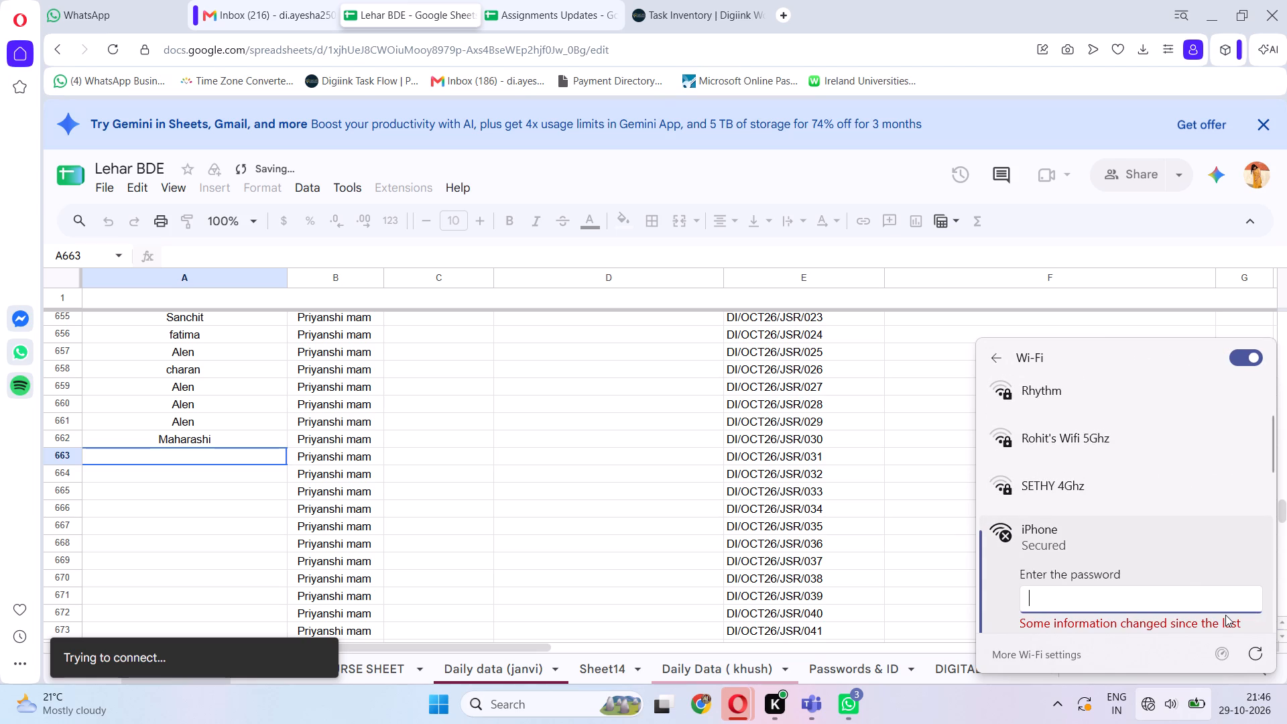
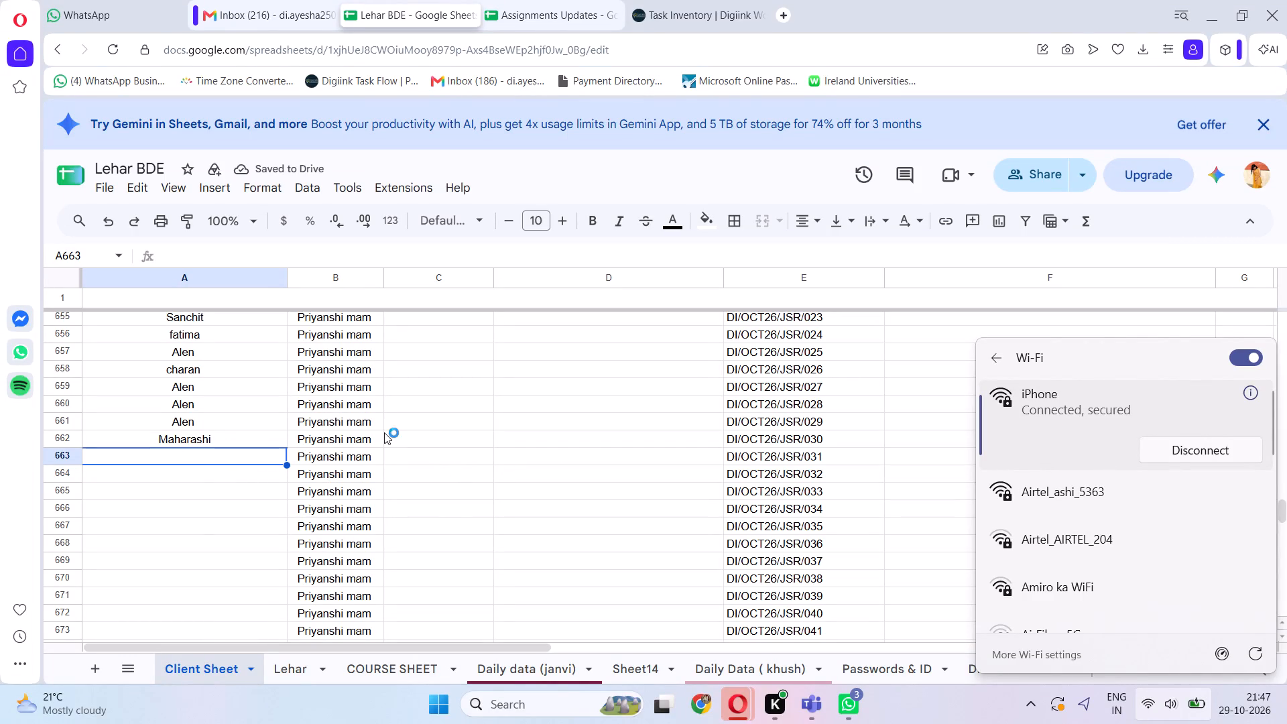
Enter clients taranjot in A663 and Alen in A664 for tasks DI/OCT26/JSR/031 and DI/OCT26/JSR/032.
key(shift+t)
click(261, 461)
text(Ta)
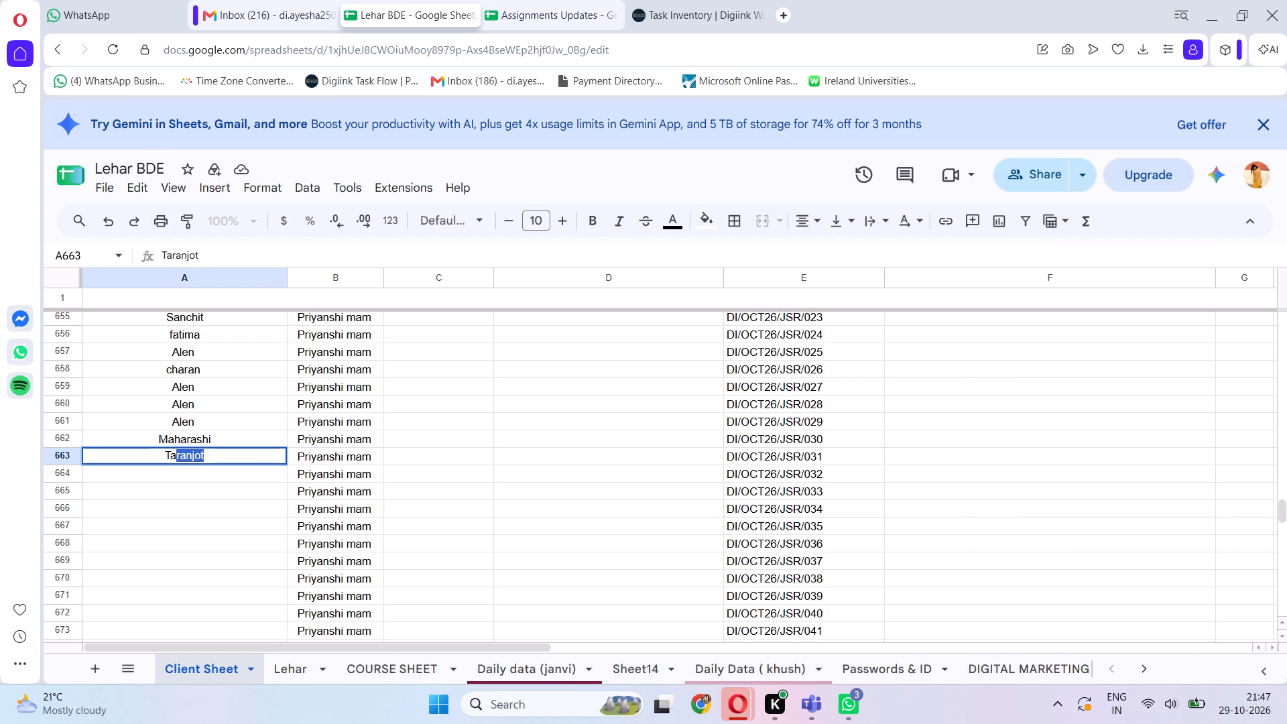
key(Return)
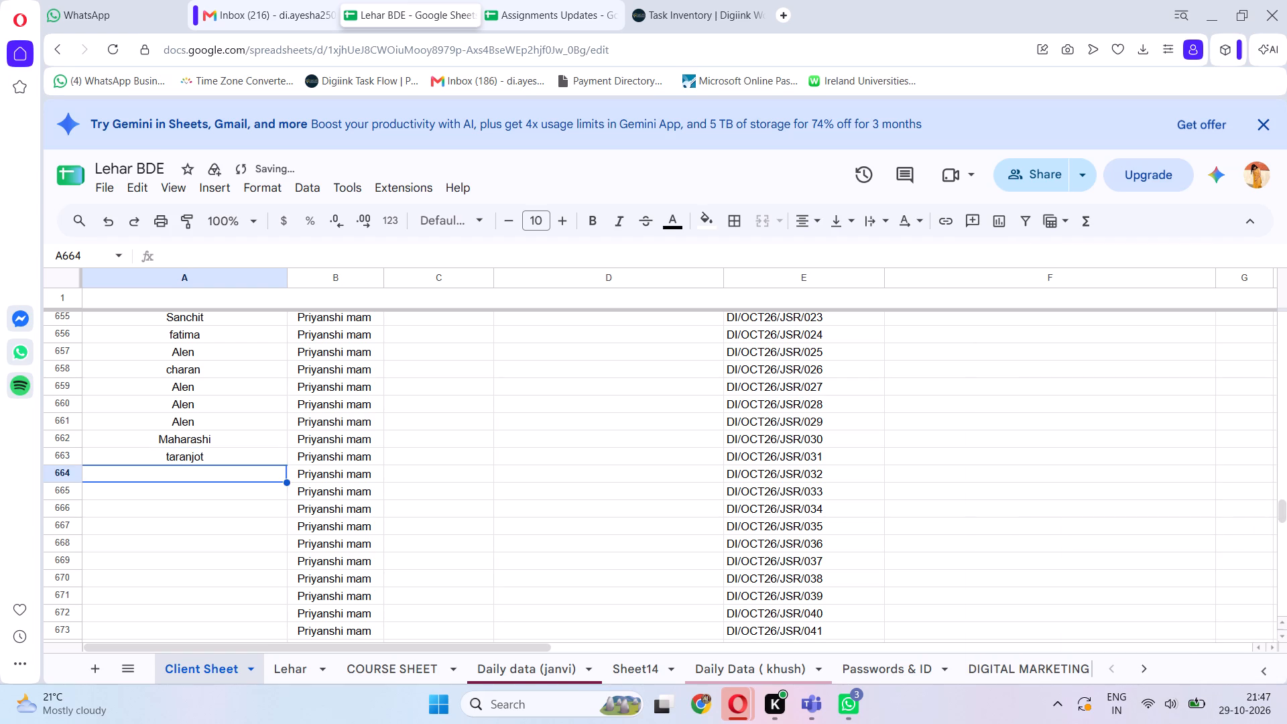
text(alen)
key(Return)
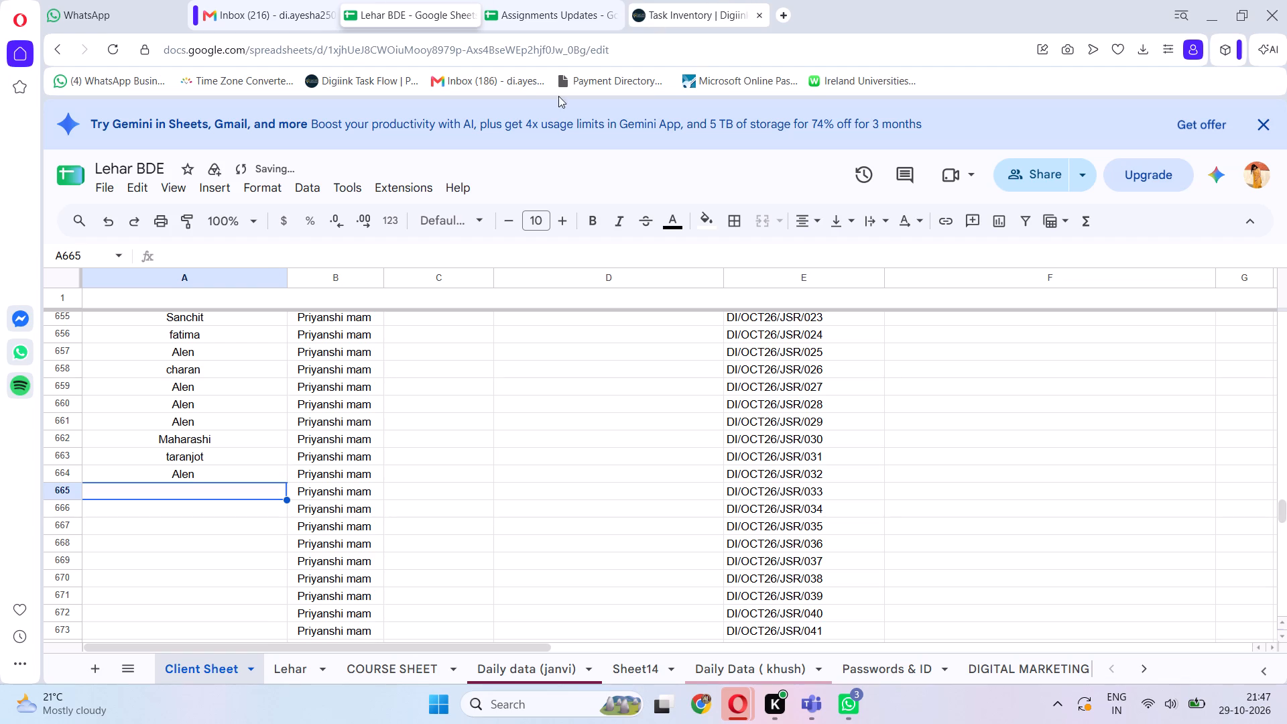
Enter fatima in client cell A665 of Lehar BDE for task DI/OCT26/JSR/033.
text(far=)
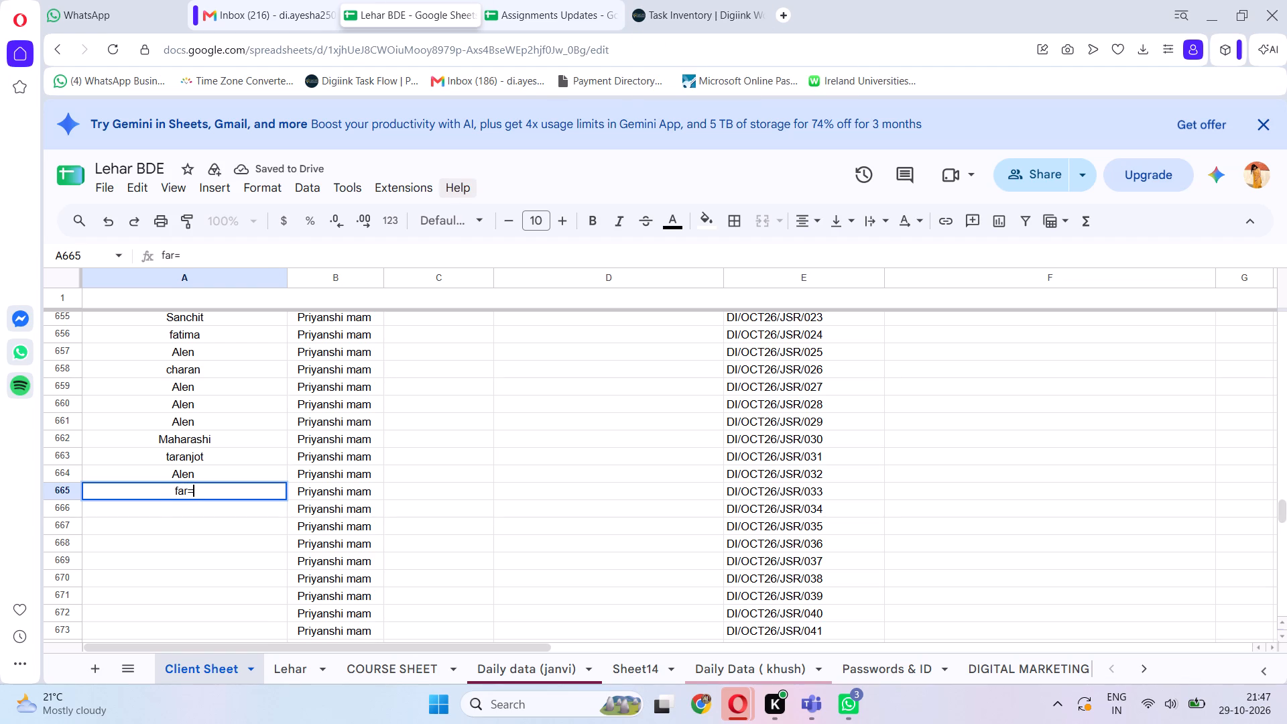
key(BackSpace)
key(BackSpace)
text(time ')
key(BackSpace)
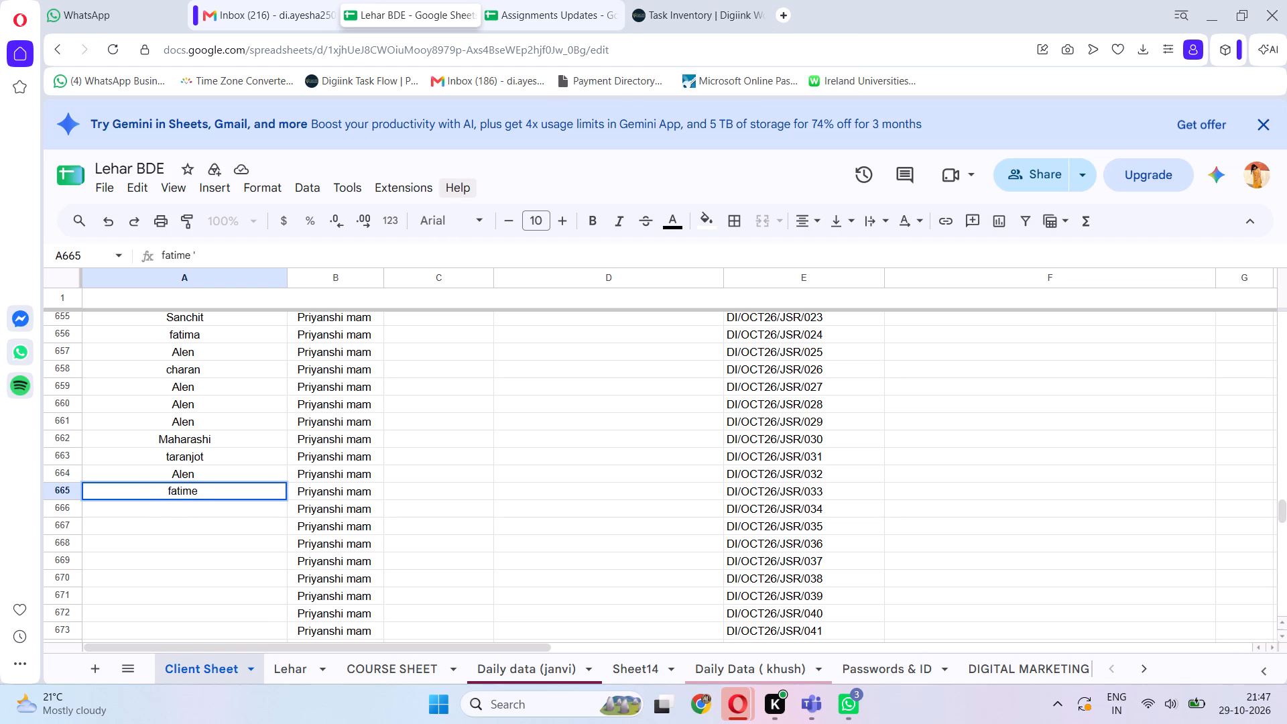
key(BackSpace)
key(BackSpace)
key(a)
key(Return)
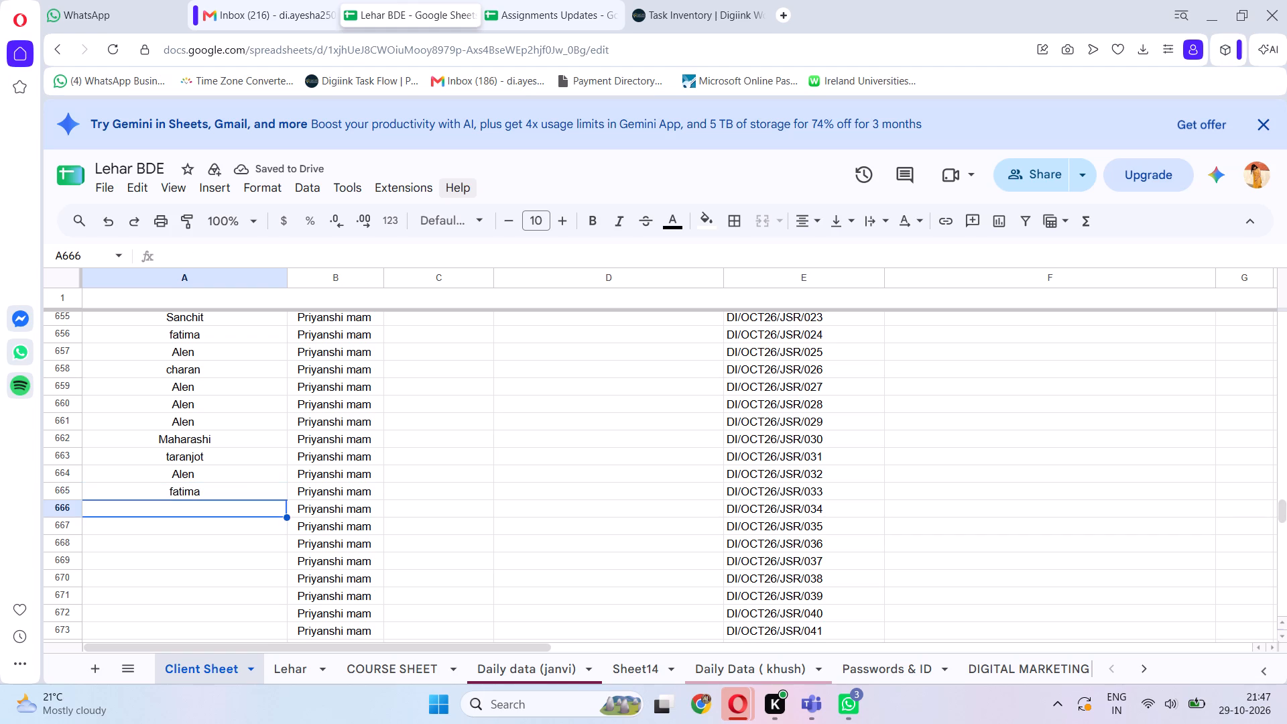
Check the client of DI/OCT26/JSR/034 in the Task Inventory and enter Rupinder in A666 of Lehar BDE.
click(686, 5)
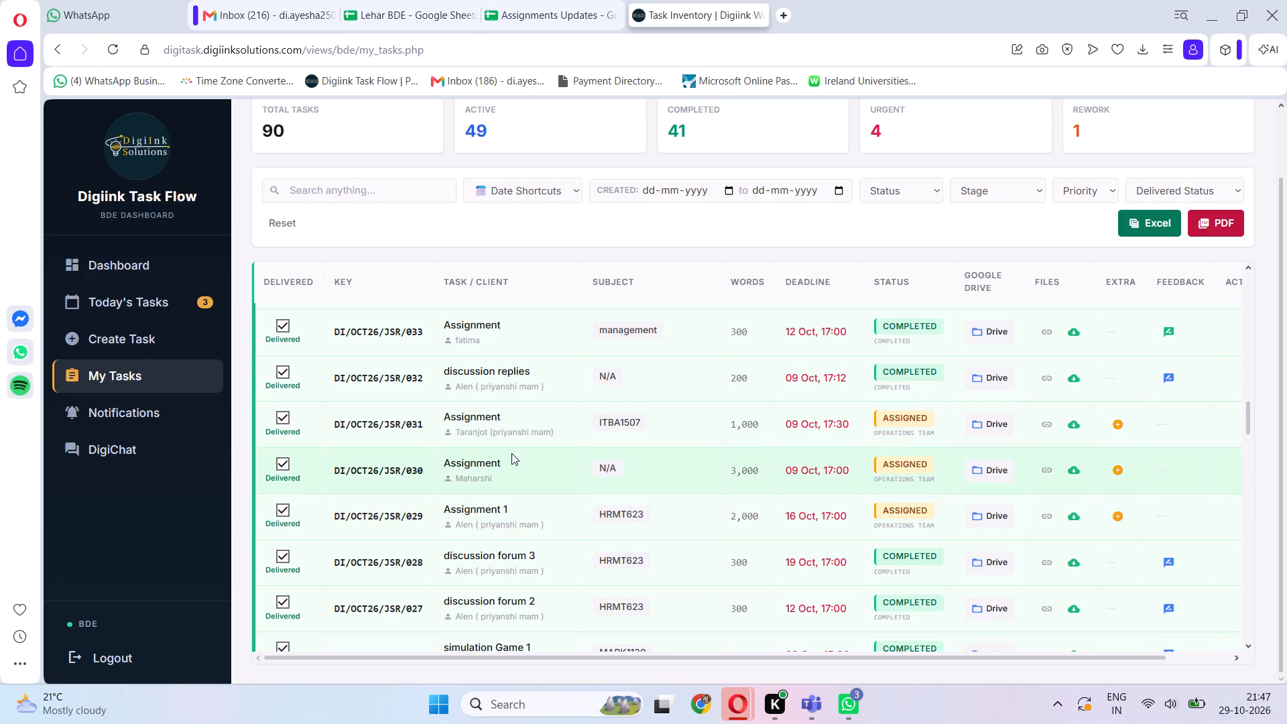
scroll(510, 365, up, 1)
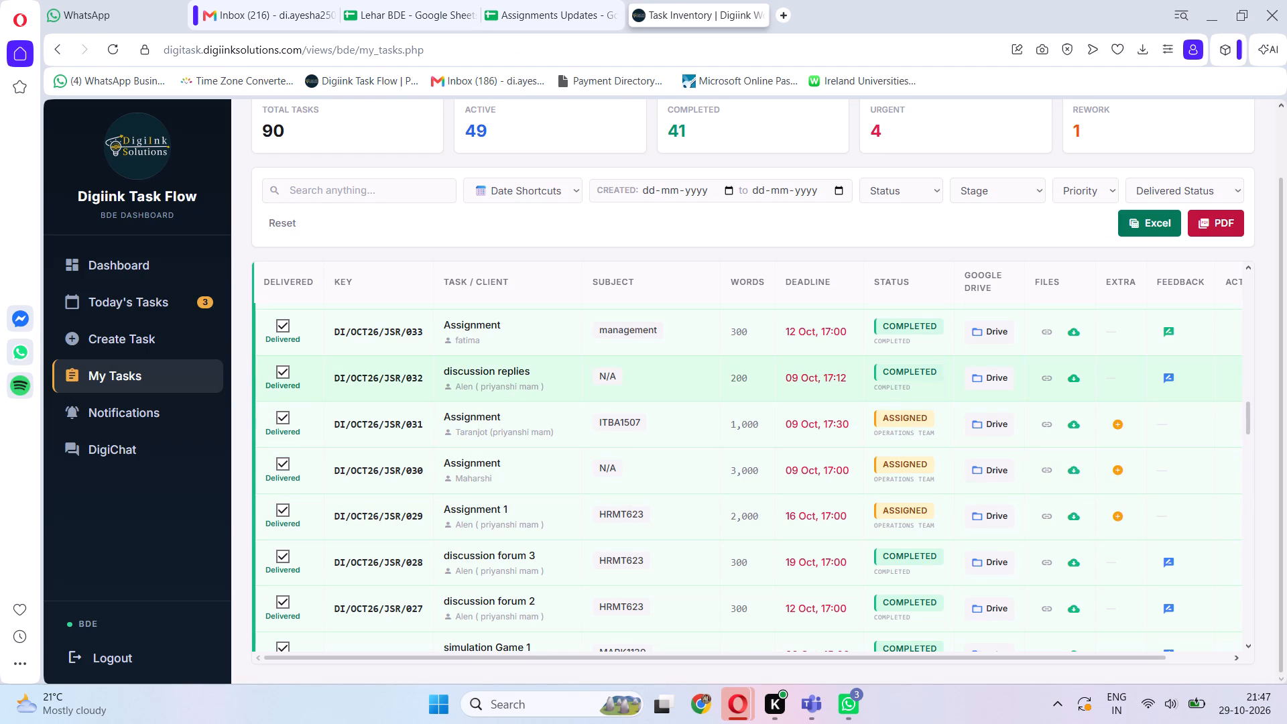
scroll(510, 365, up, 2)
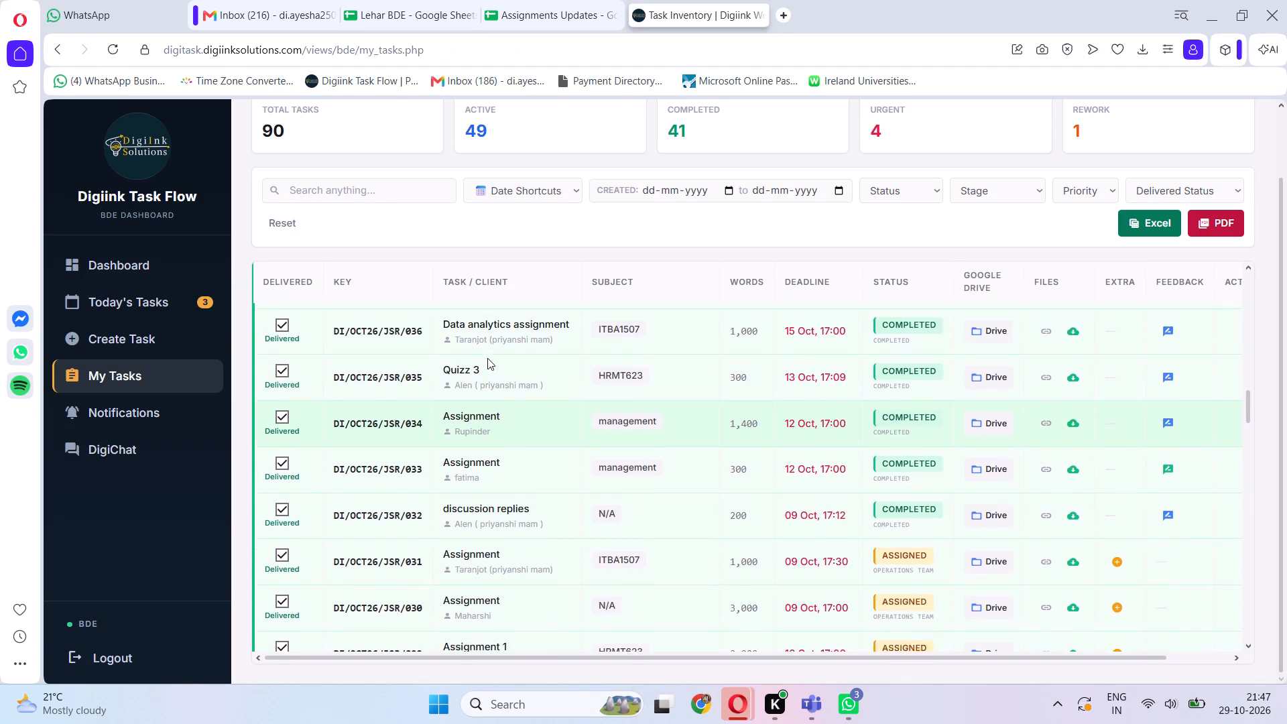
scroll(487, 358, up, 4)
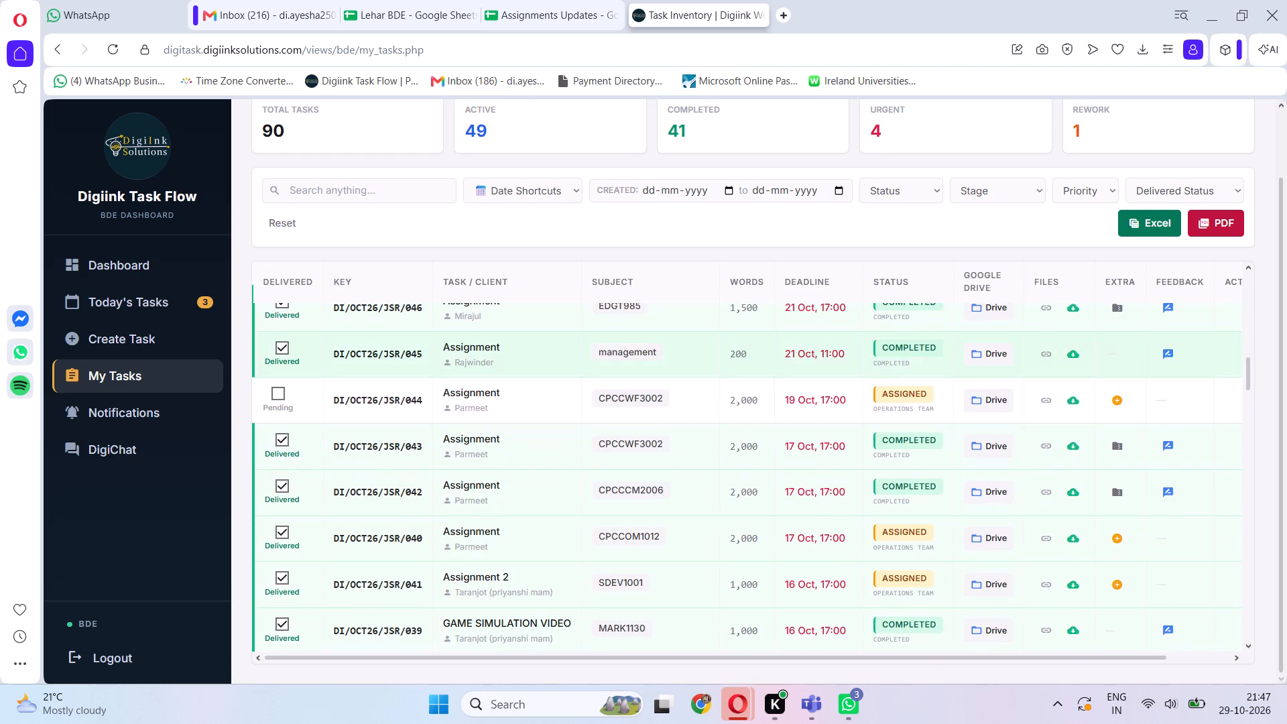
scroll(487, 358, down, 2)
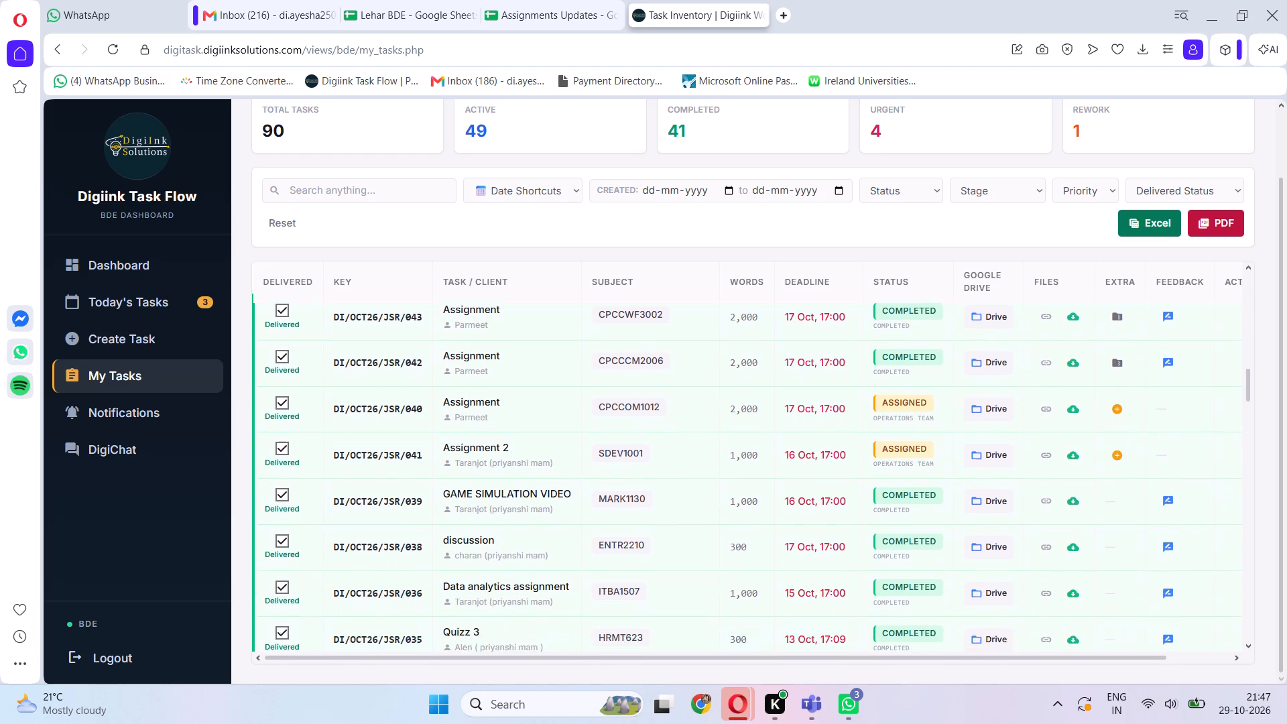
scroll(487, 358, down, 2)
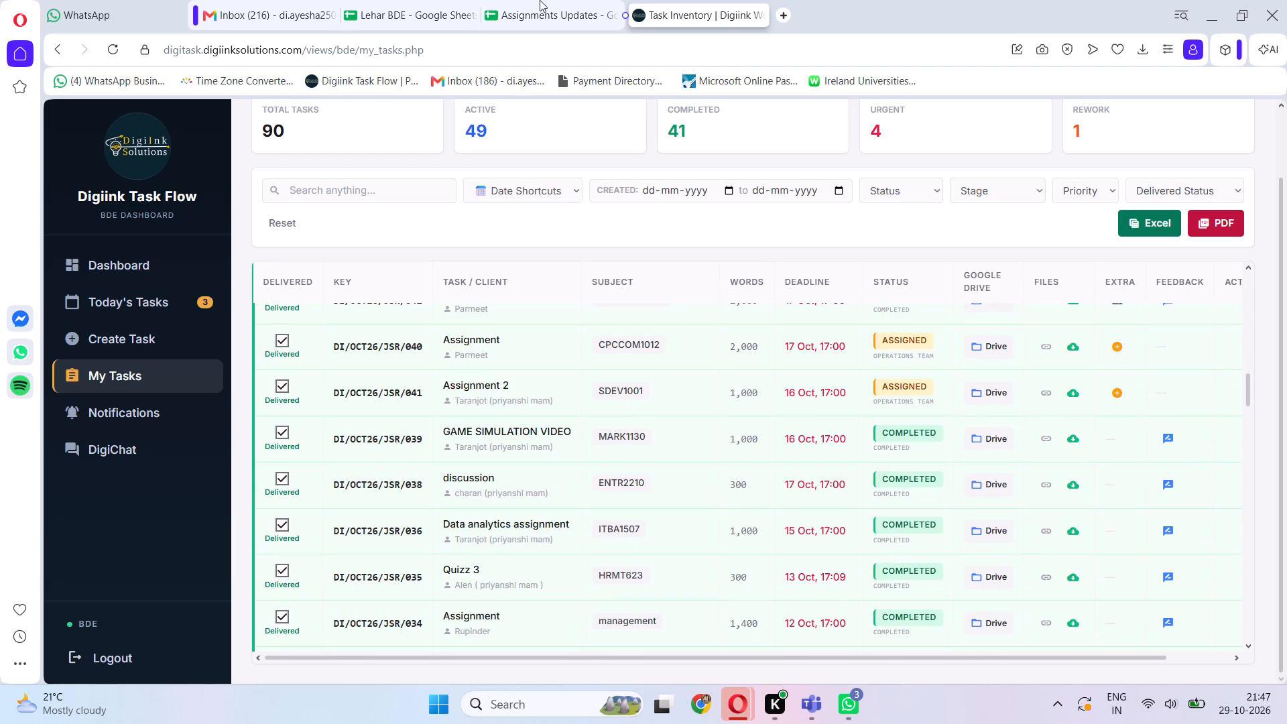
click(381, 28)
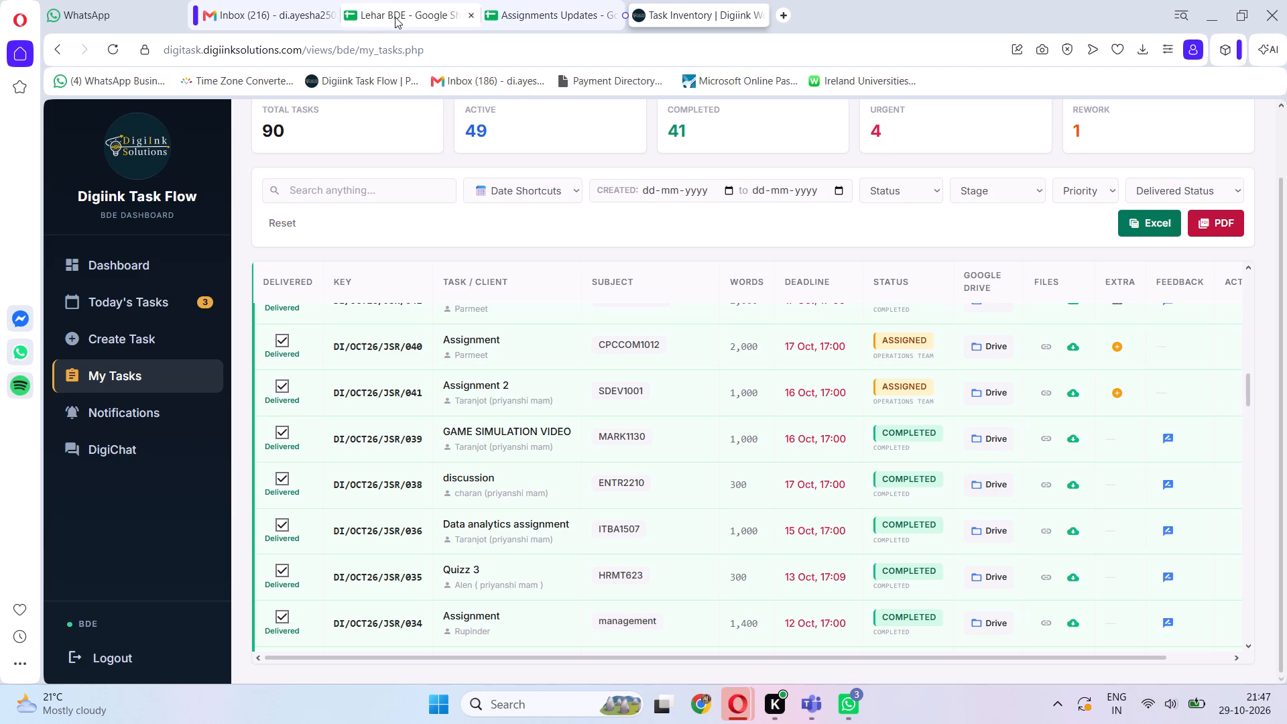
click(395, 17)
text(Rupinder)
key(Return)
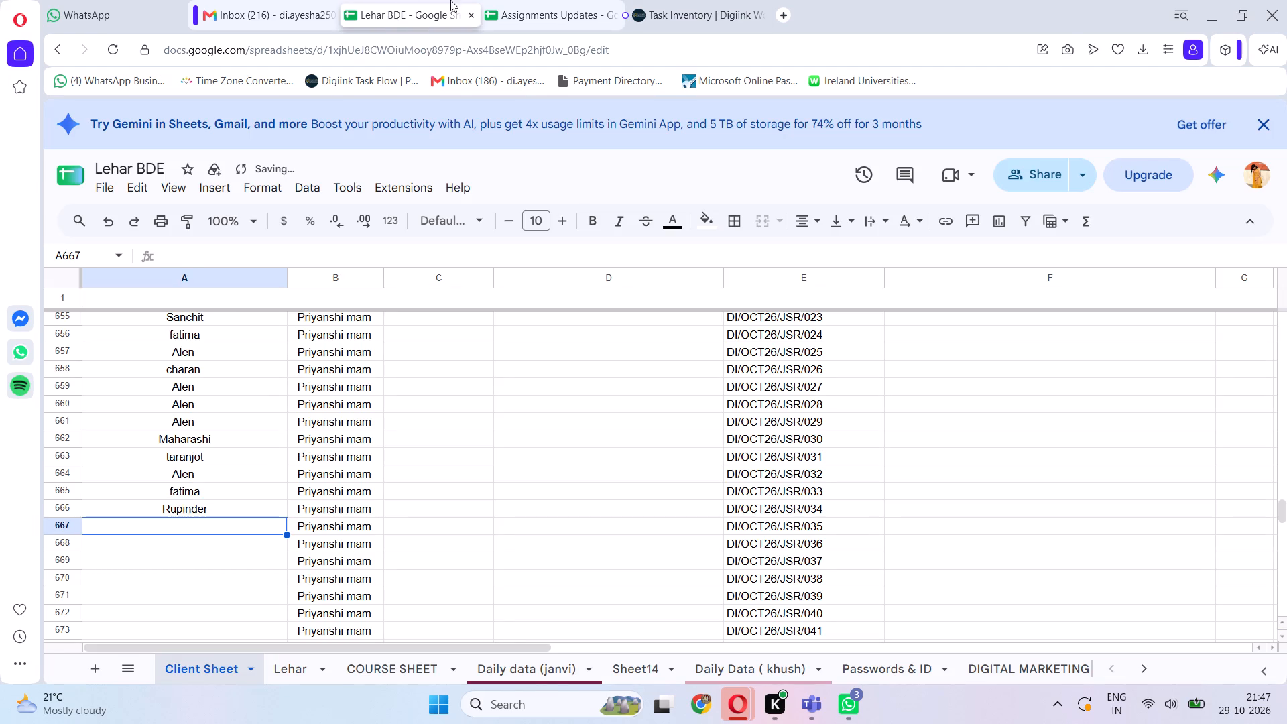
Check the client of DI/OCT26/JSR/035 in the Task Inventory and try to enter it in A667 of Lehar BDE.
click(670, 11)
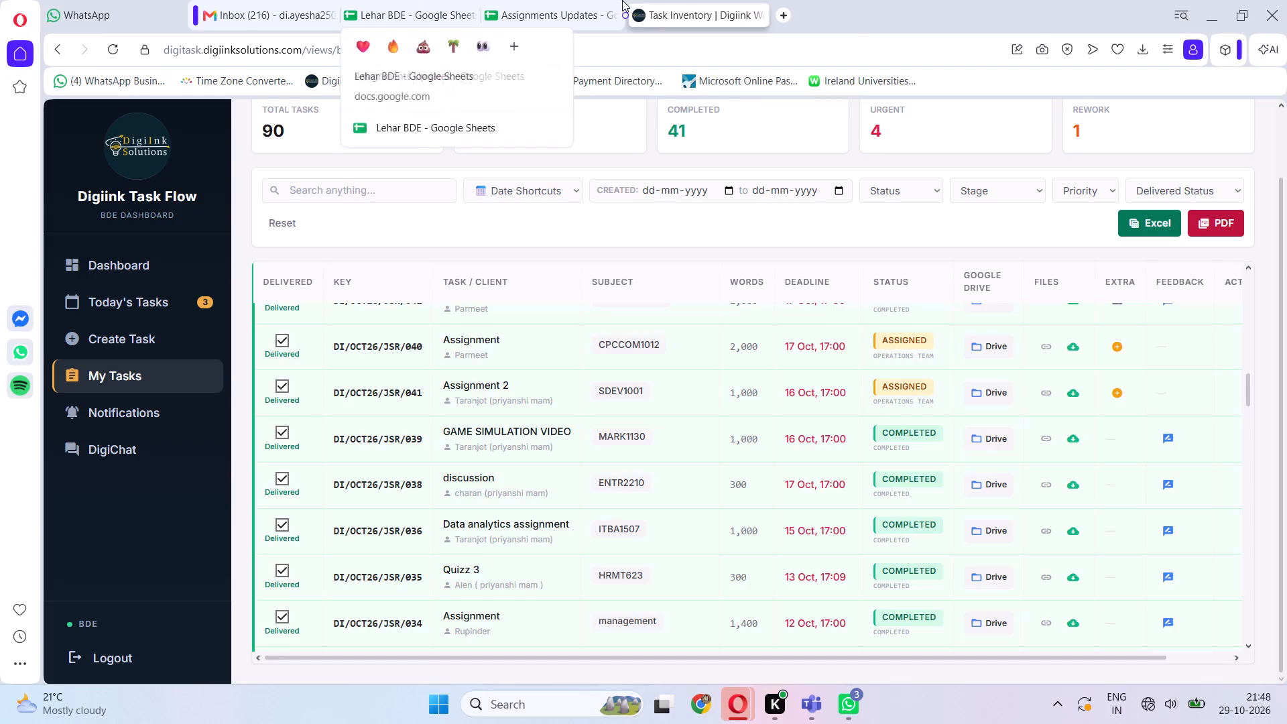
click(392, 11)
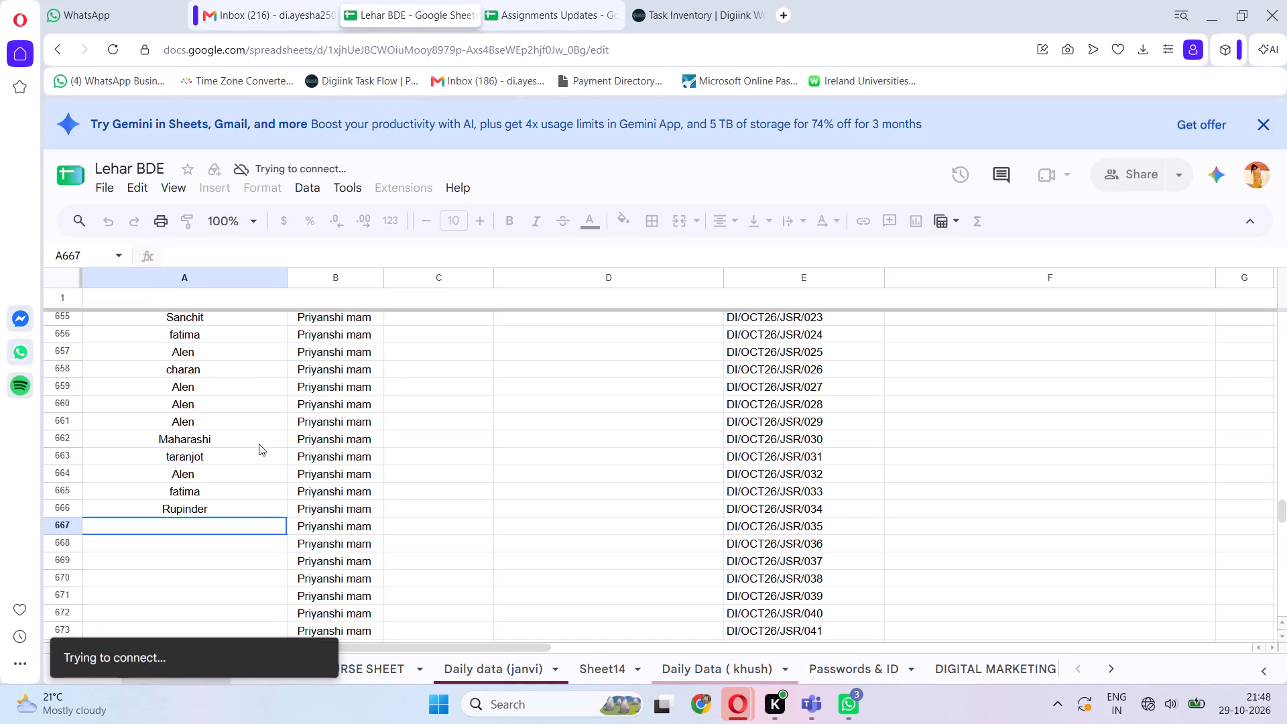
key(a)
Find the iPhone network among the available Wi-Fi networks and select it to reconnect the computer to the internet.
click(1158, 705)
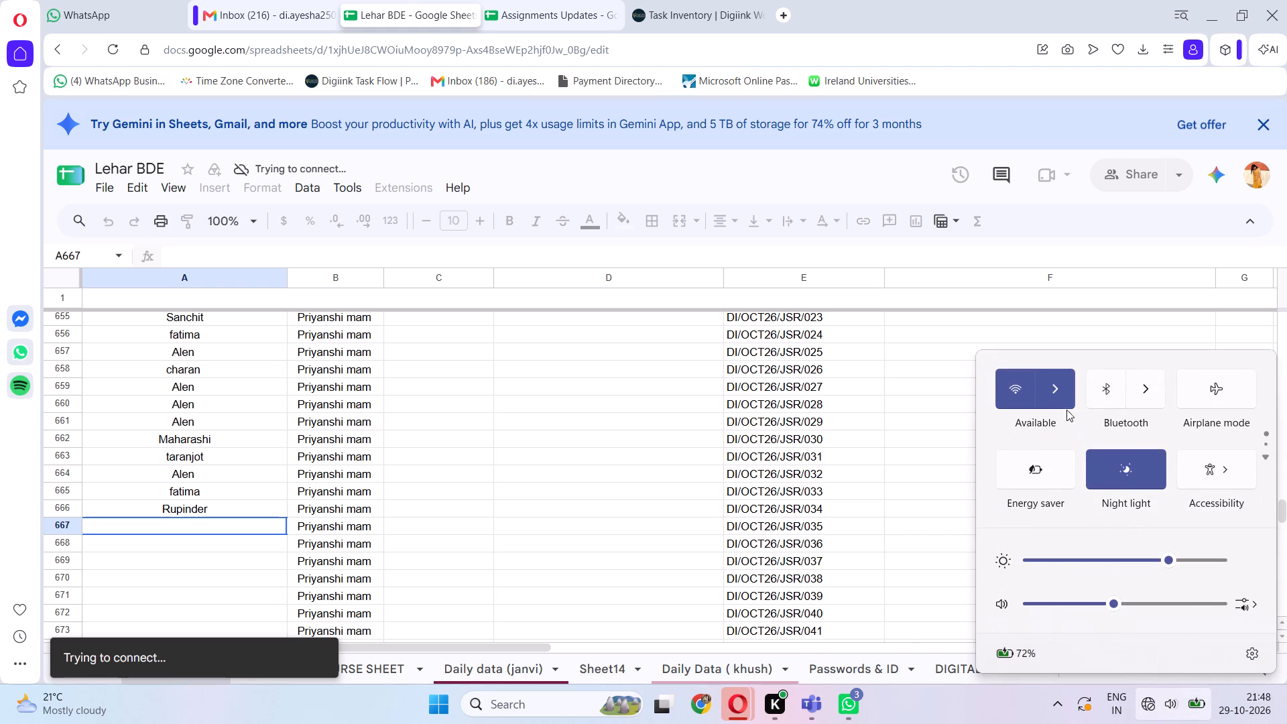
click(1045, 383)
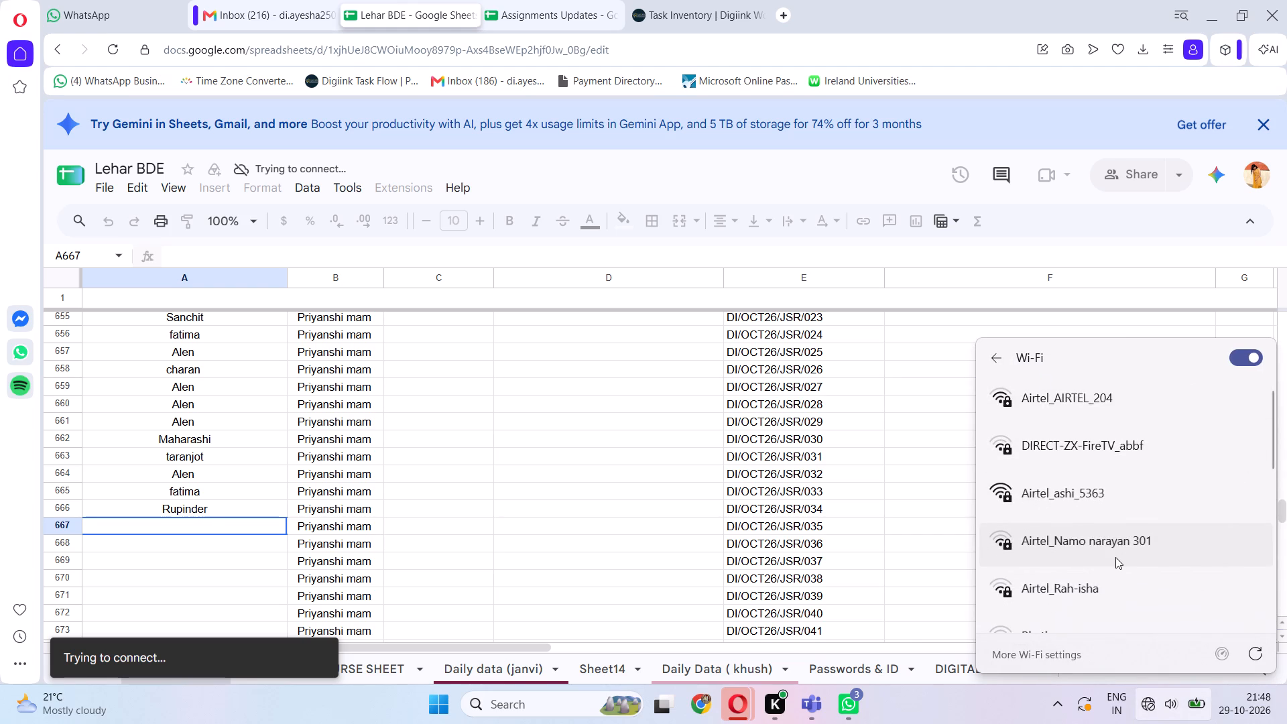
scroll(1115, 557, down, 7)
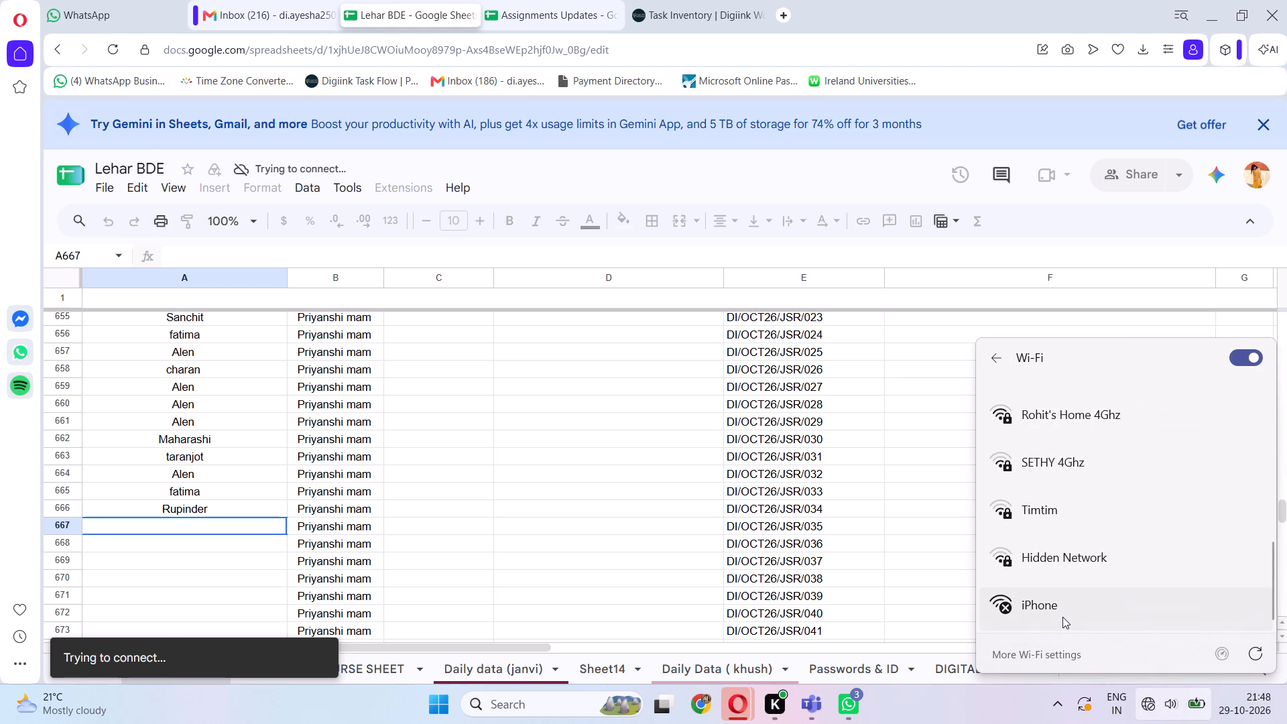
click(1062, 617)
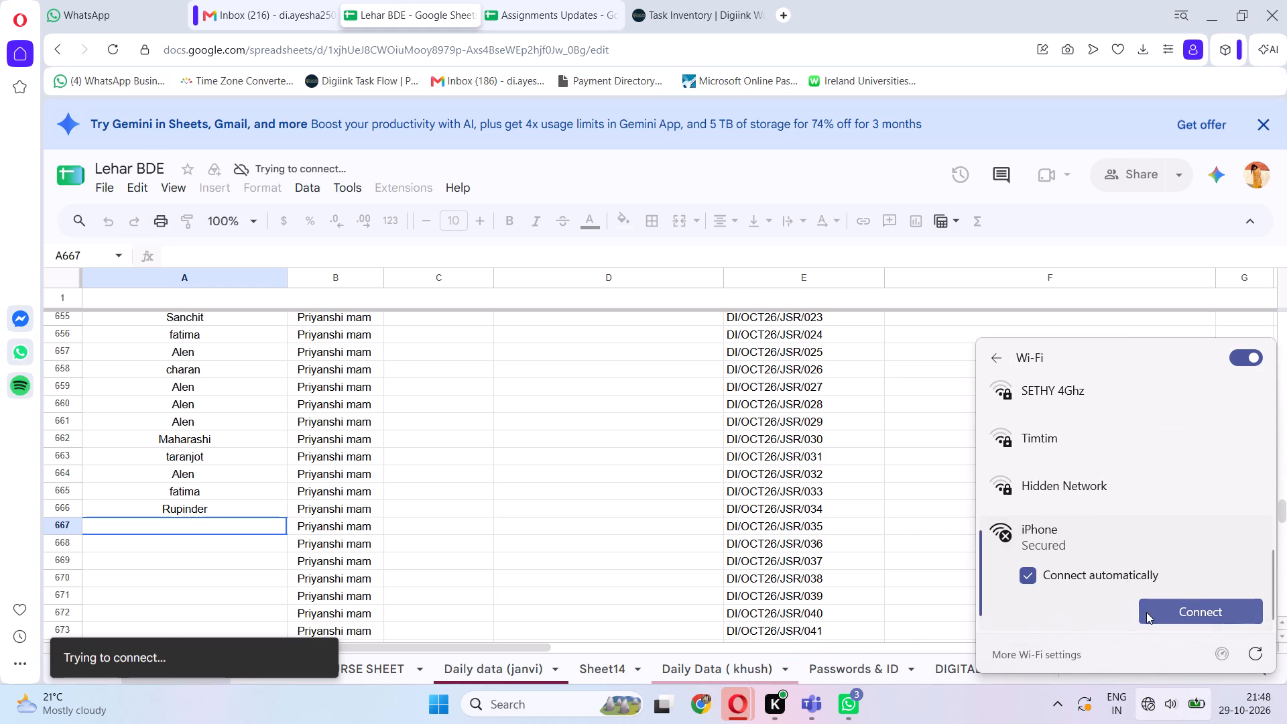
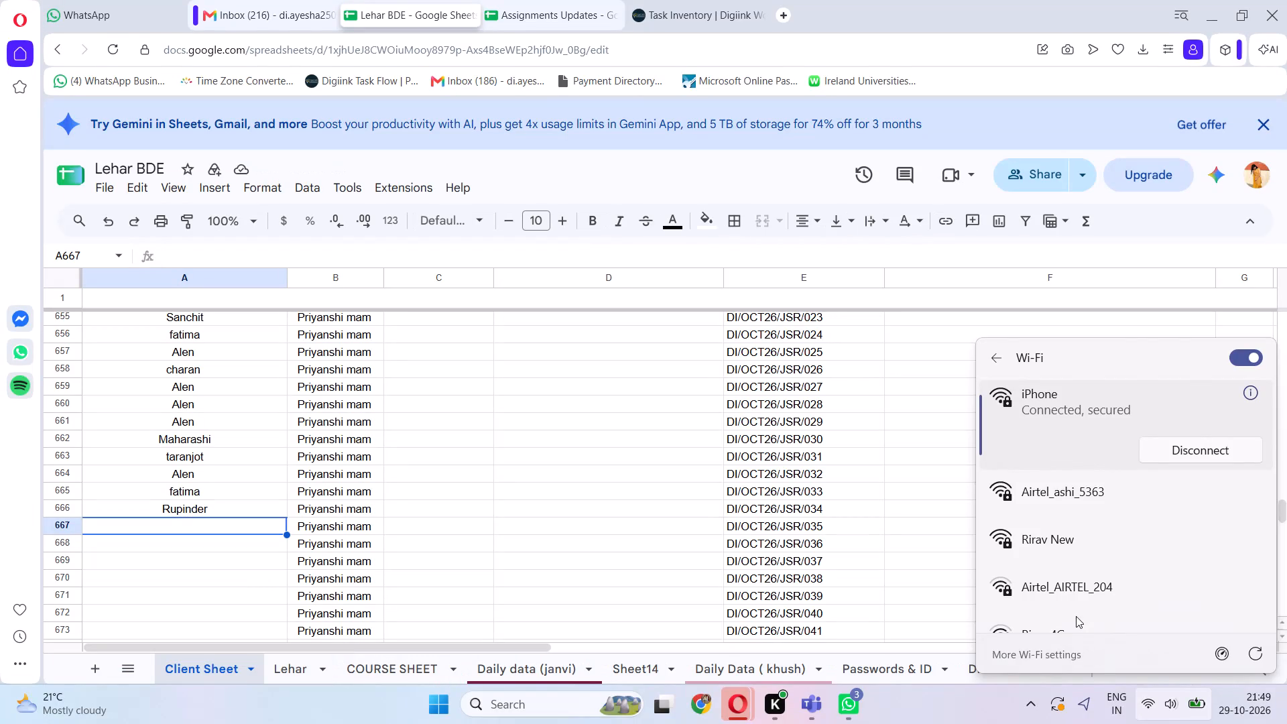
Enter Alen in client cell A667 of Lehar BDE for task DI/OCT26/JSR/035.
click(209, 522)
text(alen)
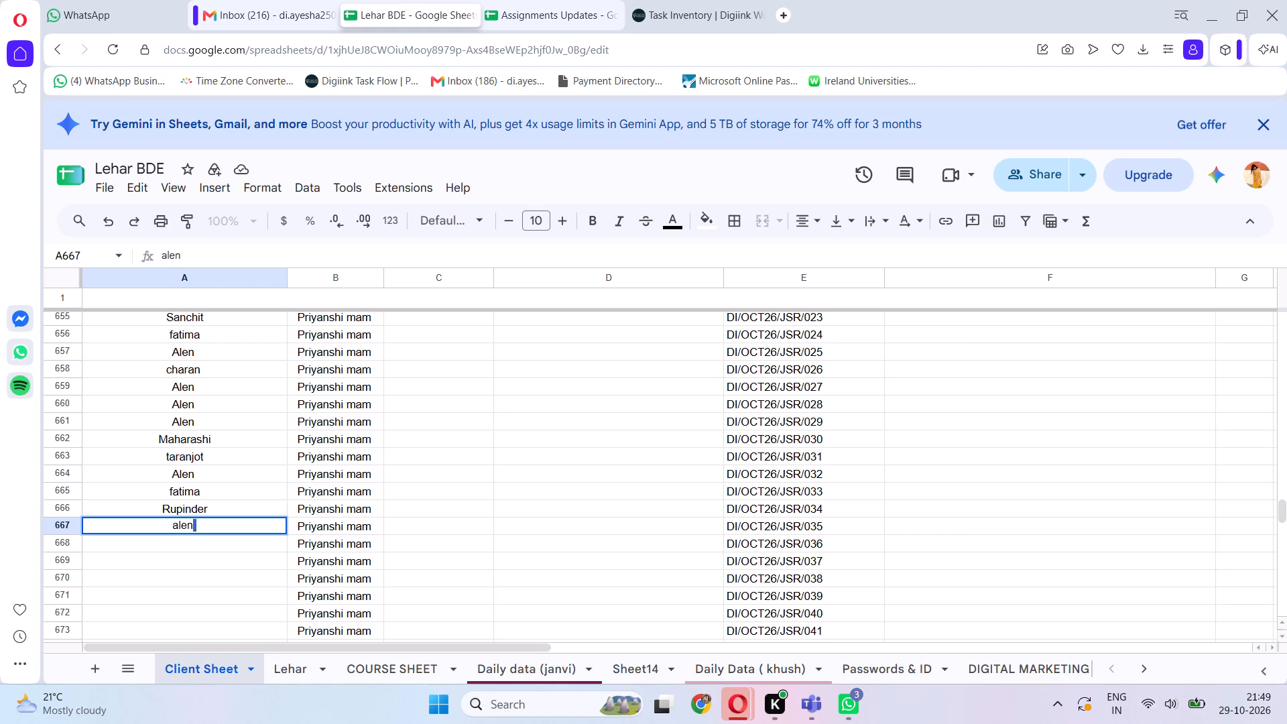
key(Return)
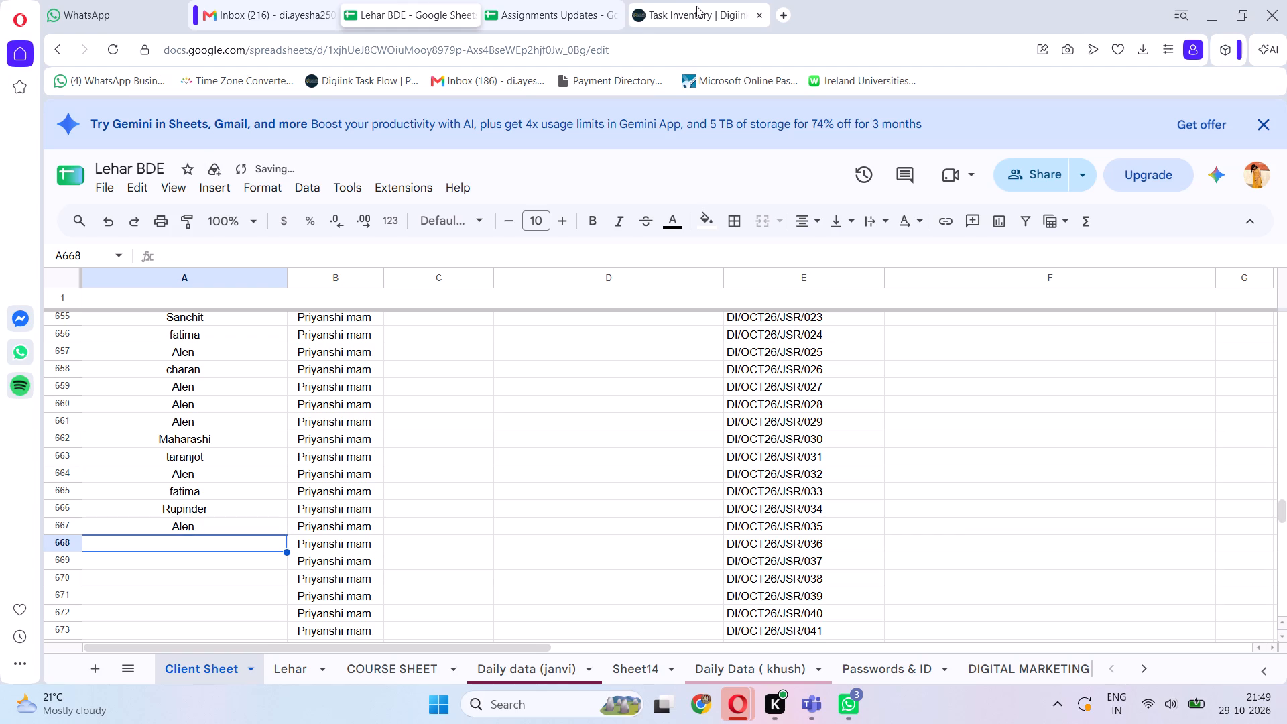
Check the client of task DI/OCT26/JSR/036 in the Task Inventory.
click(696, 6)
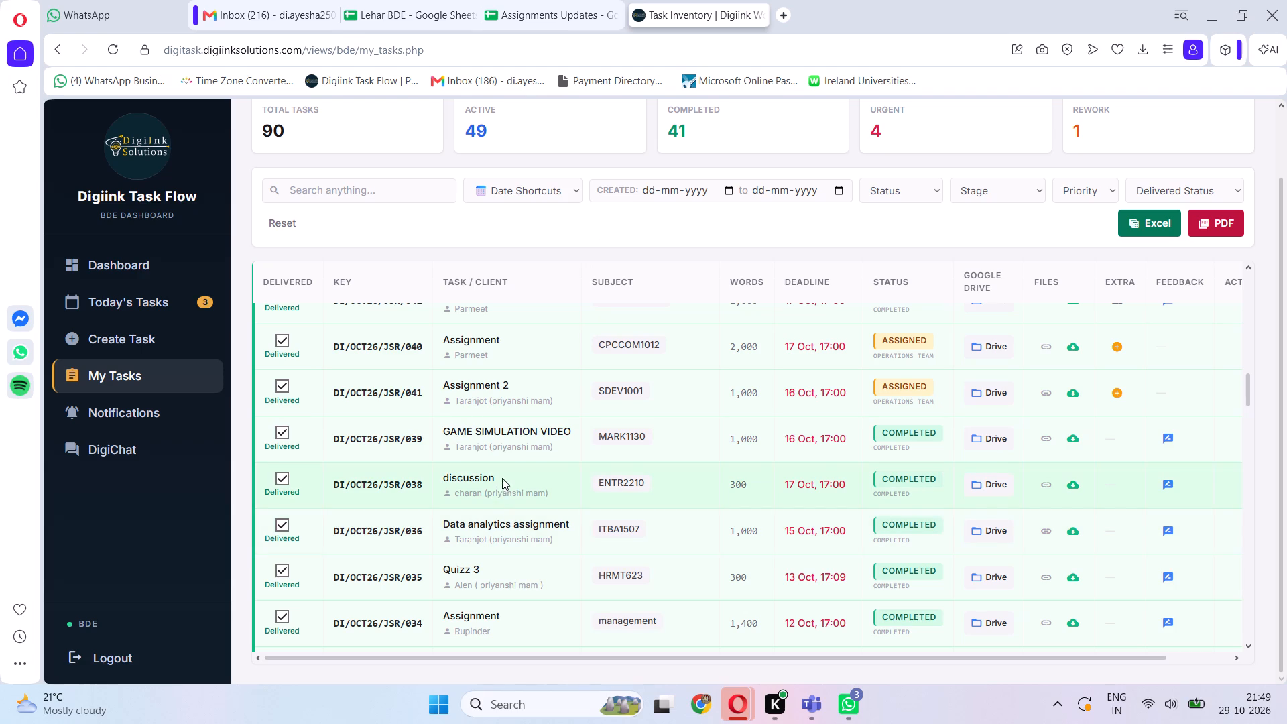
Enter taranjot, charan and taranjot in client cells A668, A669 and A670 of Lehar BDE.
click(534, 13)
click(386, 0)
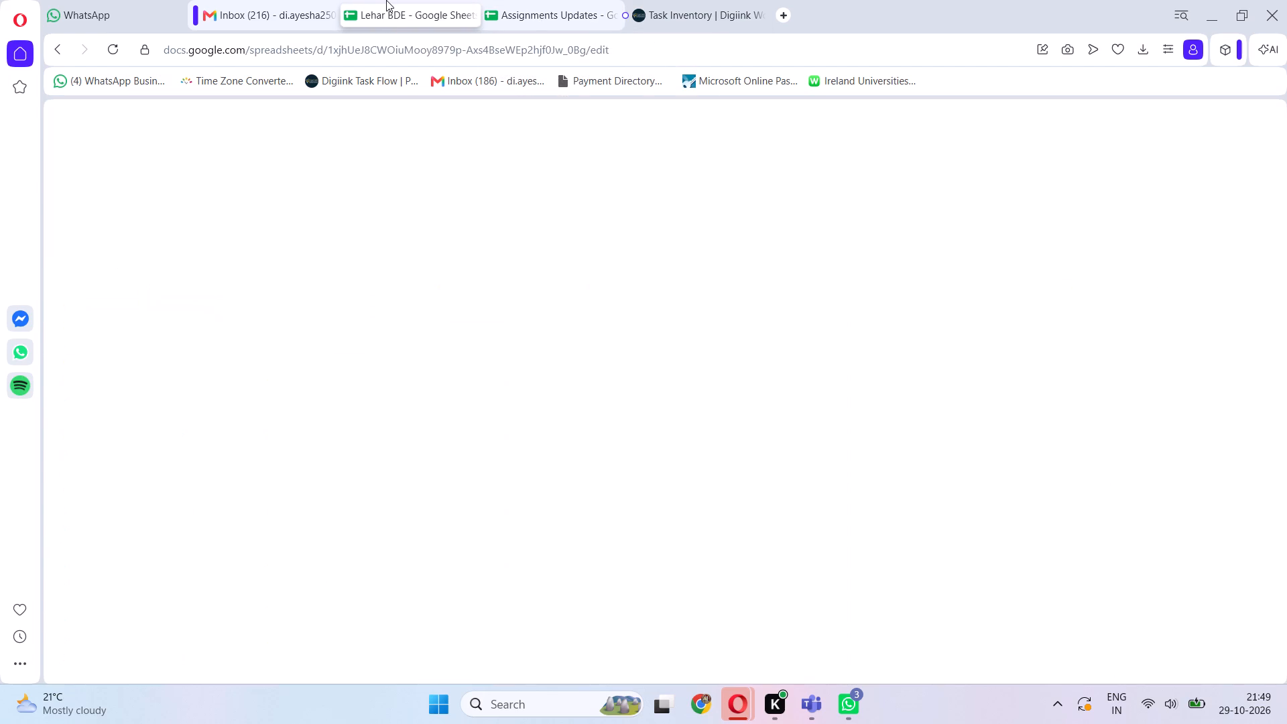
text(Tar)
key(Return)
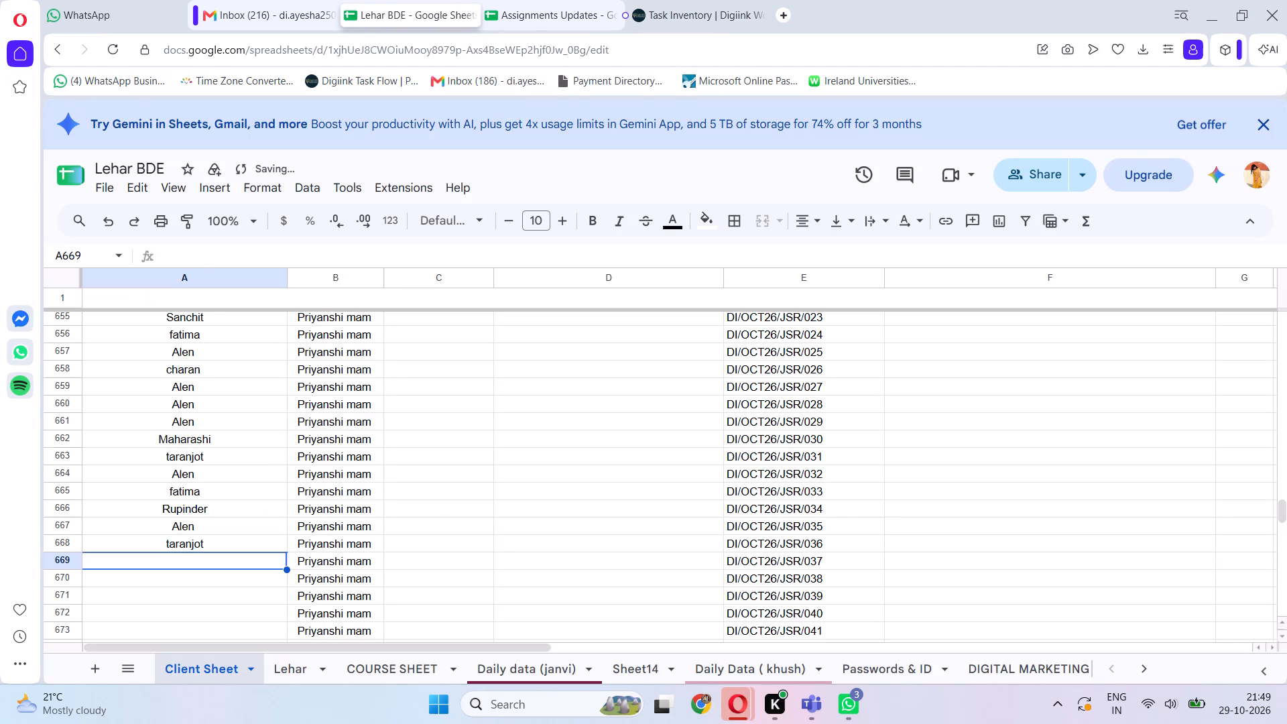
text(ch)
key(Return)
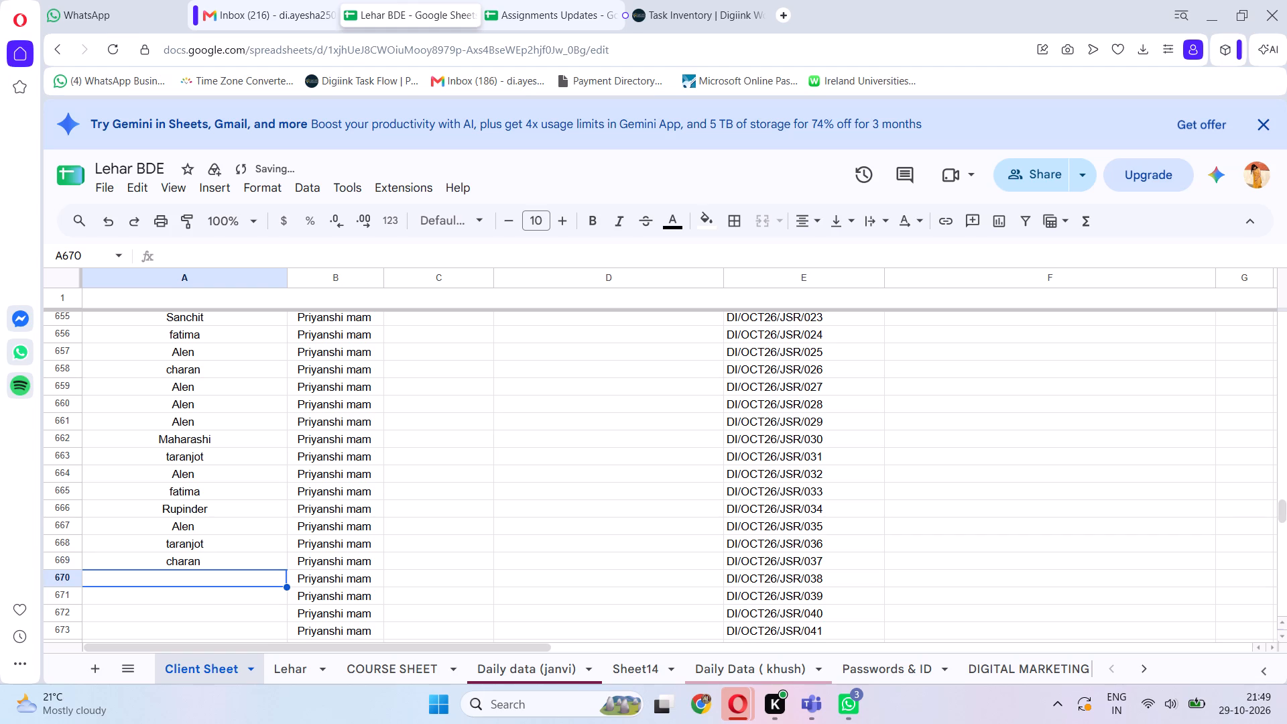
text(Ta)
key(Return)
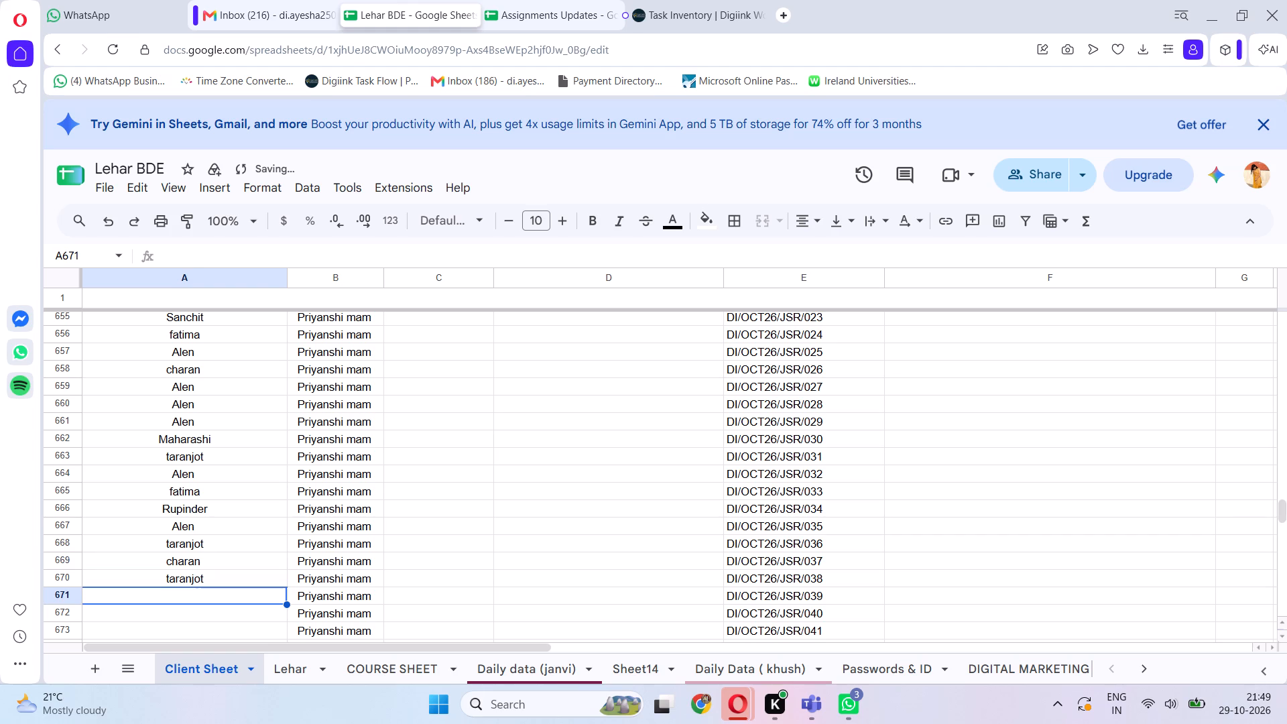
Check the following clients in the Task Inventory and enter taranjot in A671 and Parmeet in A672 and A673 of Lehar BDE.
click(675, 15)
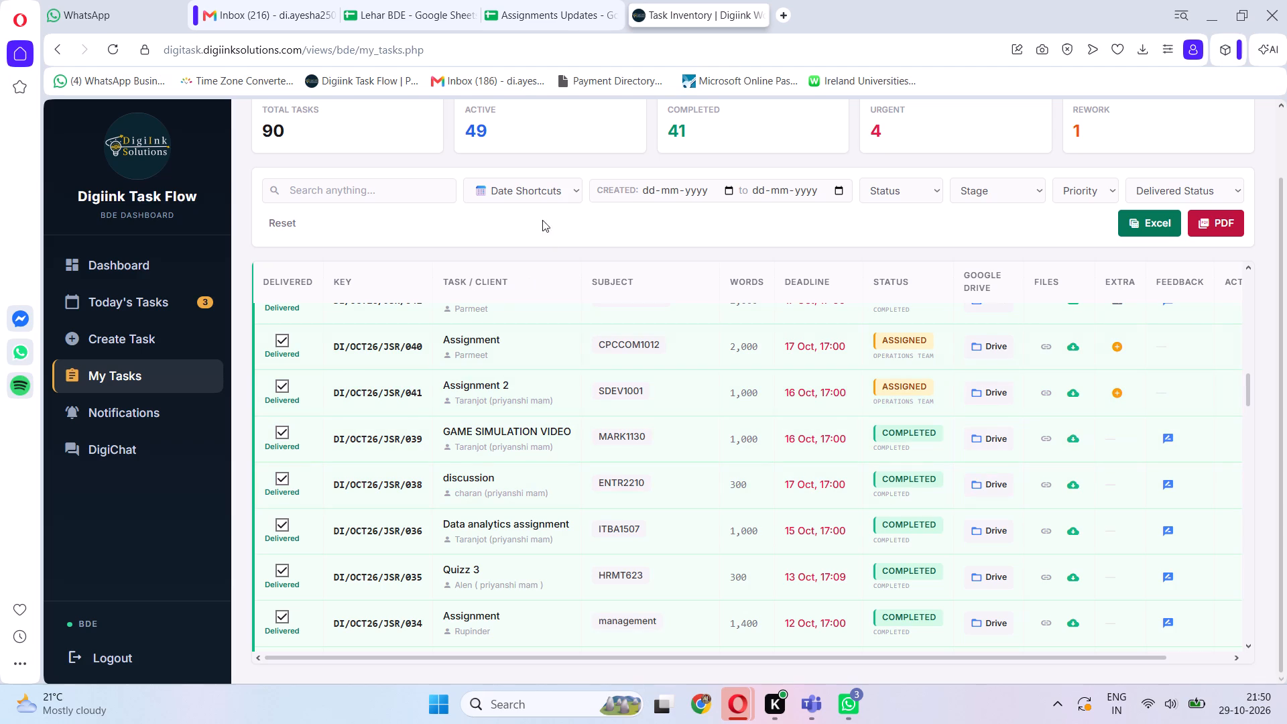
click(395, 10)
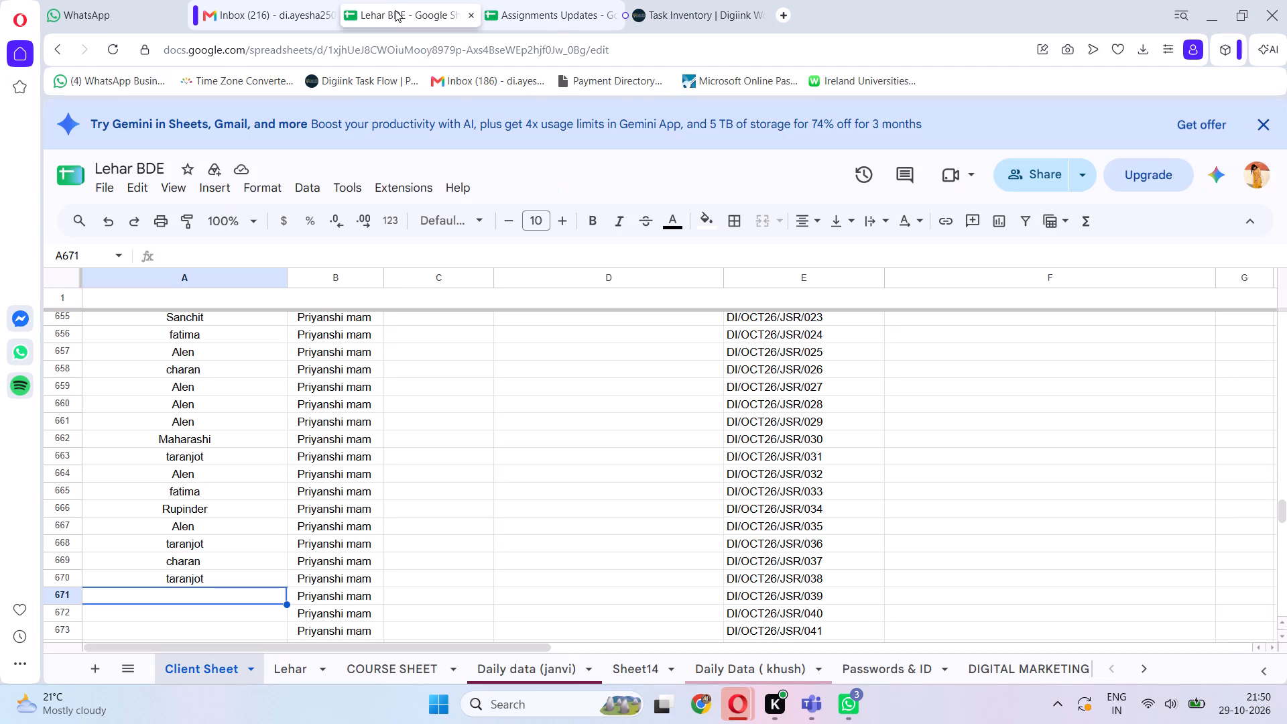
text(Tara)
key(Return)
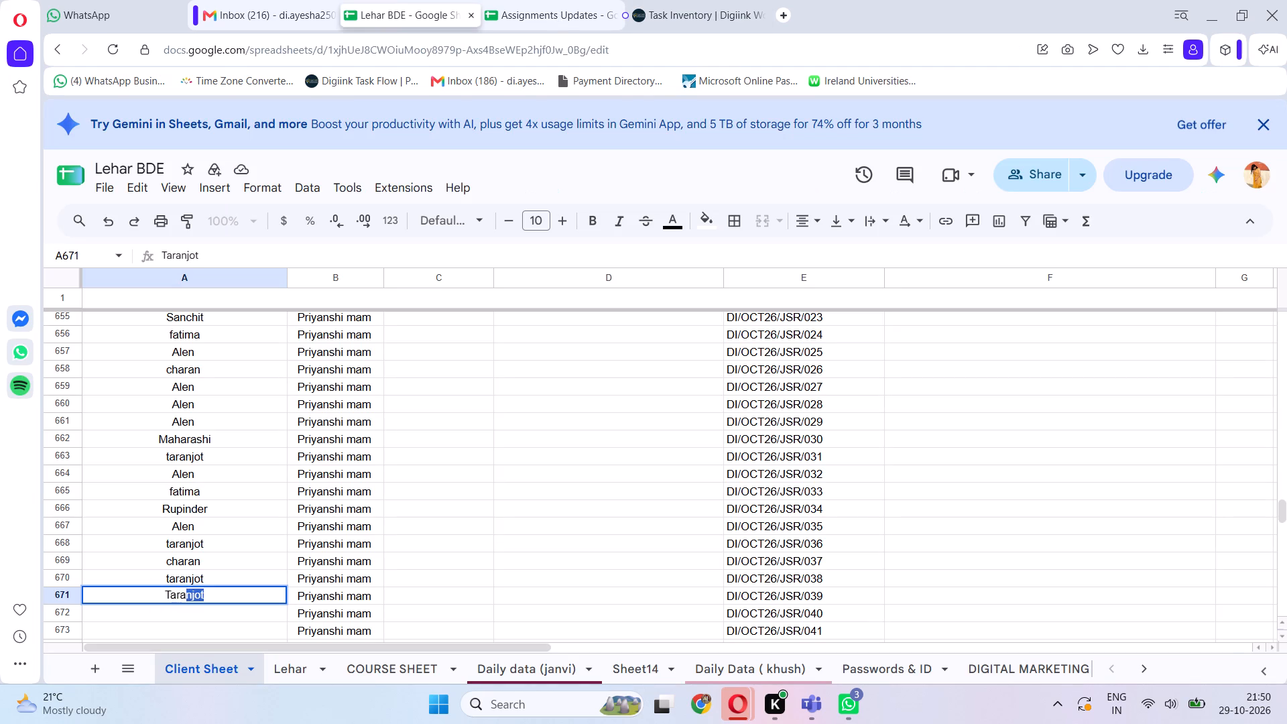
text(Parmeet)
key(space)
key(Return)
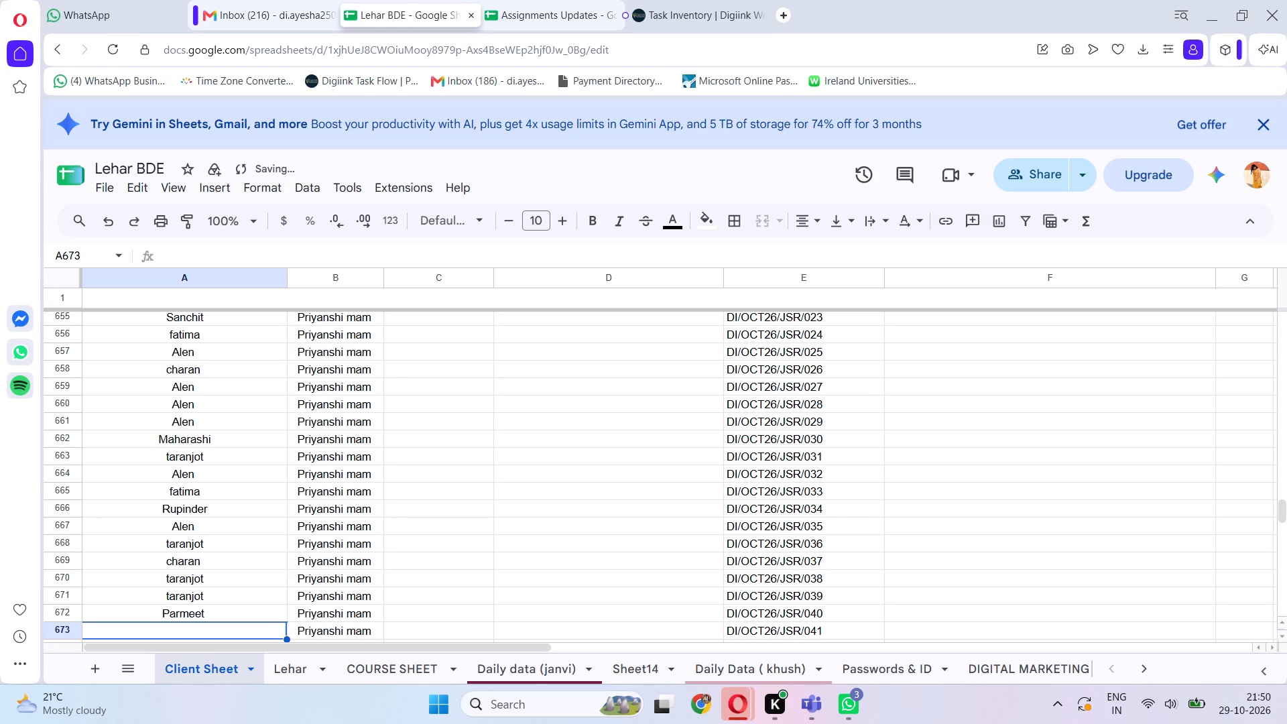
text(pa)
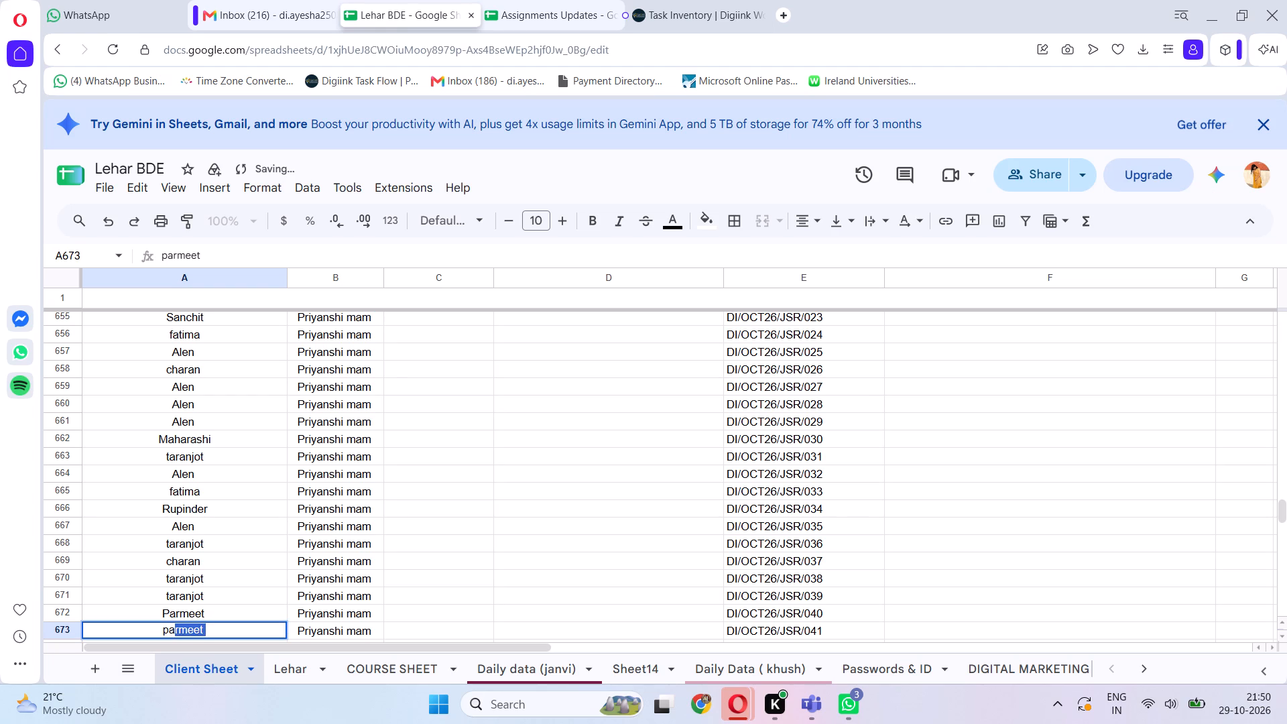
text(rmeet)
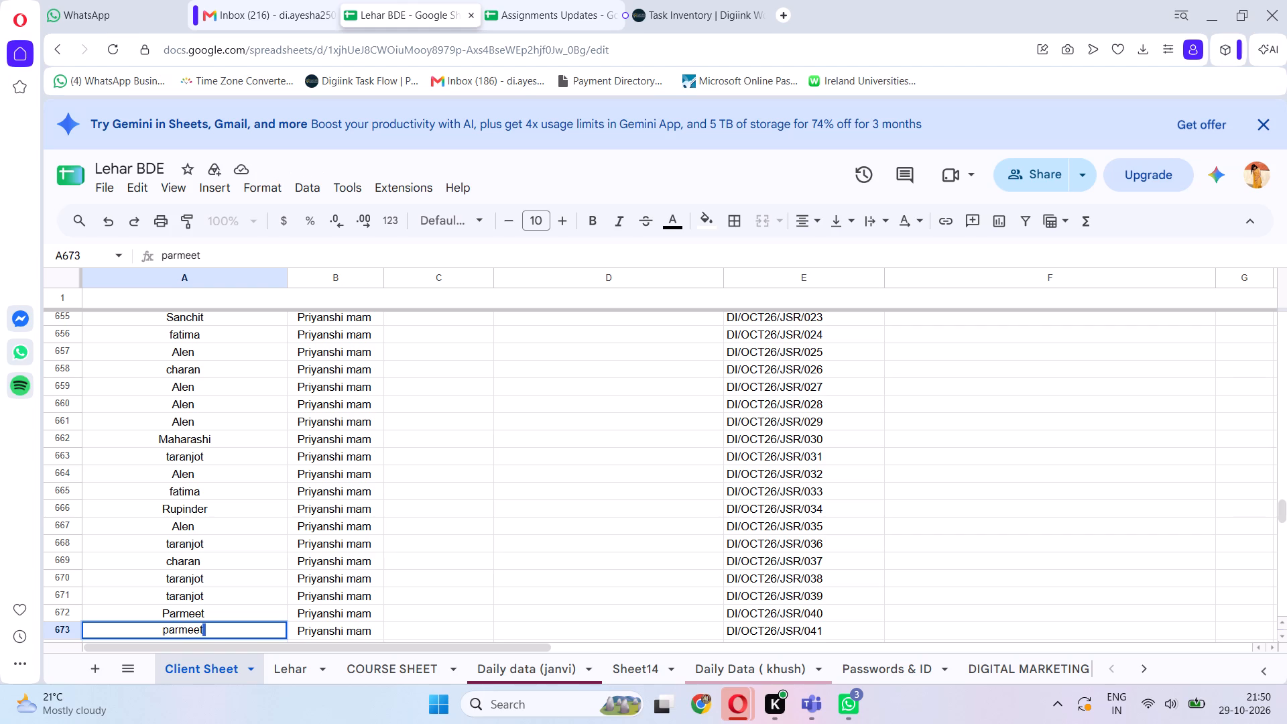
key(Return)
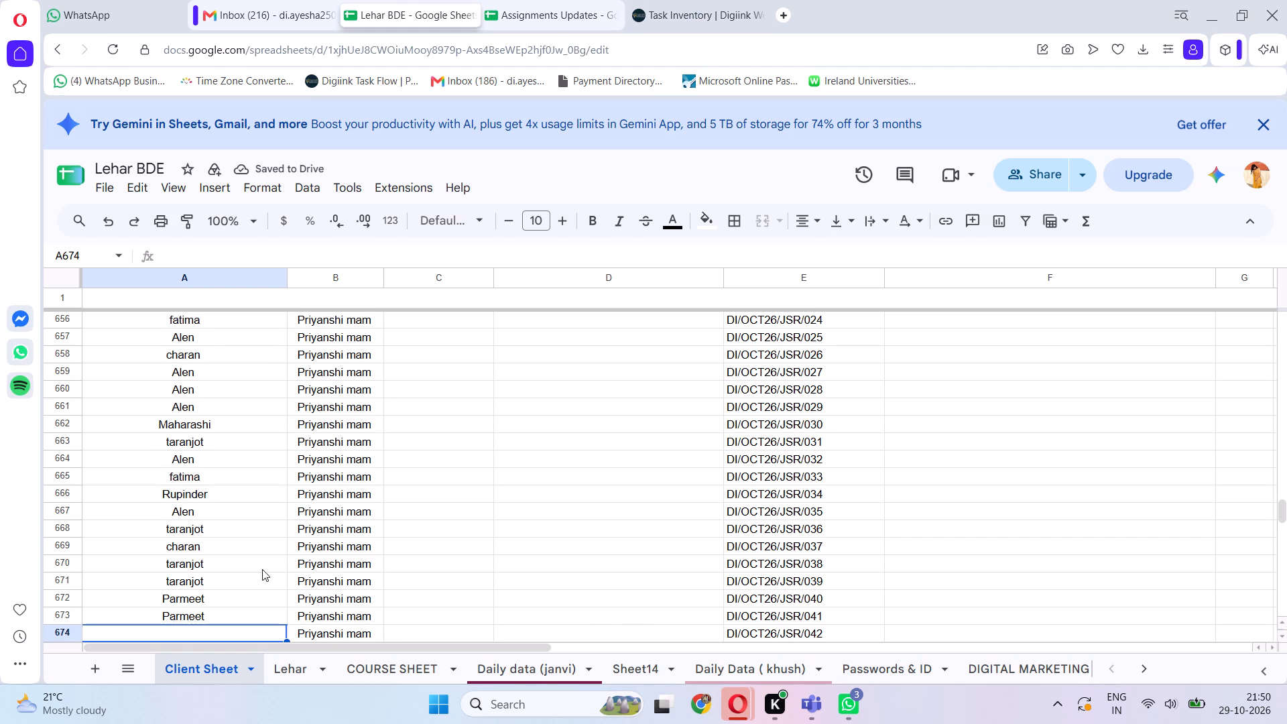
Move the five client names in A669:A673 down to the cells starting at A674.
click(236, 544)
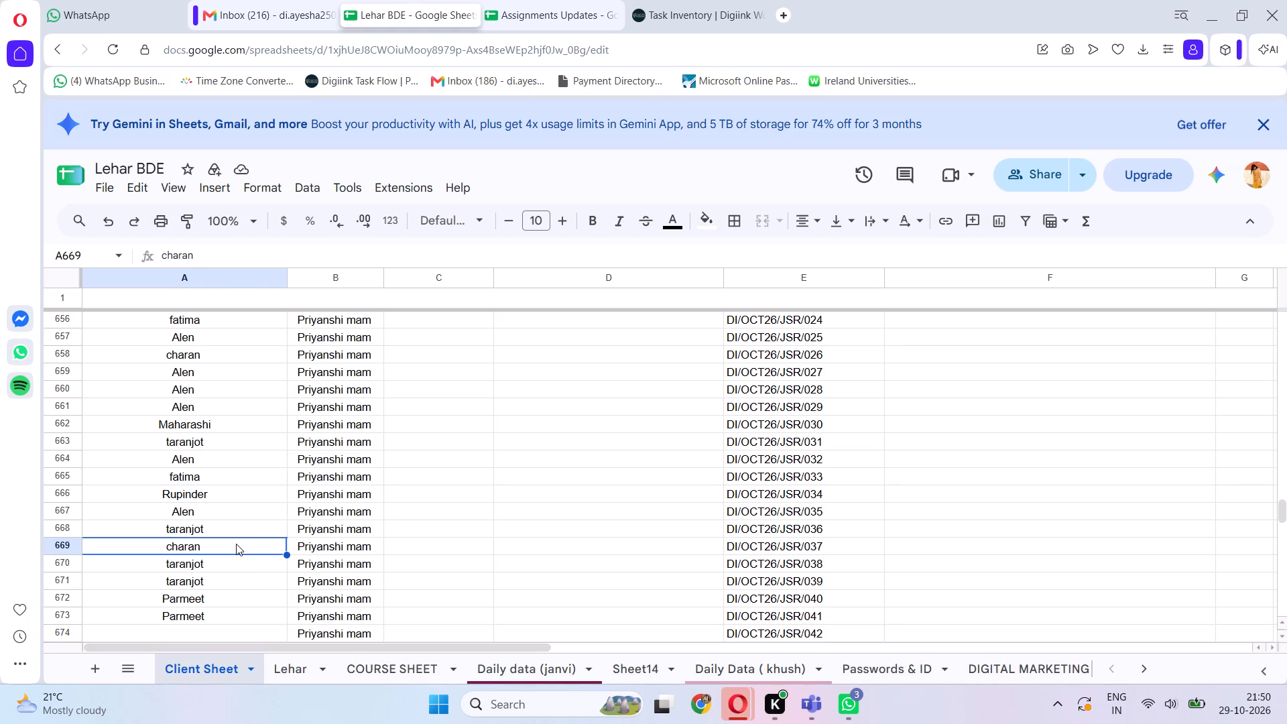
drag(235, 542, 239, 625)
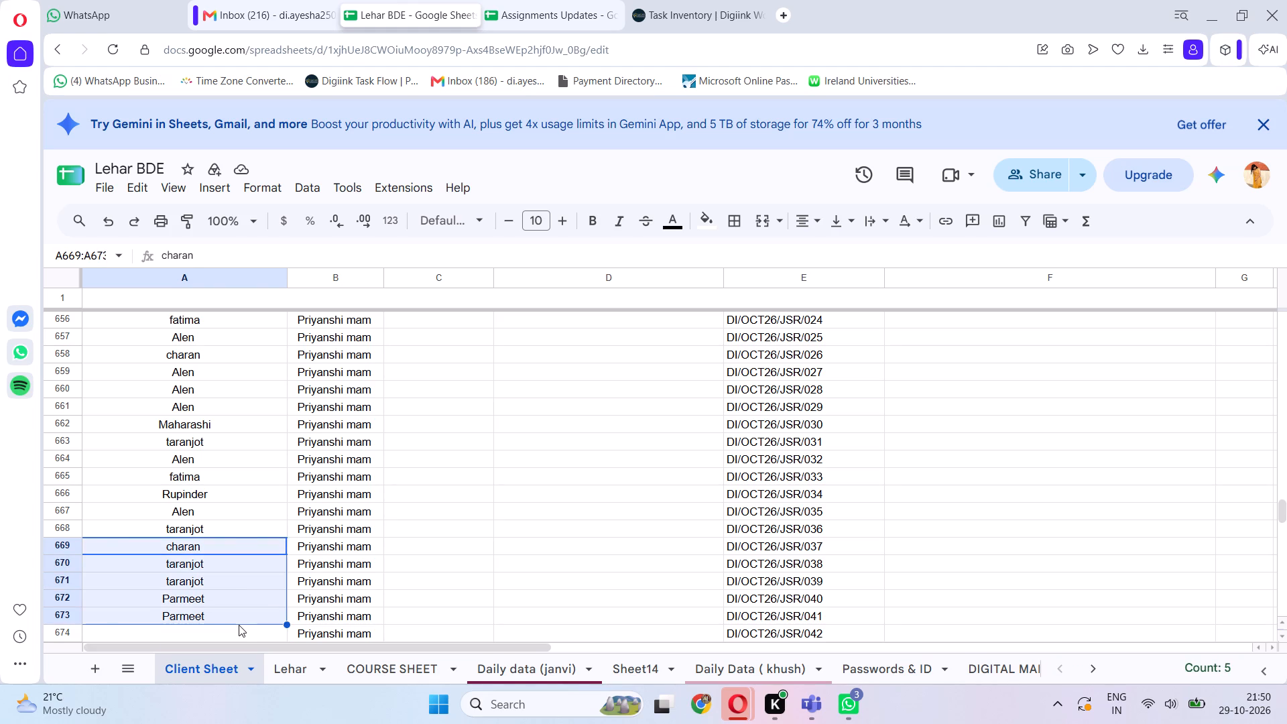
key(ctrl+x)
click(239, 634)
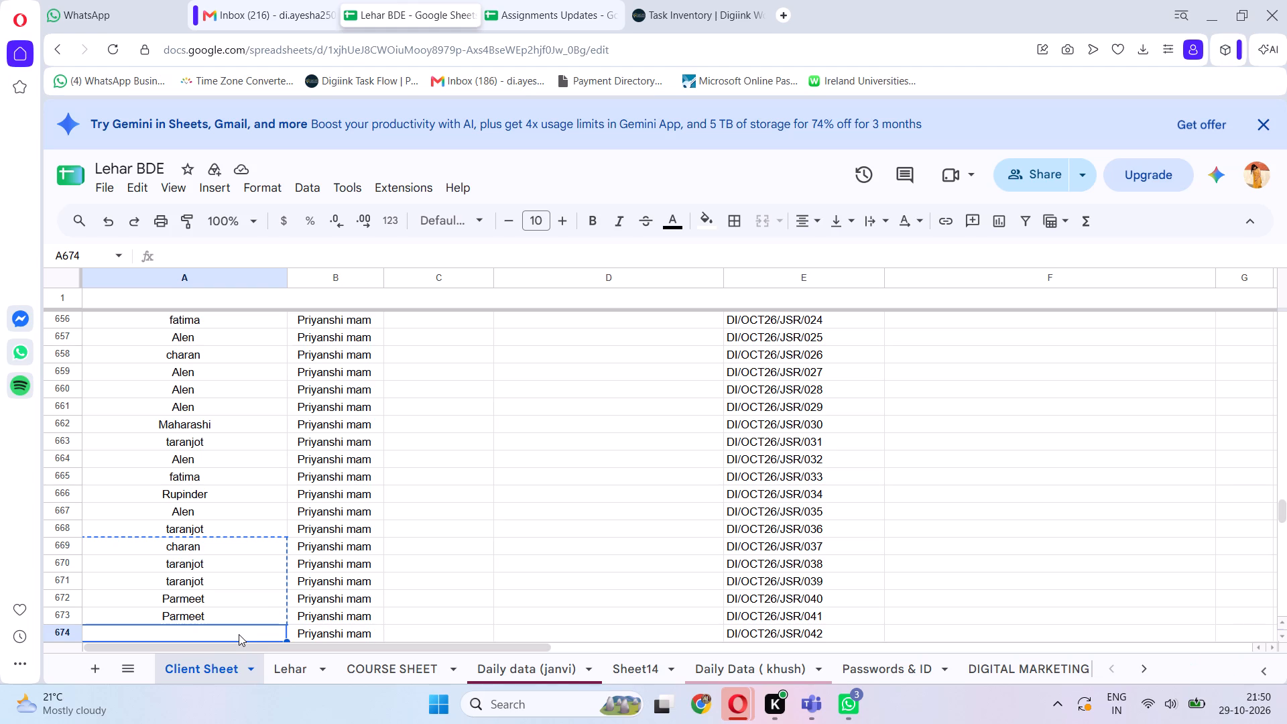
key(ctrl+v)
scroll(239, 634, down, 2)
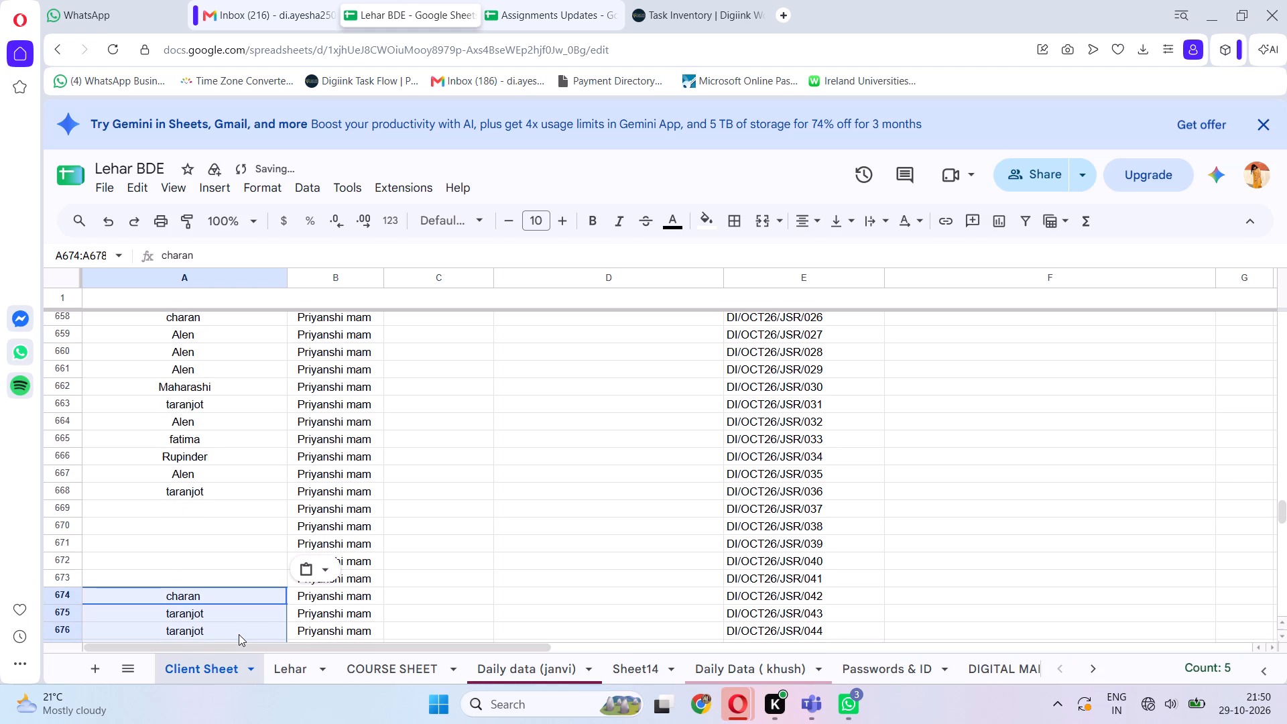
Undo the move of the five client names so they are back in A669:A673.
scroll(239, 634, down, 2)
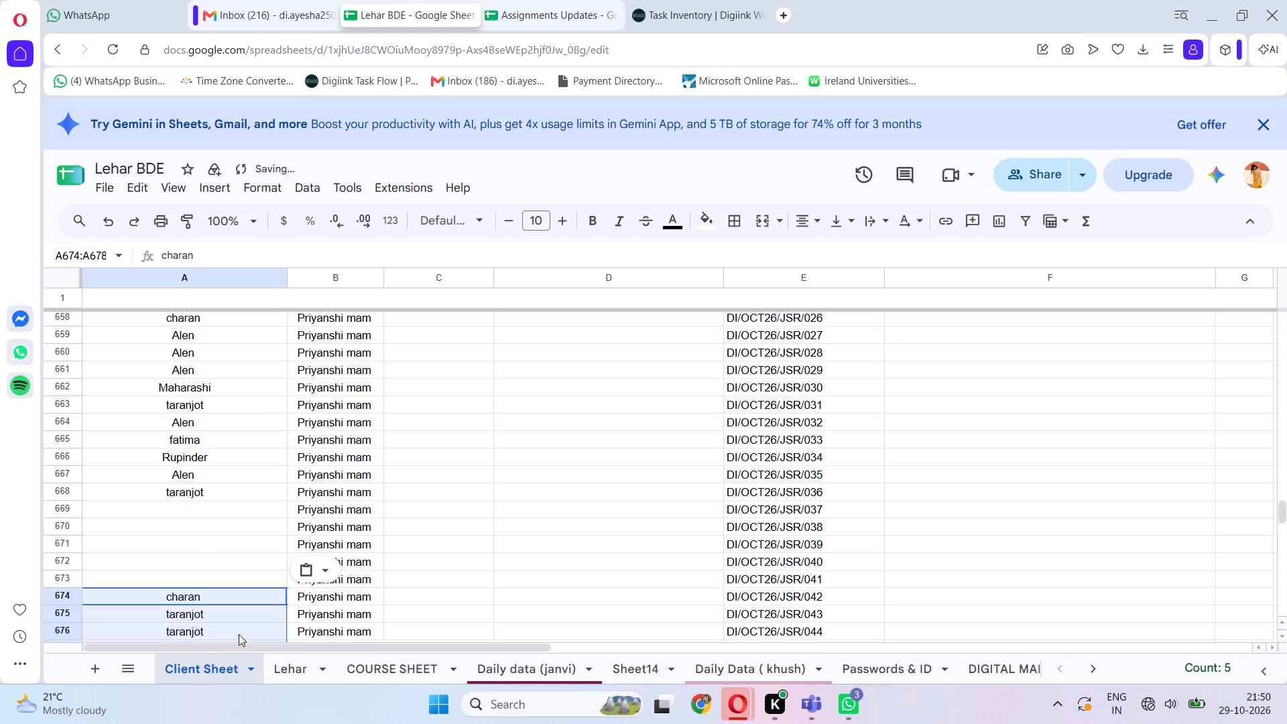
key(ctrl+z)
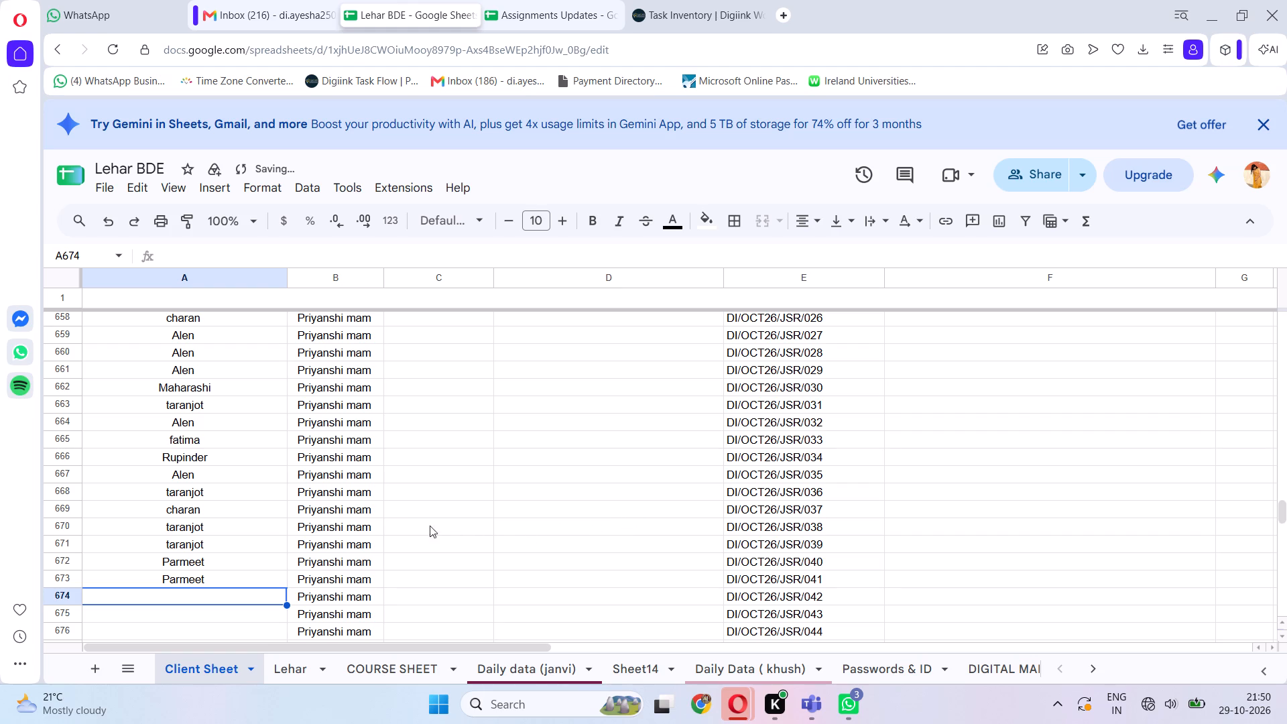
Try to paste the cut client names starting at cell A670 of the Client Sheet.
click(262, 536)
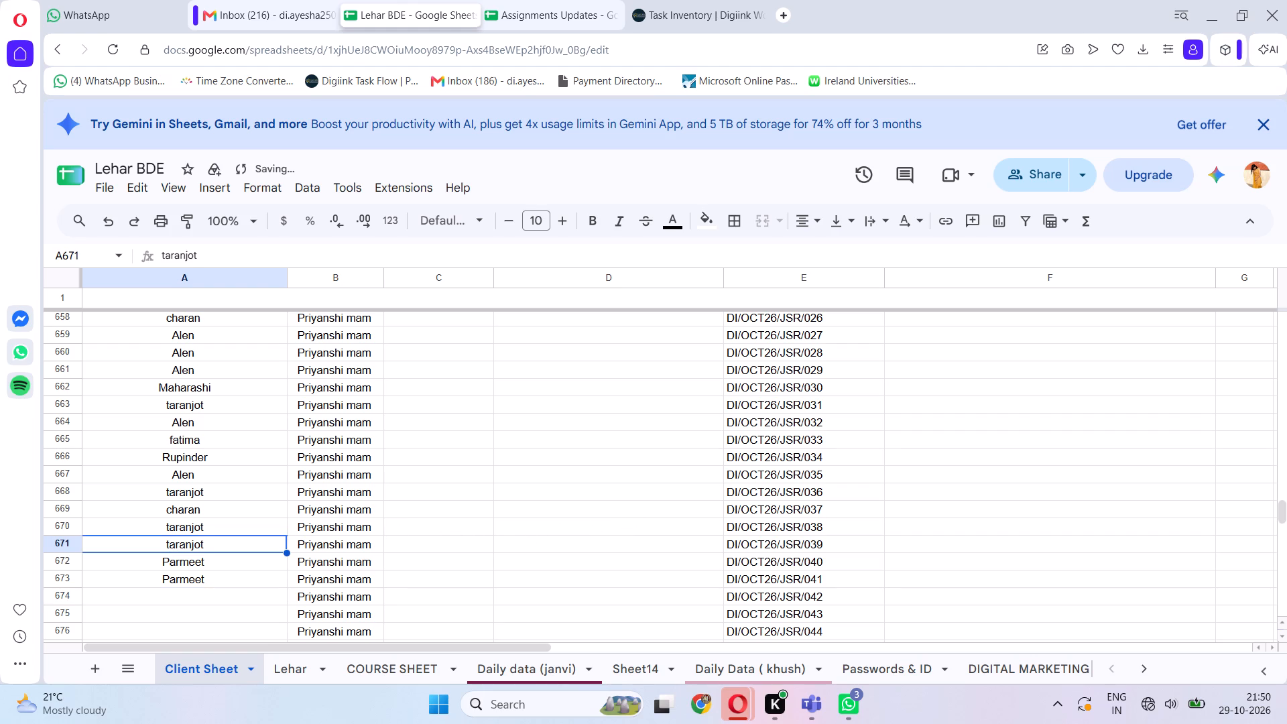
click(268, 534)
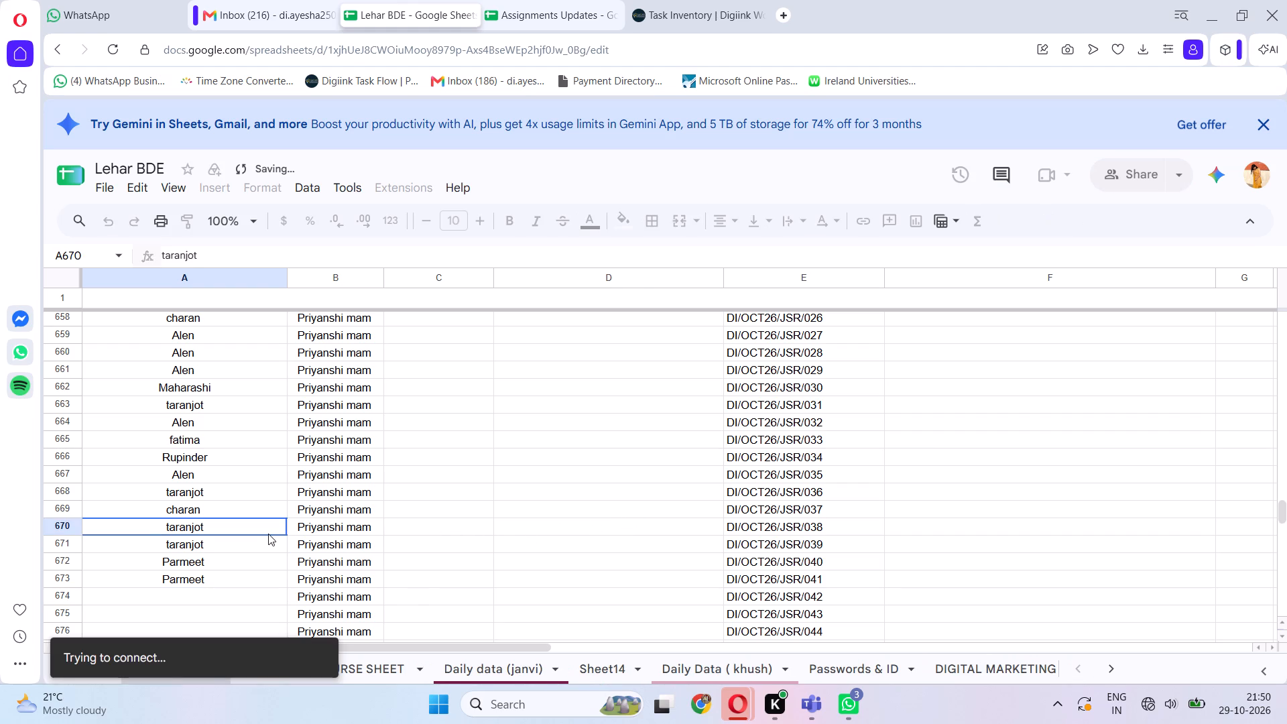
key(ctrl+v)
Connect the computer to the iPhone Wi-Fi network.
click(1143, 711)
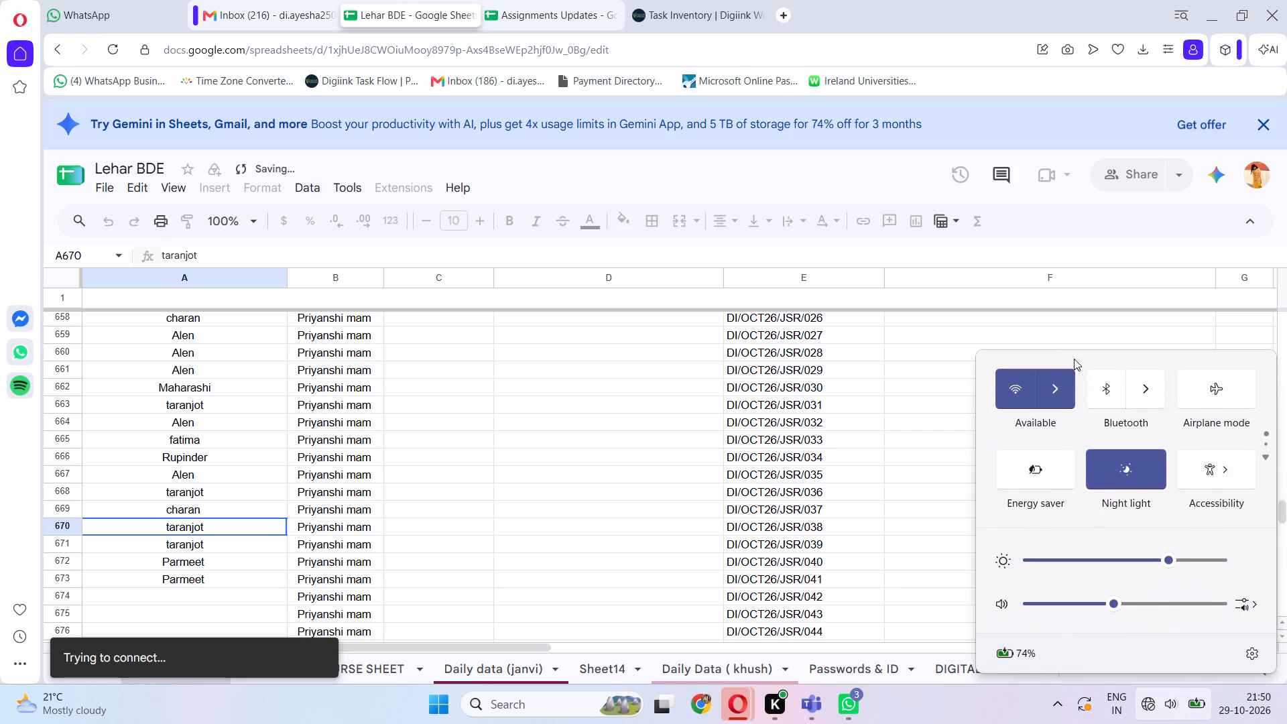
click(1054, 385)
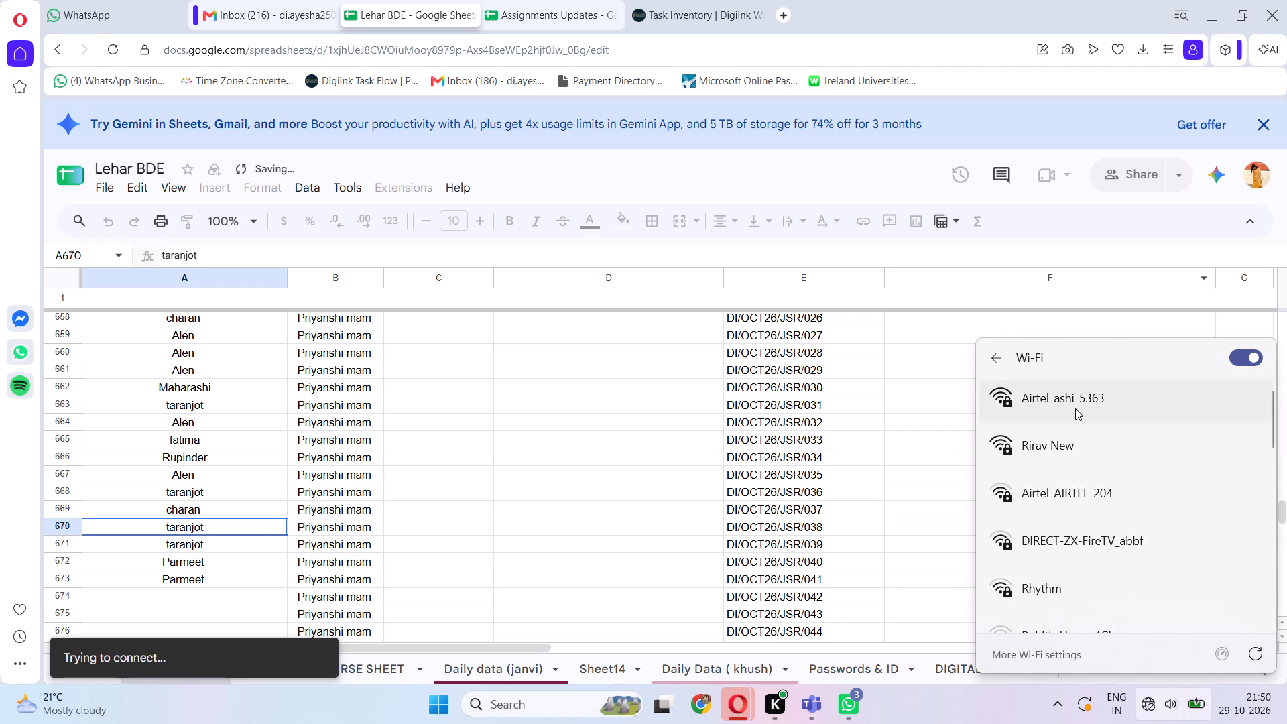
scroll(1061, 544, down, 11)
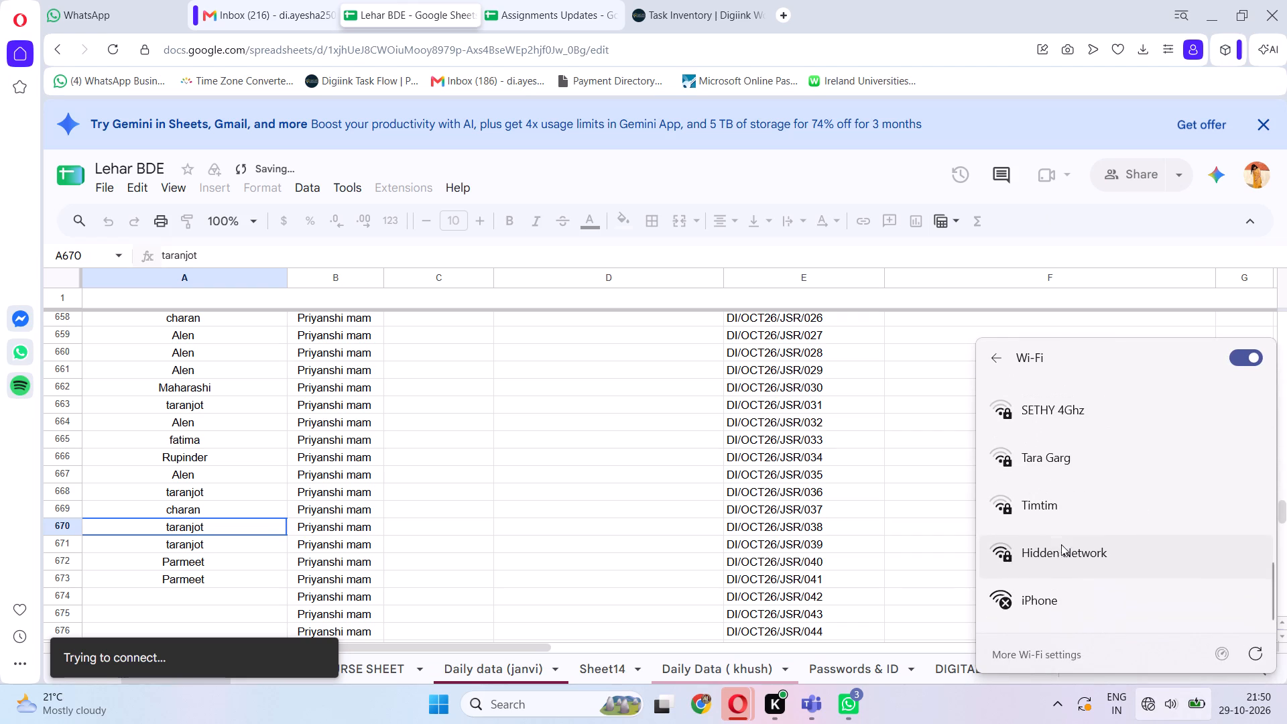
click(1032, 621)
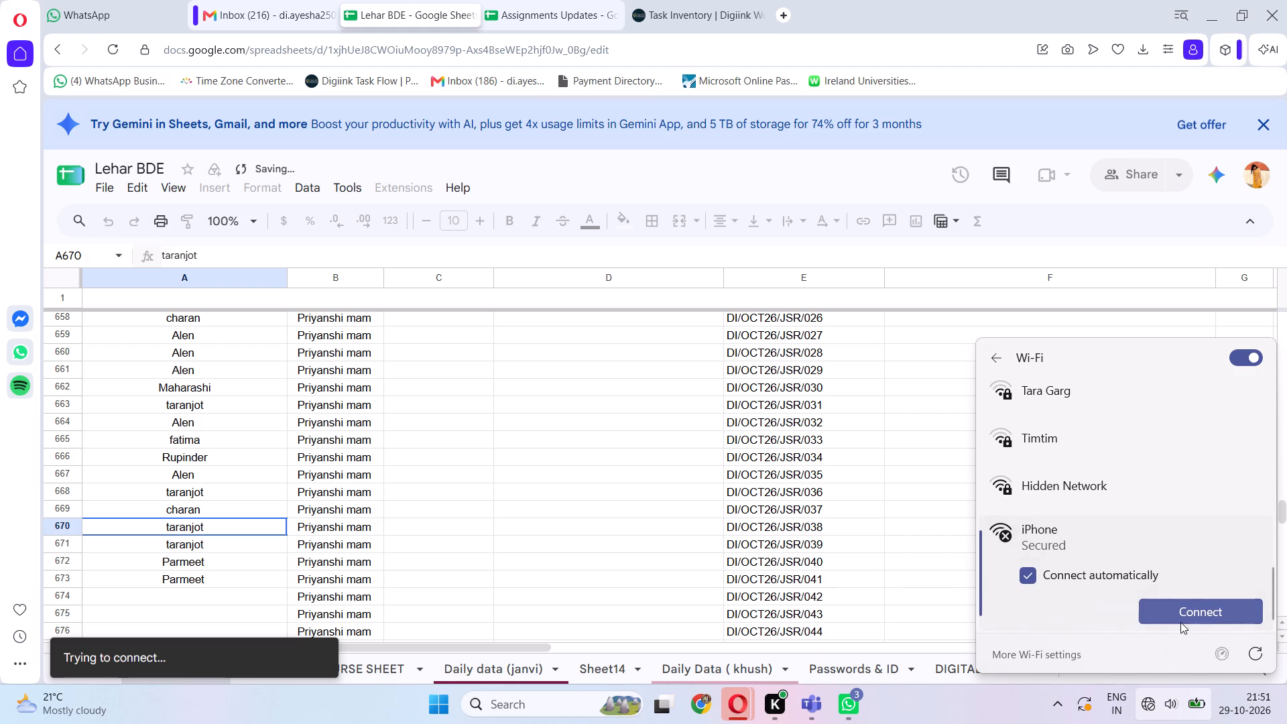
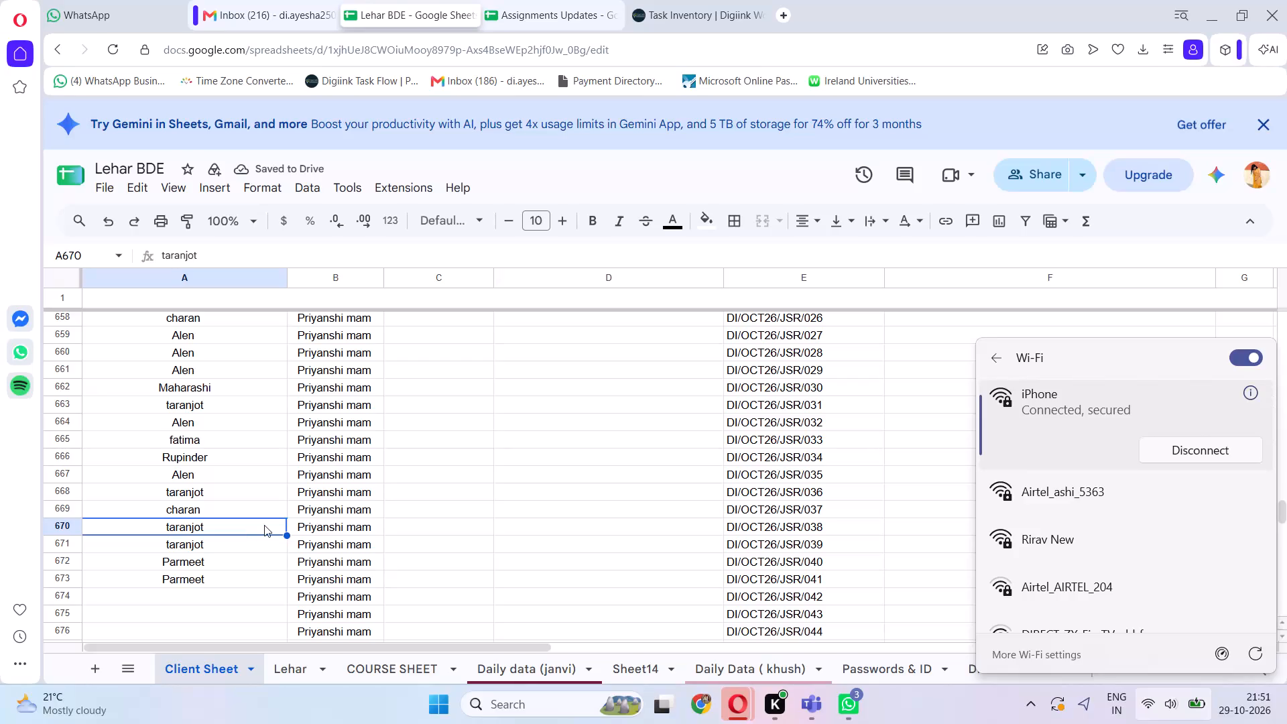
Close the Wi-Fi list and paste the client name taranjot into A670 of the Client Sheet.
key(ctrl+v)
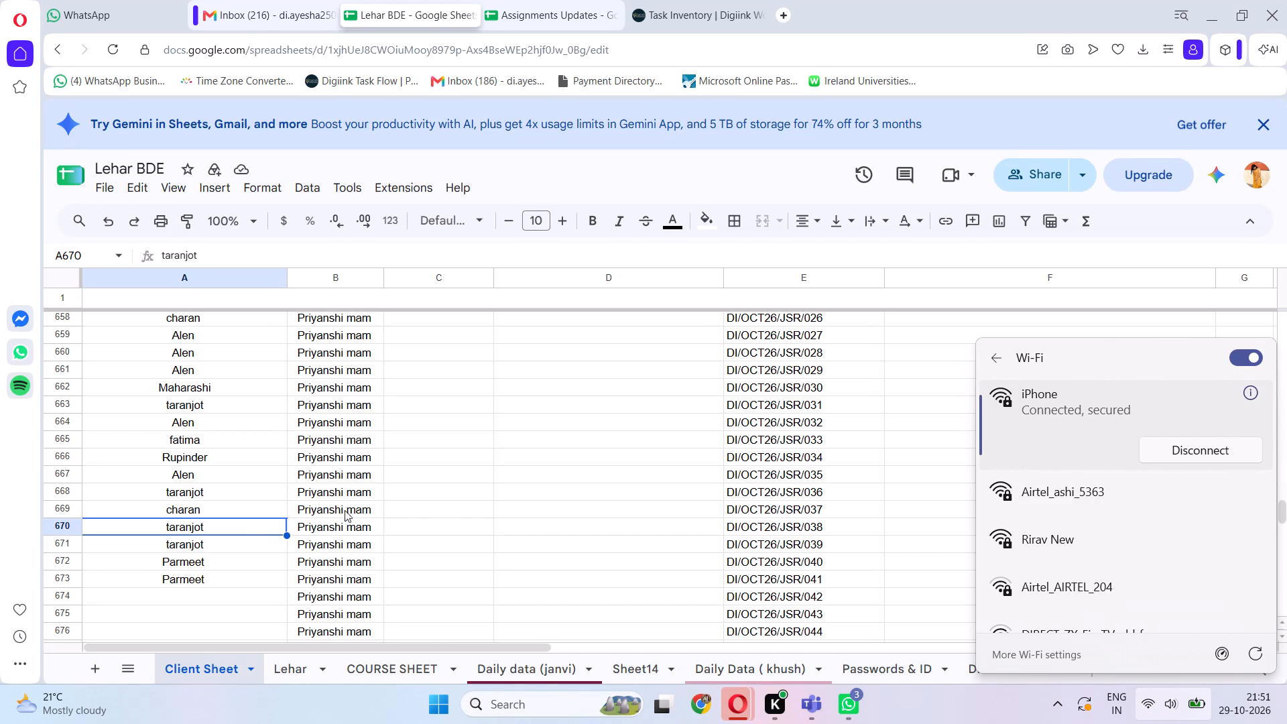
click(283, 527)
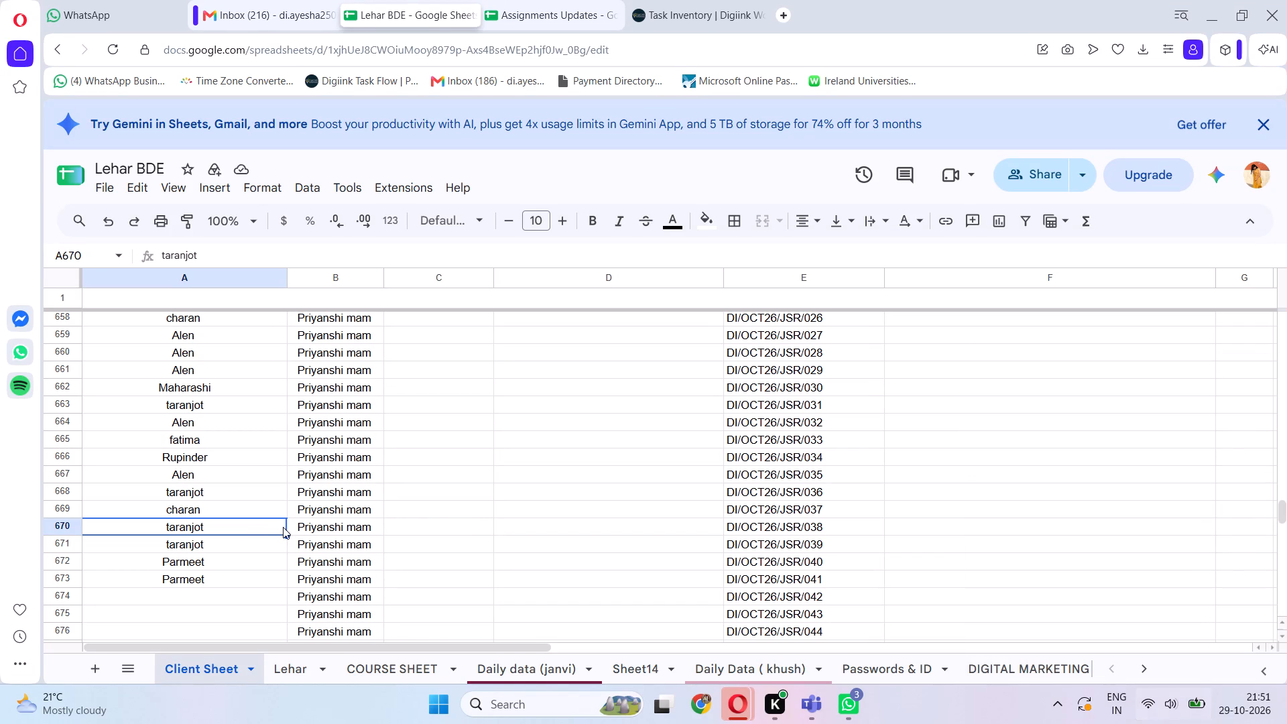
click(336, 530)
click(210, 527)
key(ctrl+v)
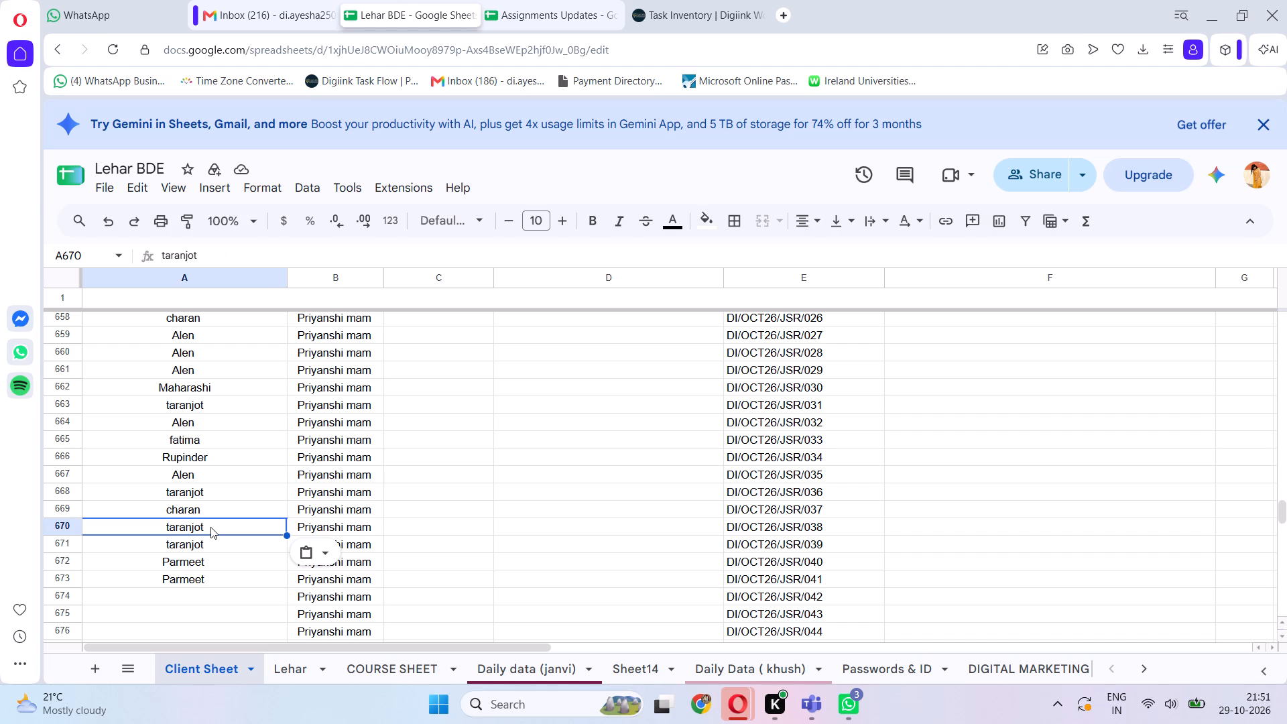
click(208, 526)
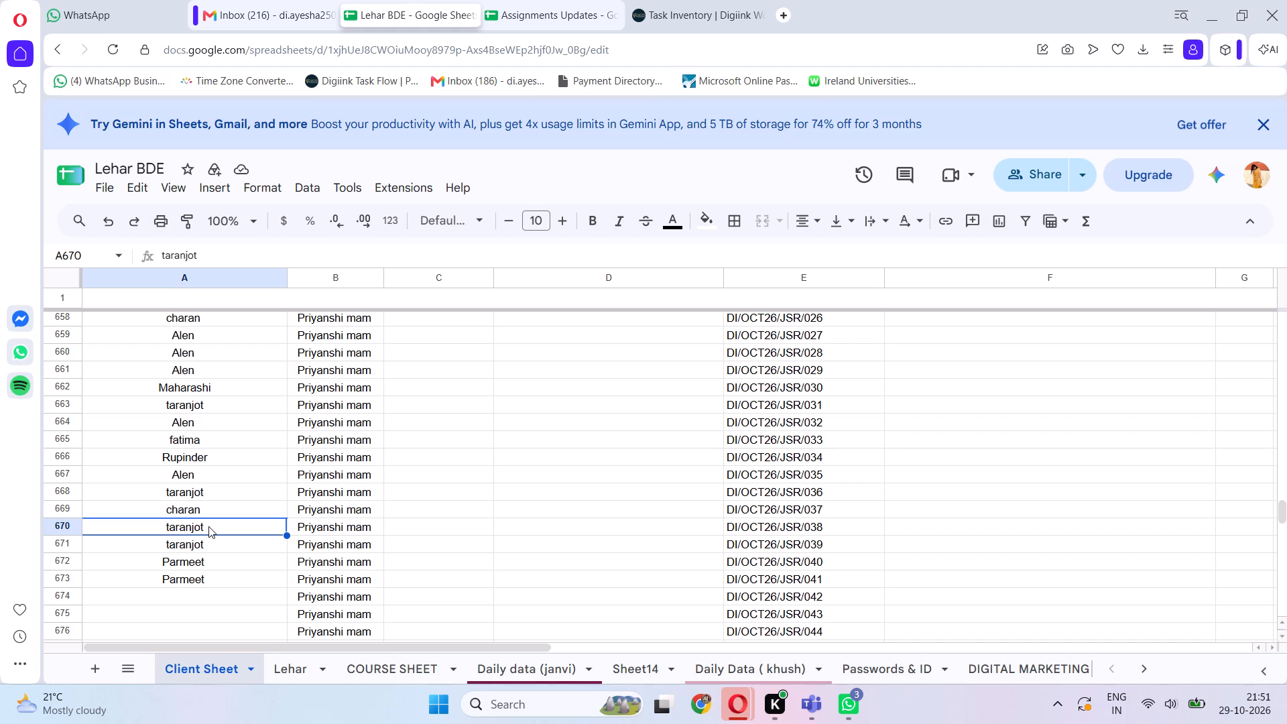
Select the five client names in A669:A673 of the Client Sheet.
drag(241, 507, 241, 508)
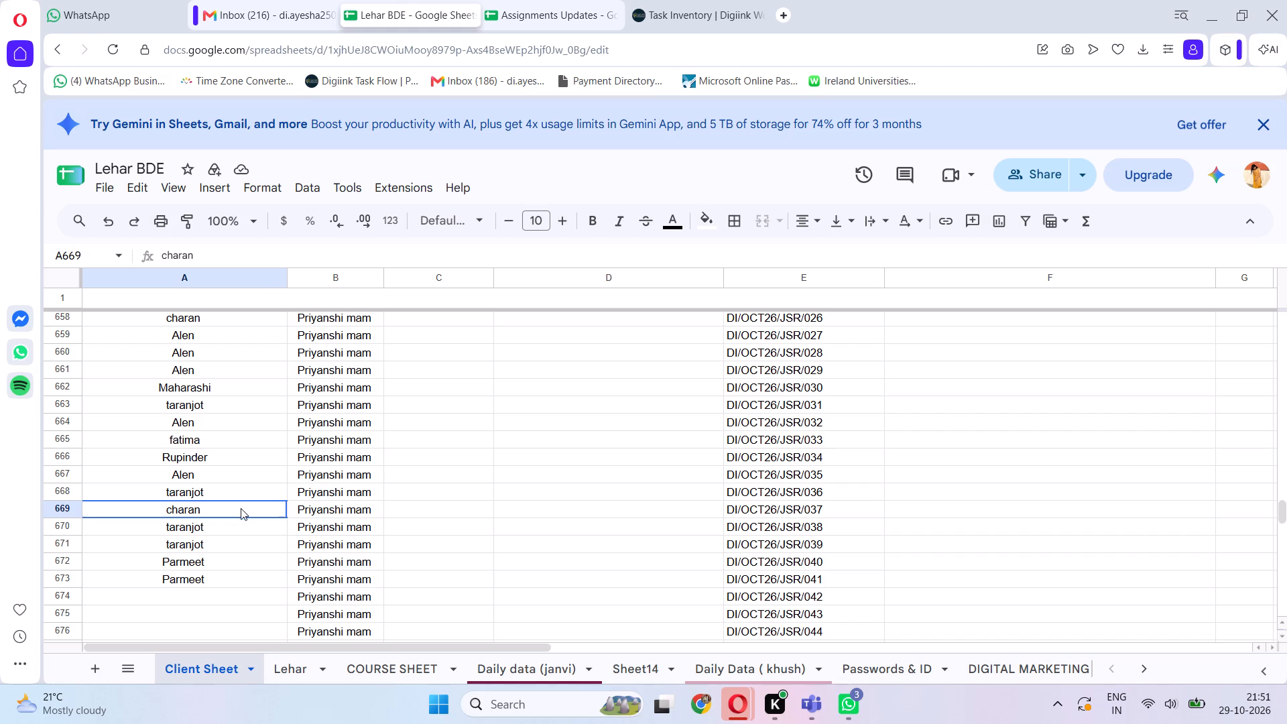
drag(241, 508, 237, 575)
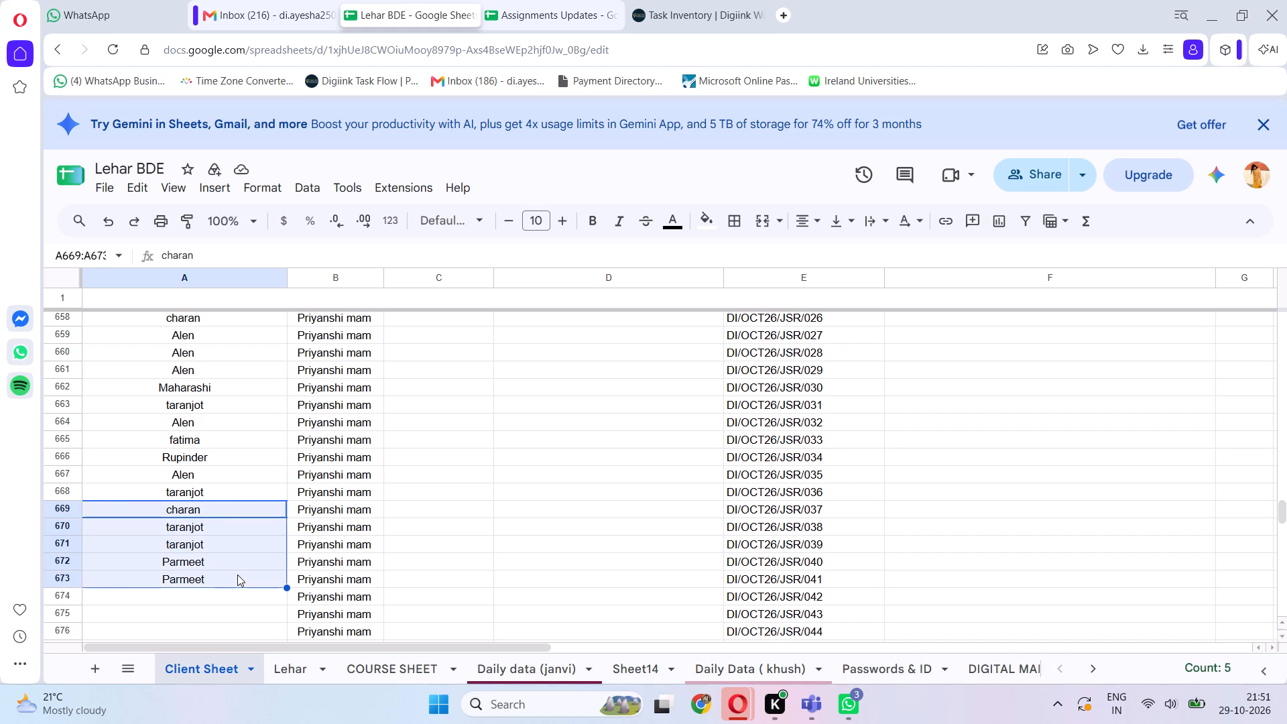
Move the five client names in A669:A673 of Lehar BDE down one row to start at A670.
key(ctrl+x)
click(243, 527)
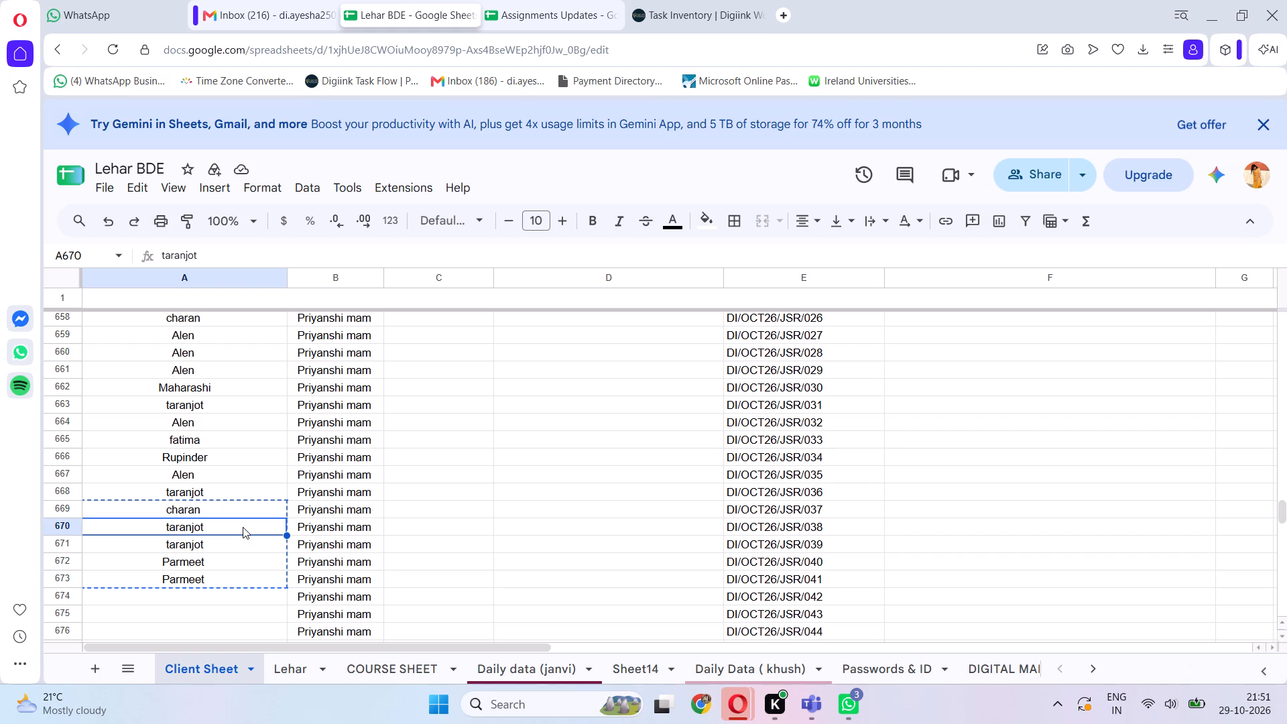
key(ctrl+v)
Enter fatima in the vacated client cell A669 and centre-align column A horizontally.
click(217, 514)
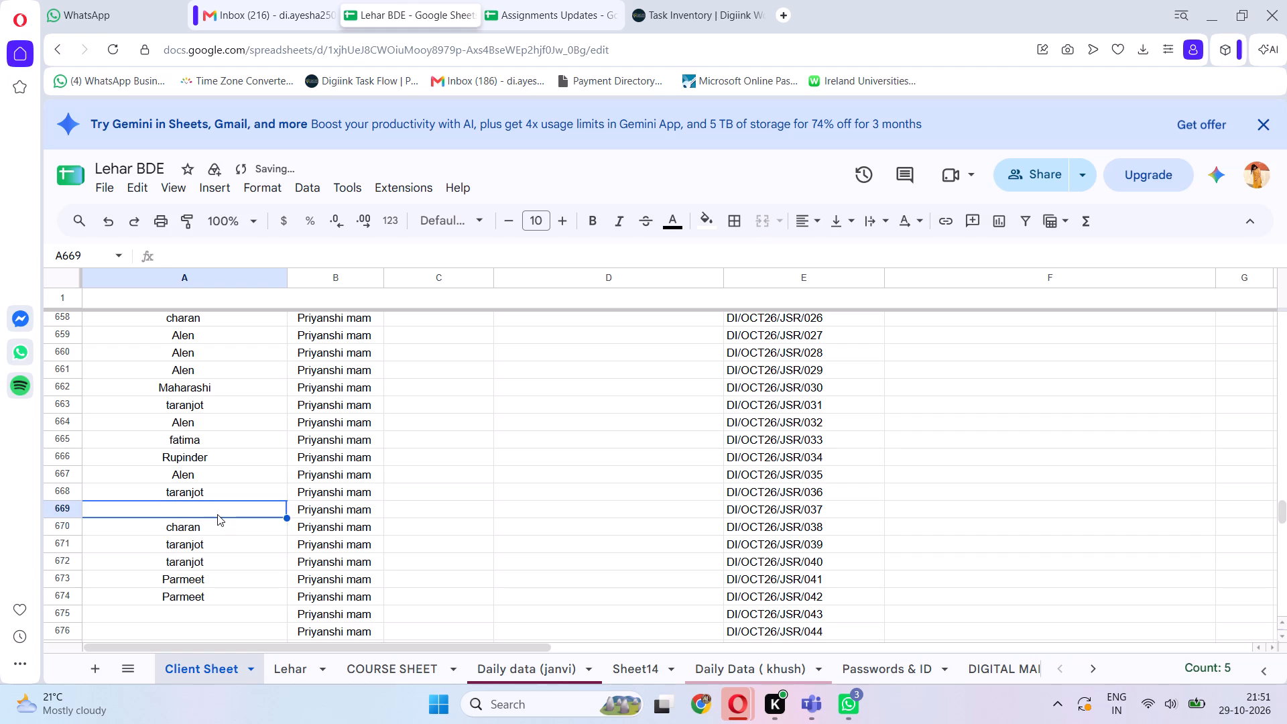
text(fatima)
key(Return)
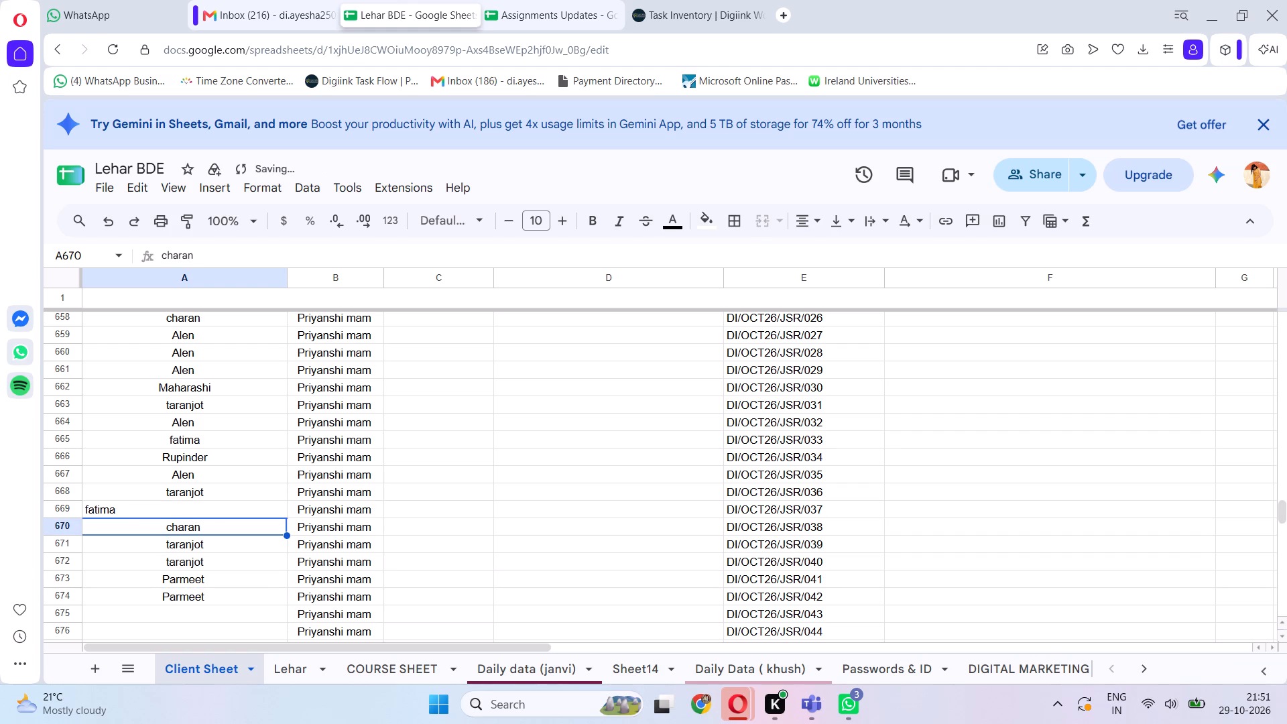
click(240, 282)
click(804, 227)
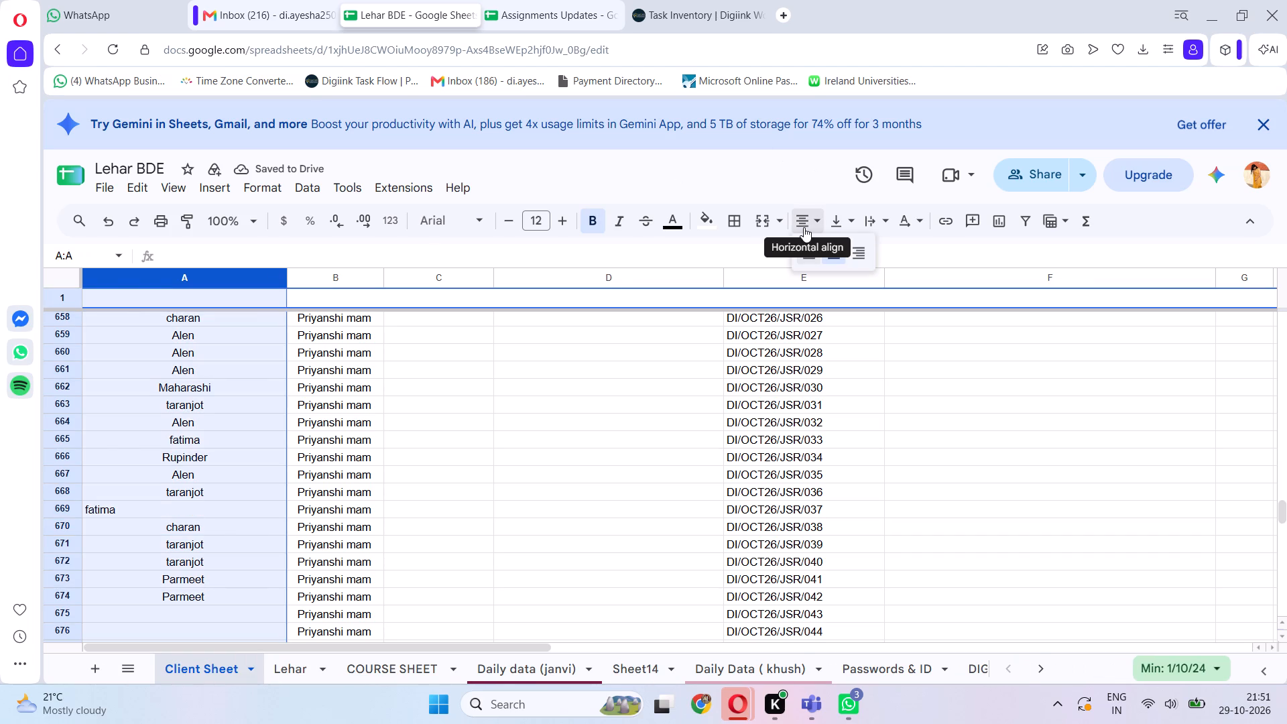
click(829, 249)
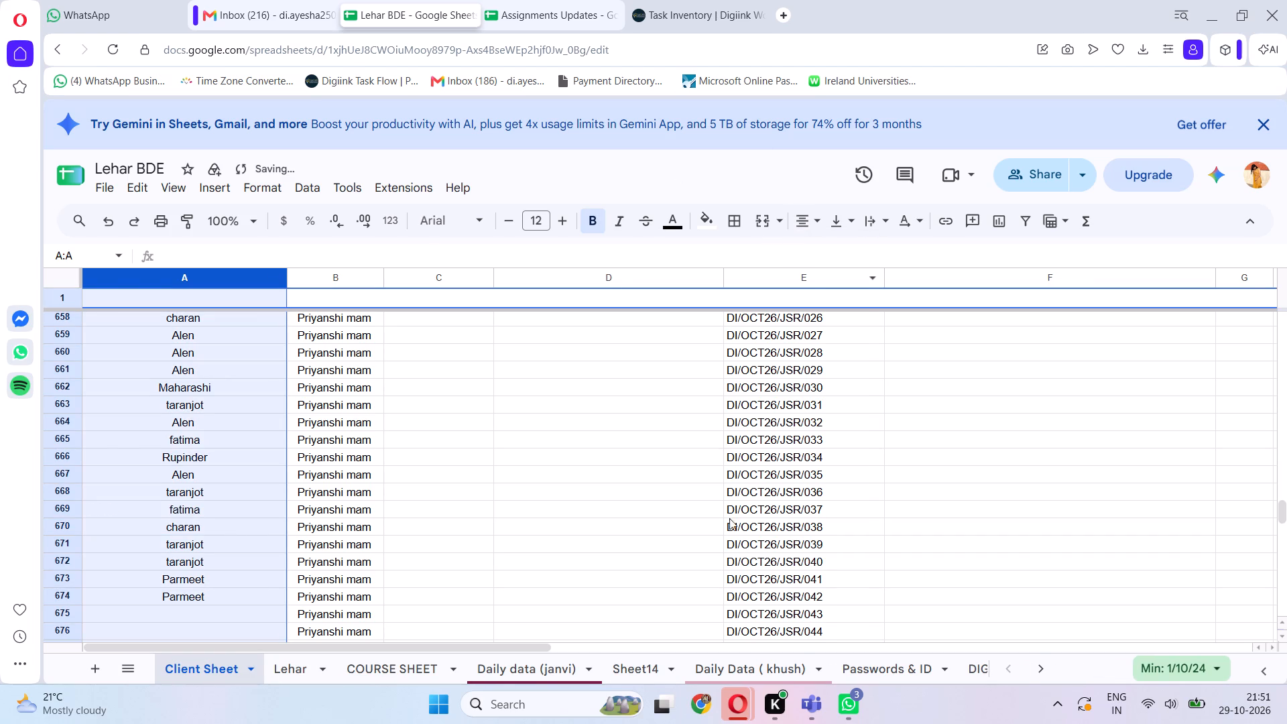
click(214, 613)
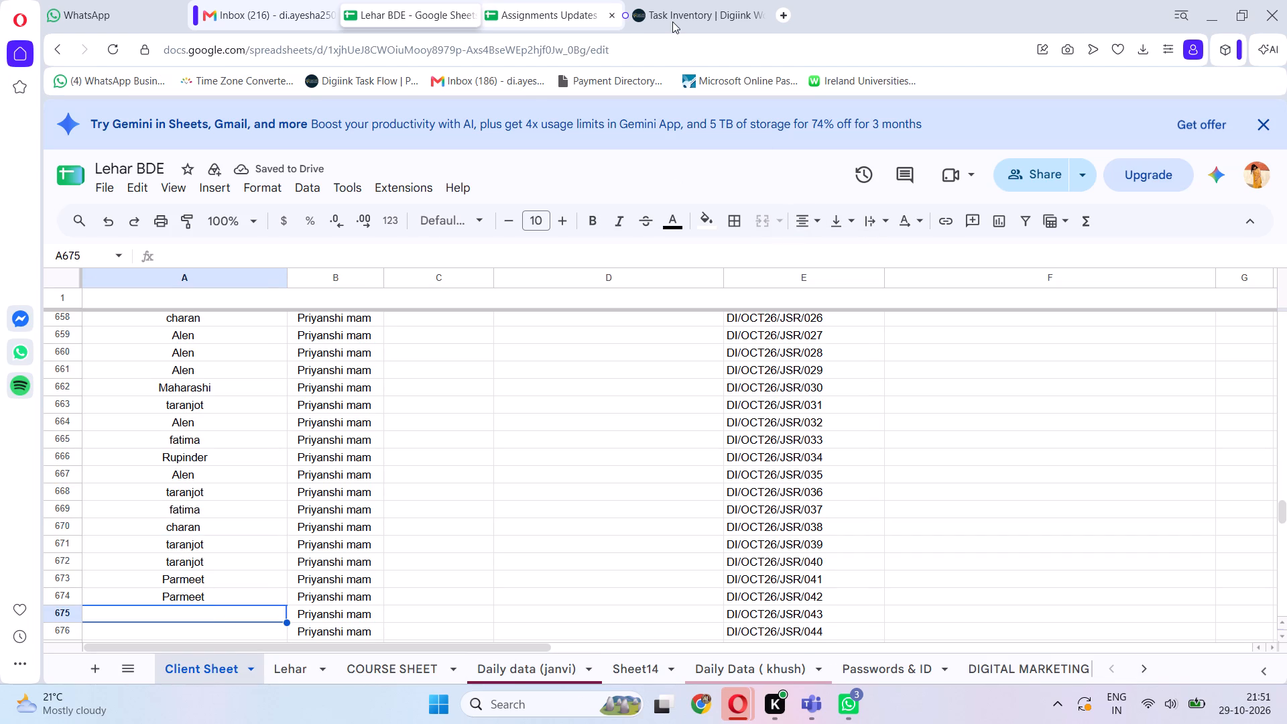
click(550, 7)
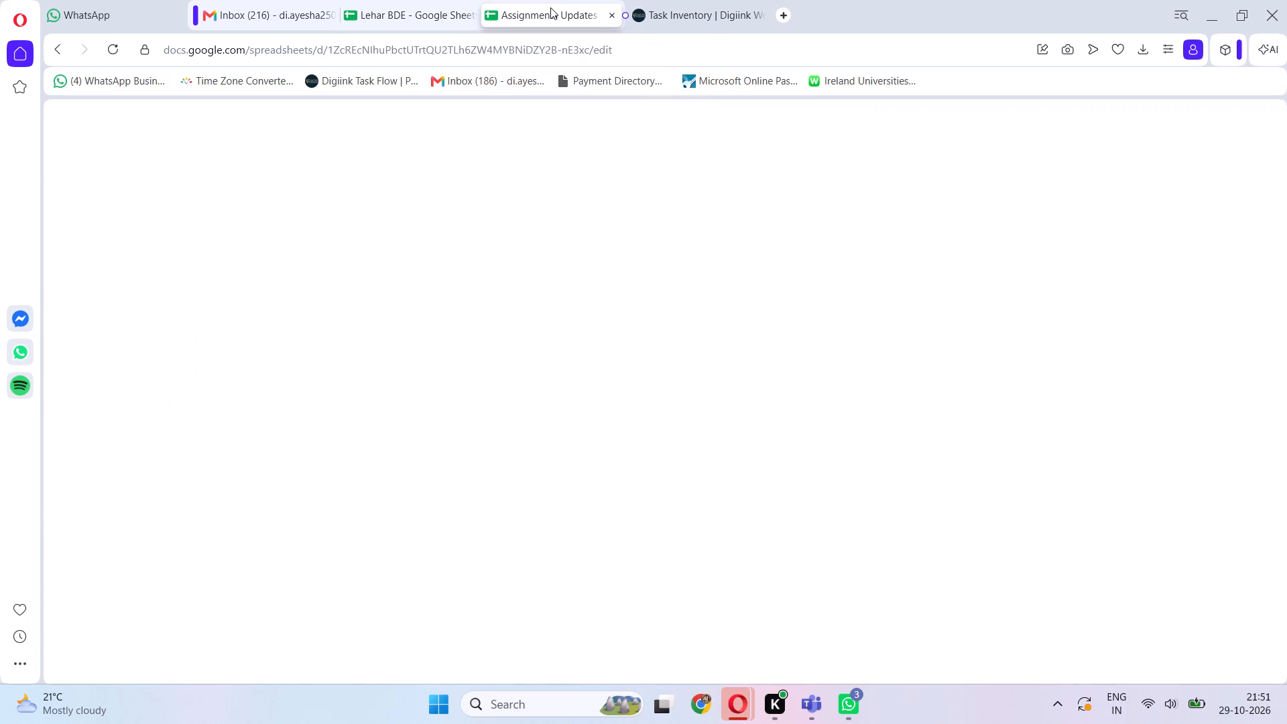
click(673, 0)
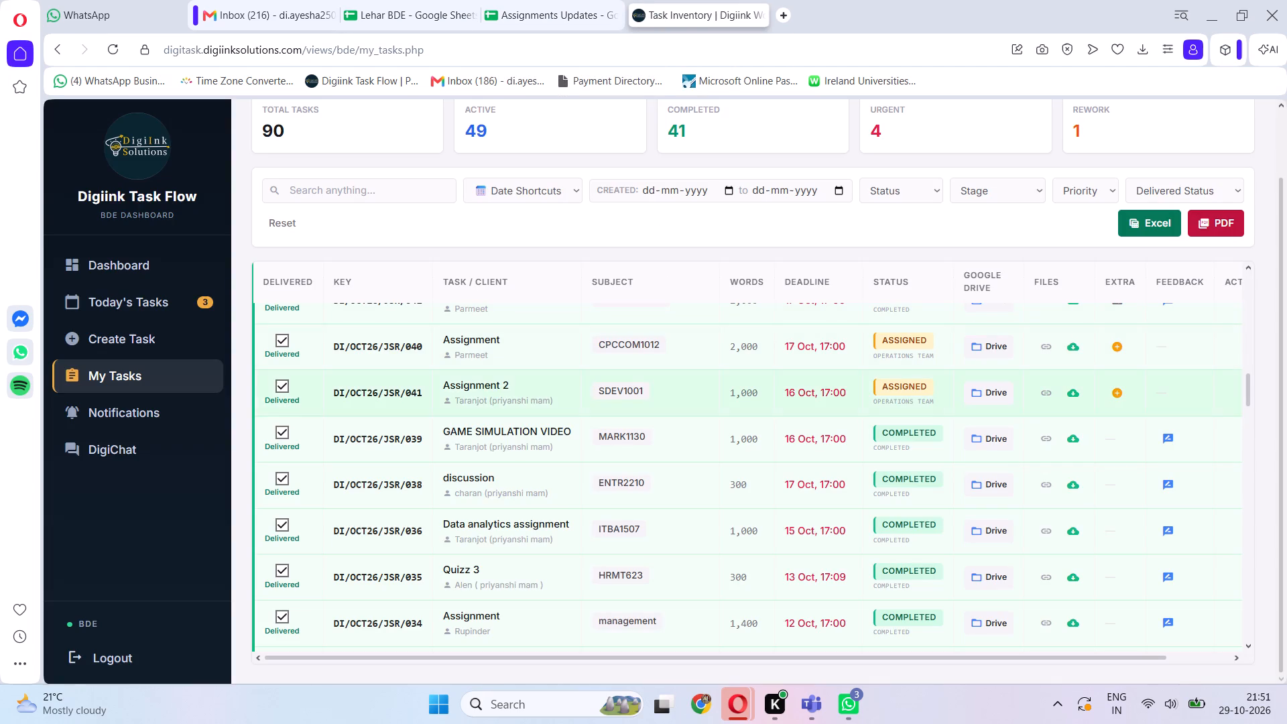
scroll(524, 339, up, 1)
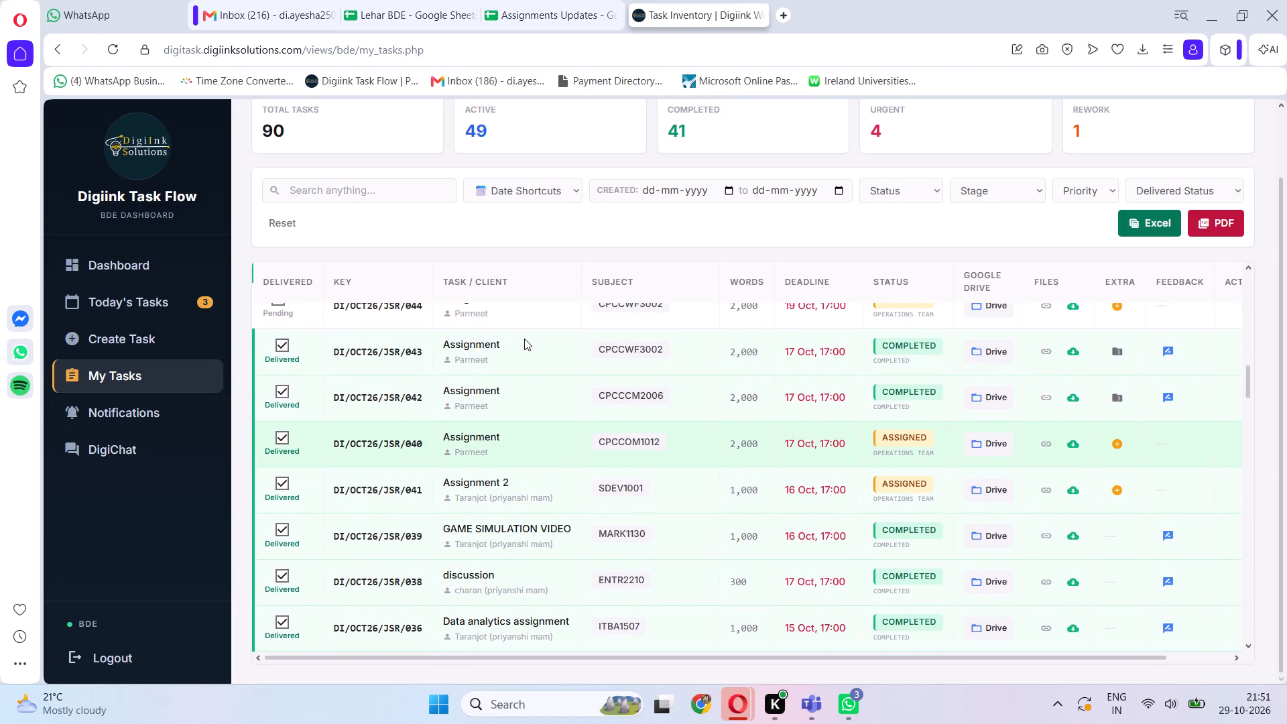
scroll(524, 339, up, 5)
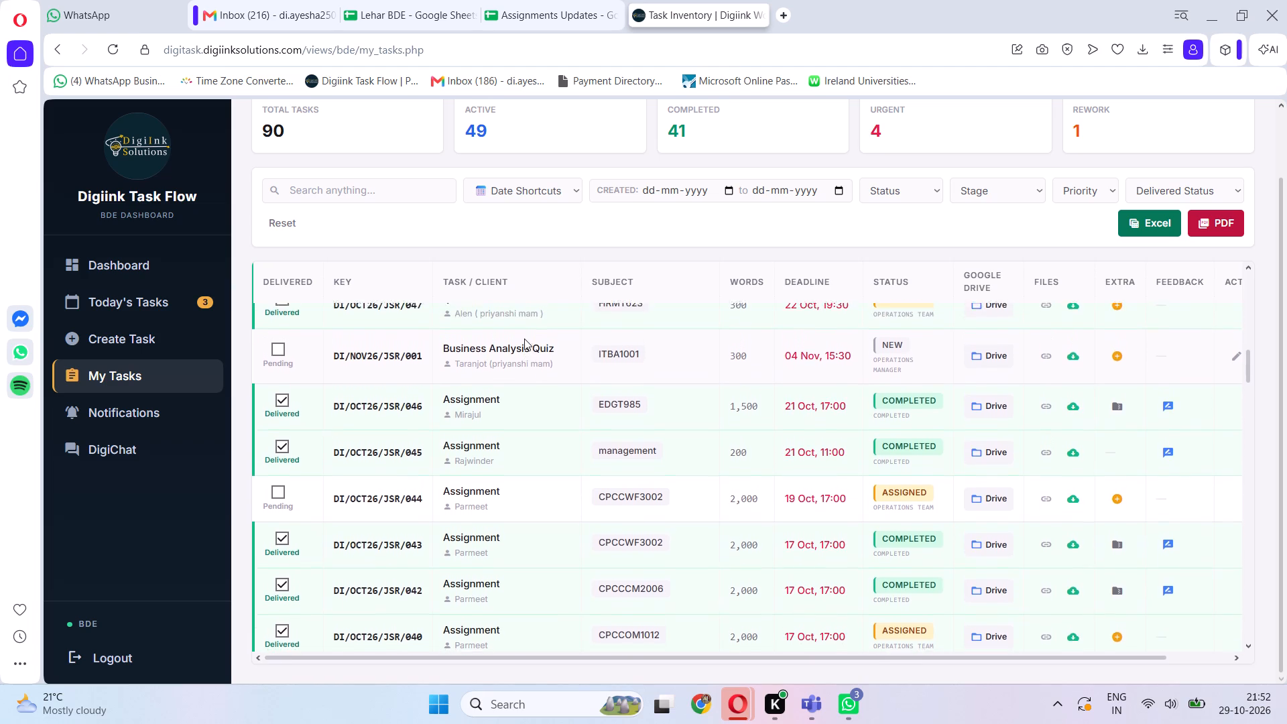
scroll(524, 339, up, 1)
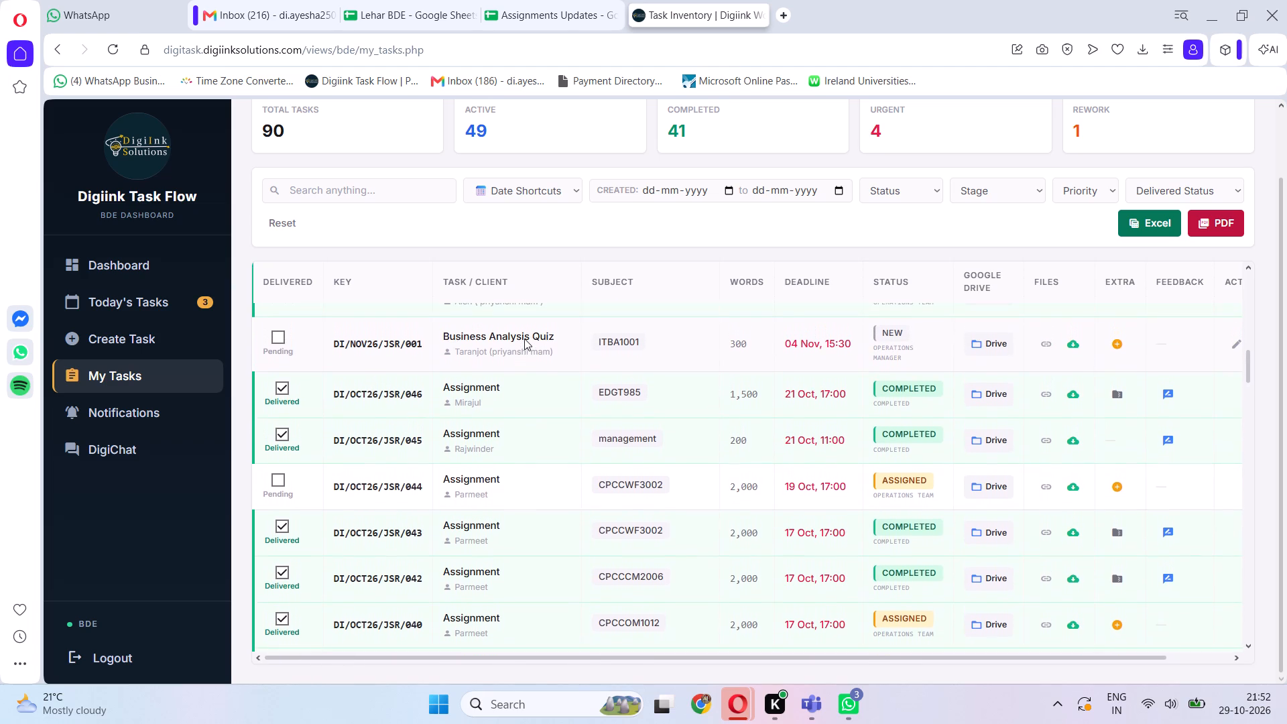
scroll(524, 339, up, 1)
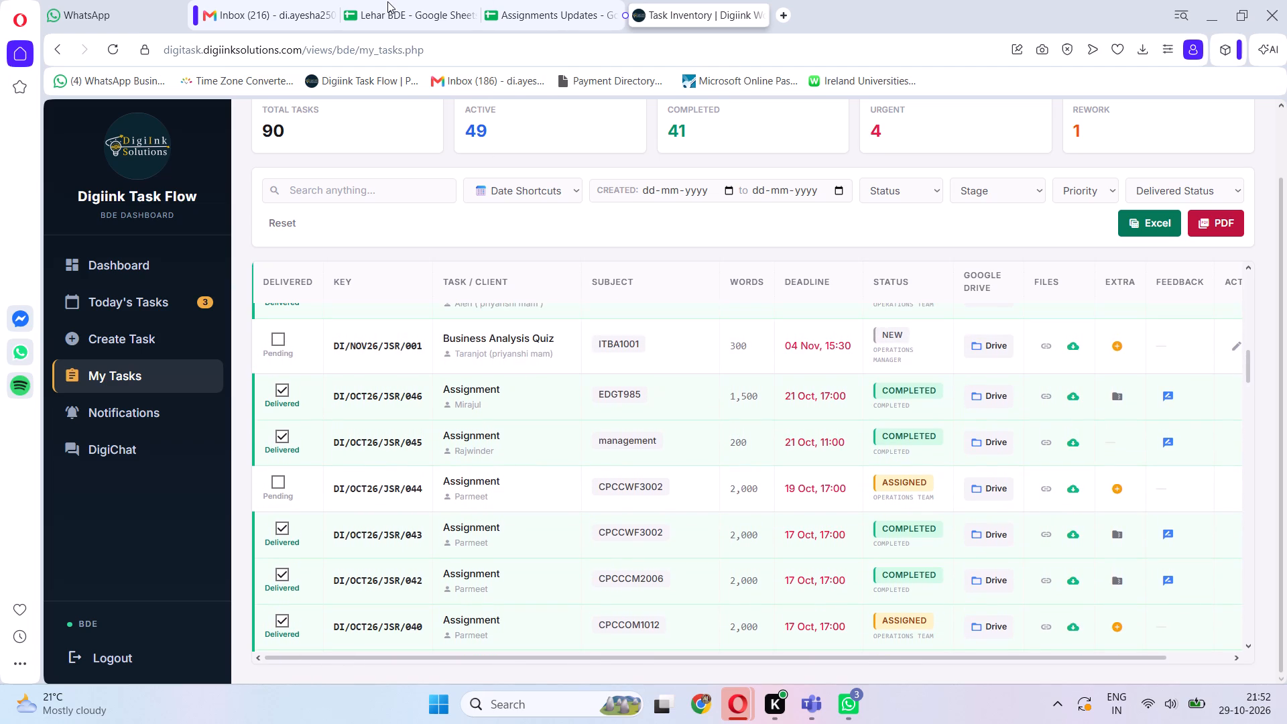
click(387, 1)
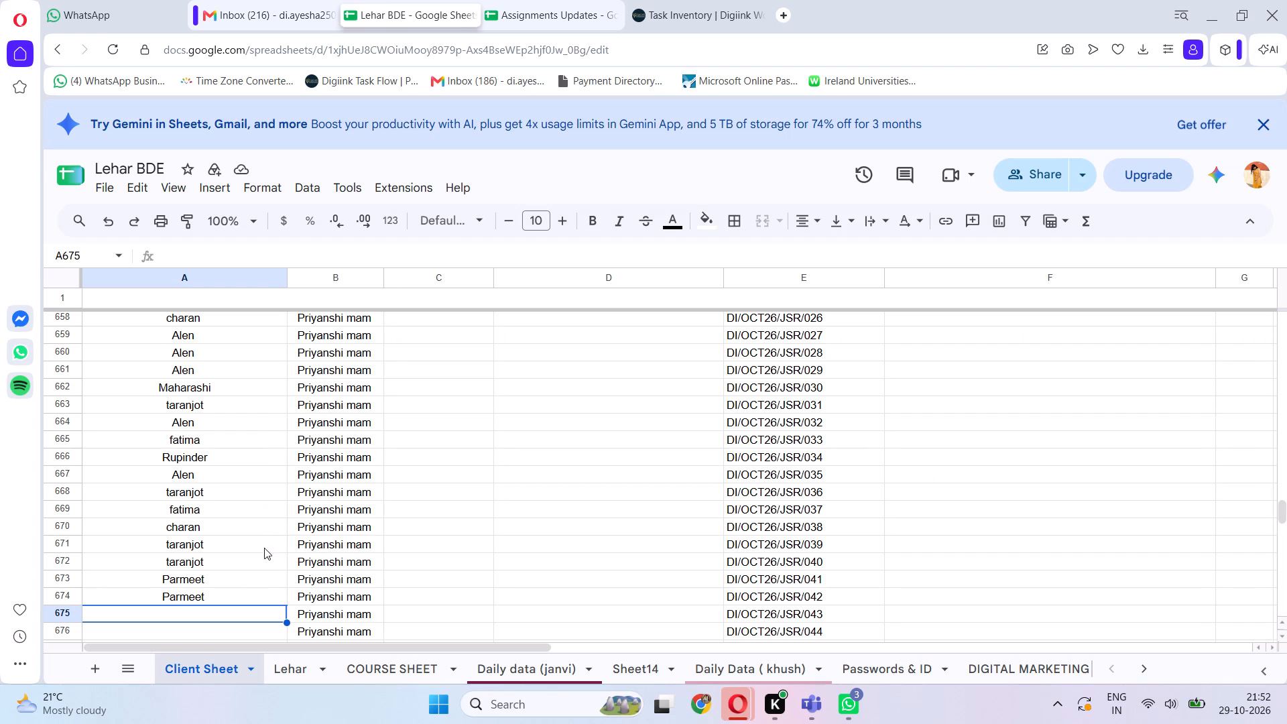
click(253, 595)
key(ctrl+c)
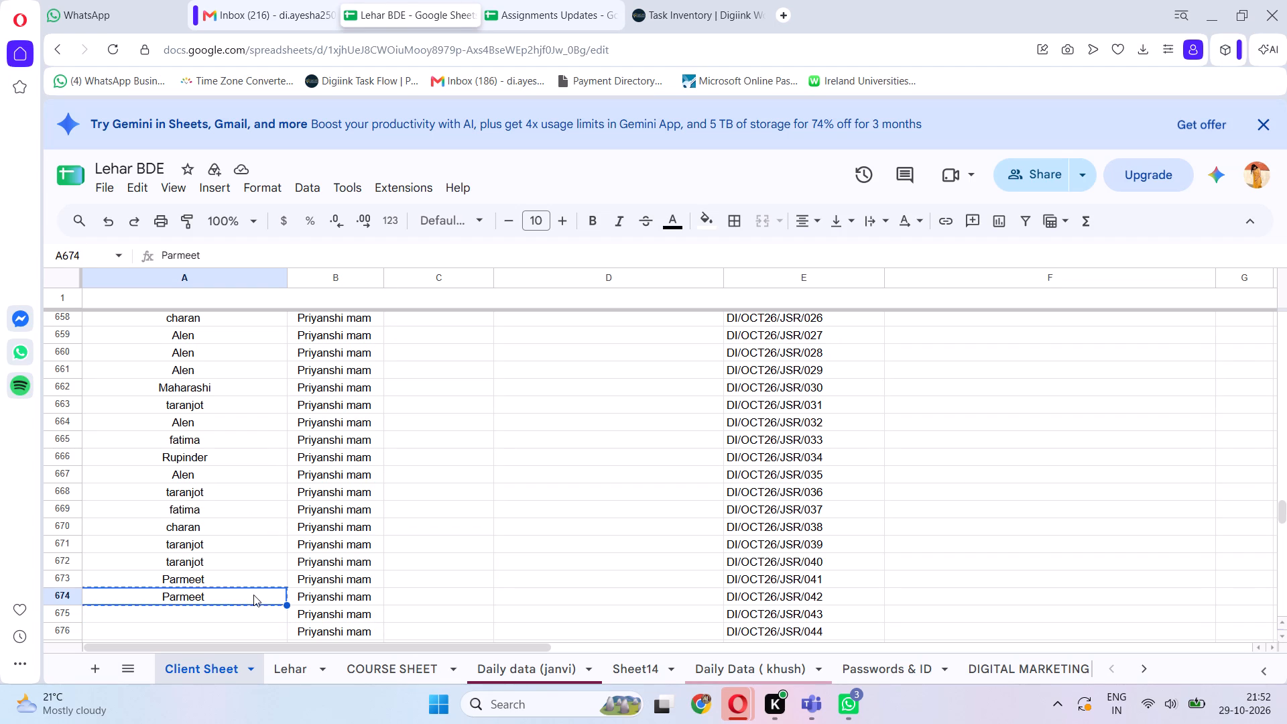
scroll(254, 621, down, 3)
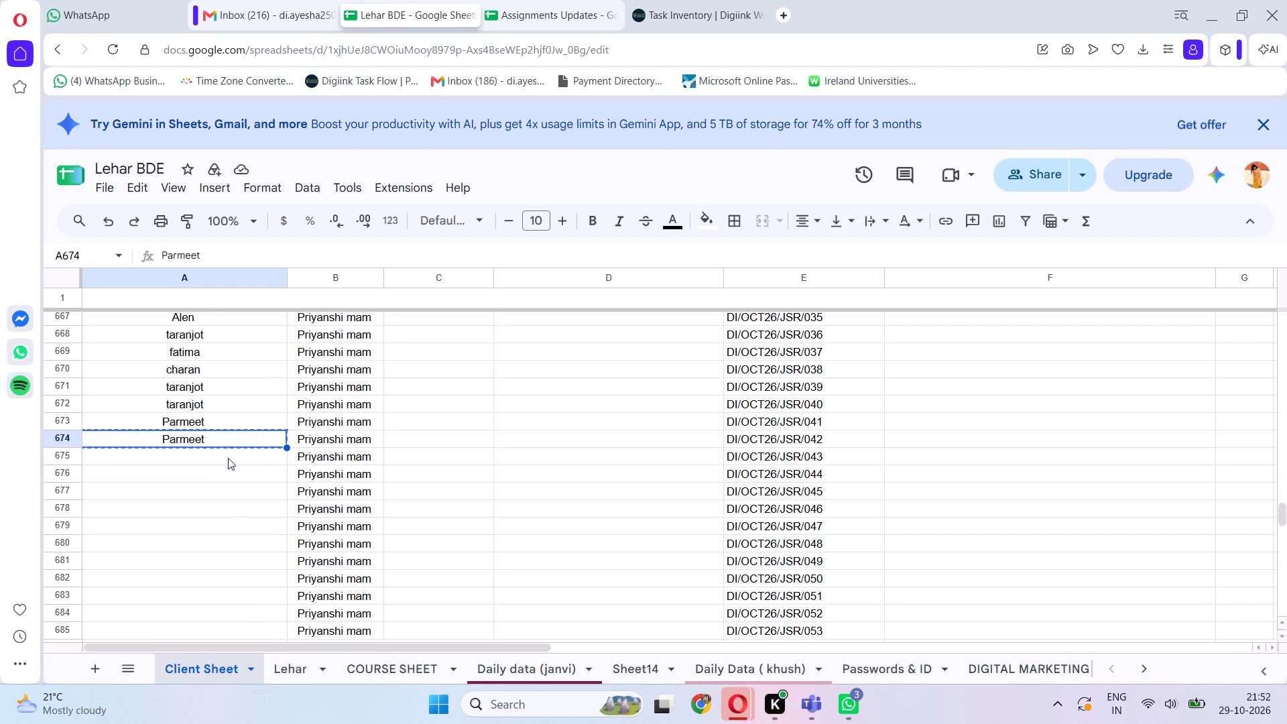
drag(227, 457, 227, 479)
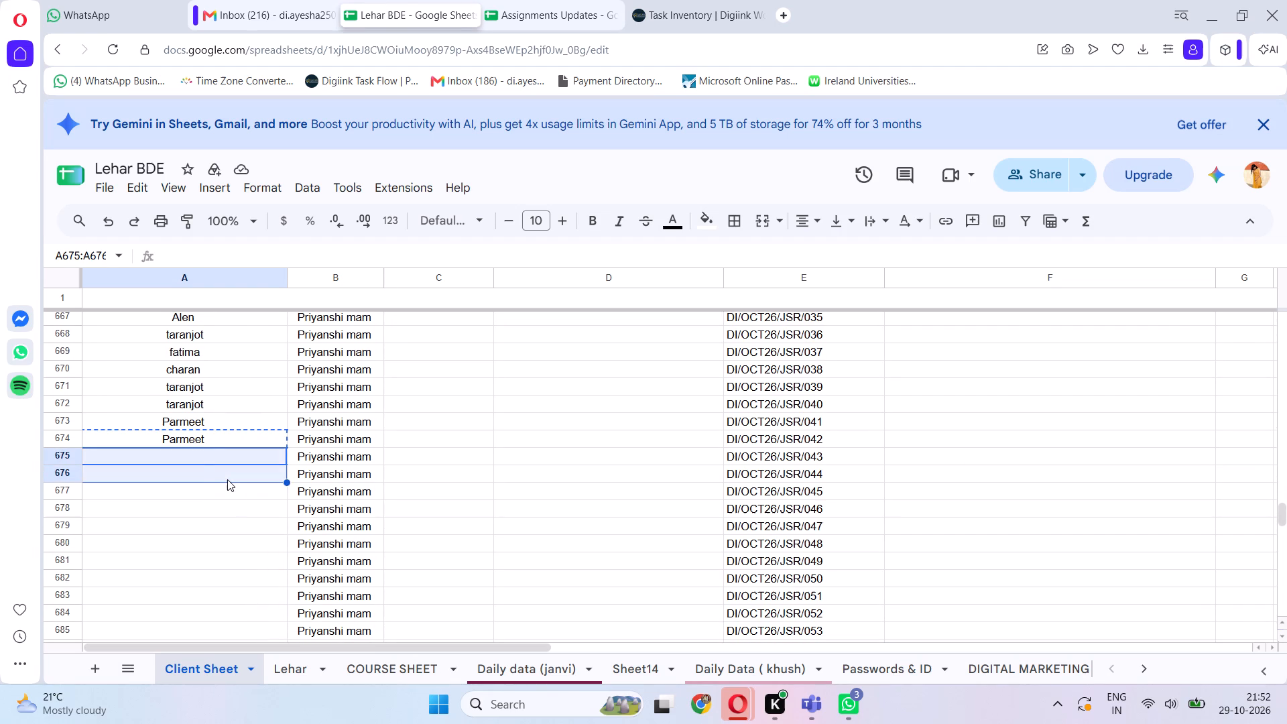
key(ctrl+v)
click(209, 500)
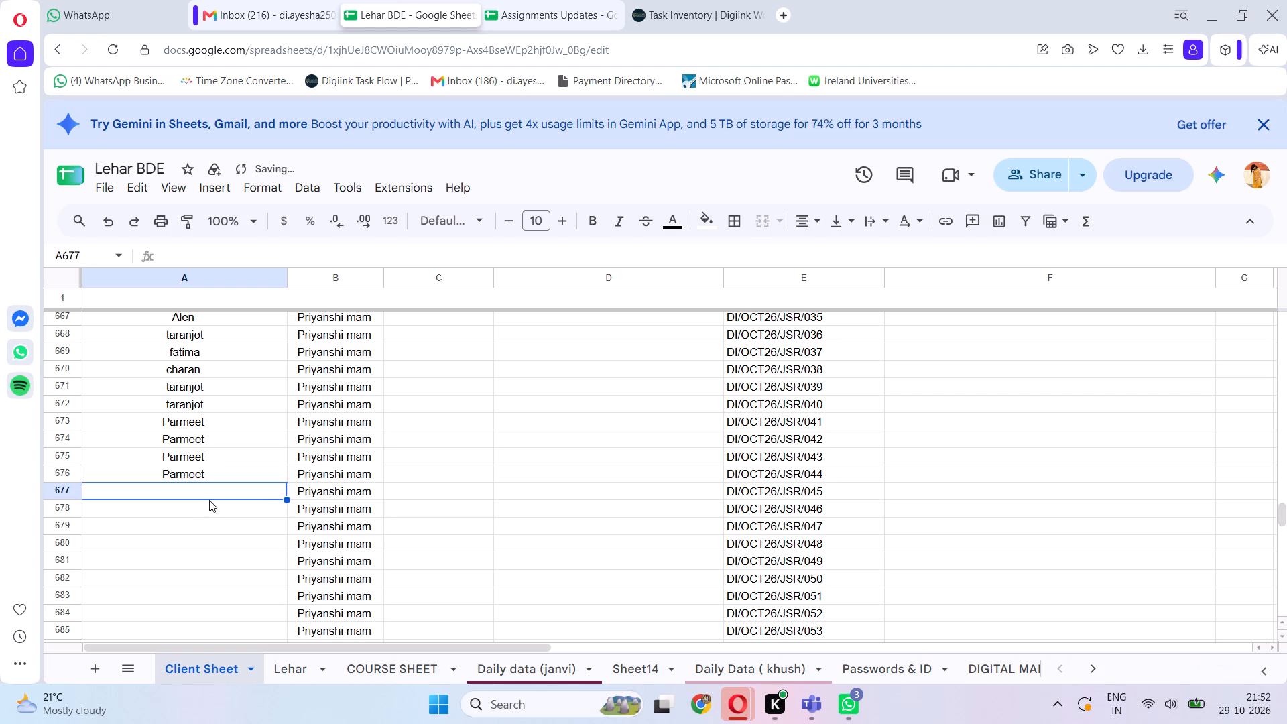
click(687, 0)
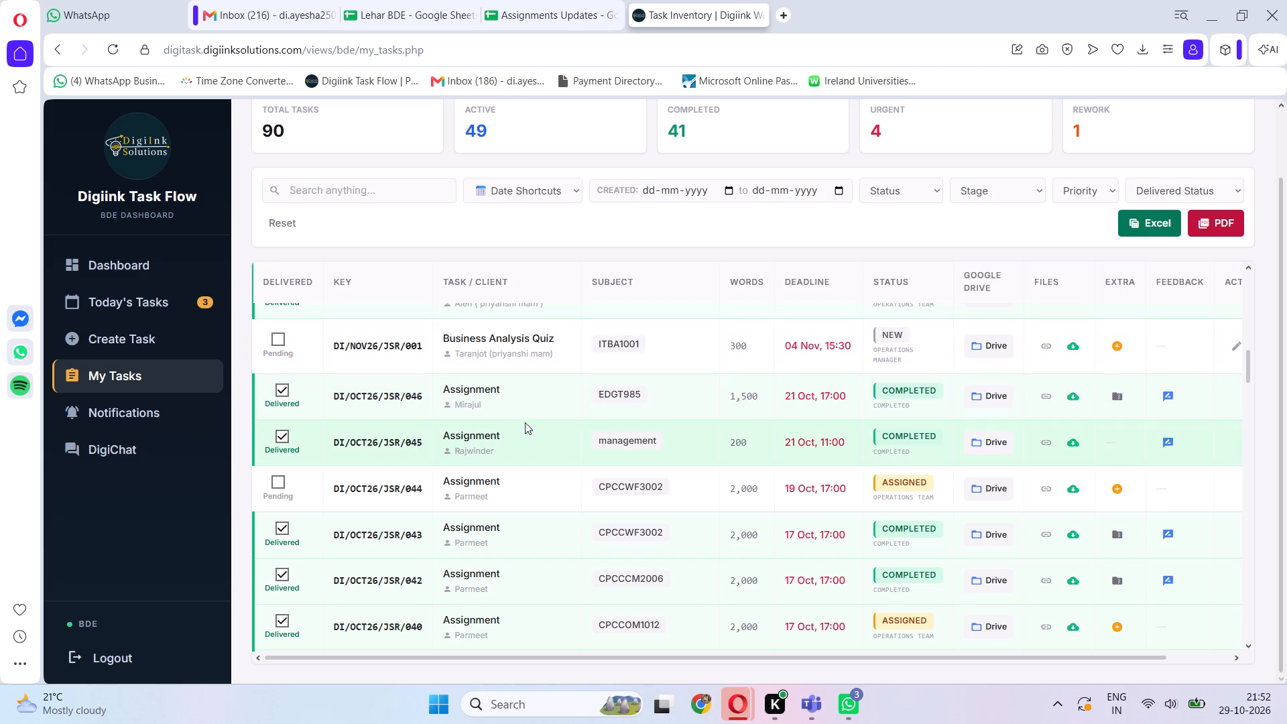
click(584, 1)
click(400, 3)
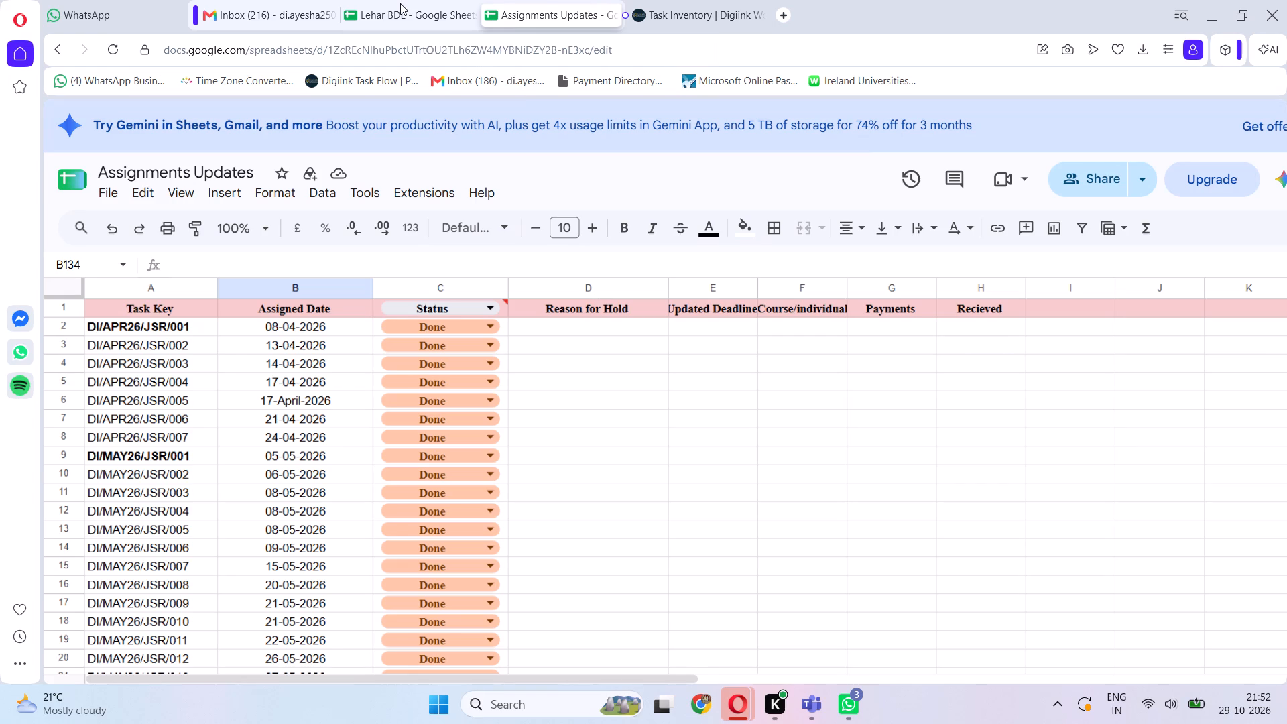
text(Rajwinder)
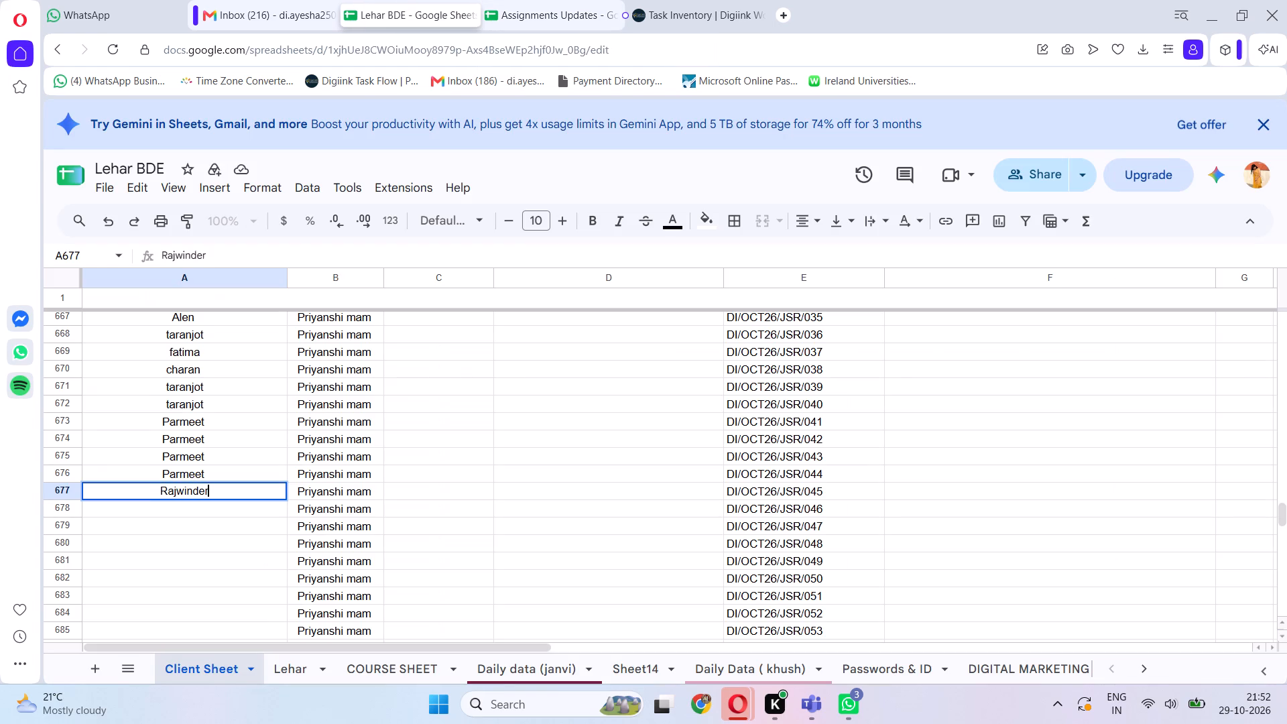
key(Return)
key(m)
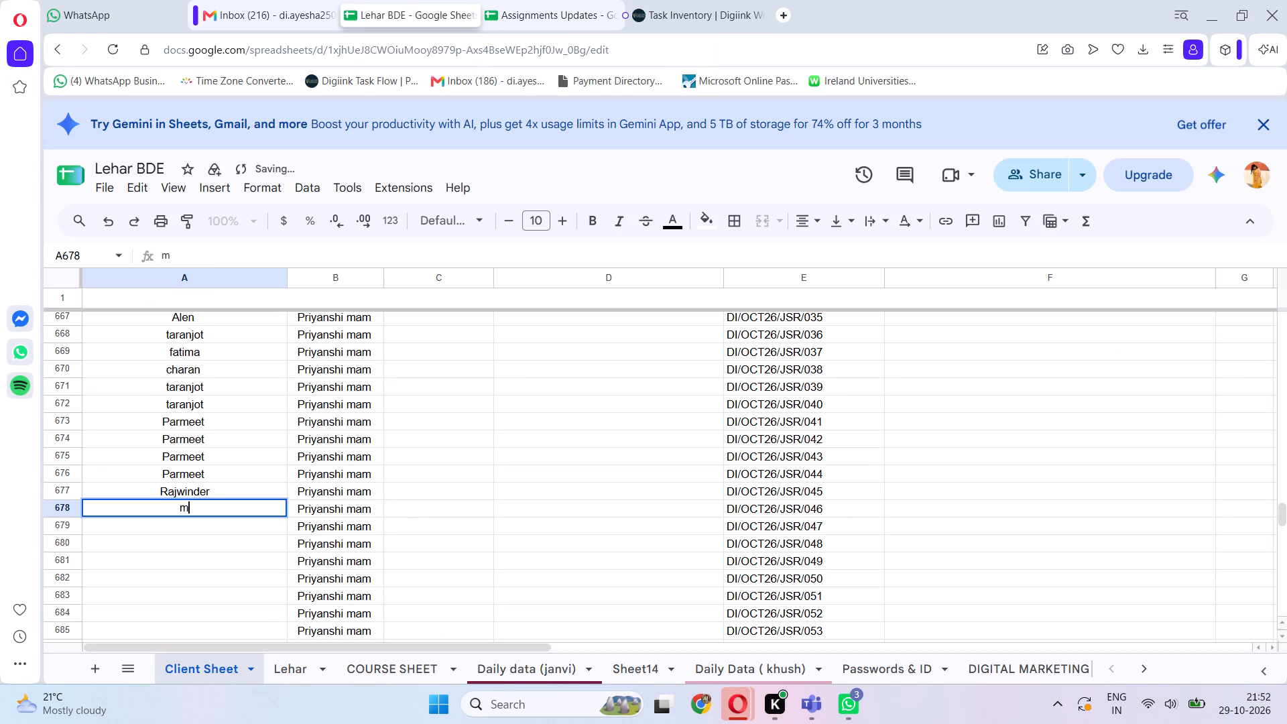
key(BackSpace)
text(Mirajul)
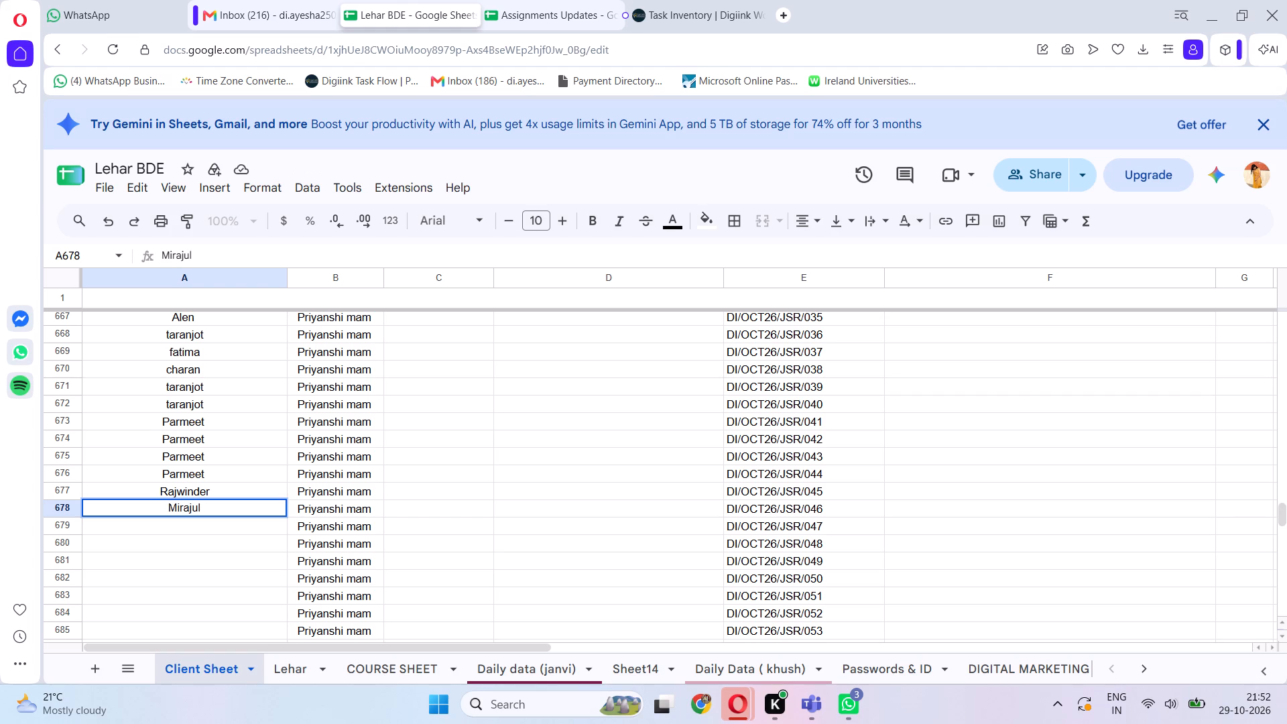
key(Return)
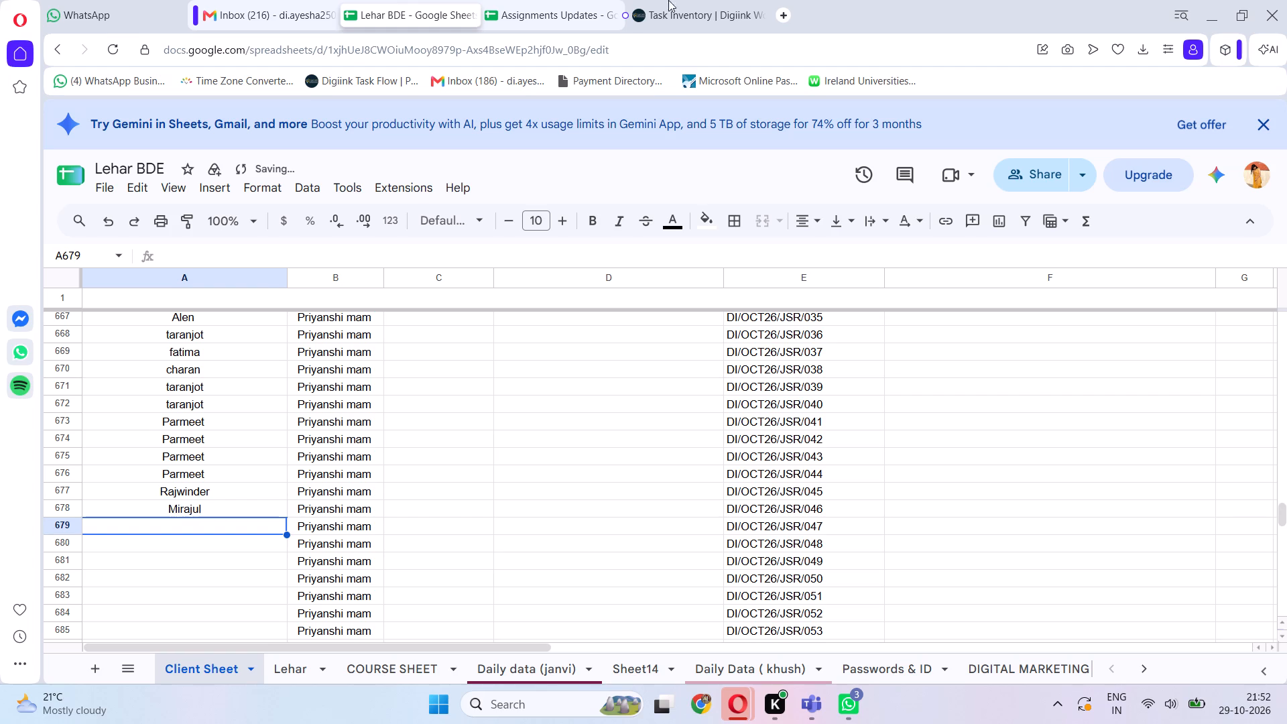
Check the clients for tasks DI/OCT26/JSR/047 to 053 in the Task Inventory, and try to start the entry in A679 of Lehar BDE.
click(689, 0)
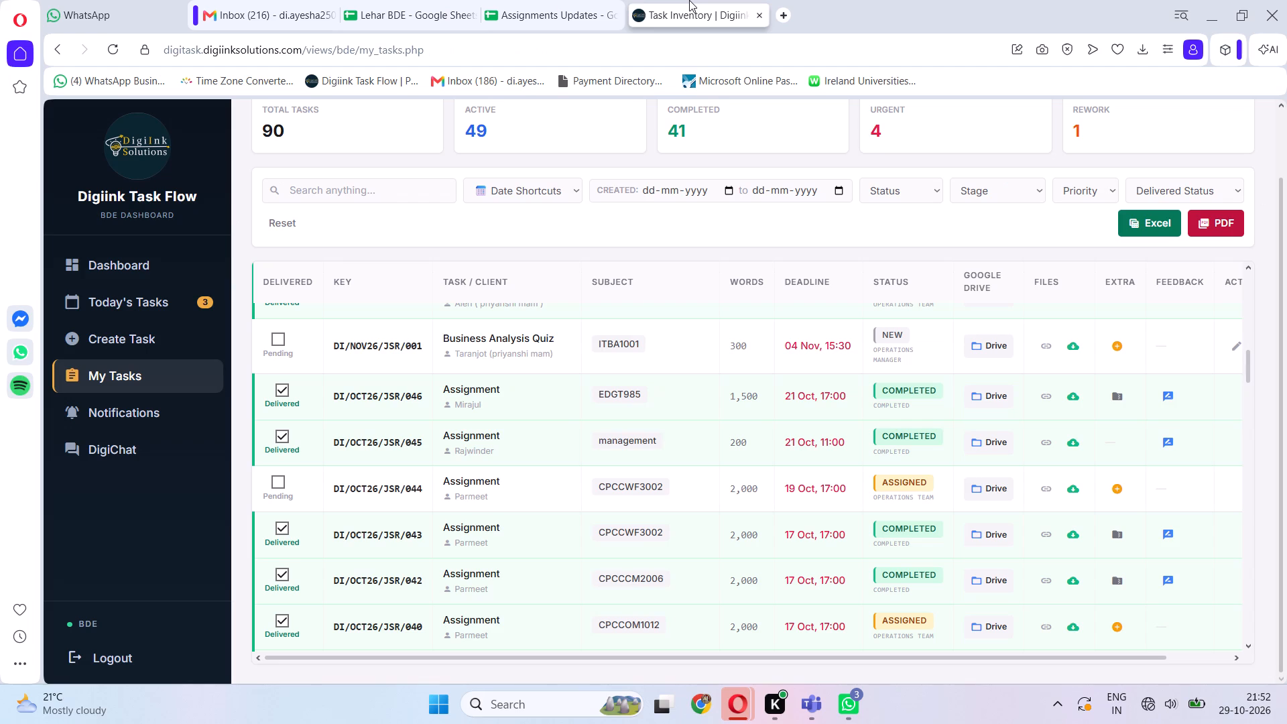
scroll(511, 339, up, 1)
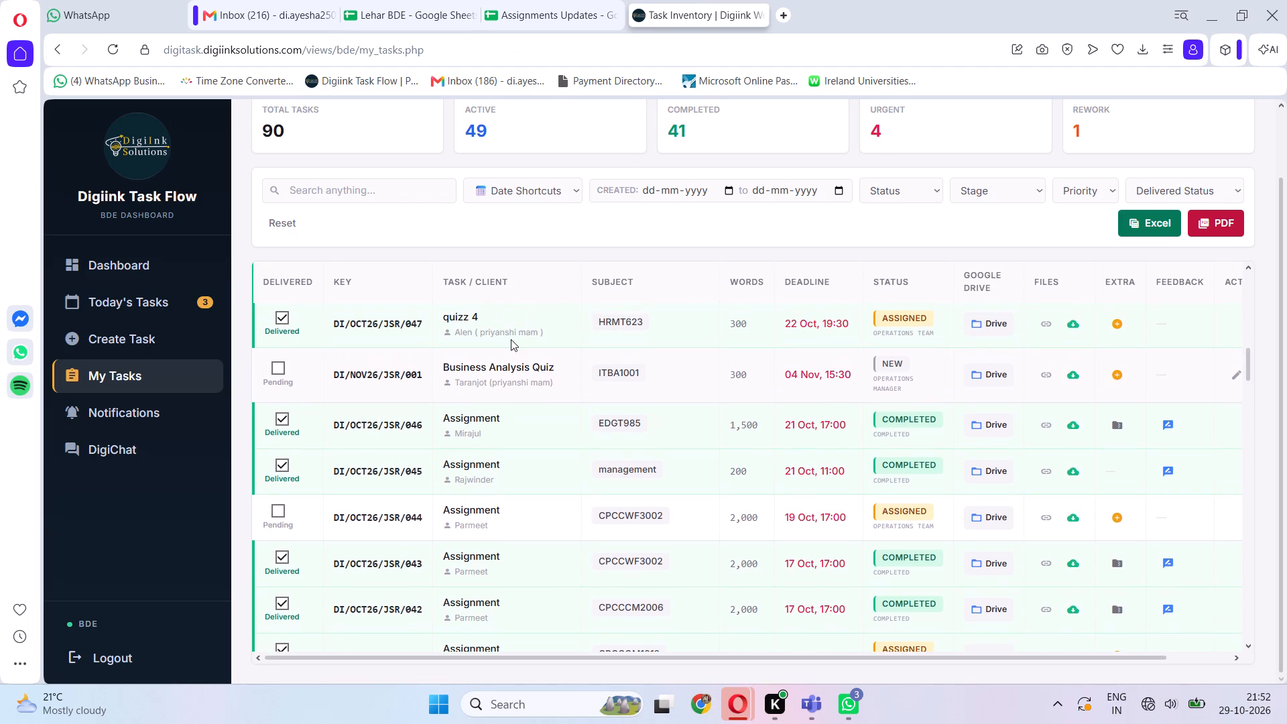
scroll(511, 339, up, 4)
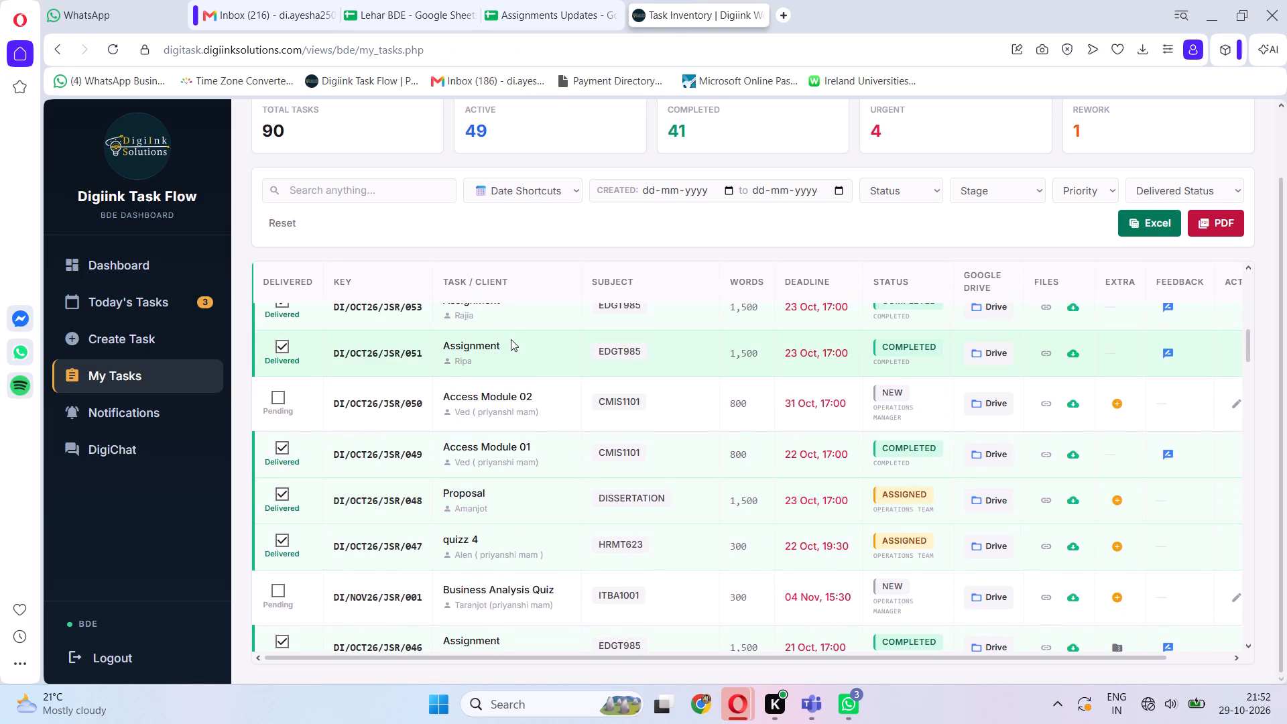
scroll(511, 339, up, 1)
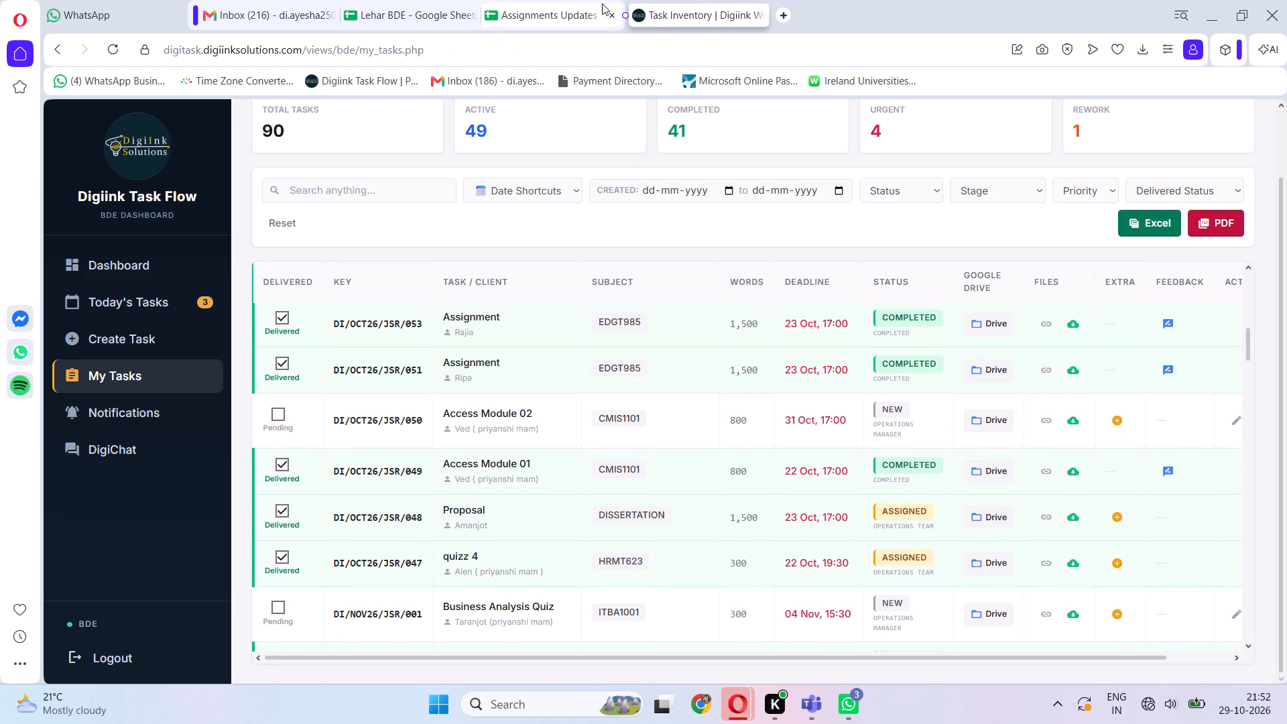
click(574, 12)
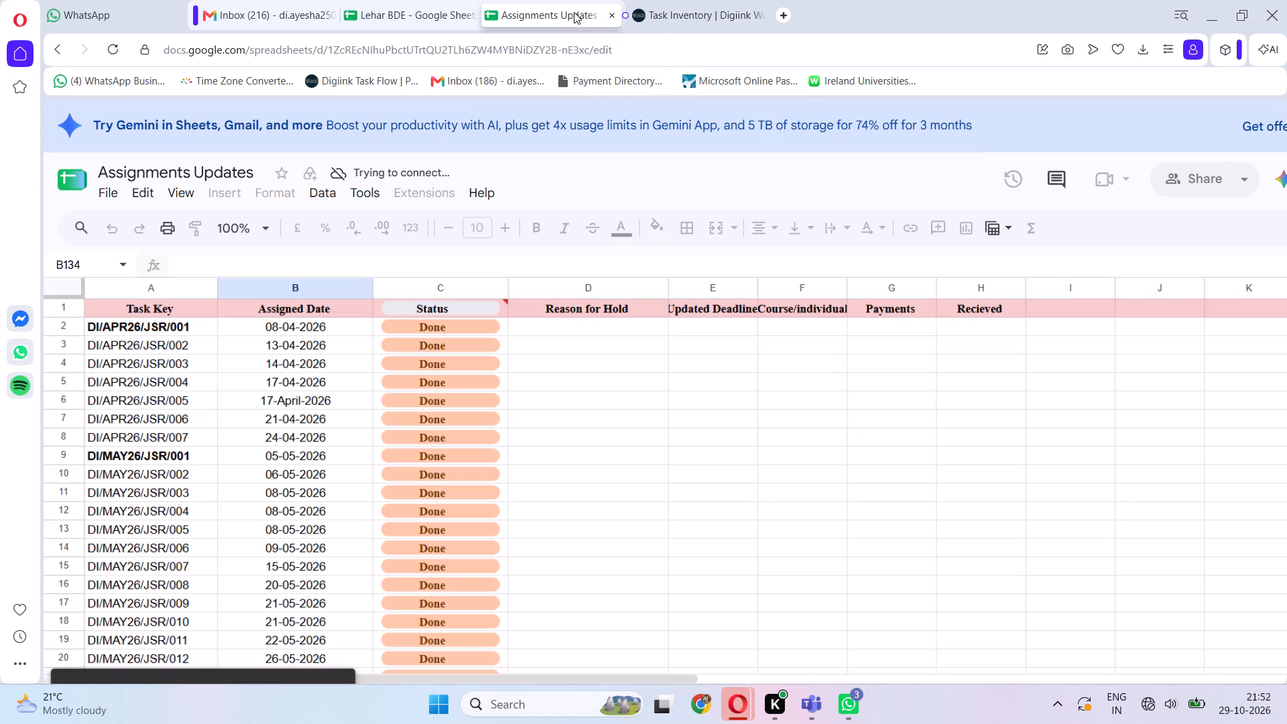
click(436, 7)
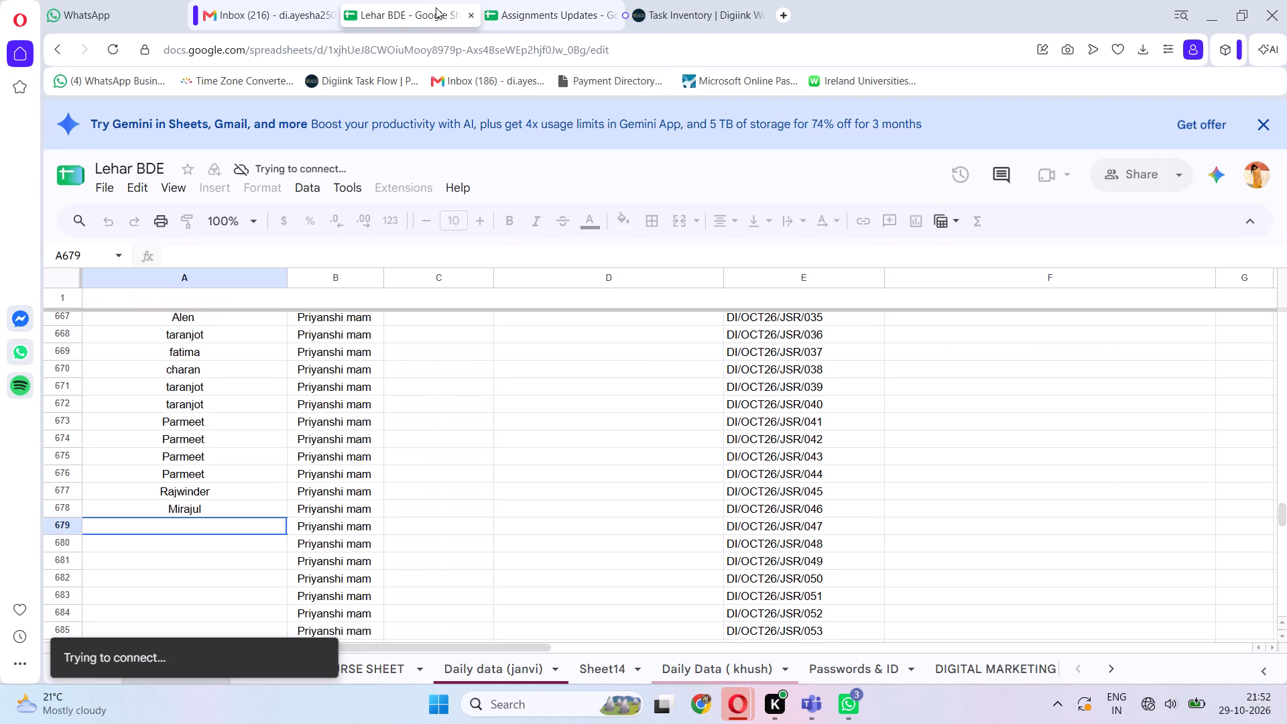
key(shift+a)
Connect the computer to the iPhone Wi-Fi network with automatic connection enabled.
click(1156, 715)
click(1072, 393)
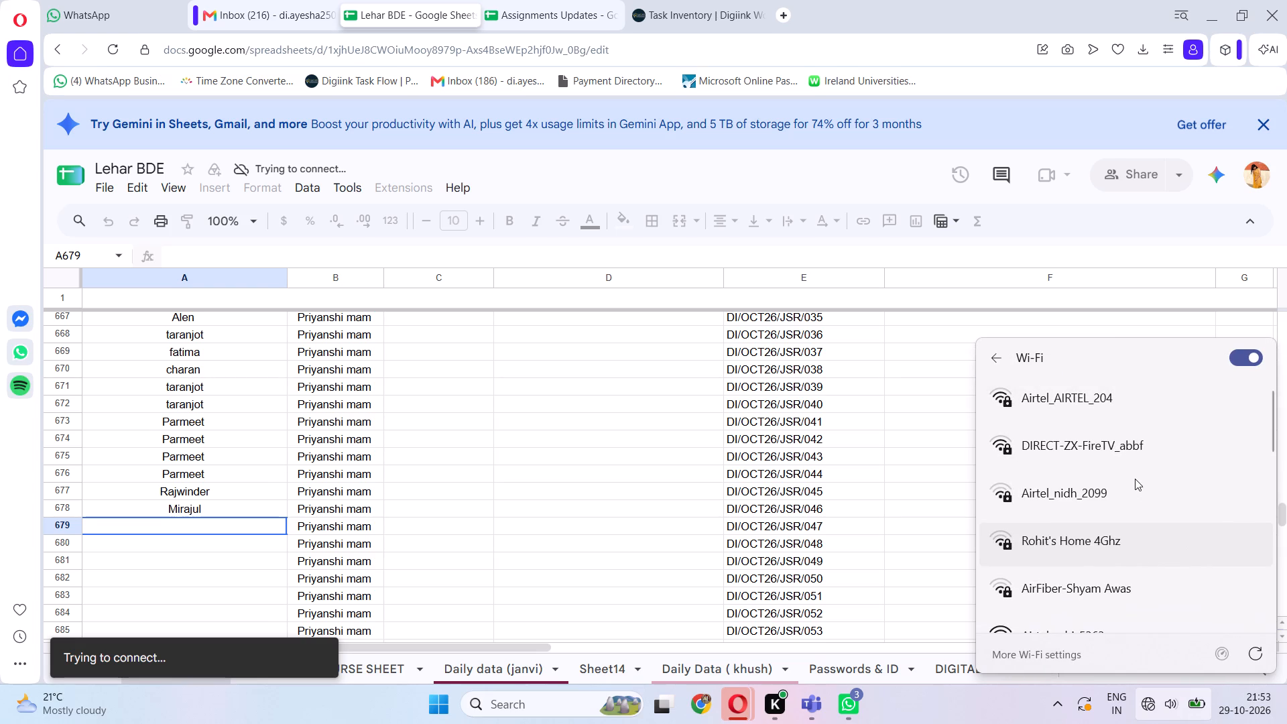
scroll(1135, 475, down, 7)
click(1040, 608)
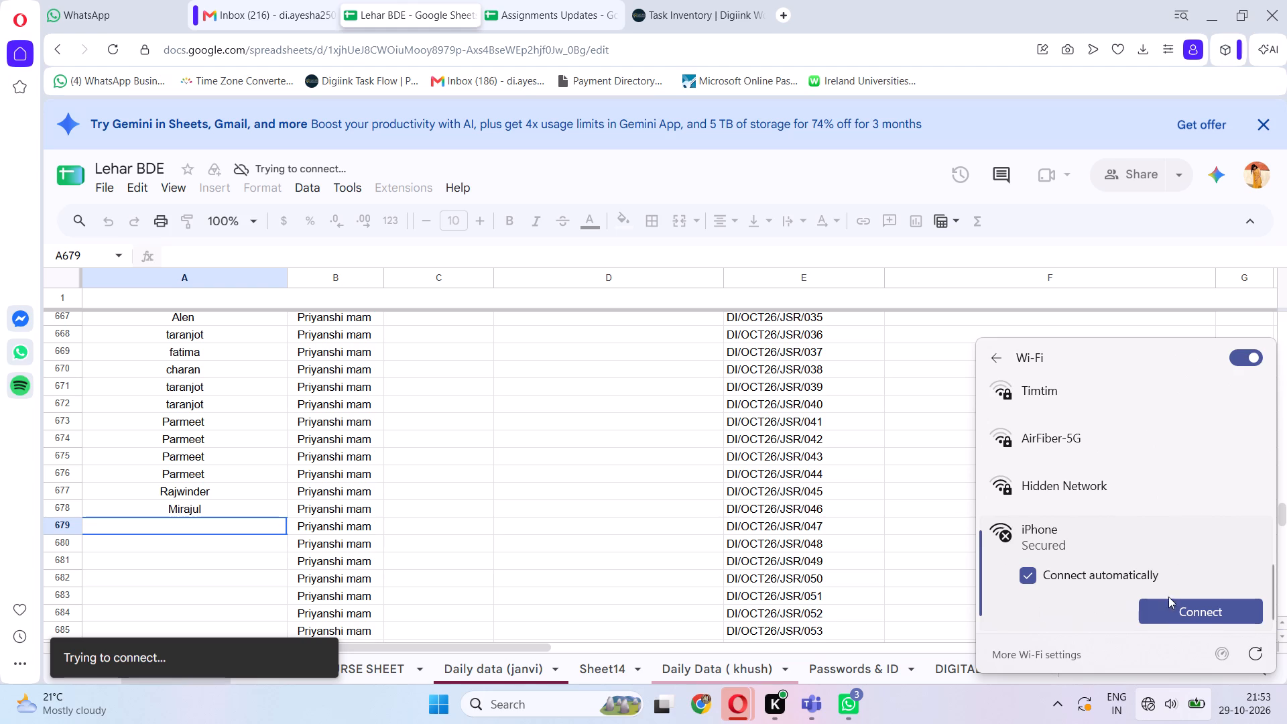
click(1215, 610)
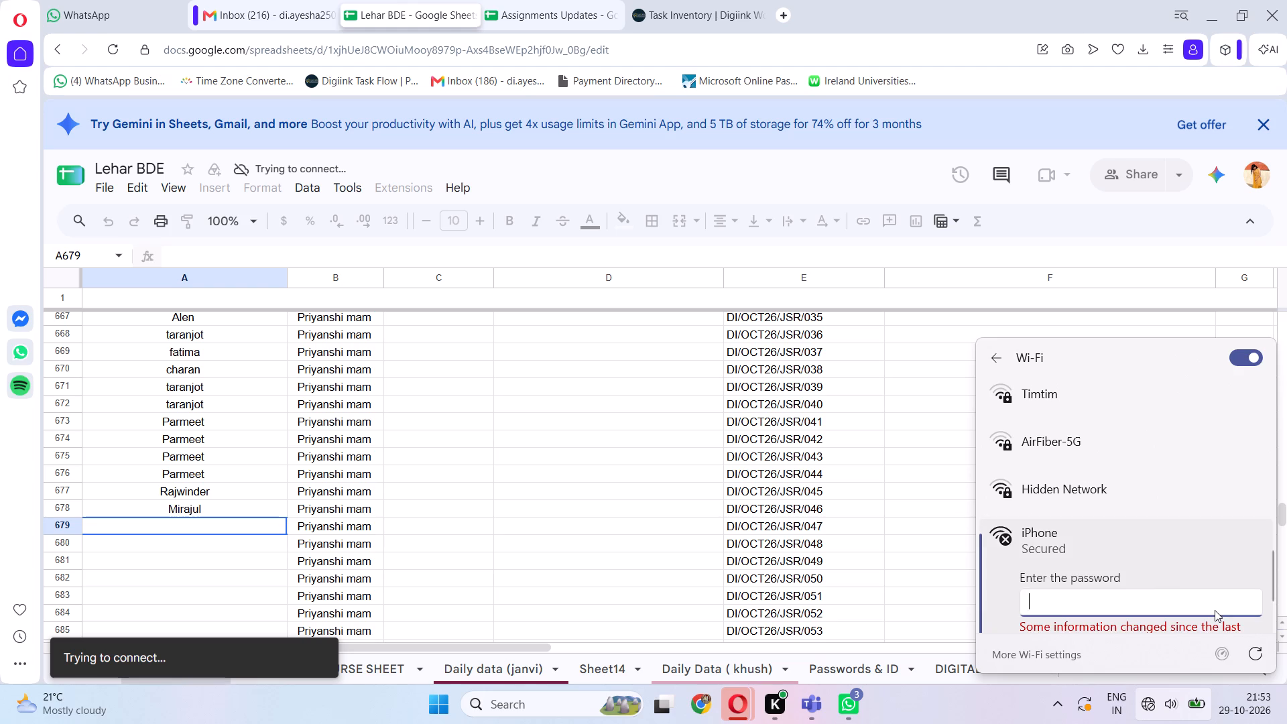
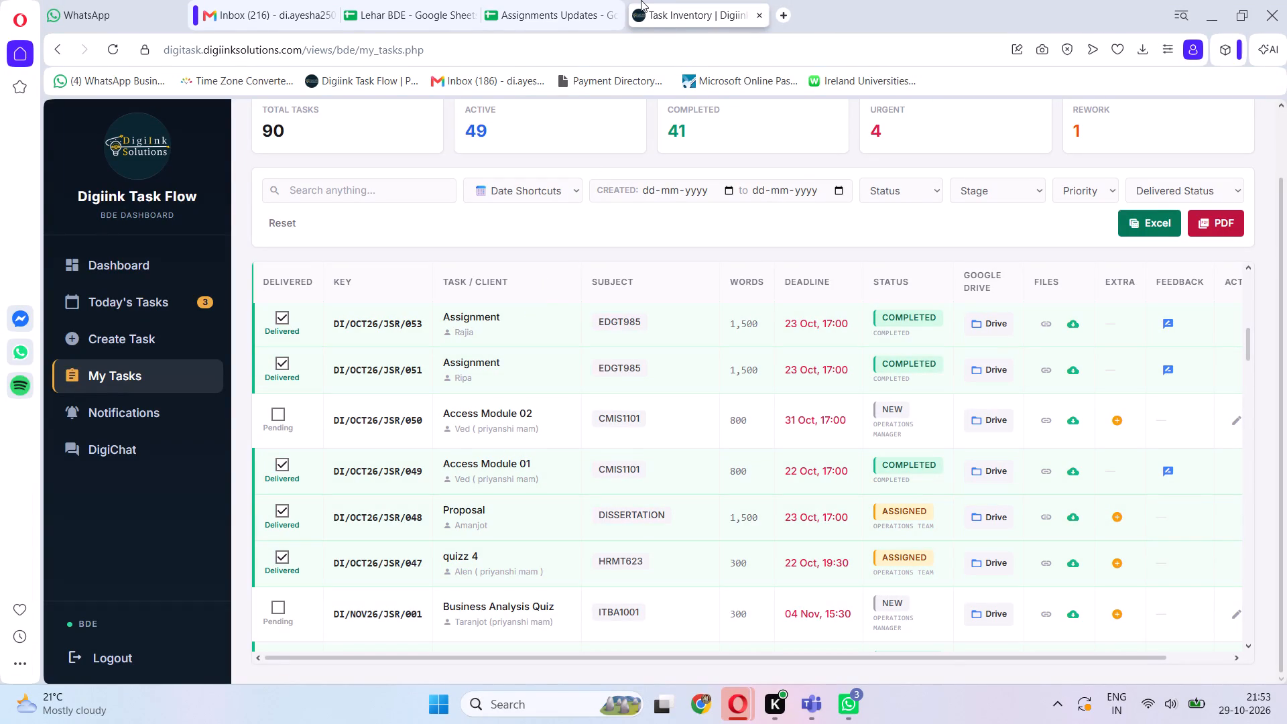
Enter Alen as the client in A679 of the Lehar BDE Client Sheet for task DI/OCT26/JSR/047.
click(368, 8)
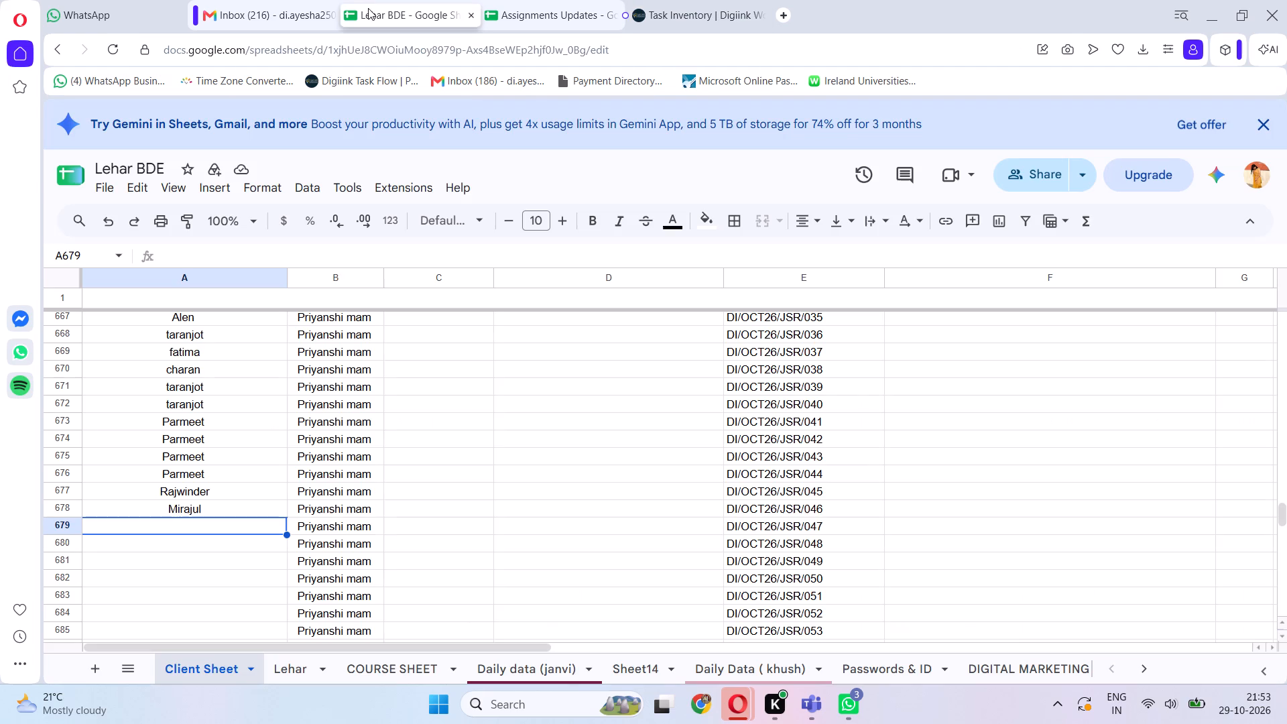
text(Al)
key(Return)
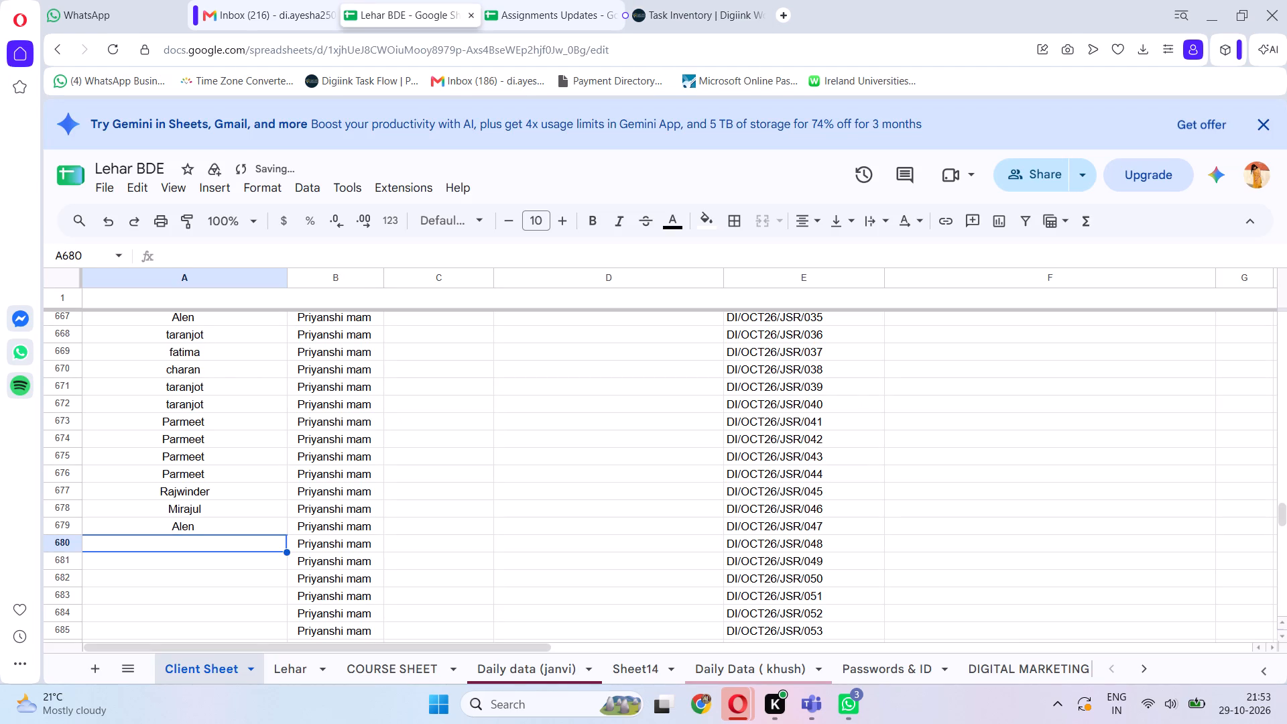
Enter the client Amanjot in A680 and ved in A681 and A682 of Lehar BDE.
text(Amanjot)
key(Return)
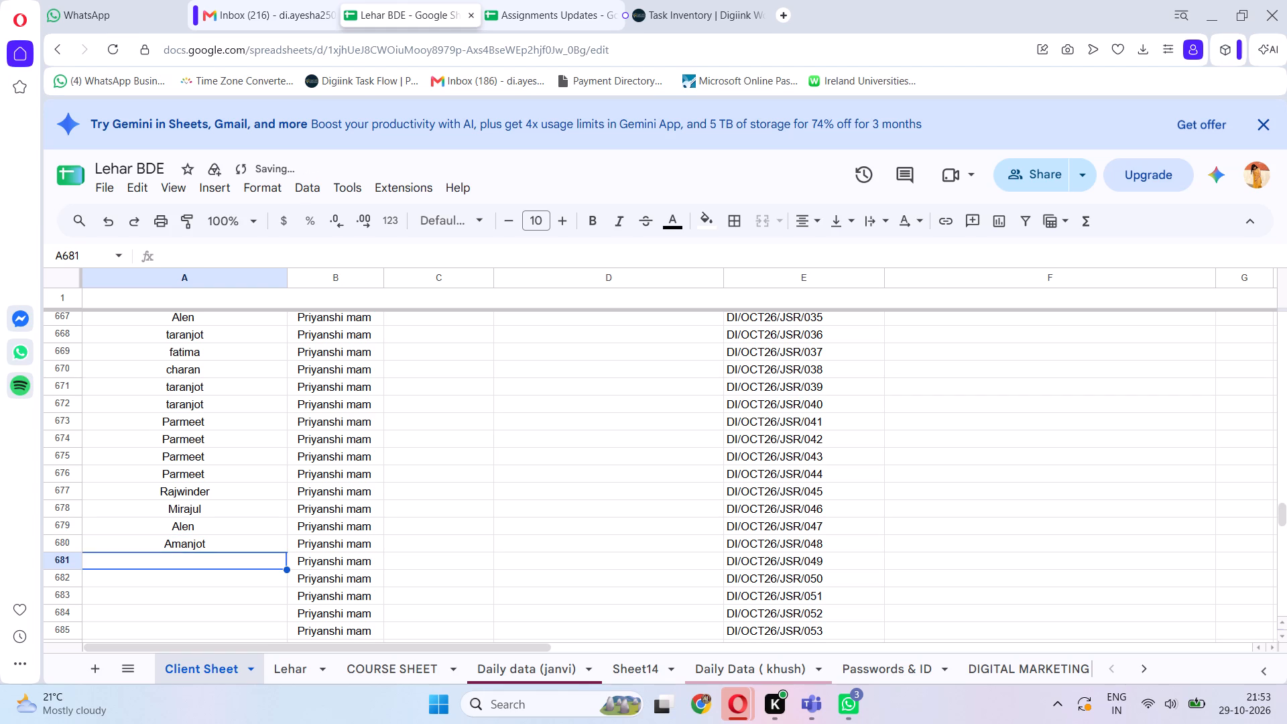
text(ved)
key(Return)
text(ved)
key(Return)
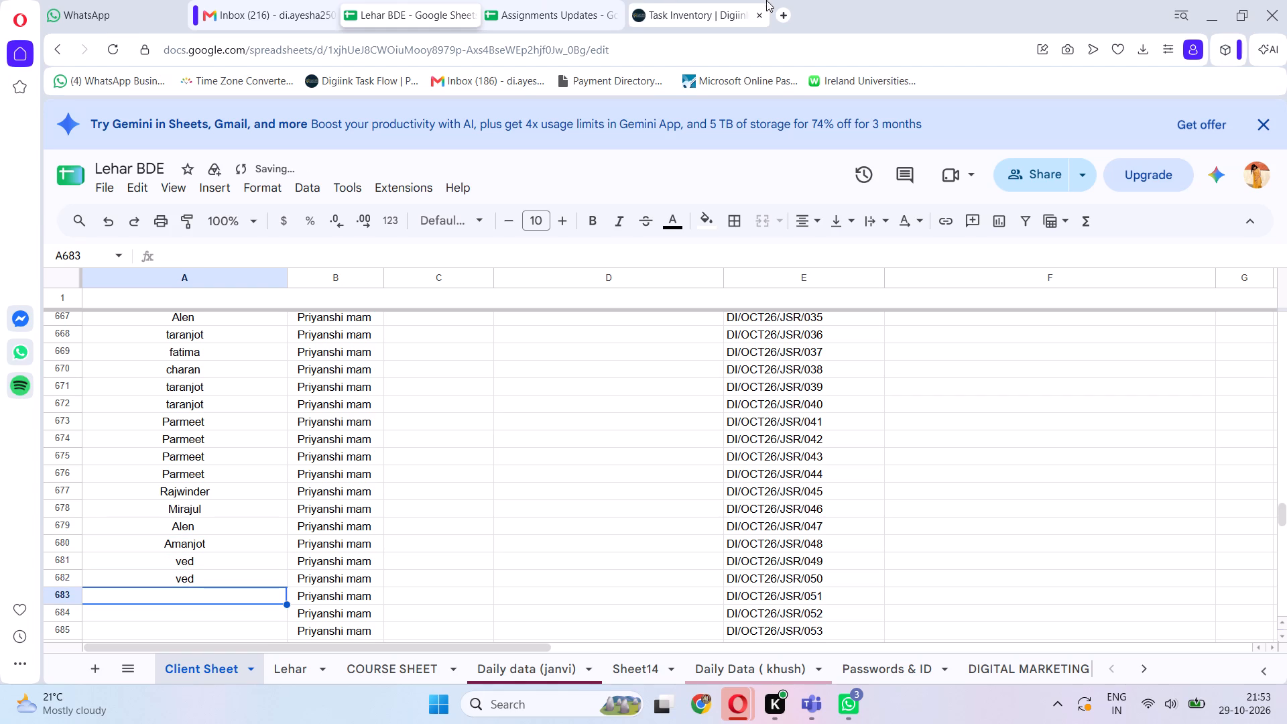
Check the clients following DI/OCT26/JSR/050 in the Task Inventory and enter Ripa in A683 and Rajia in A684 of Lehar BDE.
click(690, 3)
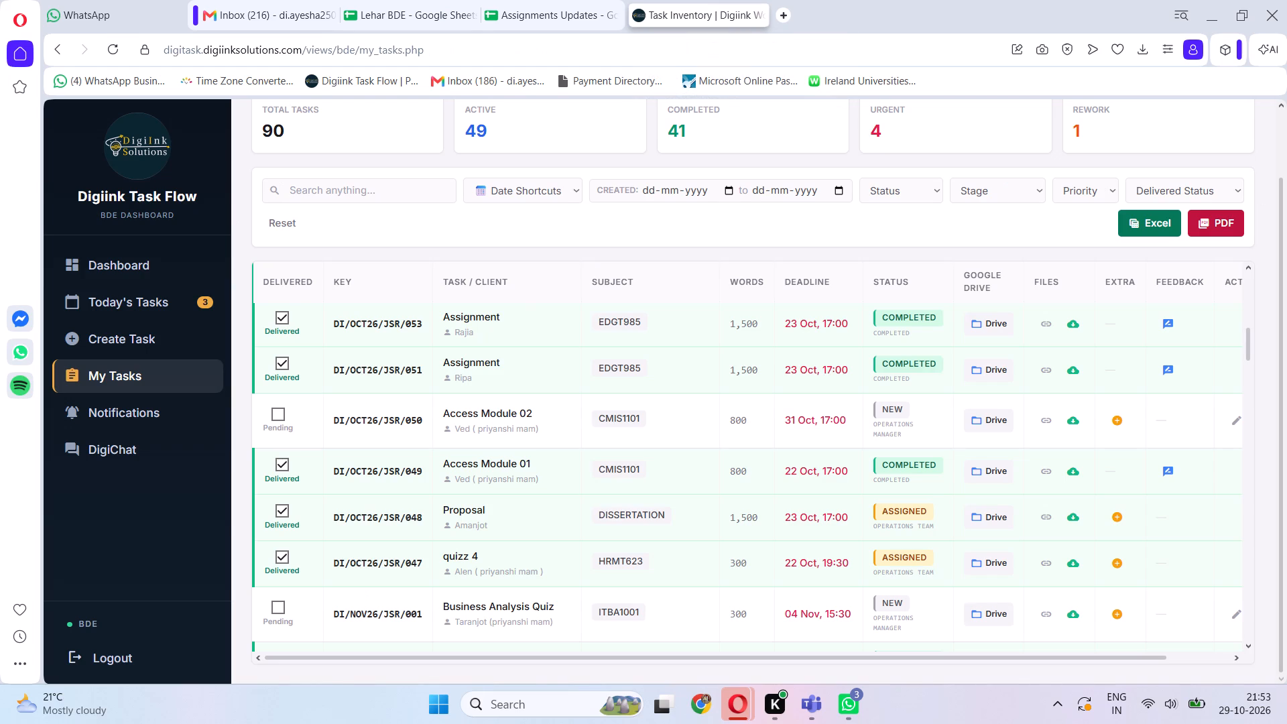
scroll(483, 361, up, 1)
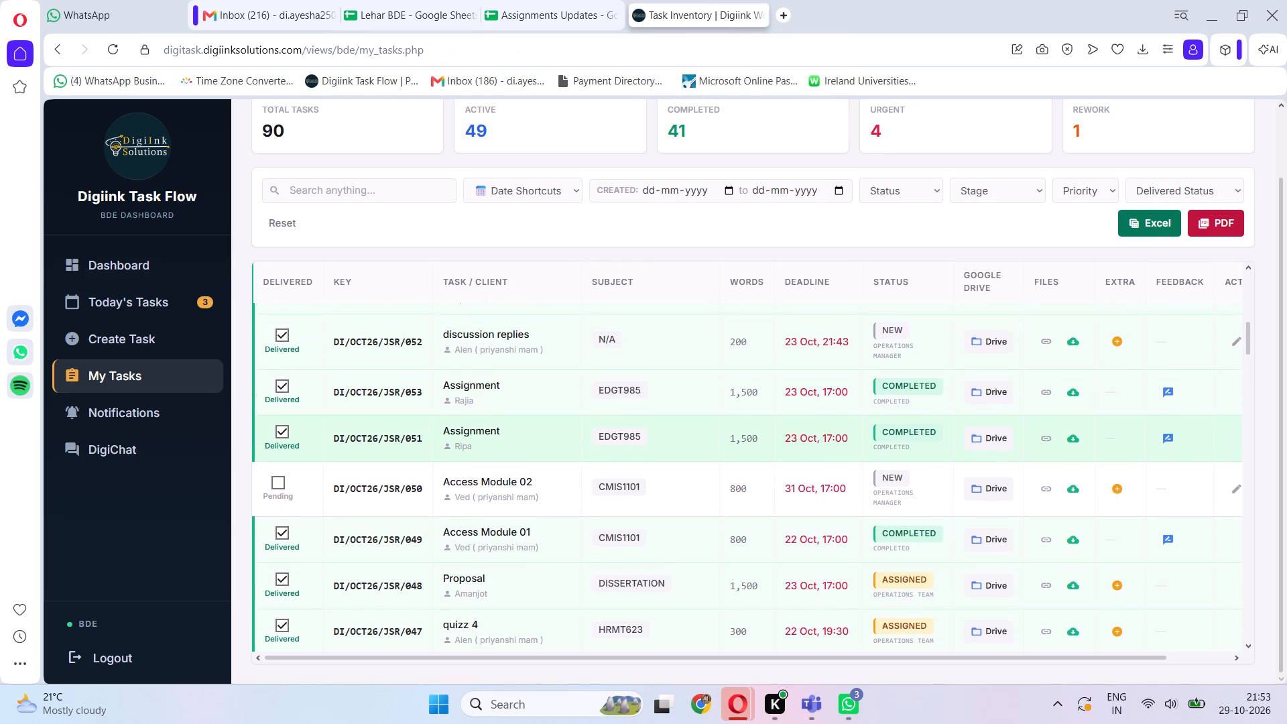
scroll(483, 361, up, 1)
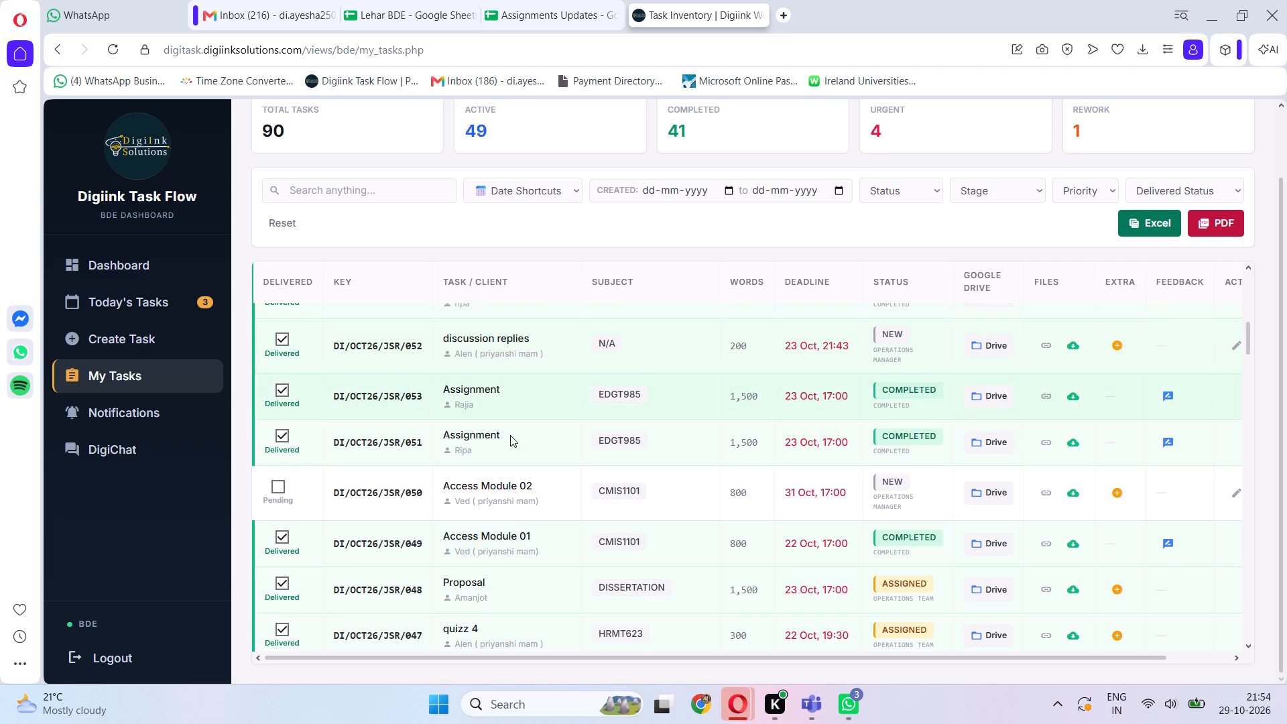
click(384, 2)
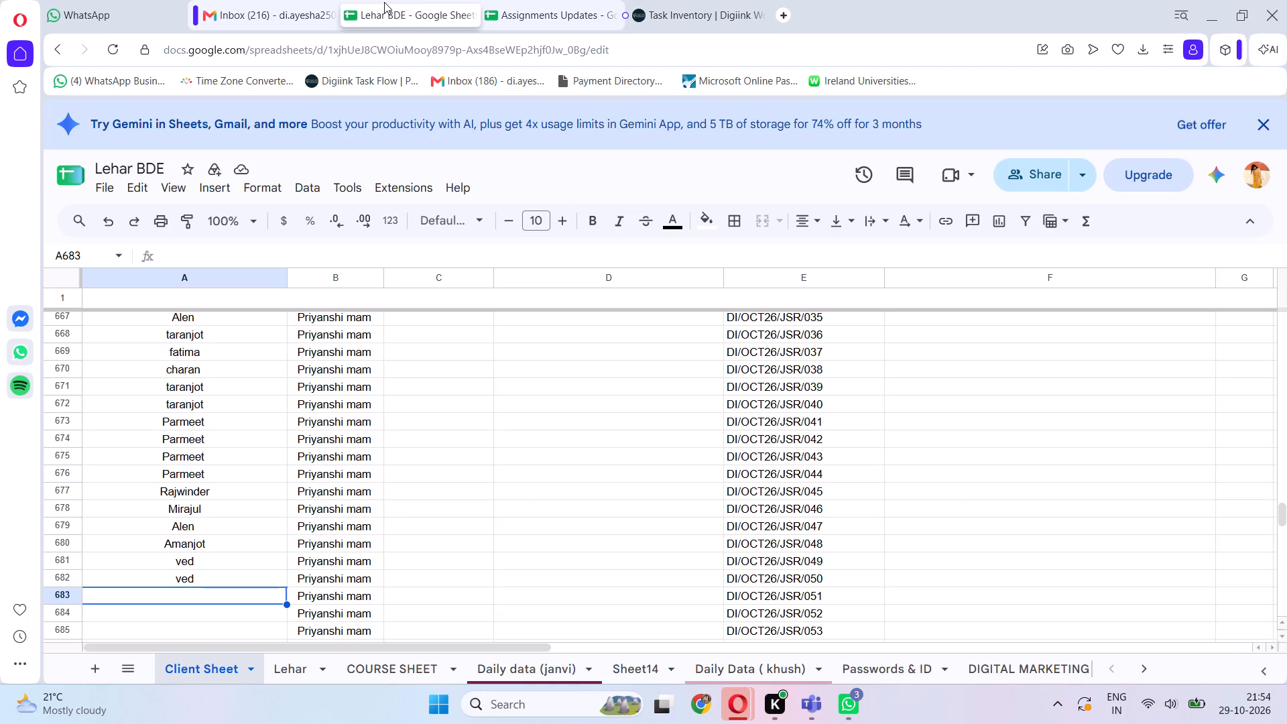
key(shift+r)
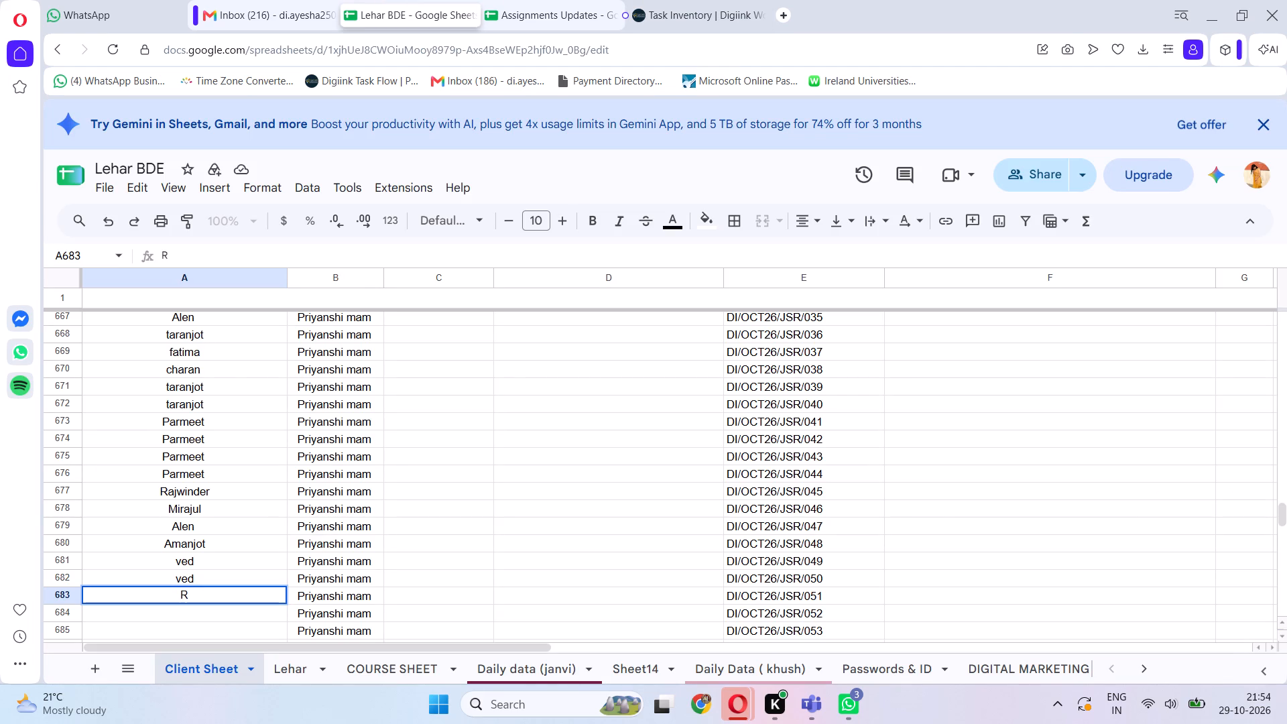
text(ipa)
key(Return)
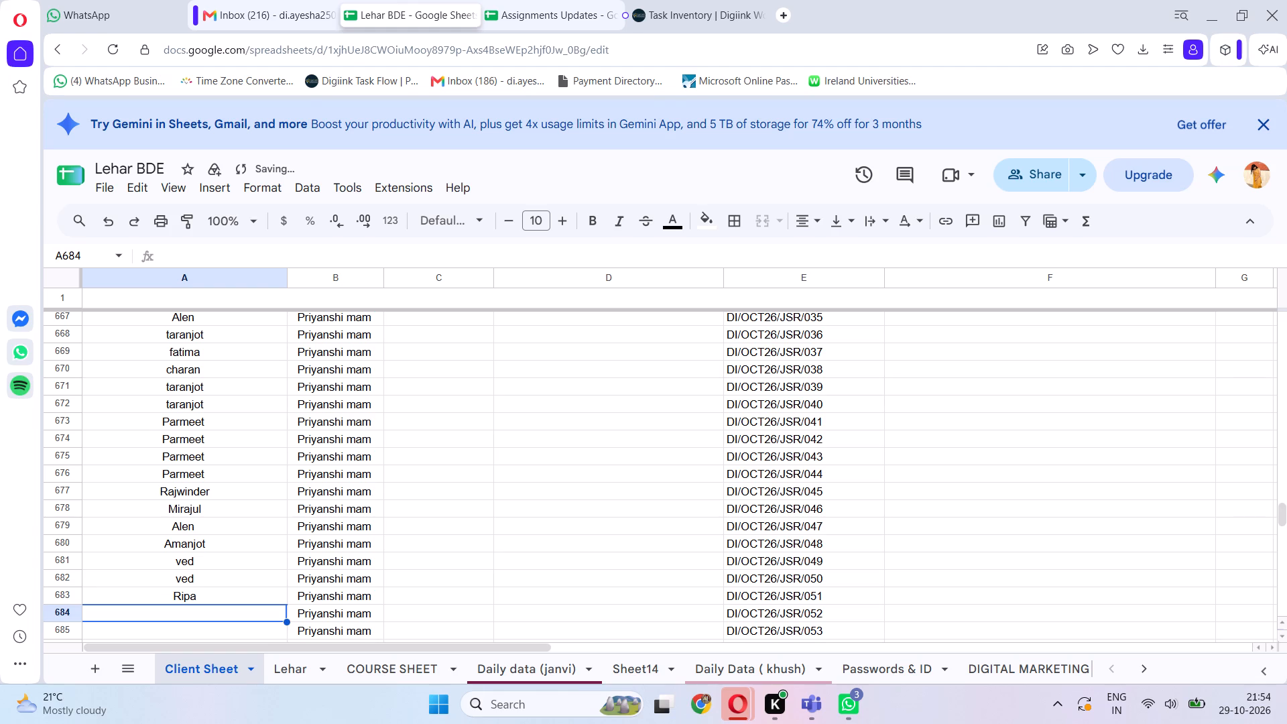
text(Rajia)
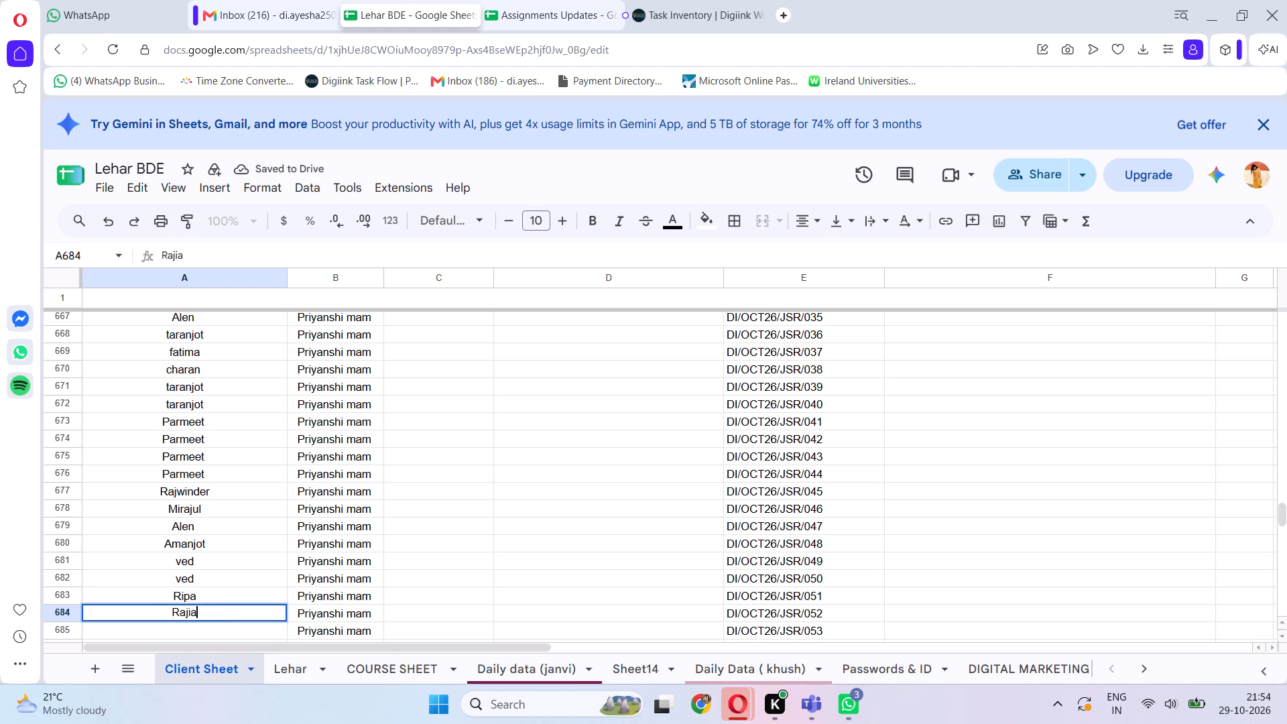
key(Return)
Check the clients for DI/OCT26/JSR/052 onwards in the Task Inventory and enter Alen in A685 of Lehar BDE.
click(711, 0)
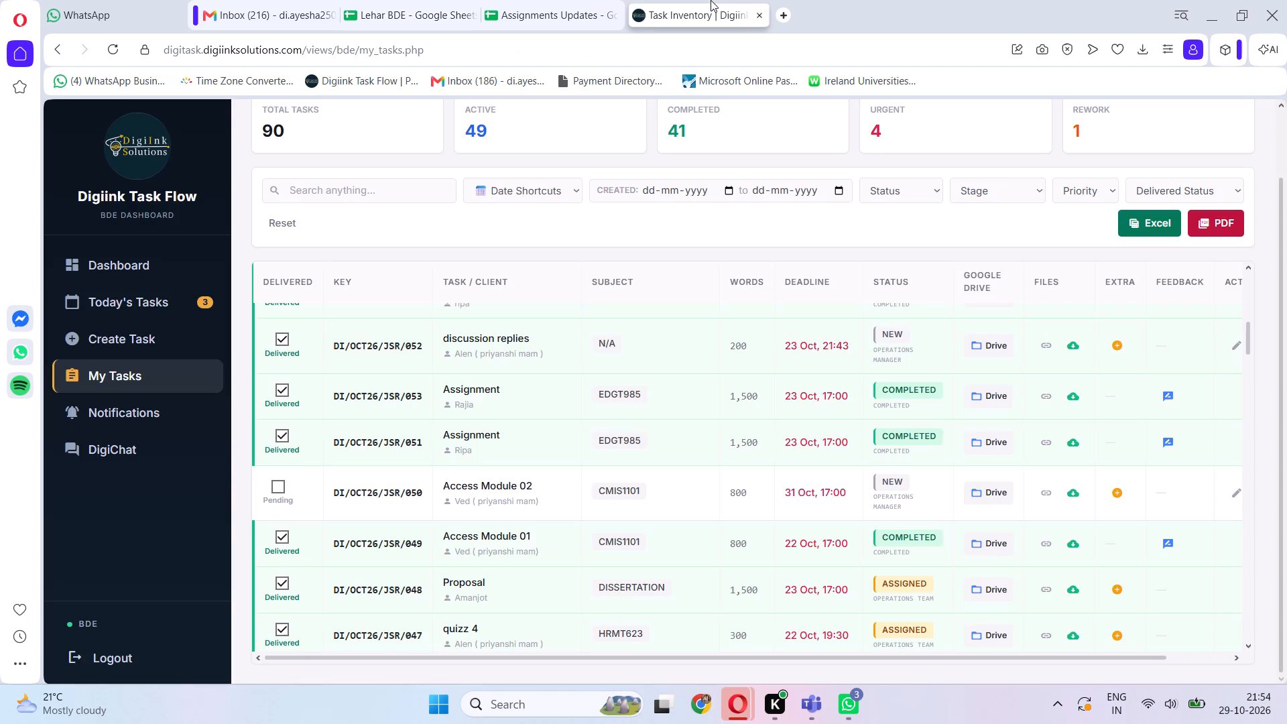
scroll(493, 370, up, 1)
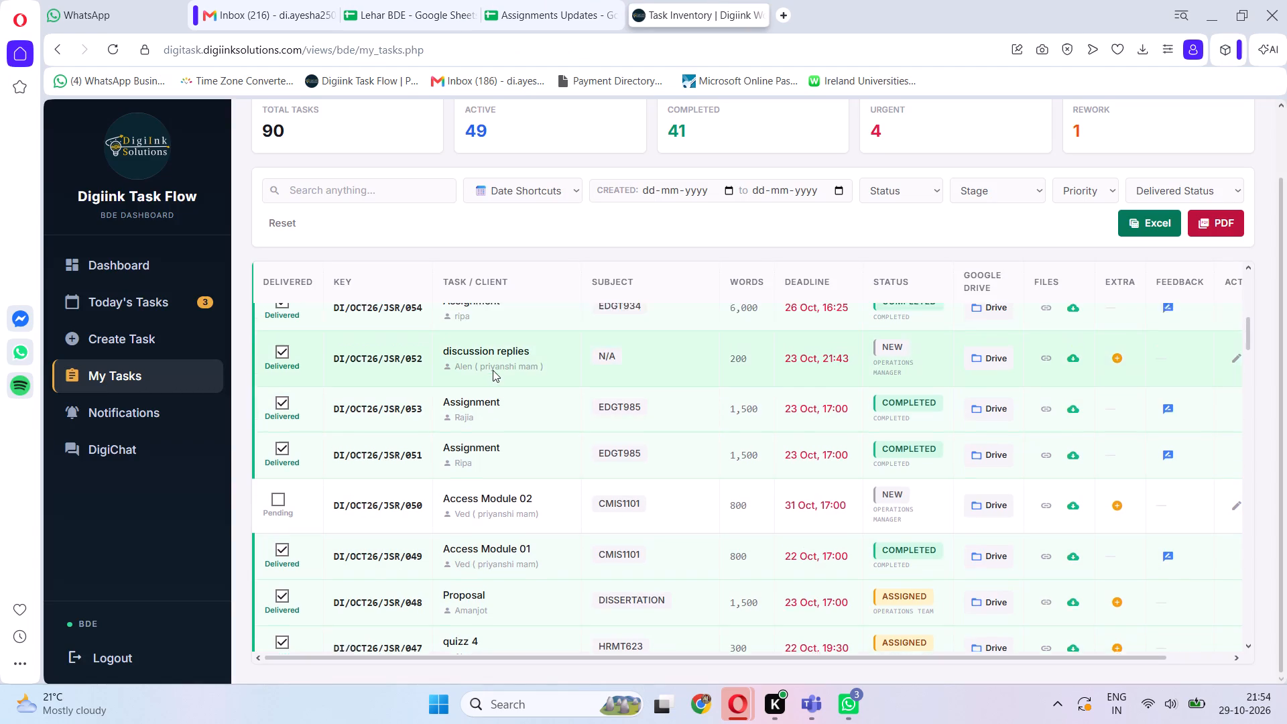
scroll(493, 370, up, 3)
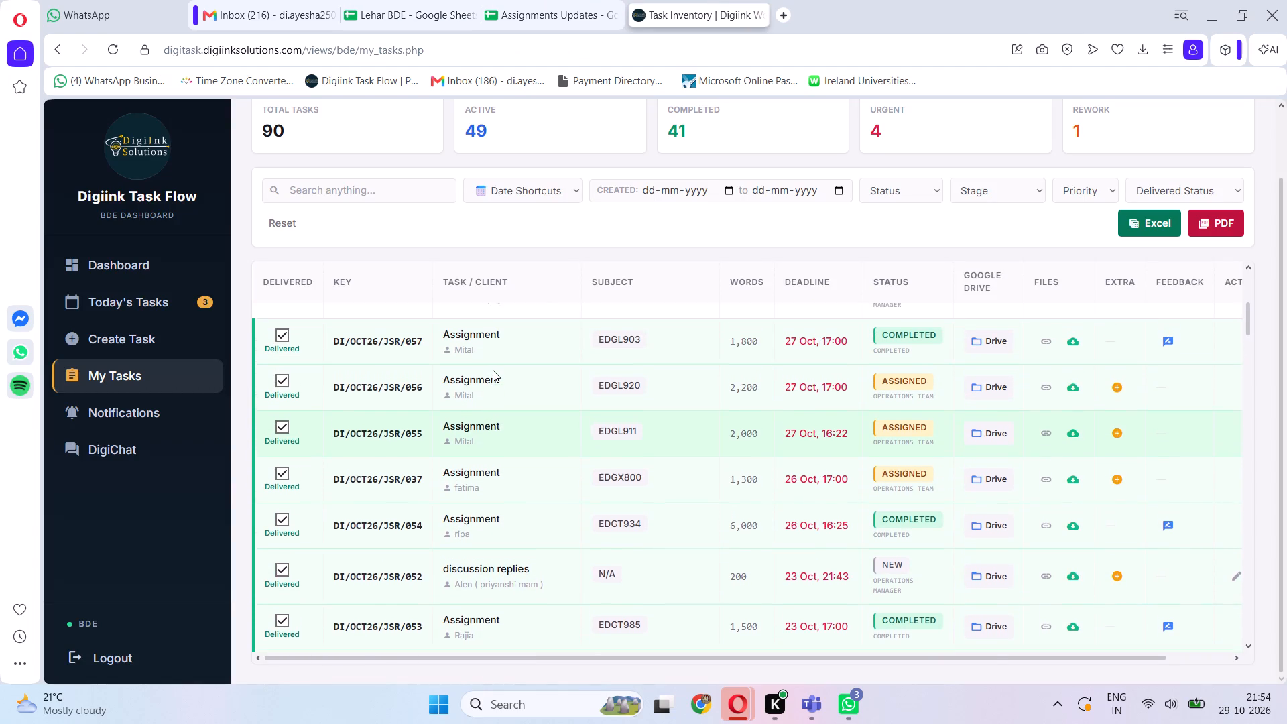
scroll(493, 370, up, 2)
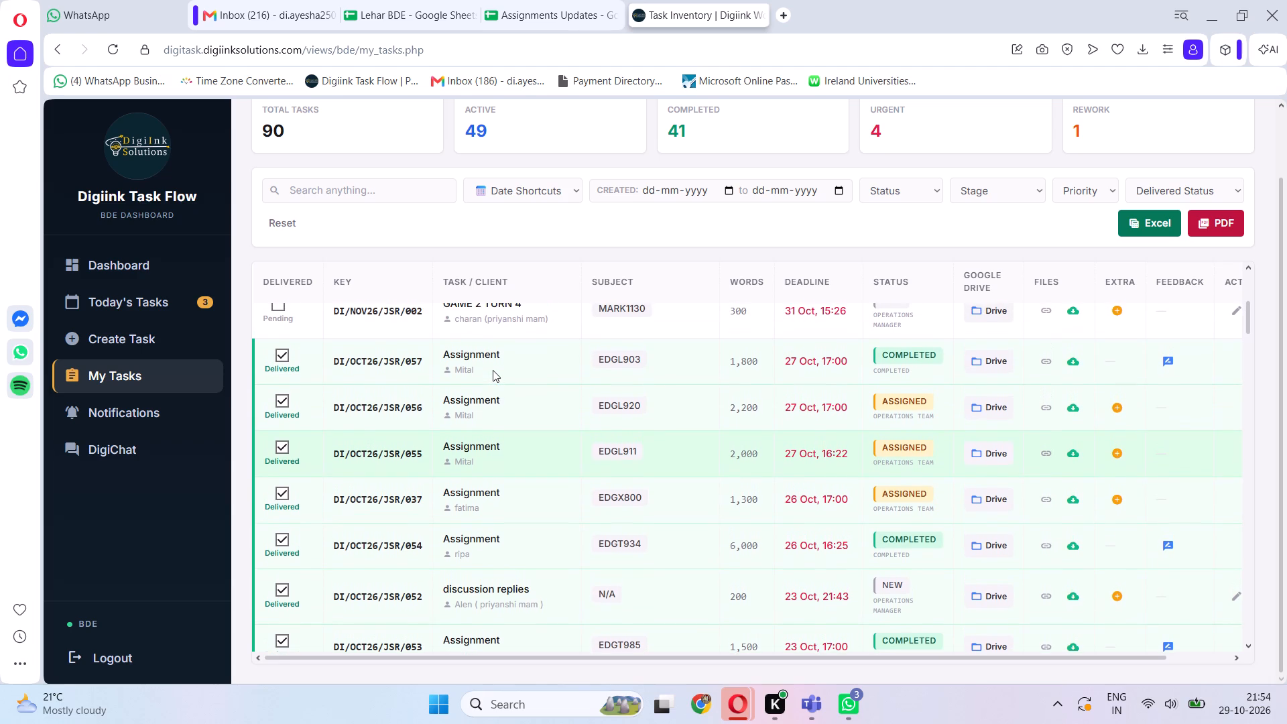
scroll(493, 370, up, 2)
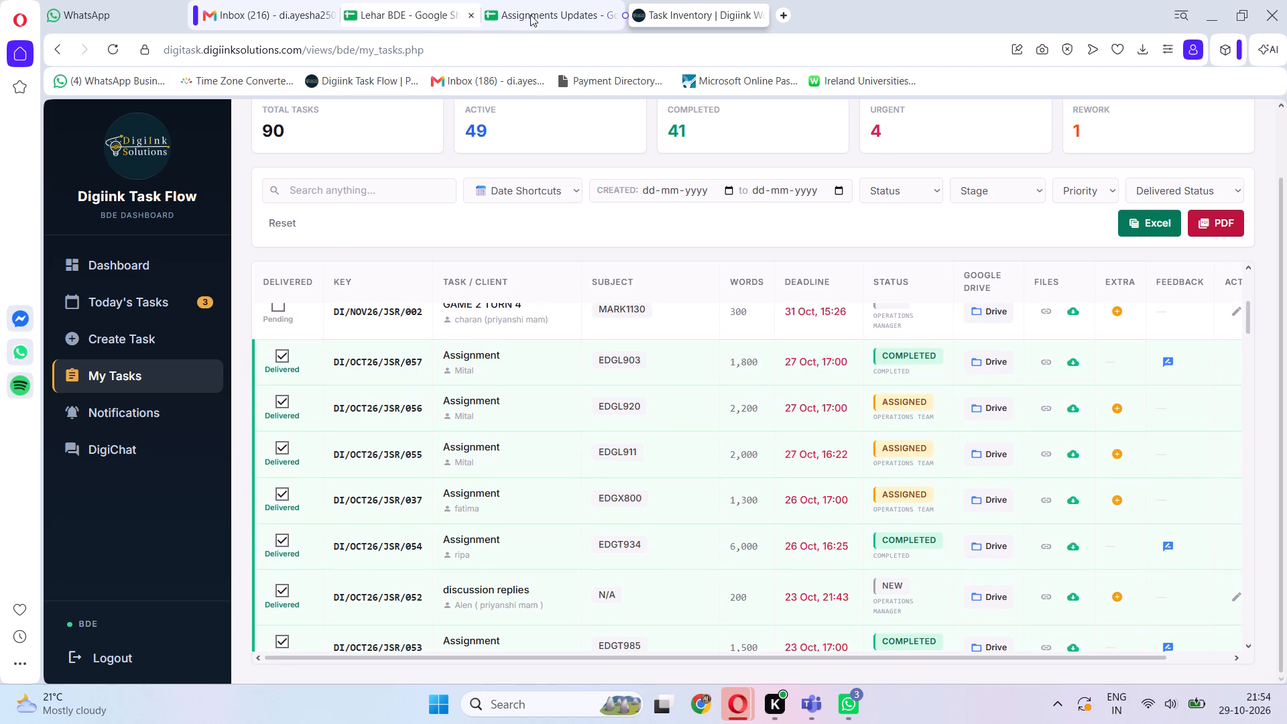
click(530, 15)
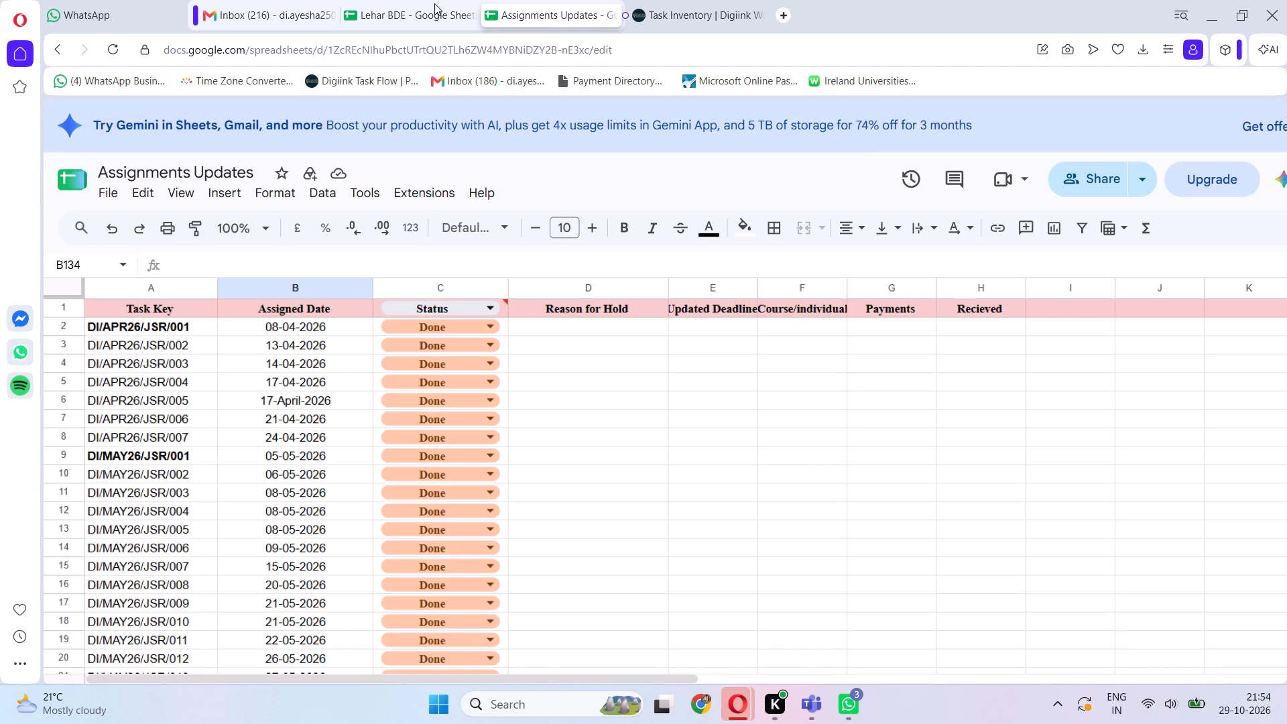
click(430, 5)
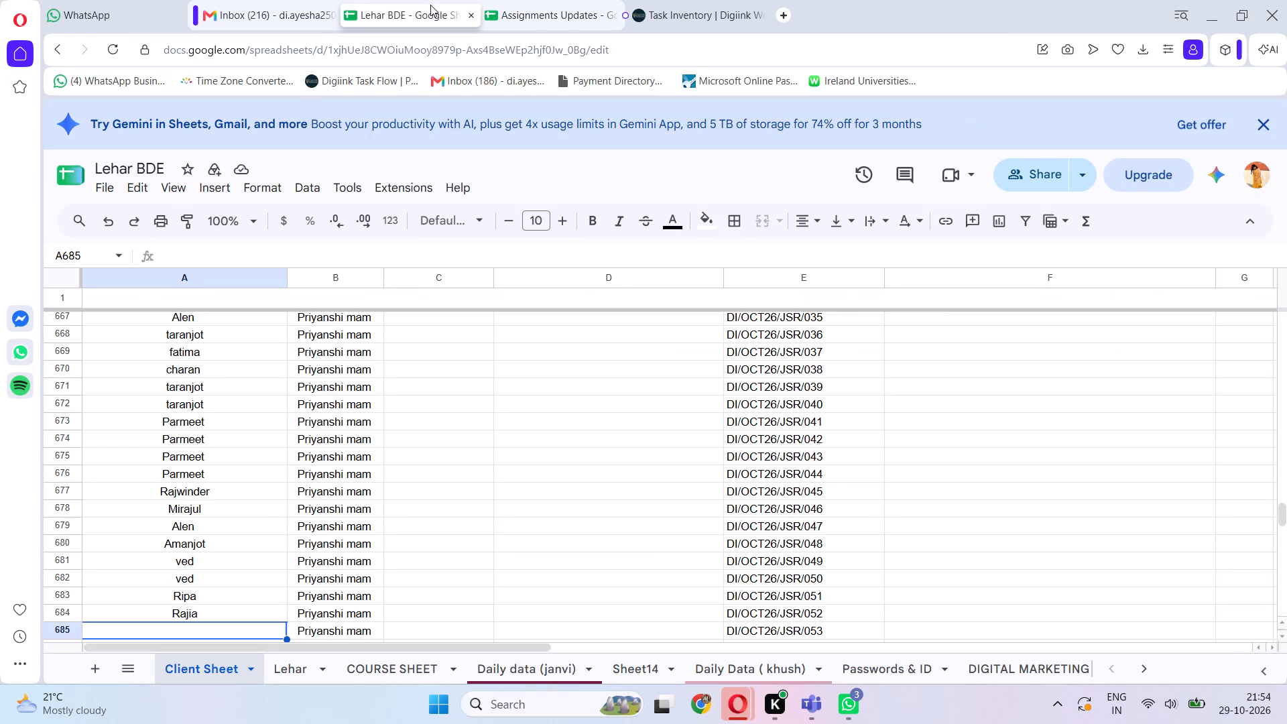
text(Ale)
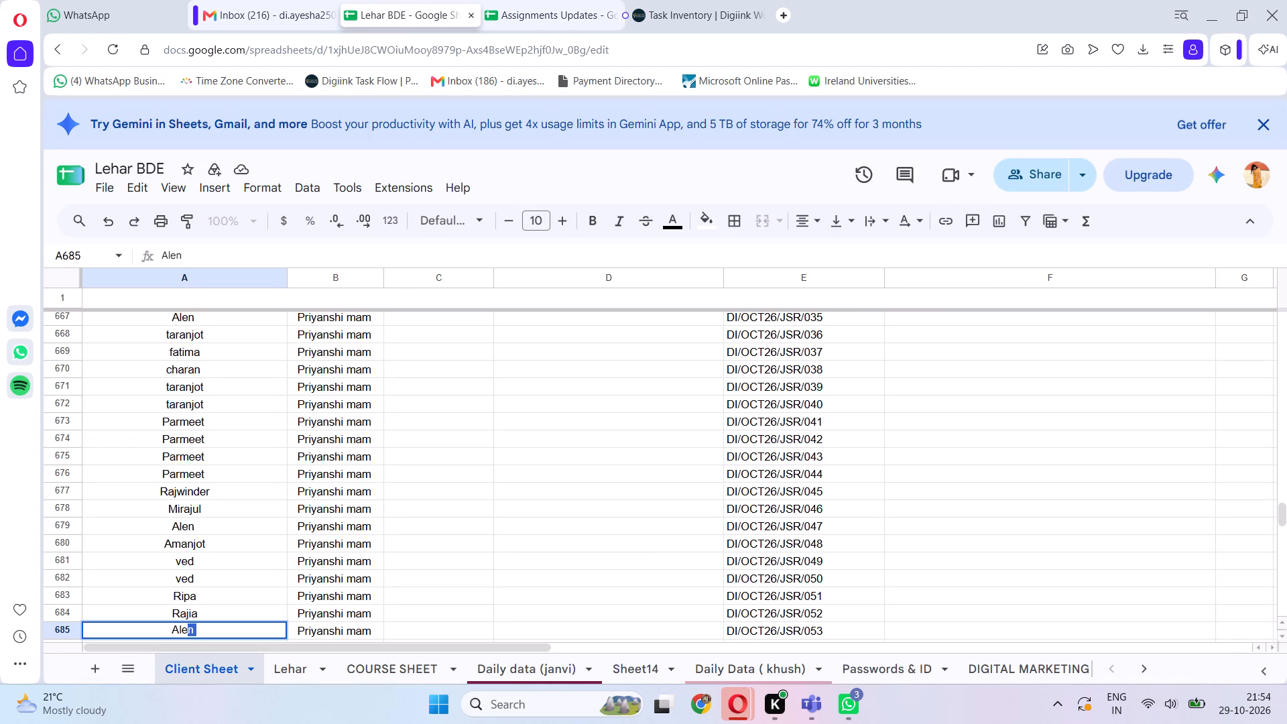
key(n)
scroll(430, 5, down, 2)
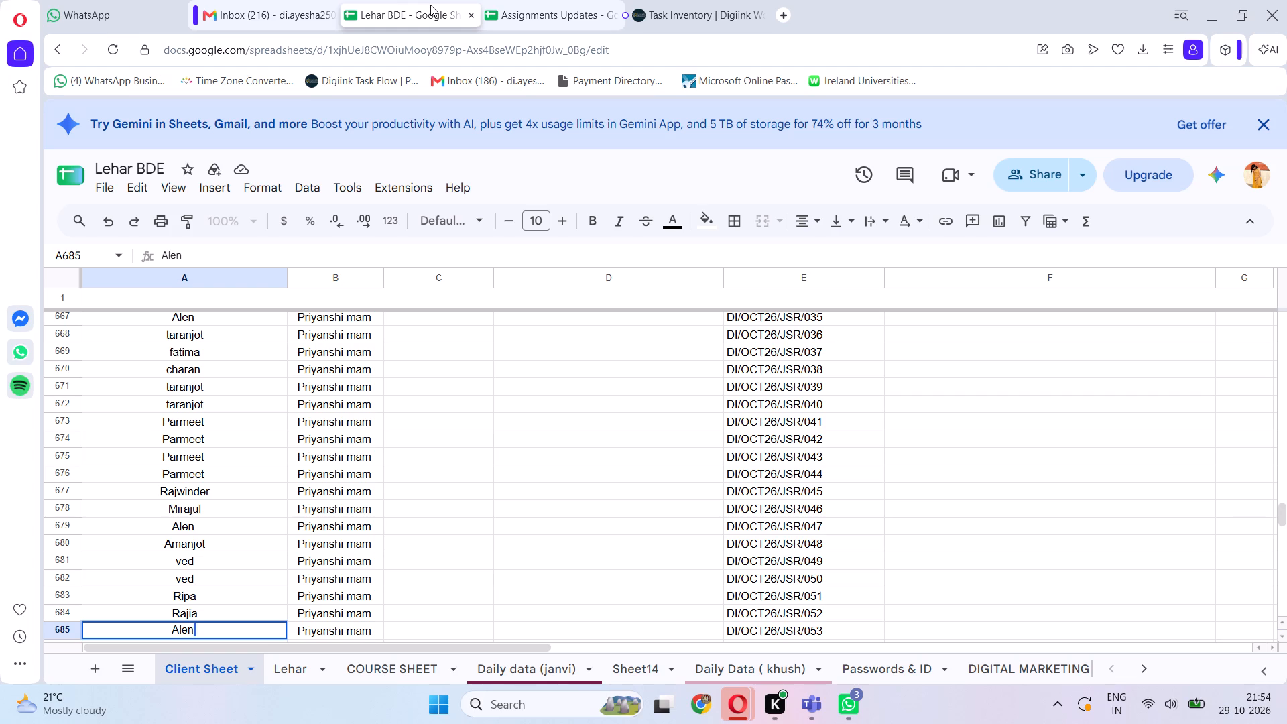
scroll(430, 5, down, 2)
key(Return)
scroll(430, 5, down, 1)
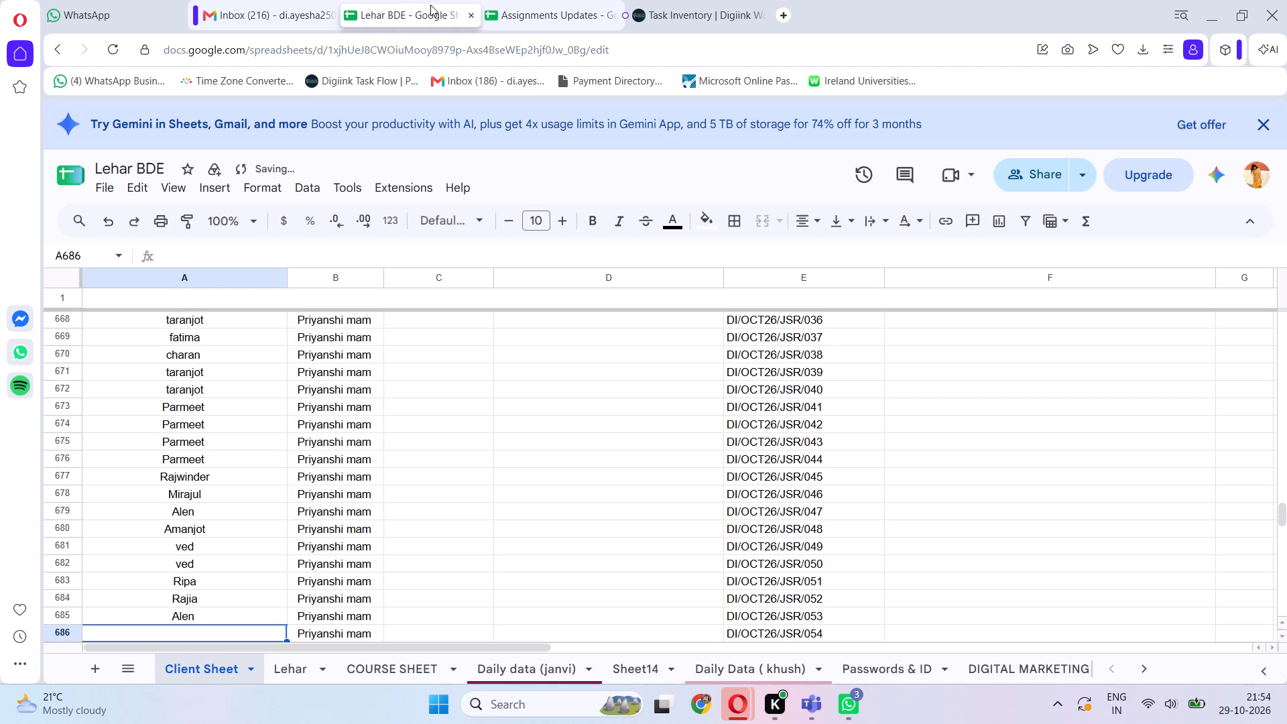
scroll(430, 5, down, 2)
scroll(505, 501, down, 1)
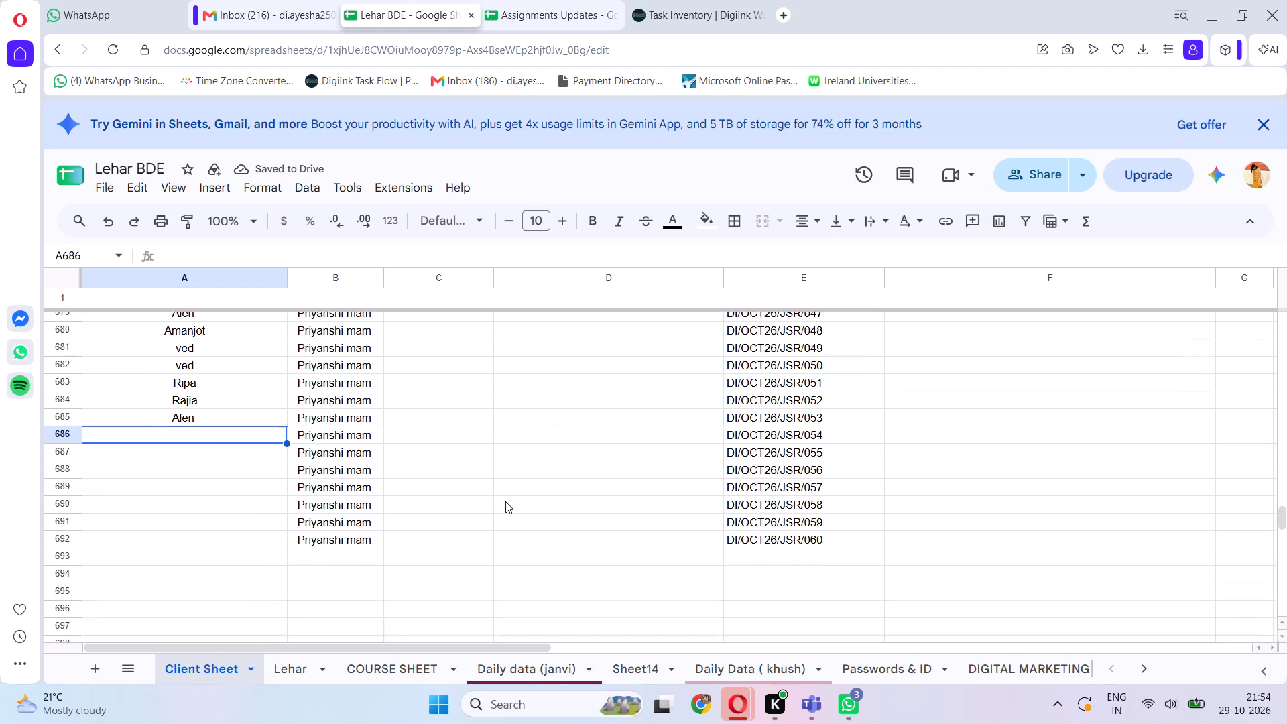
scroll(505, 501, down, 2)
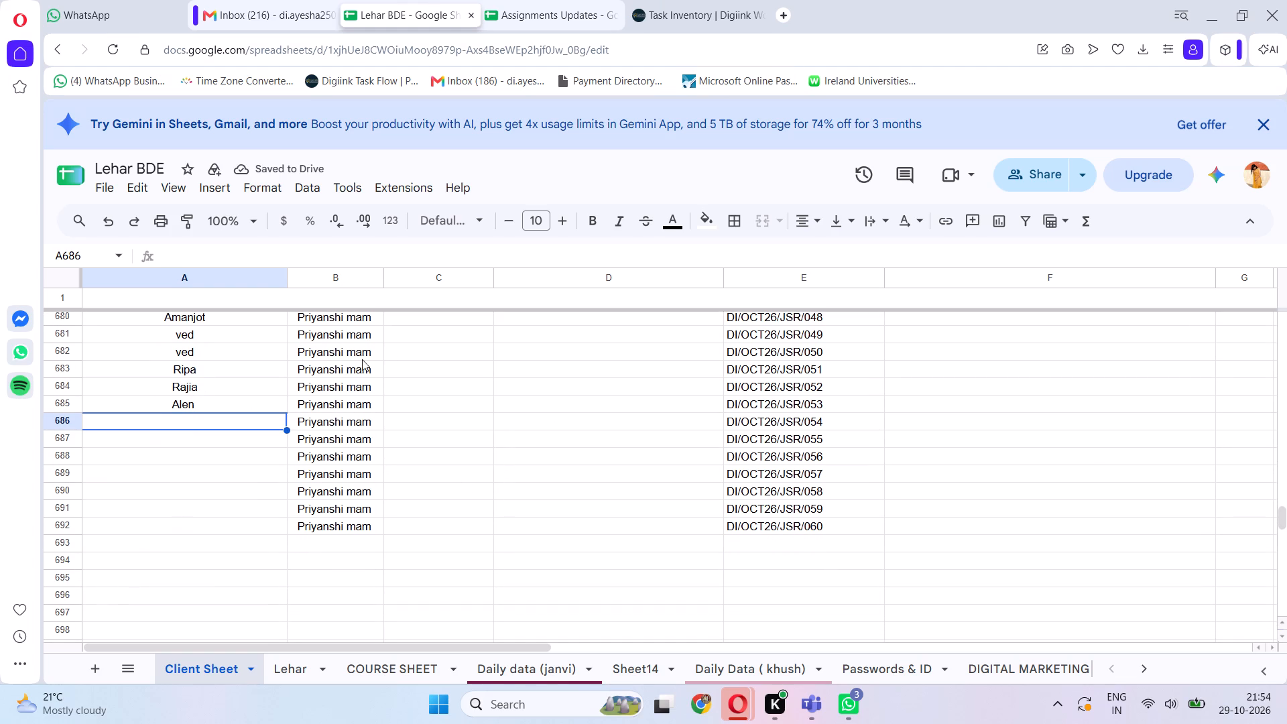
click(664, 422)
click(269, 420)
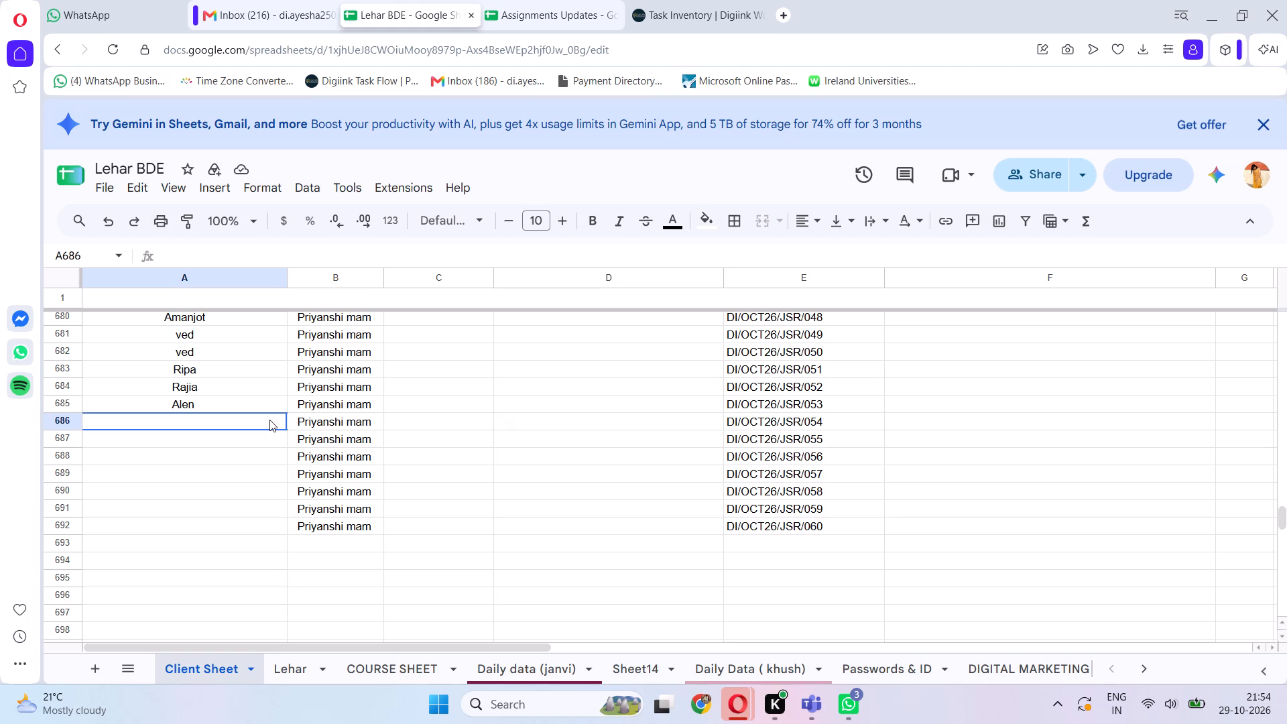
text(Rajia)
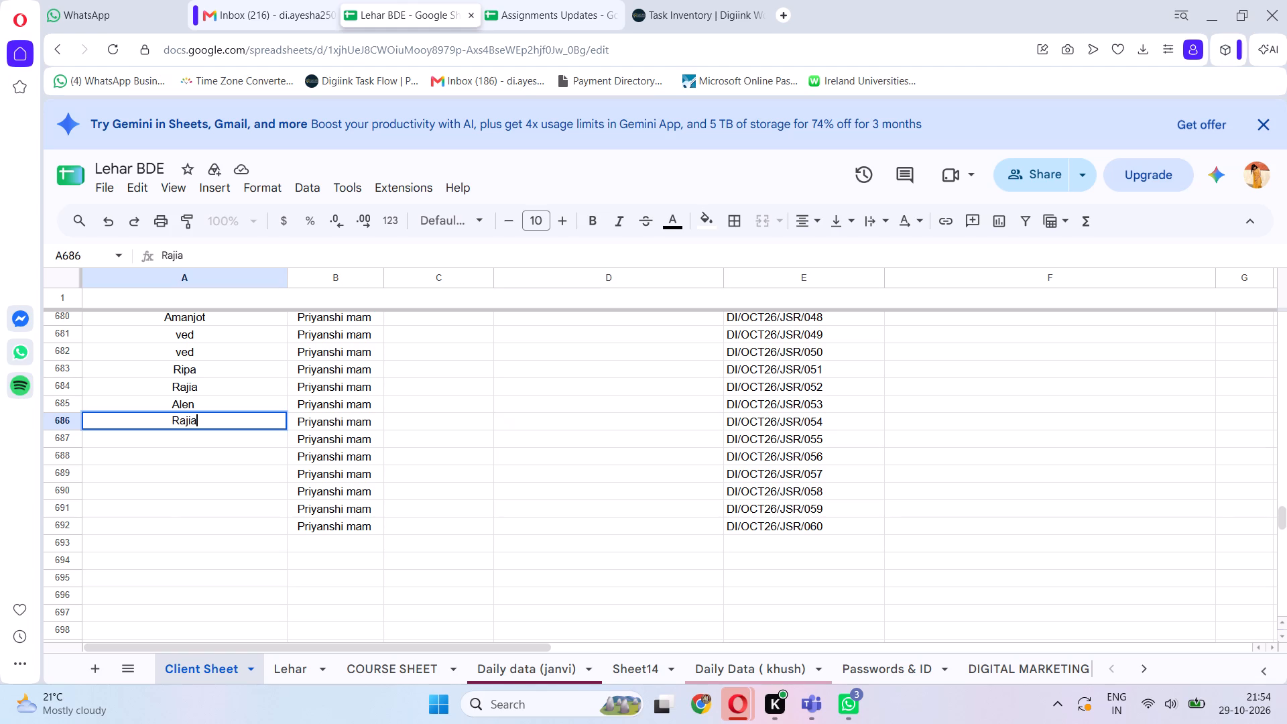
key(Return)
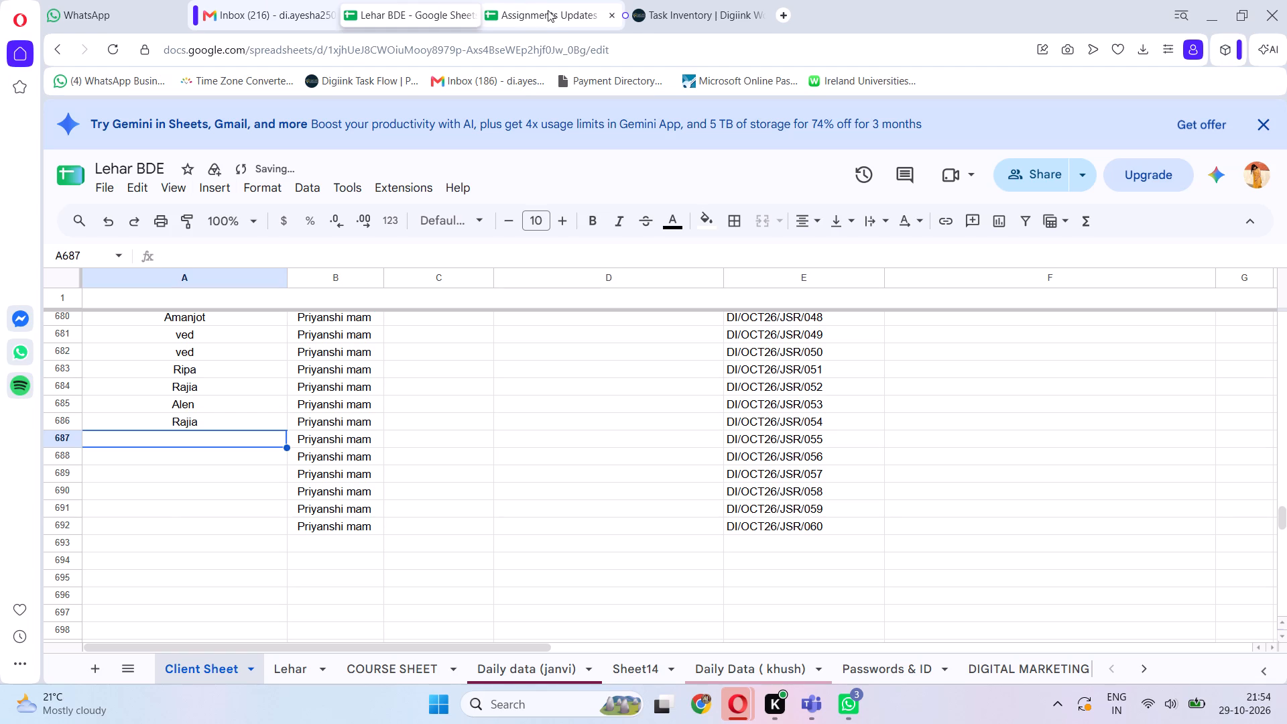
Check the clients for DI/OCT26/JSR/054 to 057 in the Task Inventory and switch back to the spreadsheets.
click(668, 19)
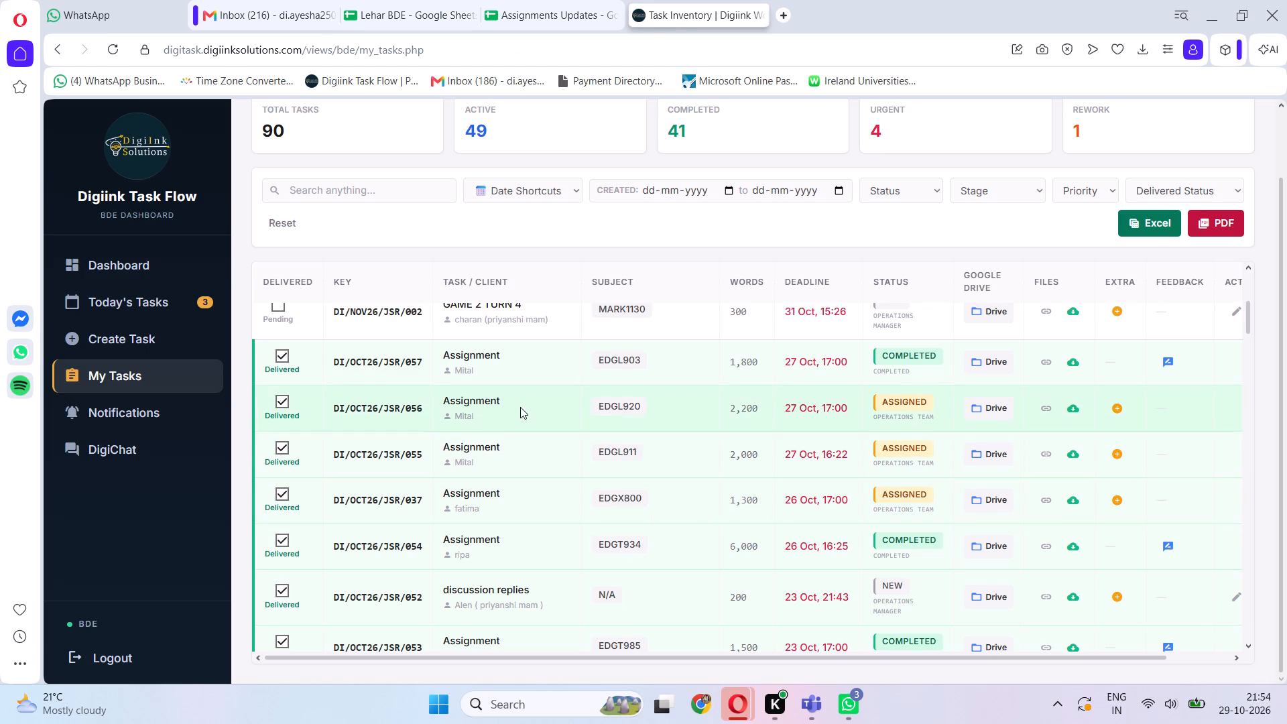
click(536, 3)
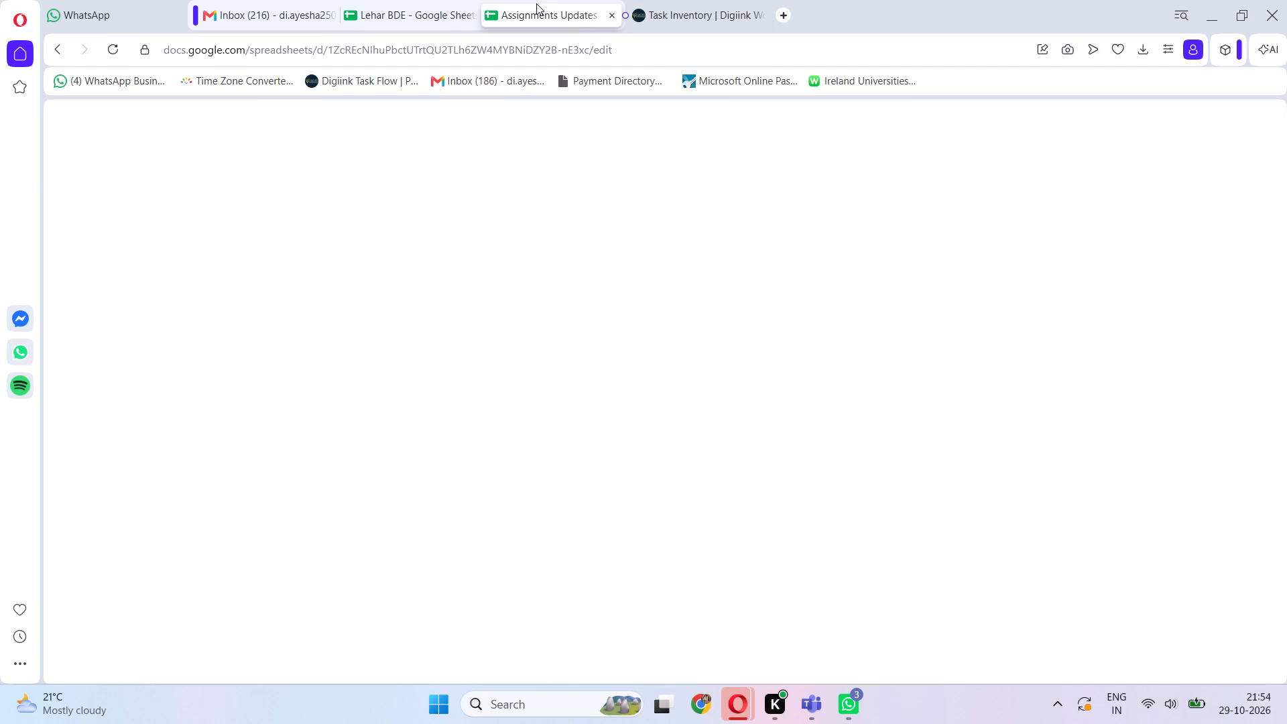
Enter the client mital in A687 and A688 of Lehar BDE, and try the same entry in A689.
click(401, 5)
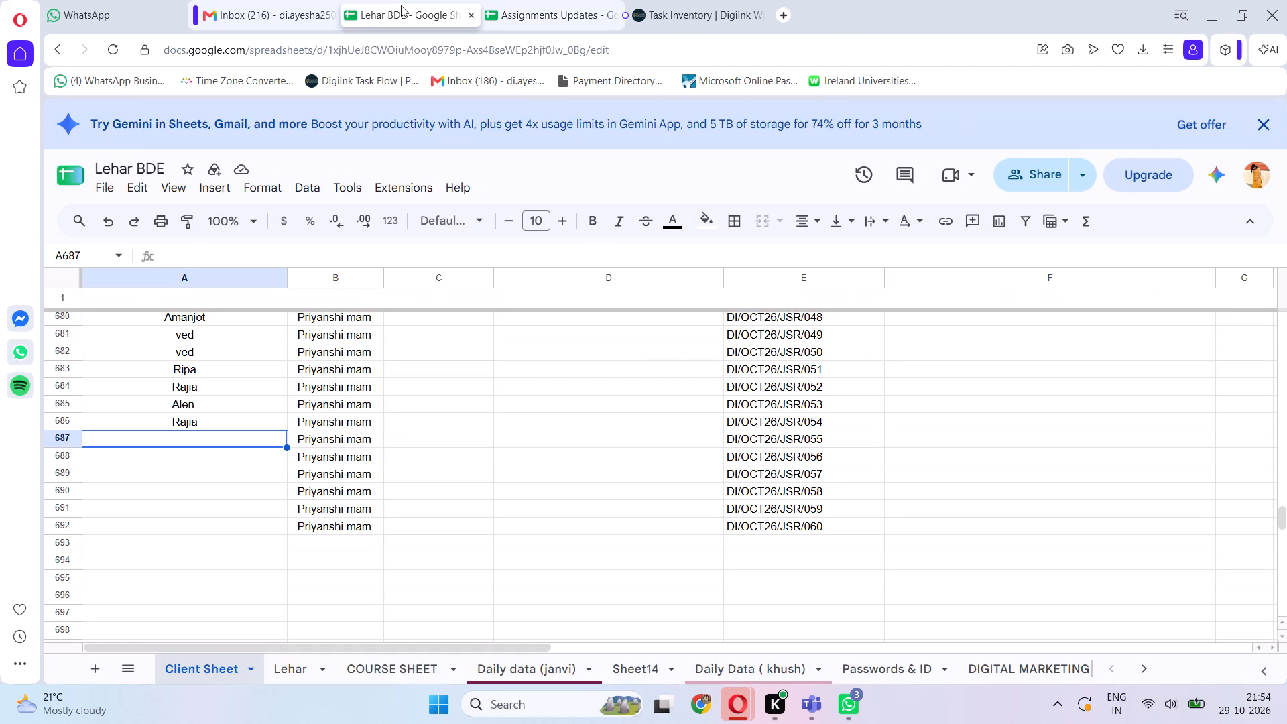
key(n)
key(BackSpace)
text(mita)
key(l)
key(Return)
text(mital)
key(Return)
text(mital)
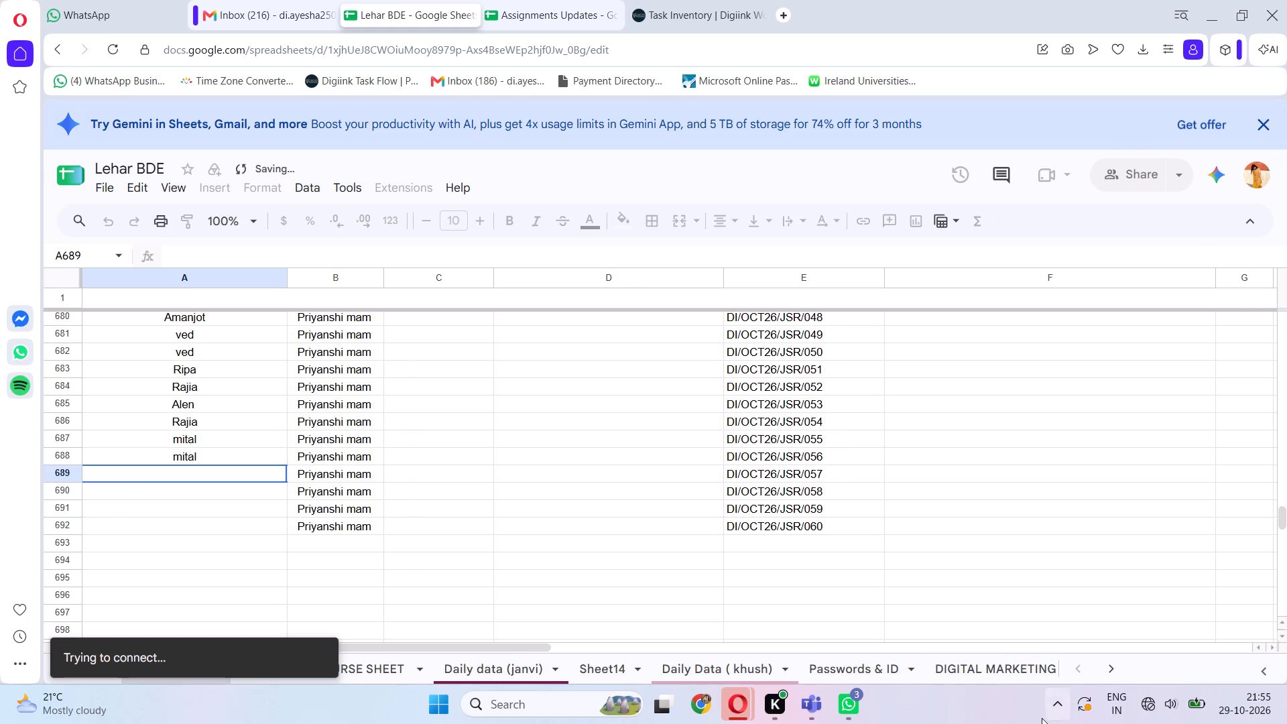
Try to reconnect the computer to the iPhone Wi-Fi network with automatic connection enabled.
click(1148, 704)
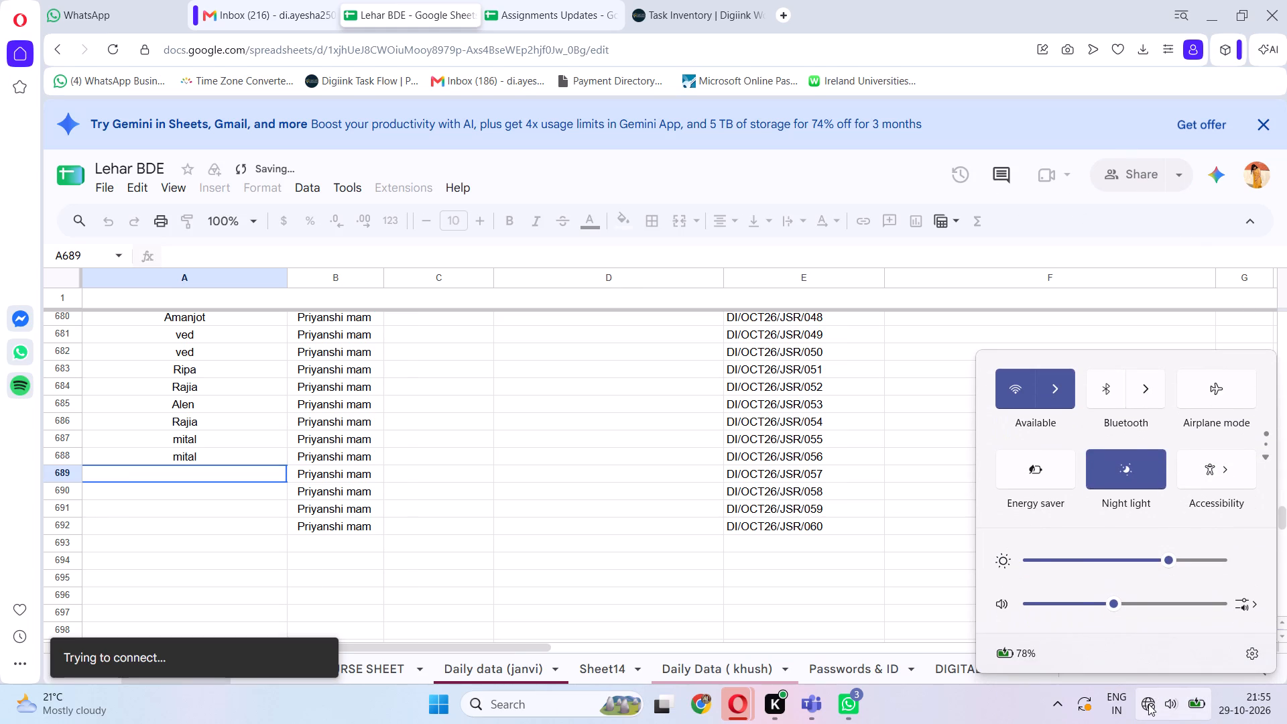
click(1062, 389)
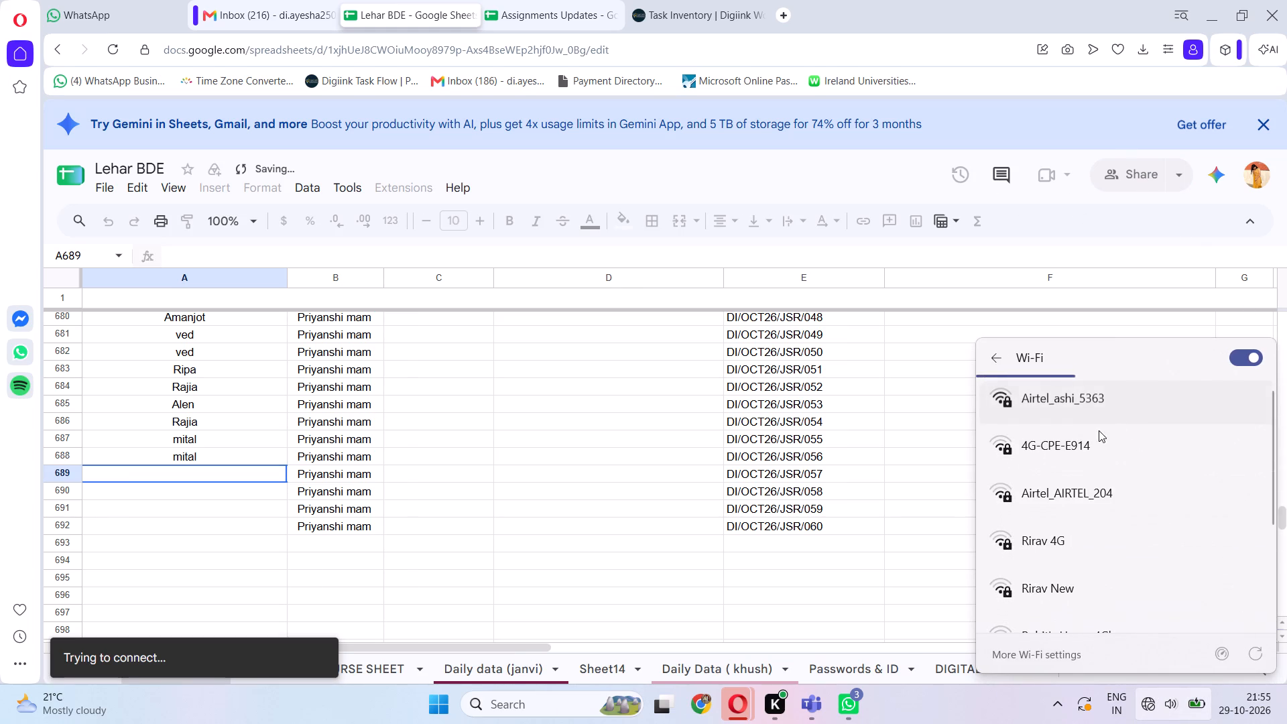
scroll(1100, 544, down, 2)
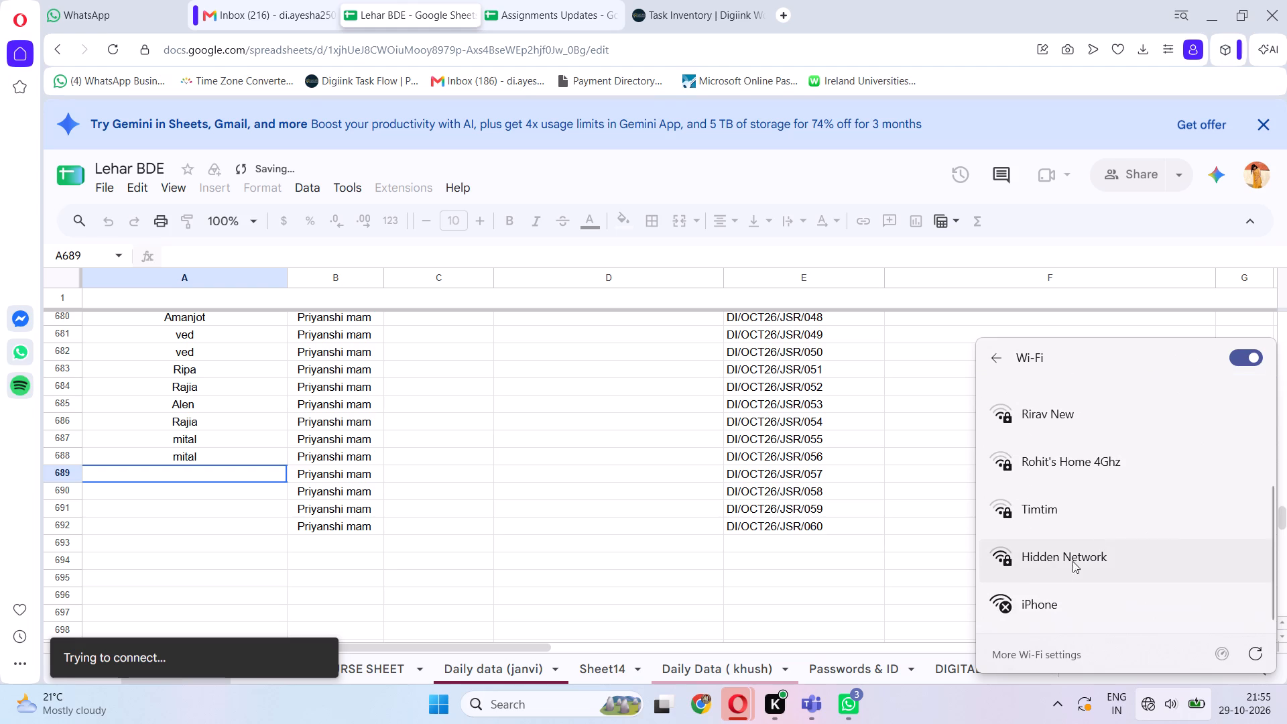
click(1030, 602)
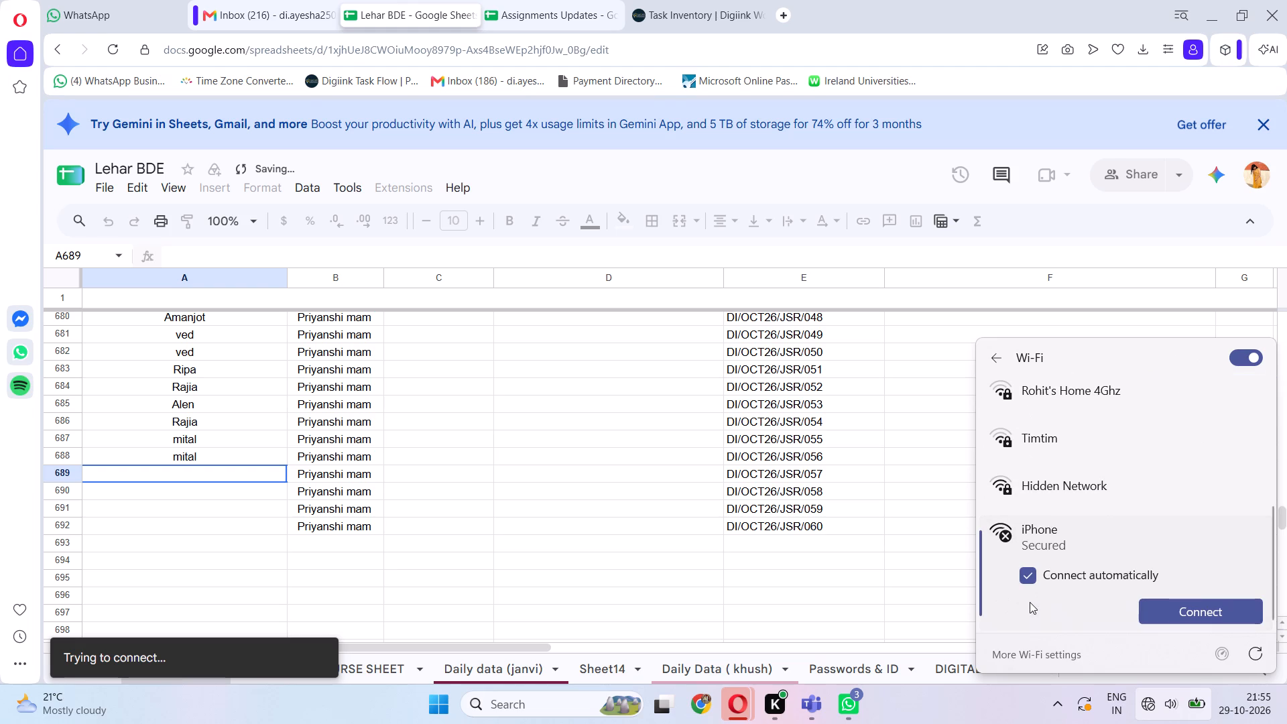
click(1230, 614)
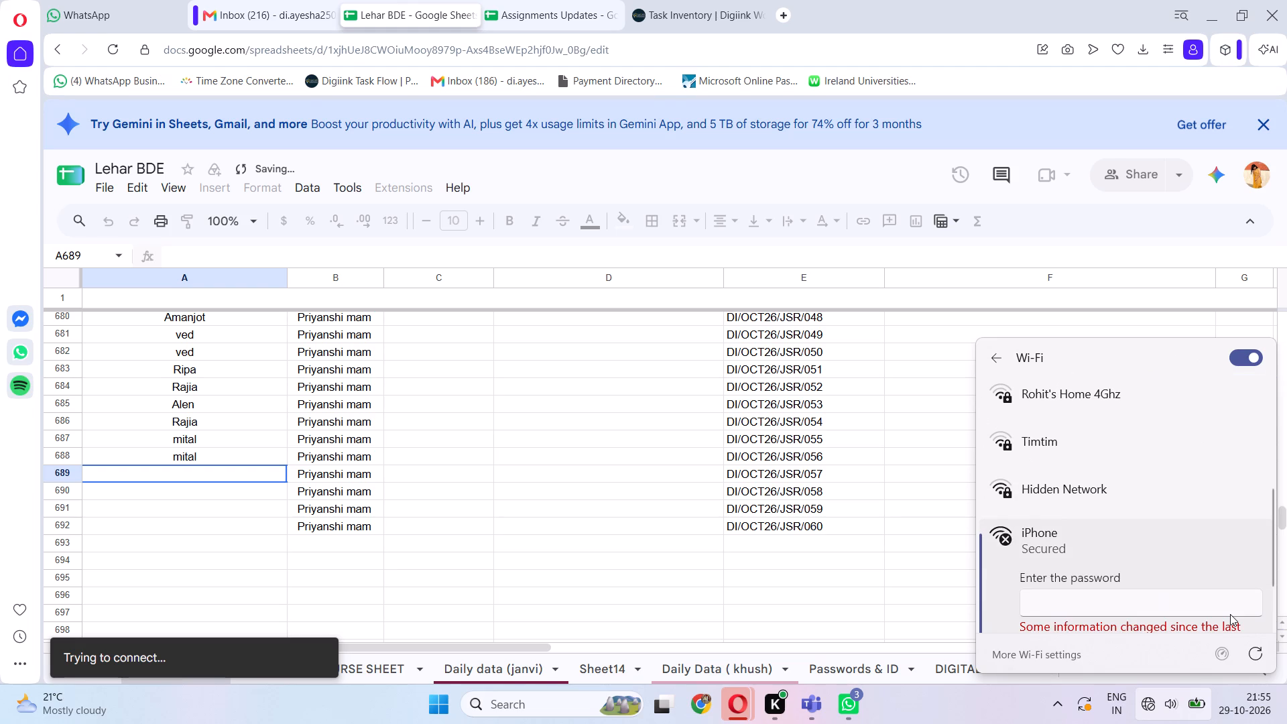
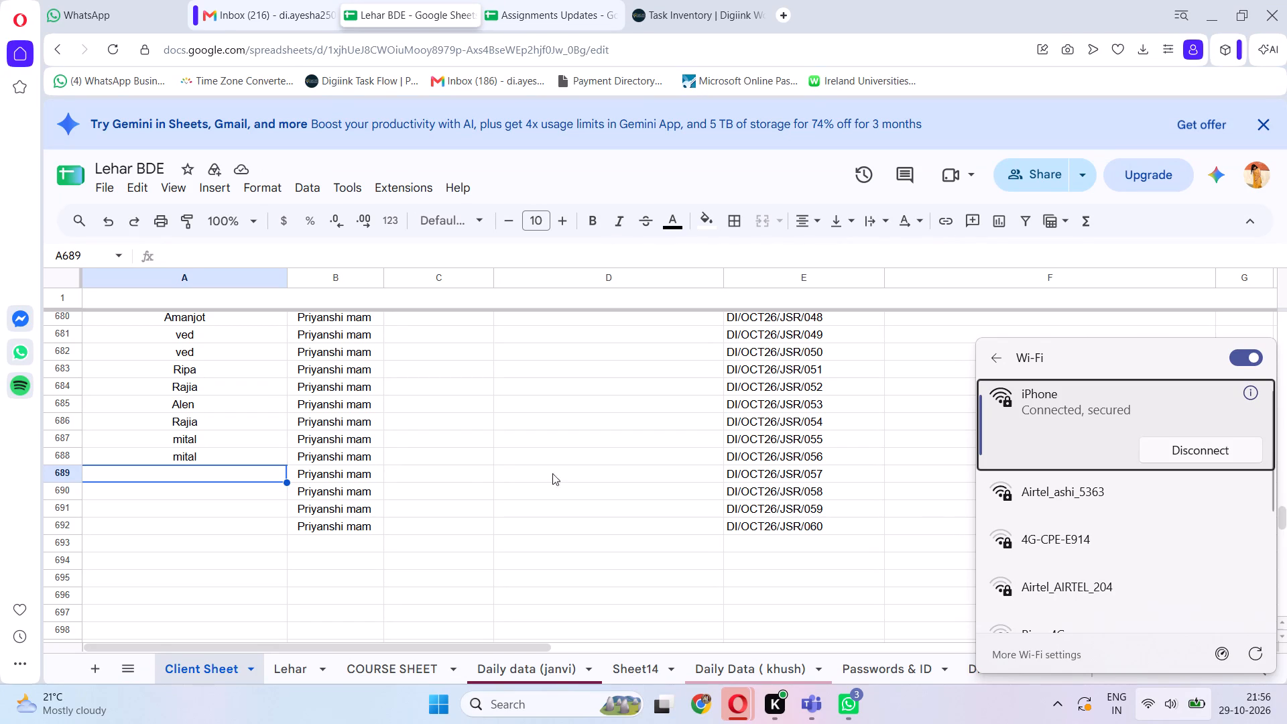
Enter the client mital in A689 of the Client Sheet for task DI/OCT26/JSR/057.
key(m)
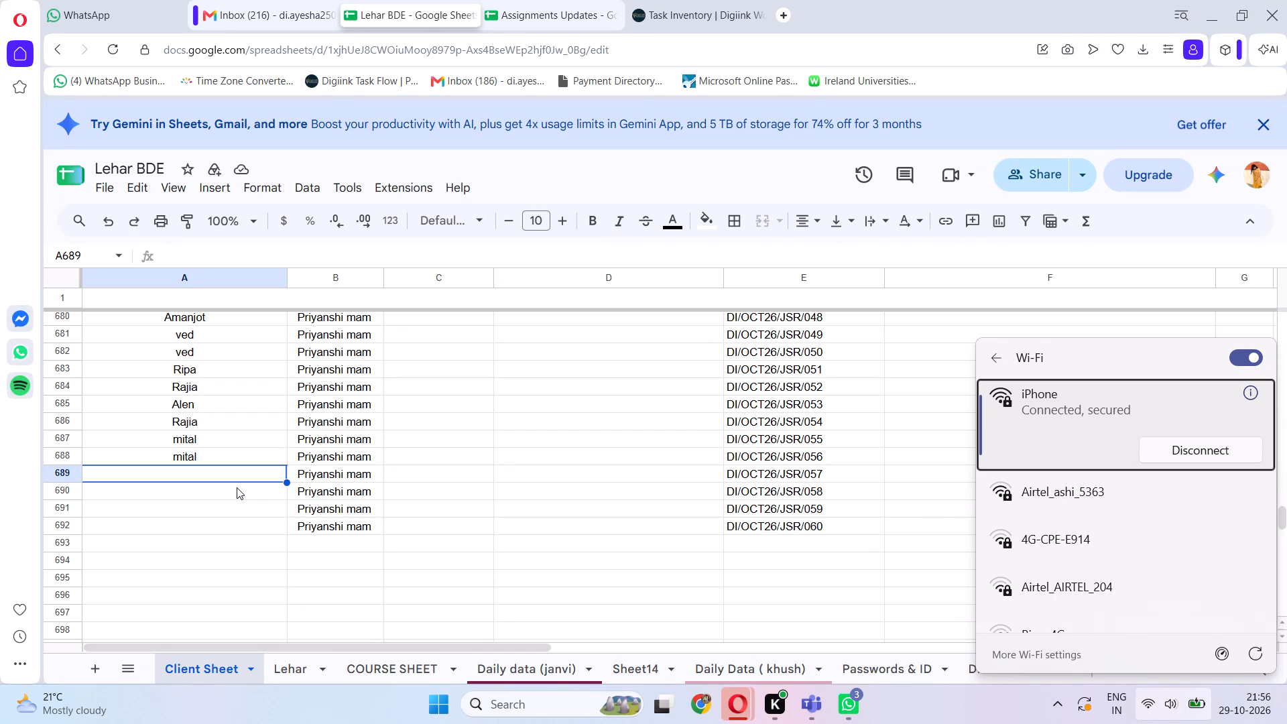
click(237, 487)
click(212, 477)
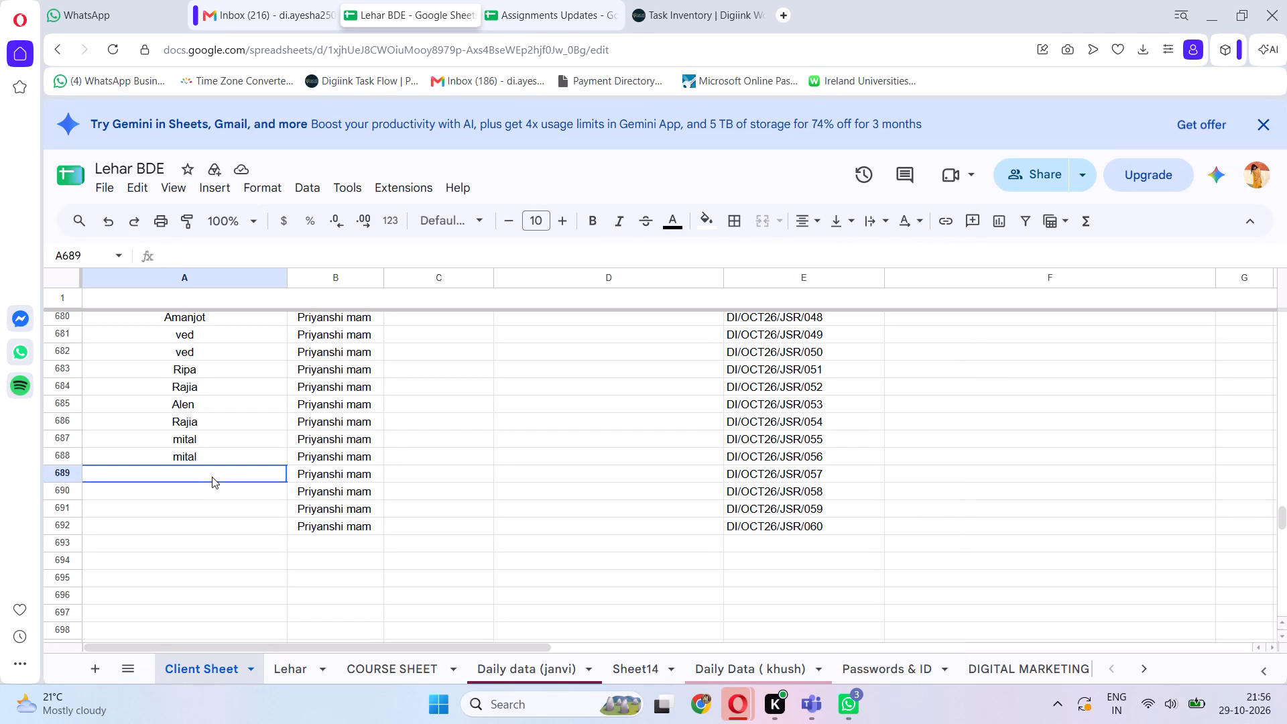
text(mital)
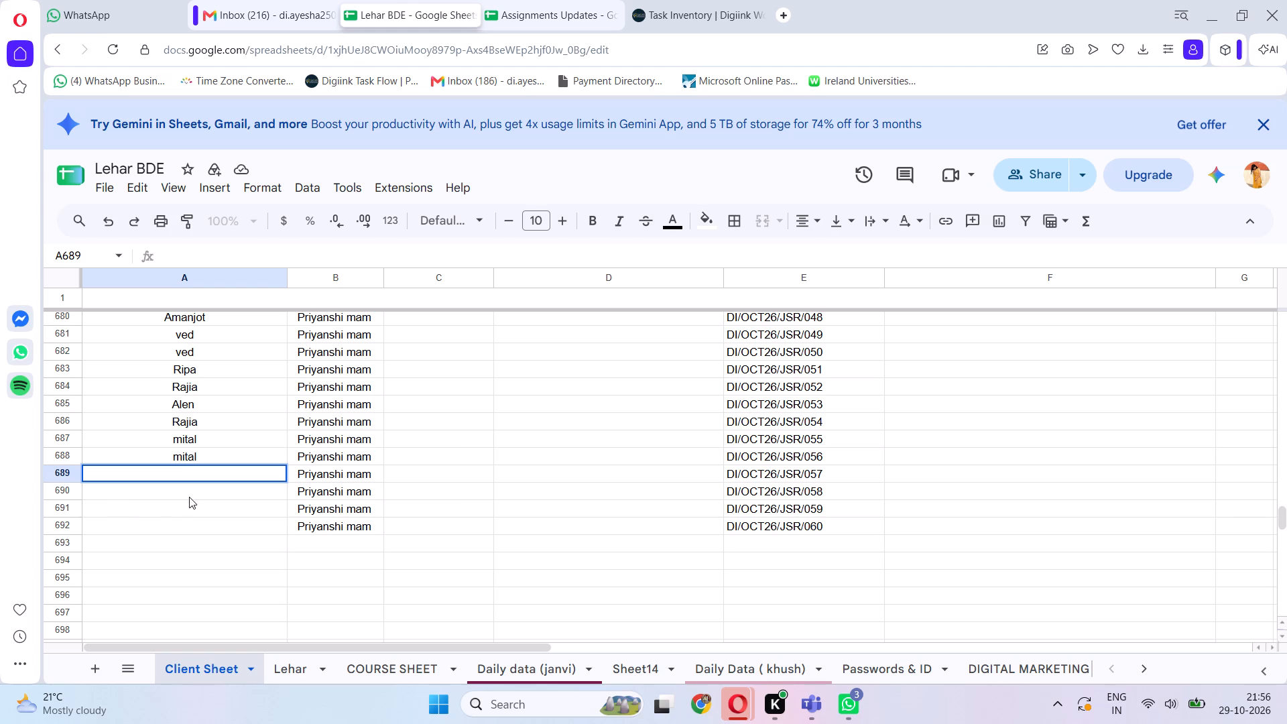
click(189, 497)
click(192, 477)
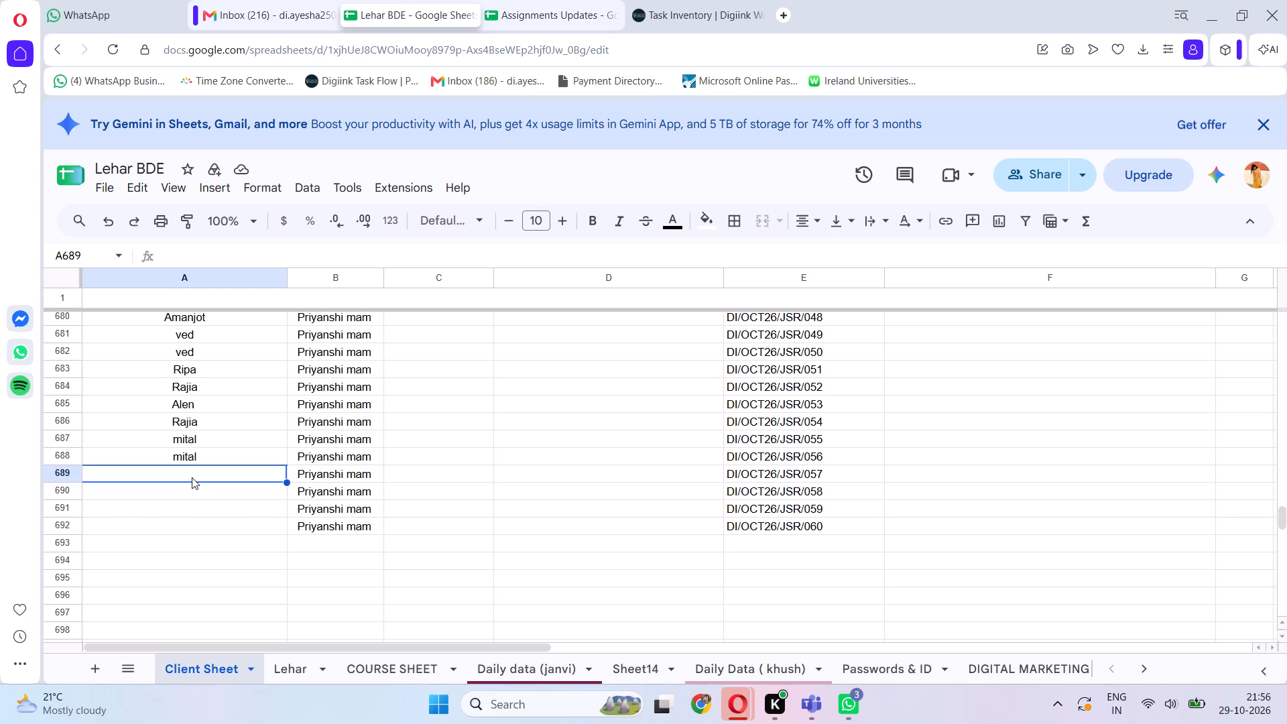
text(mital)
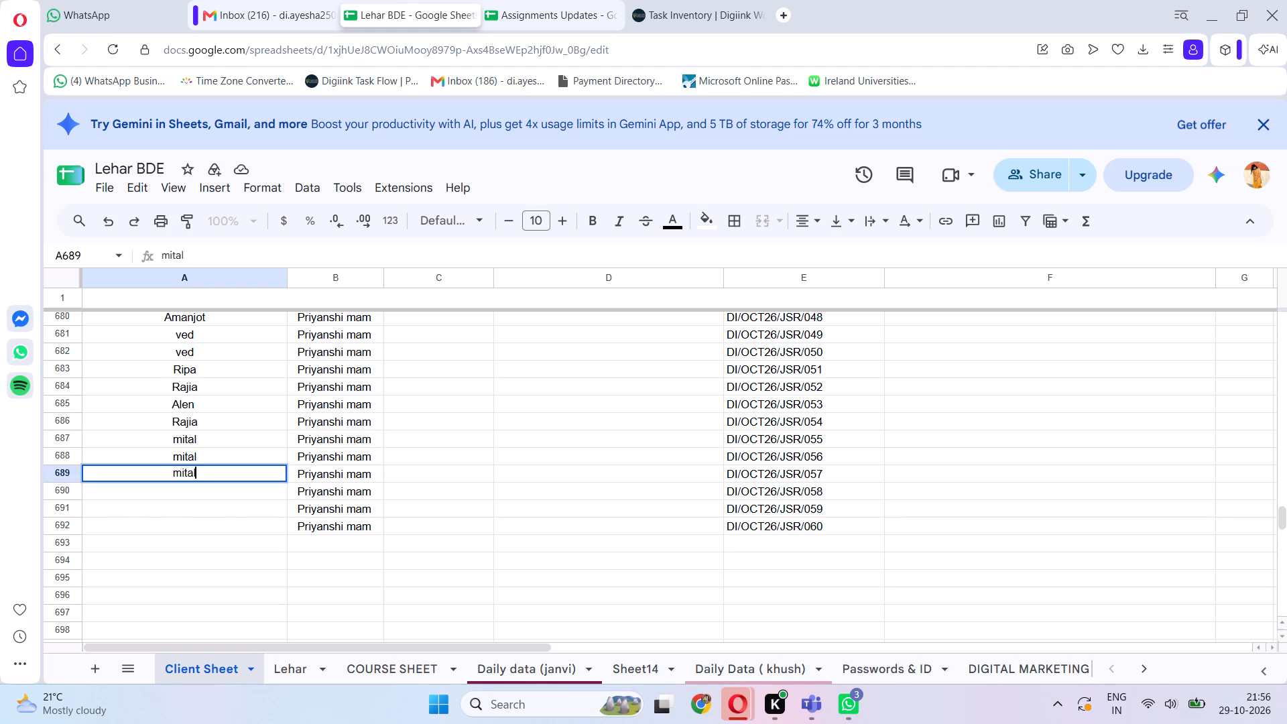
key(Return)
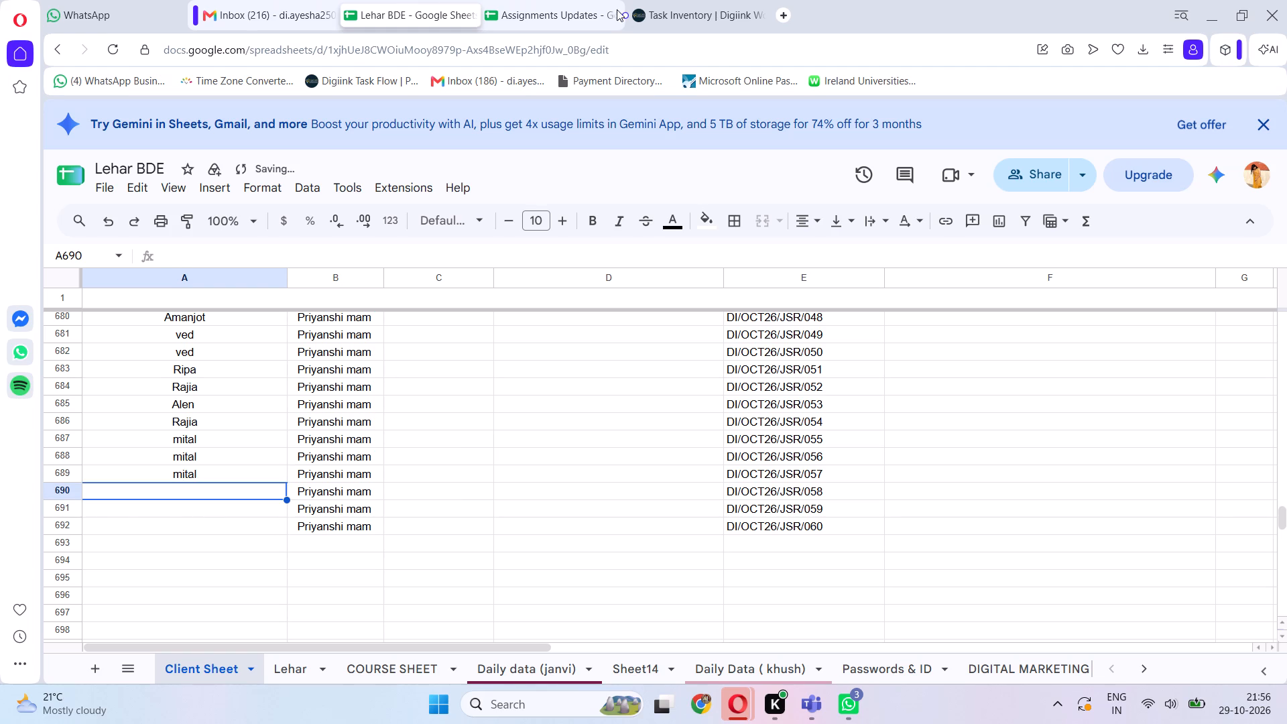
click(668, 11)
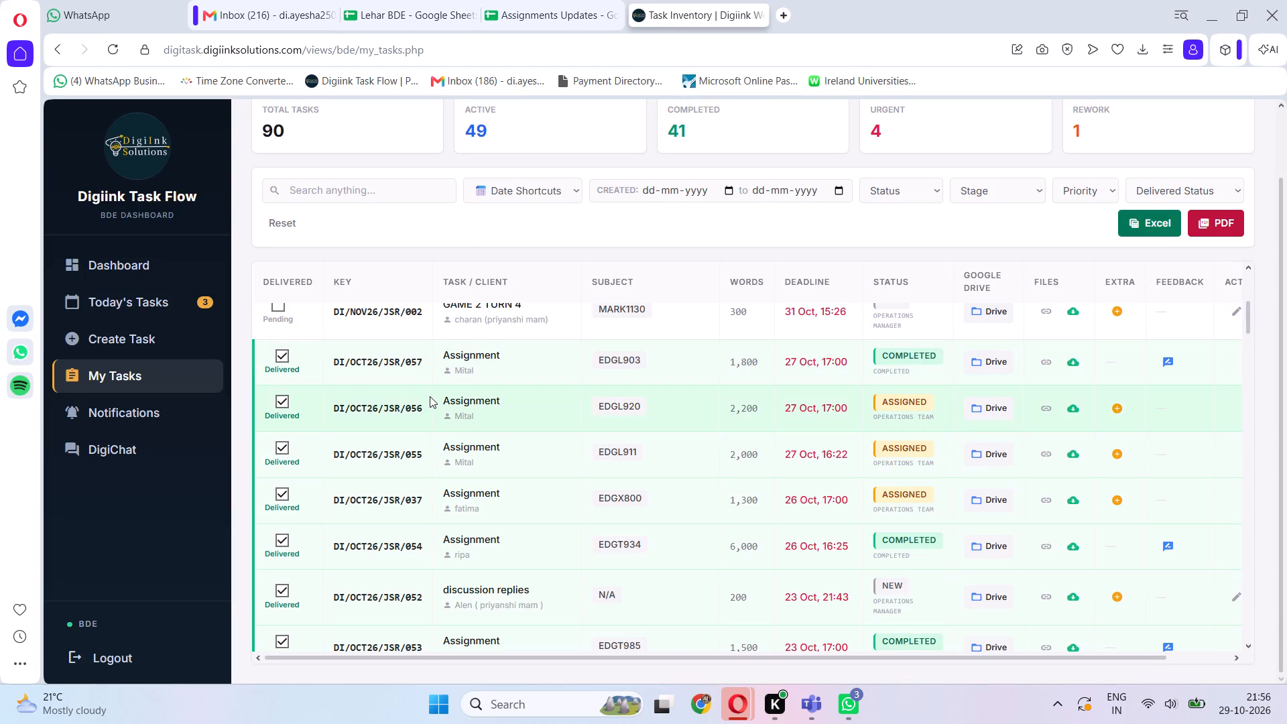
scroll(432, 396, up, 6)
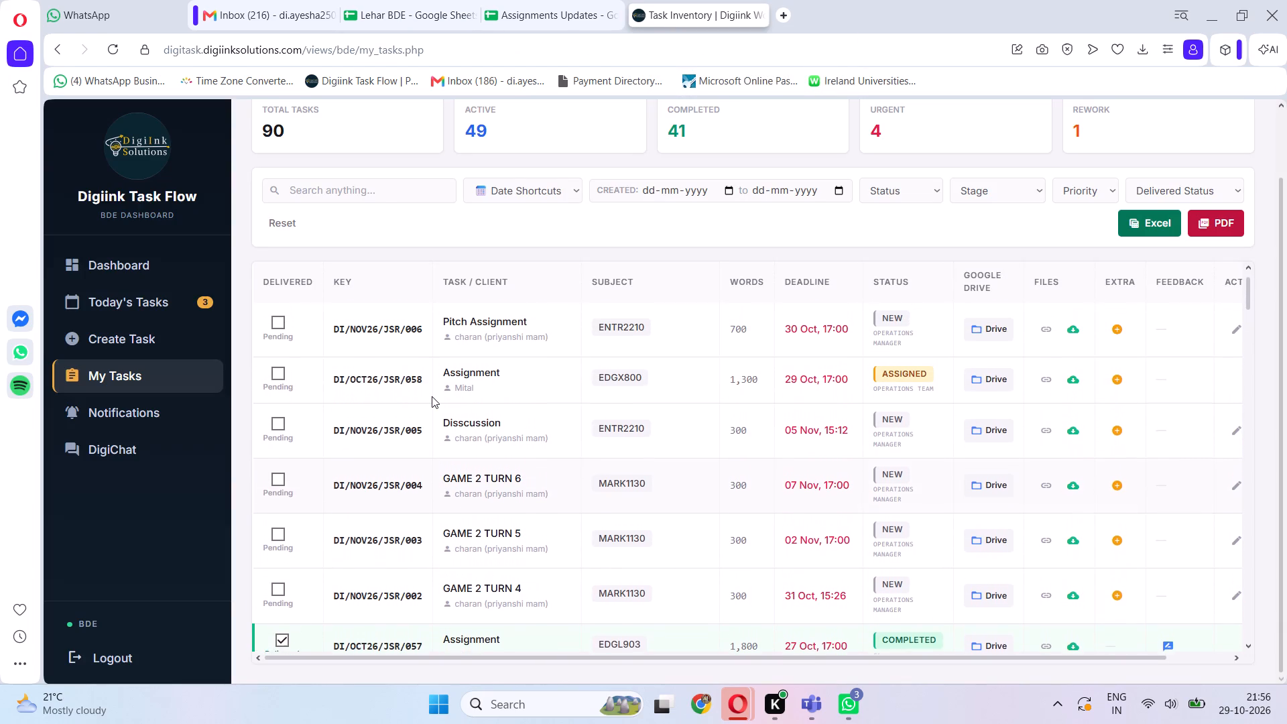
scroll(432, 396, up, 1)
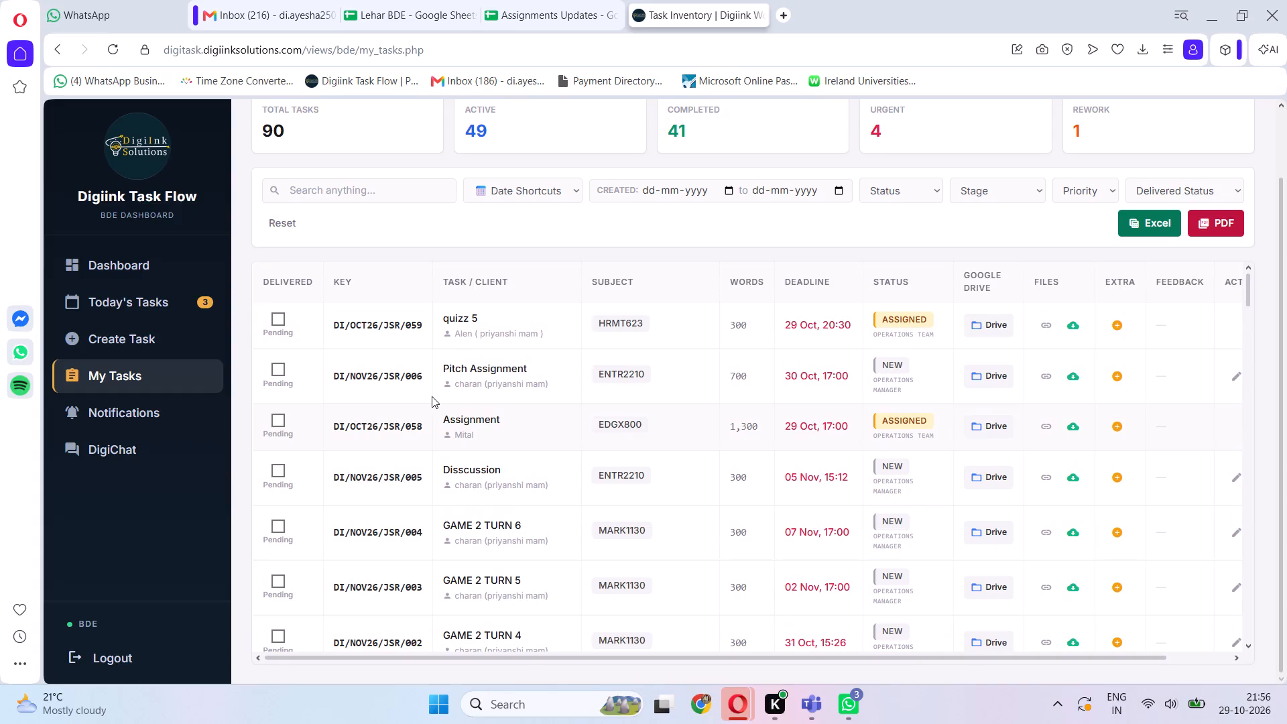
scroll(432, 396, up, 1)
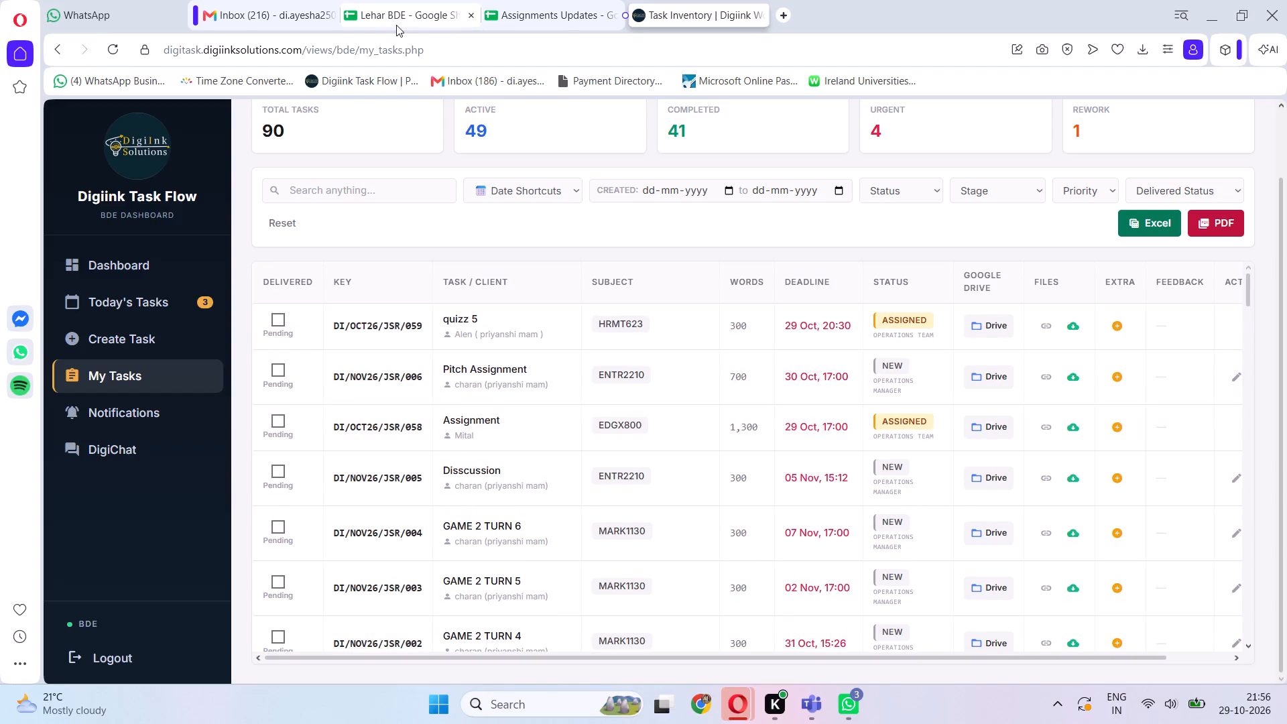
click(414, 21)
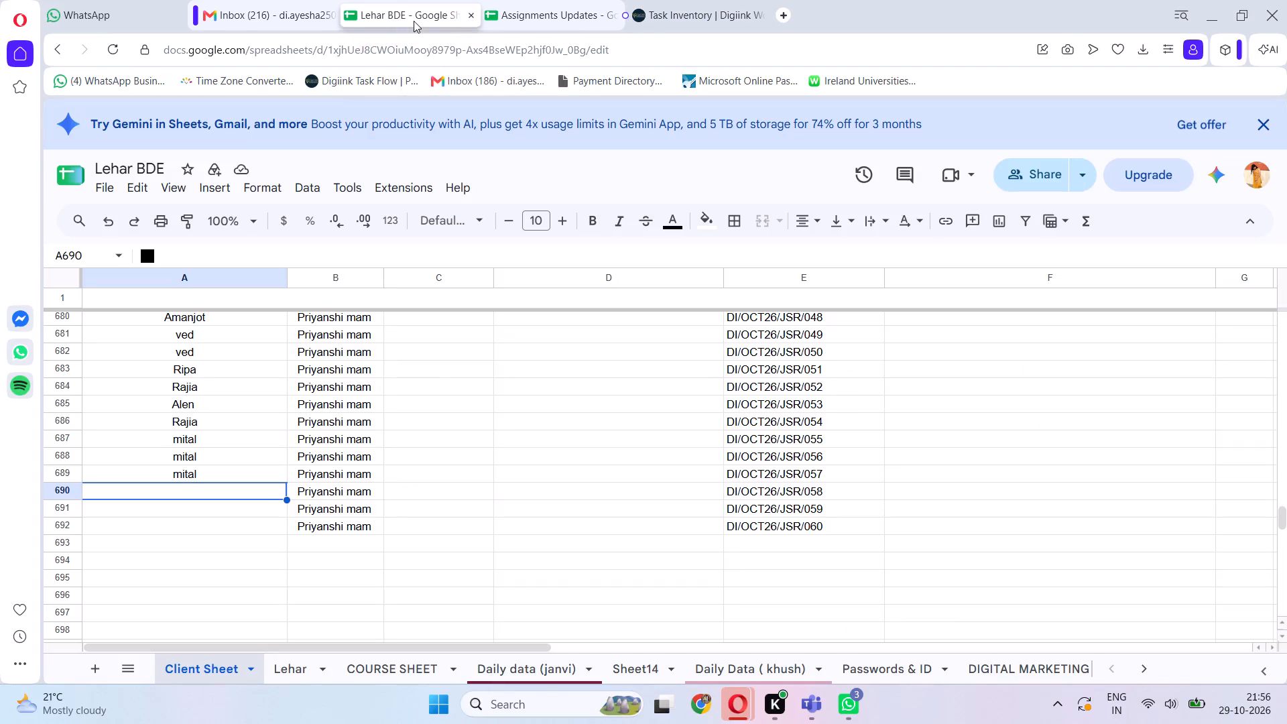
text(mital)
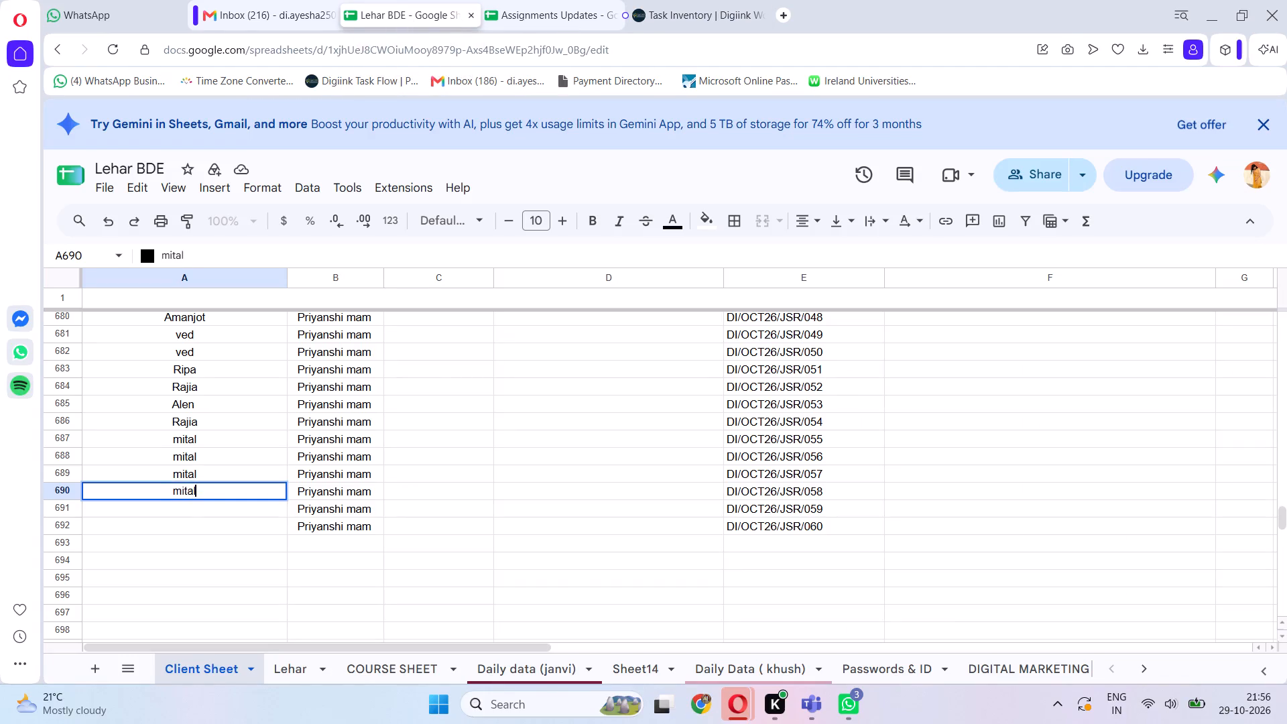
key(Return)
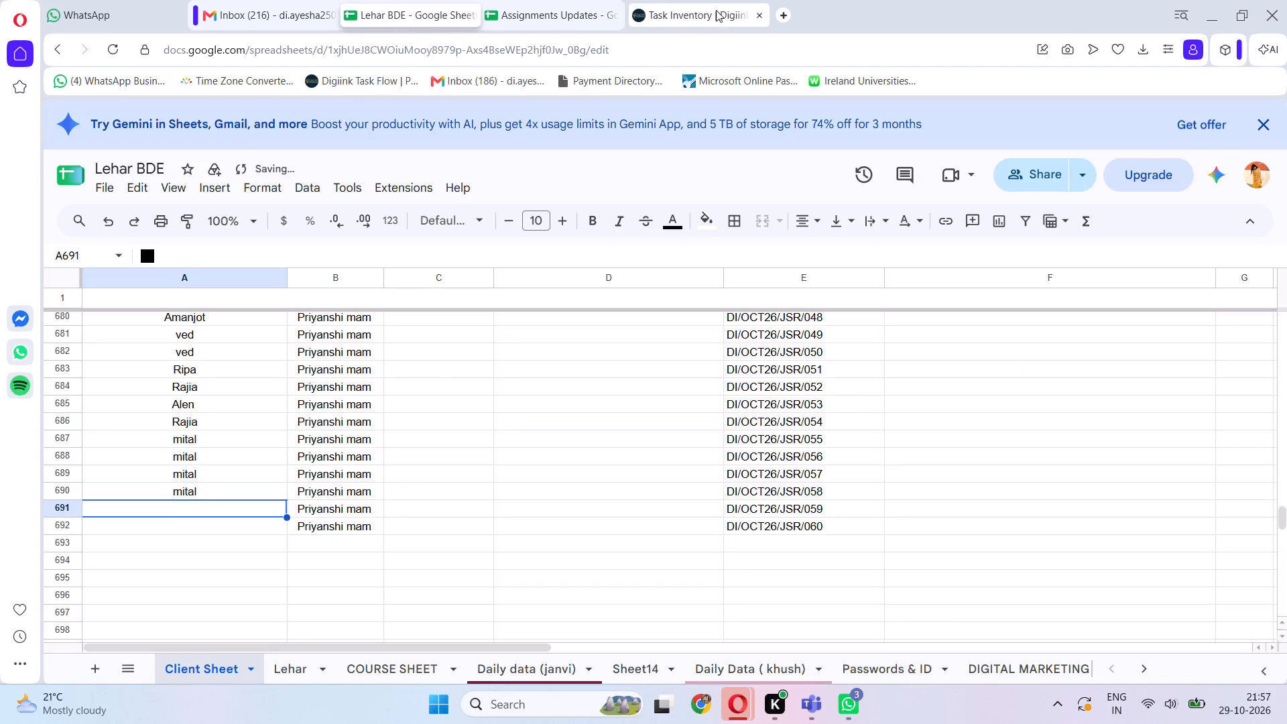
Enter the client Alen in A691 of the Client Sheet, for task DI/OCT26/JSR/059.
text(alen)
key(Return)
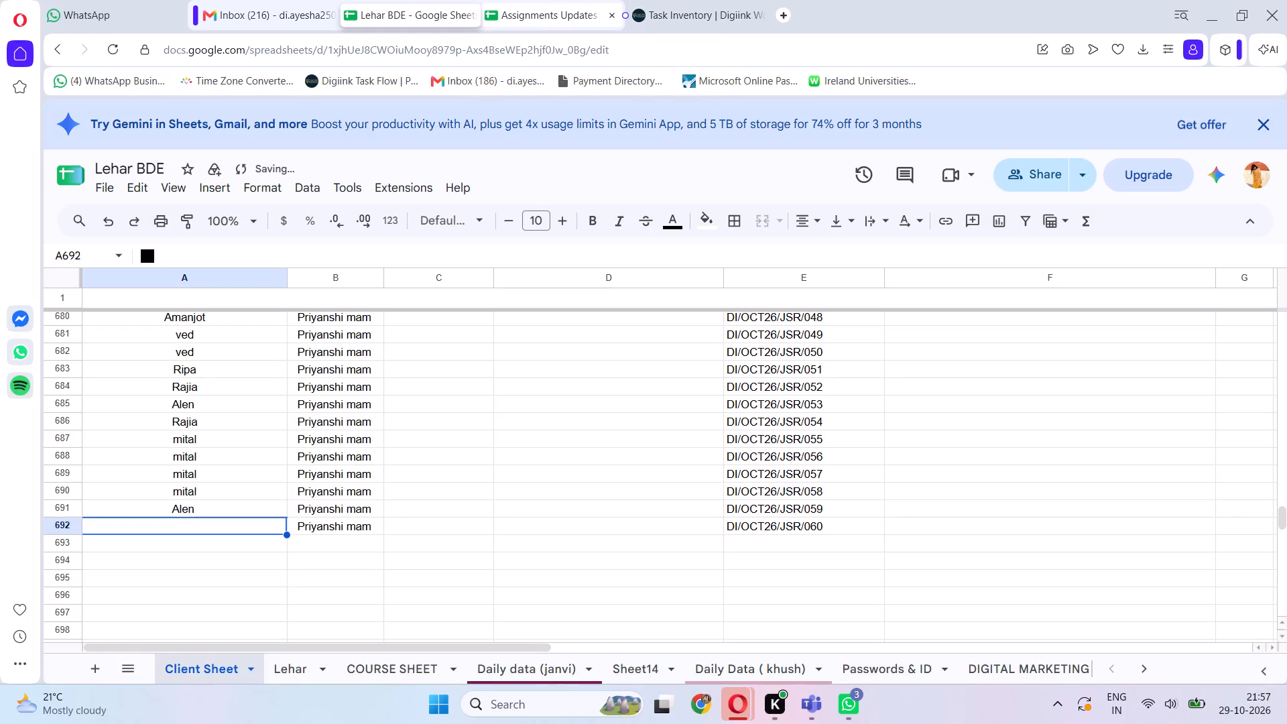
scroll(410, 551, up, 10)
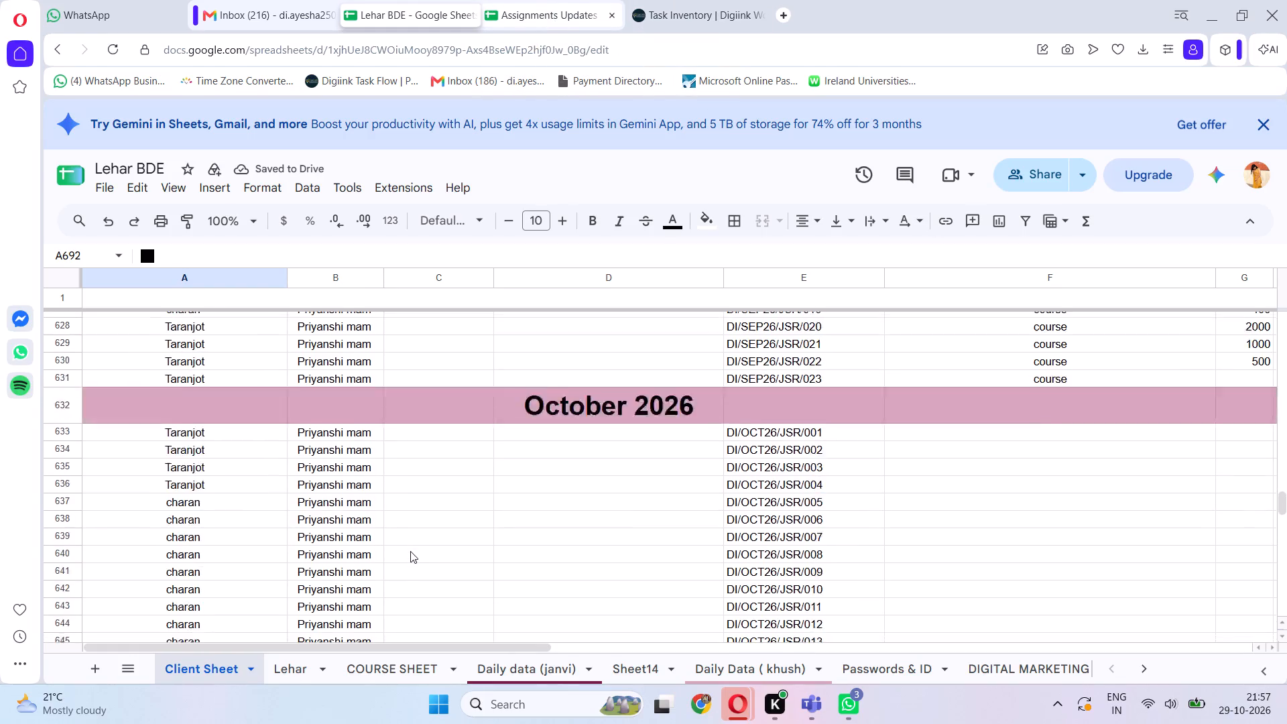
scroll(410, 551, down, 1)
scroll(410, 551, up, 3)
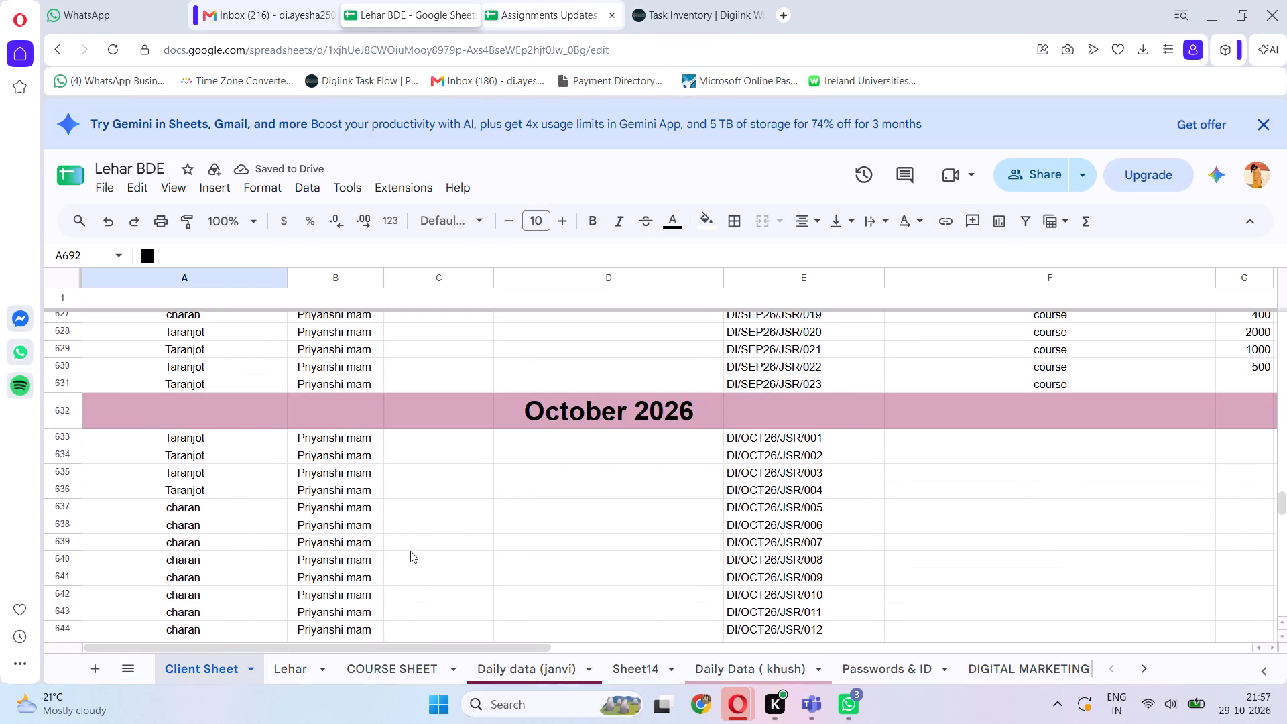
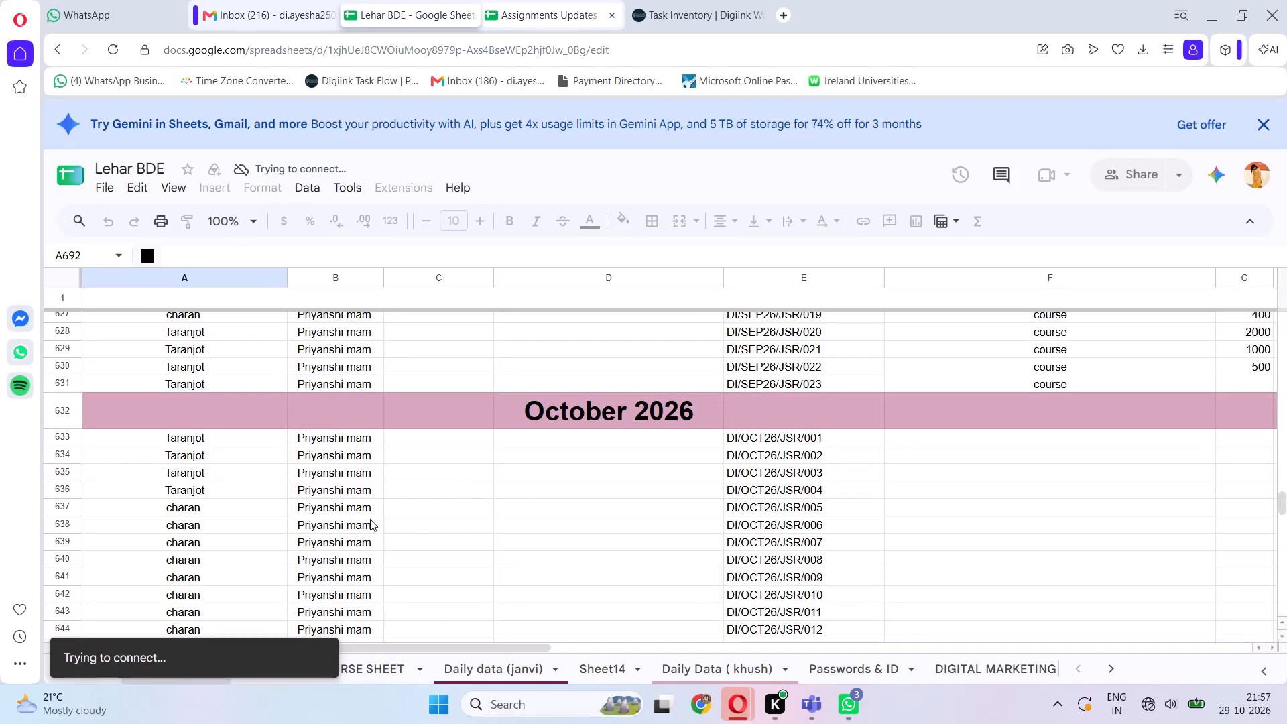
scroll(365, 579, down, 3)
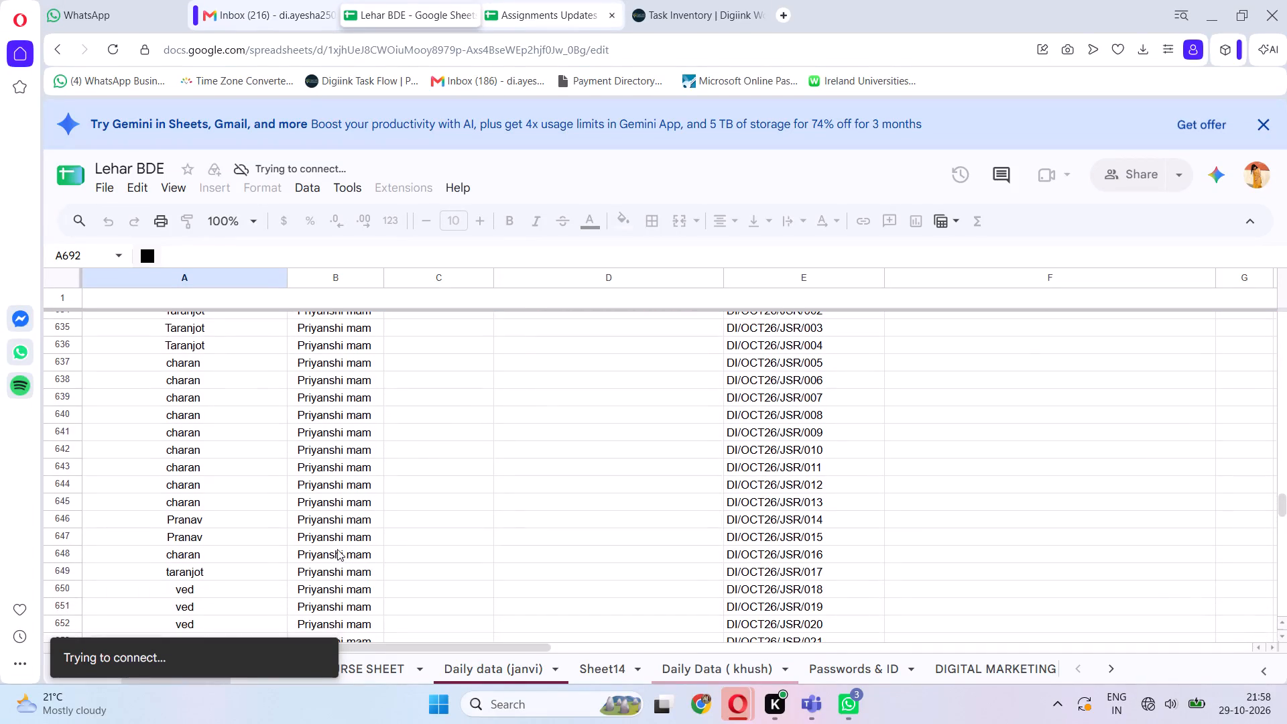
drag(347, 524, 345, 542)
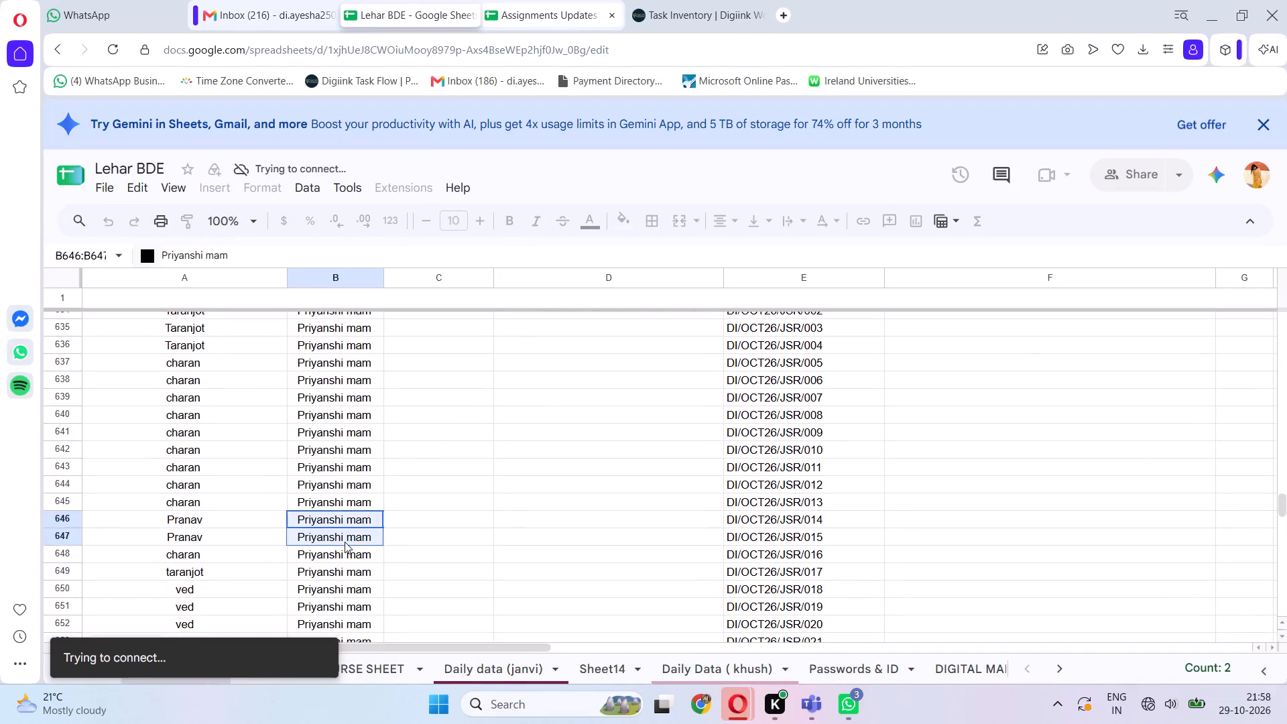
Open the list of available Wi-Fi networks and try to connect the computer to the iPhone network.
click(1152, 708)
click(1052, 386)
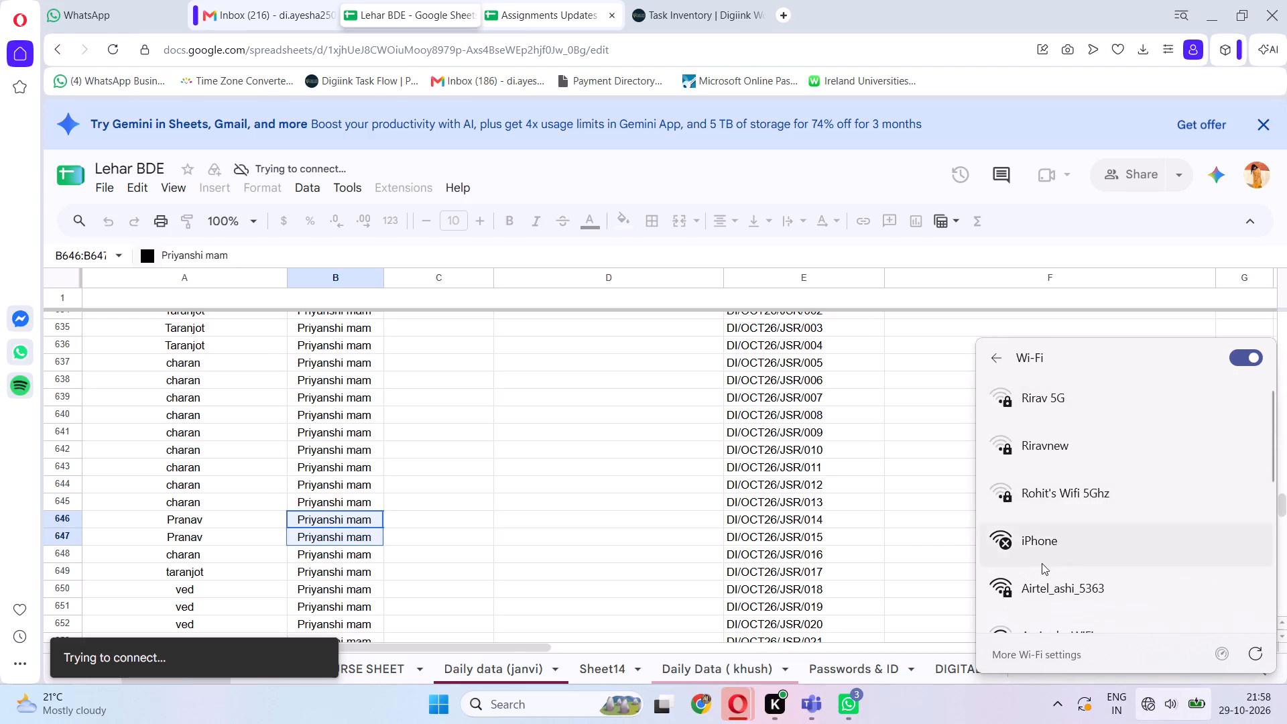
click(1050, 543)
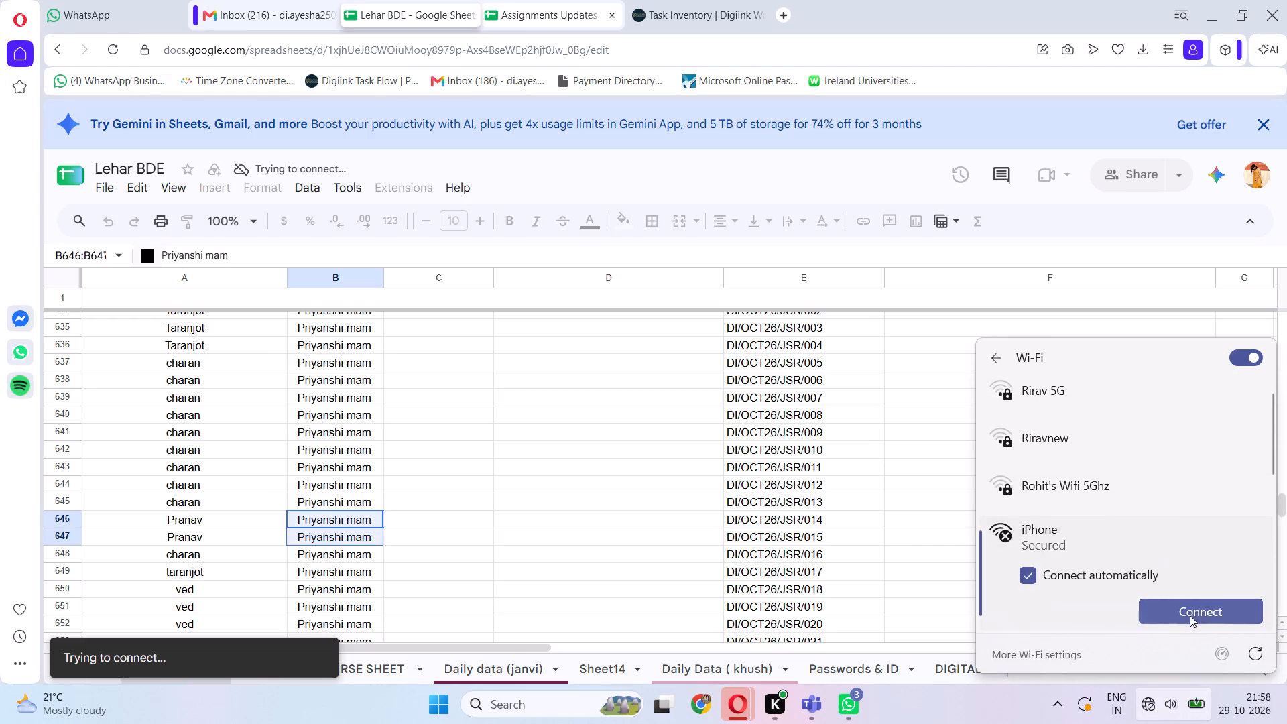
click(1190, 615)
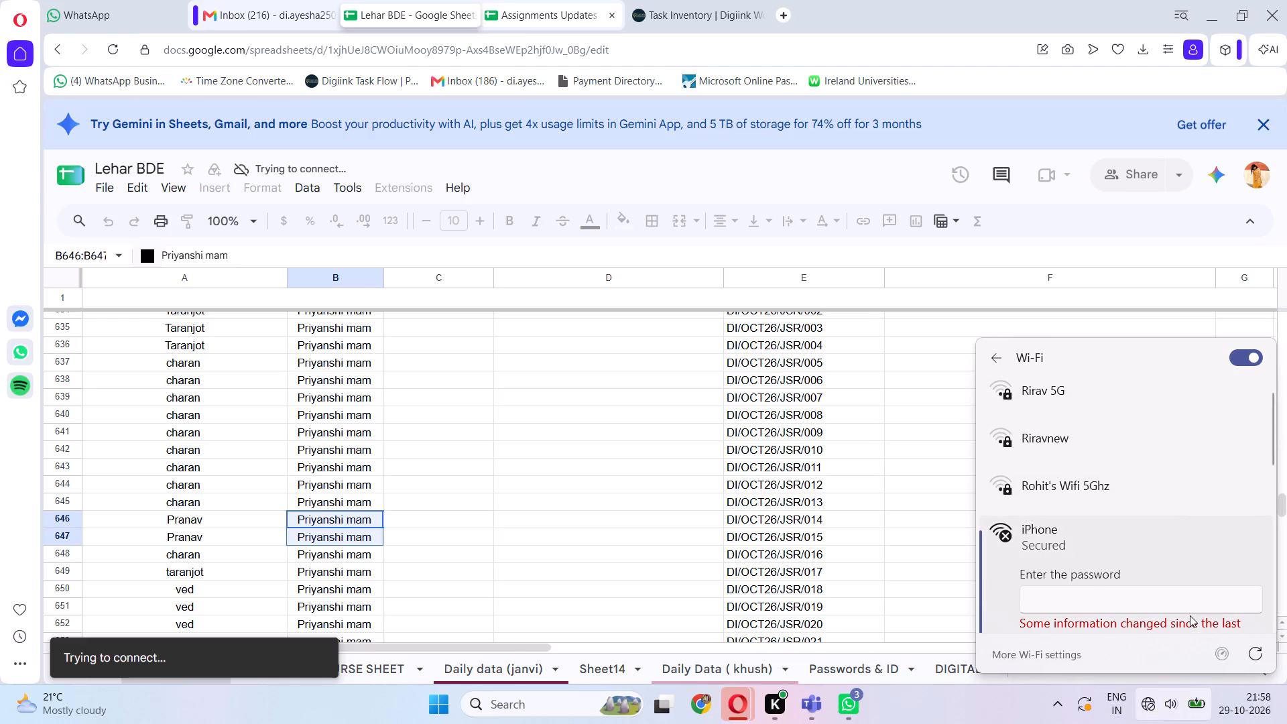
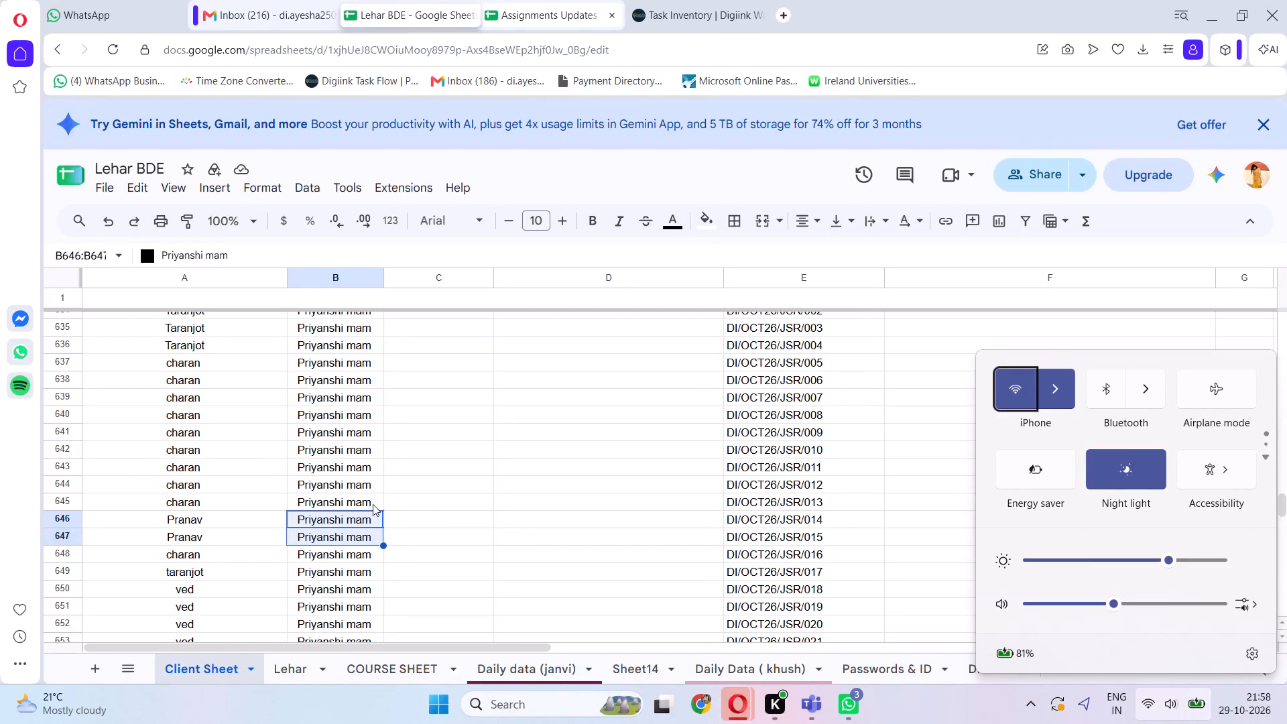
Clear the column B name in B646 and B647, the two Pranav rows of the Client Sheet.
click(356, 520)
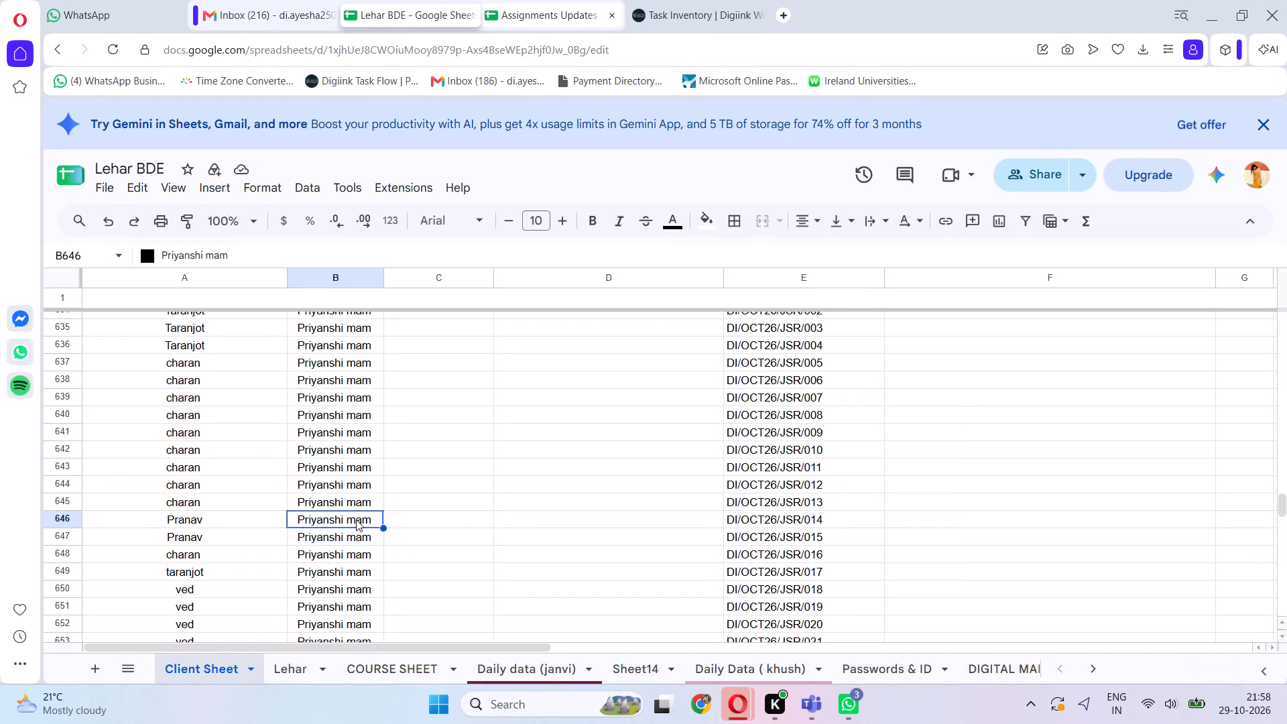
drag(356, 520, 352, 538)
key(BackSpace)
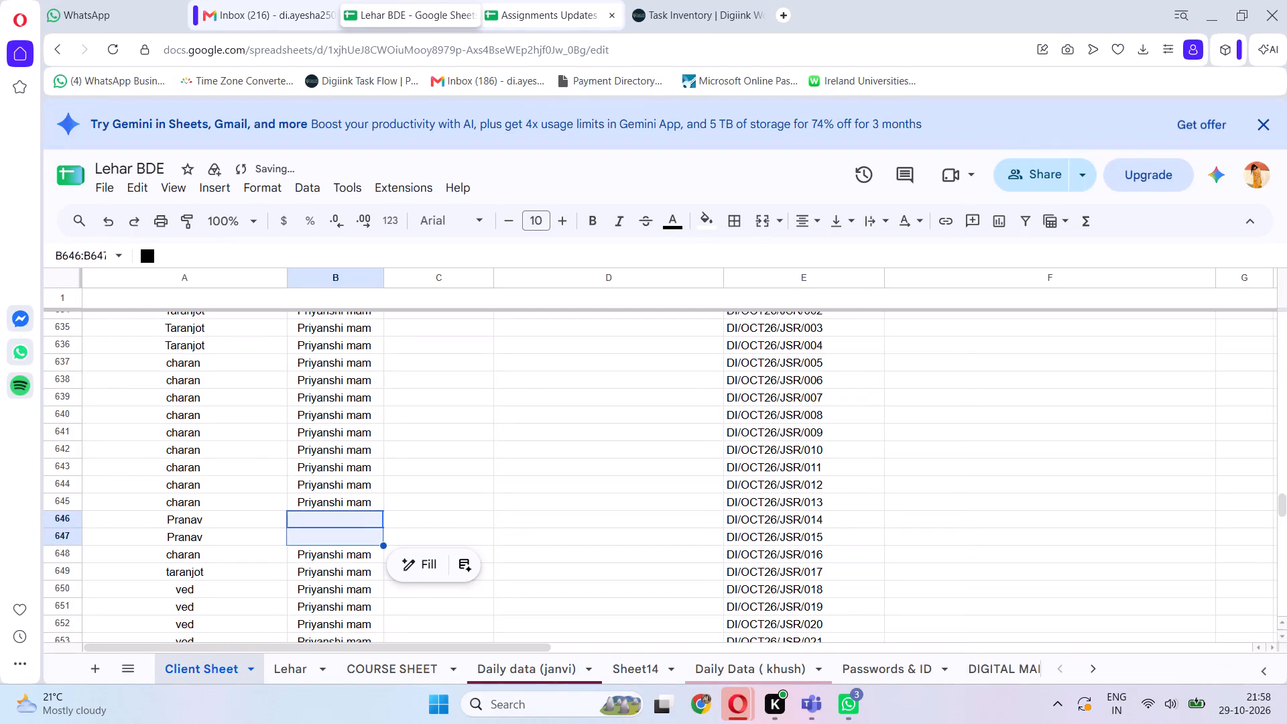
Clear the column B name in B654 to B656, the Mital, Sanchit and fatima rows.
scroll(352, 538, down, 2)
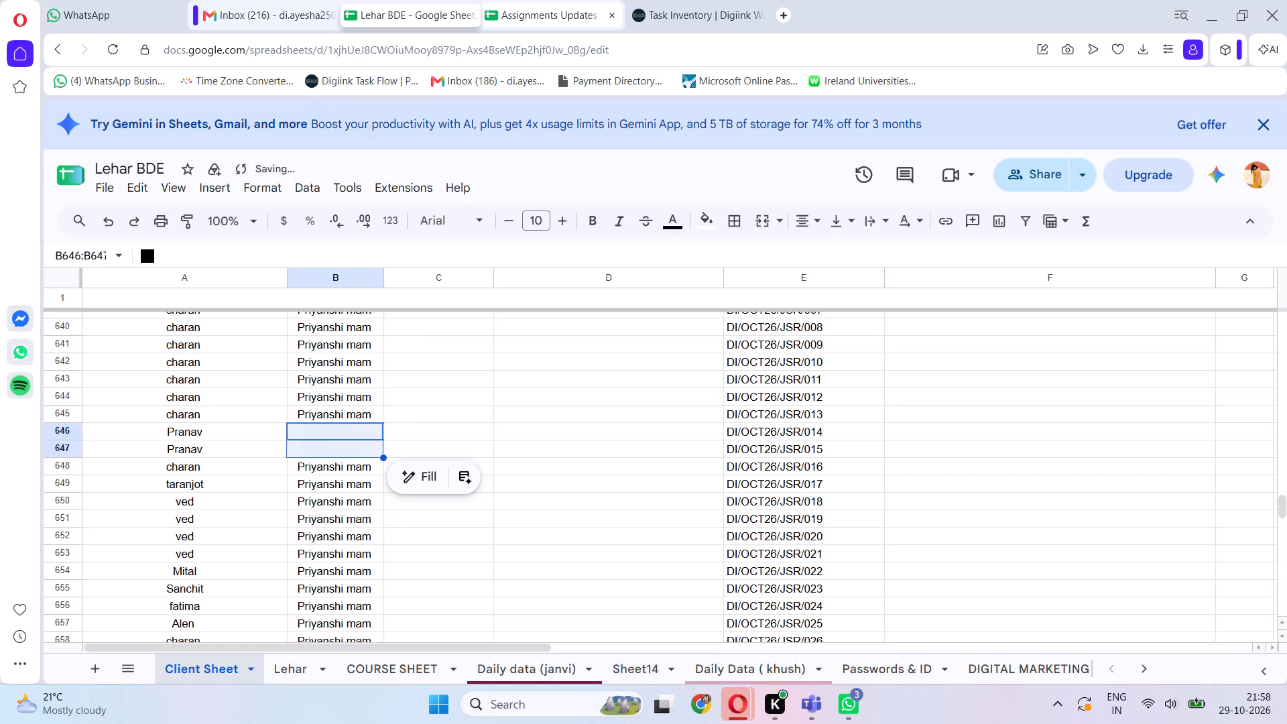
scroll(352, 538, down, 2)
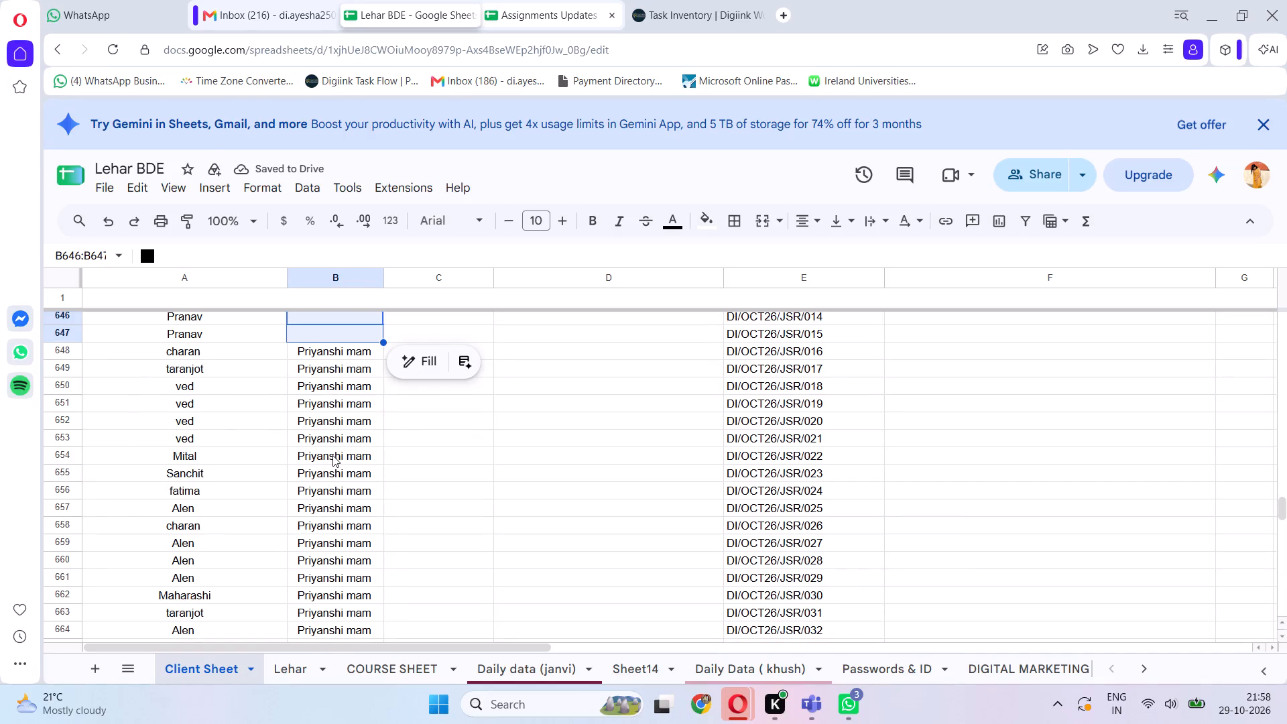
click(332, 455)
drag(332, 455, 330, 477)
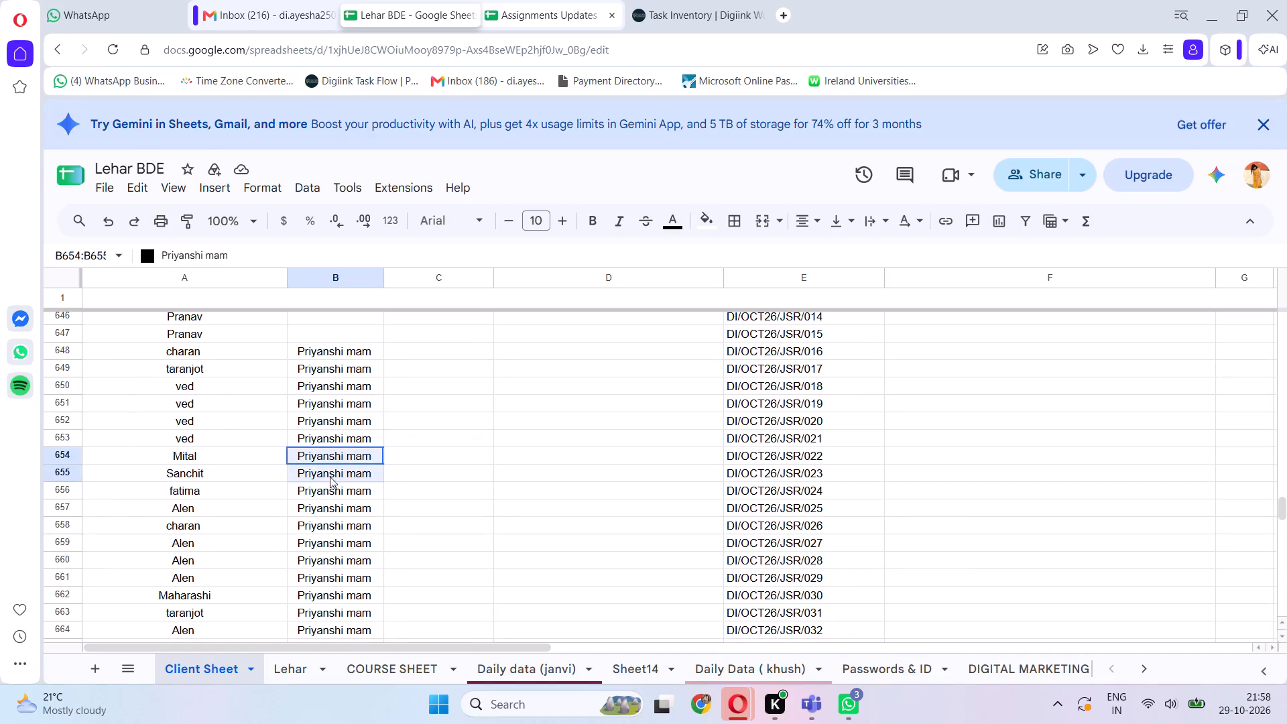
drag(330, 477, 328, 491)
key(BackSpace)
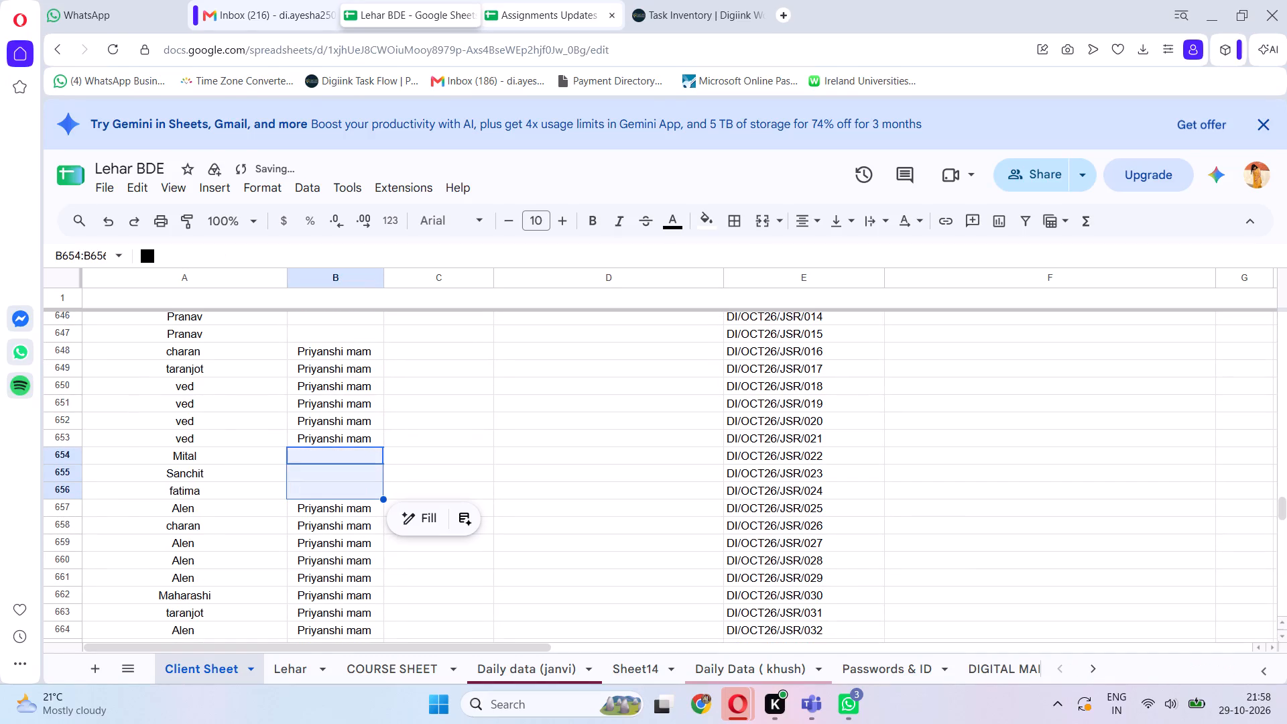
Clear the Priyanshi mam entries from cells B662, B665:B666 and B669 for the Maharashi, fatima and Rupinder rows.
click(341, 591)
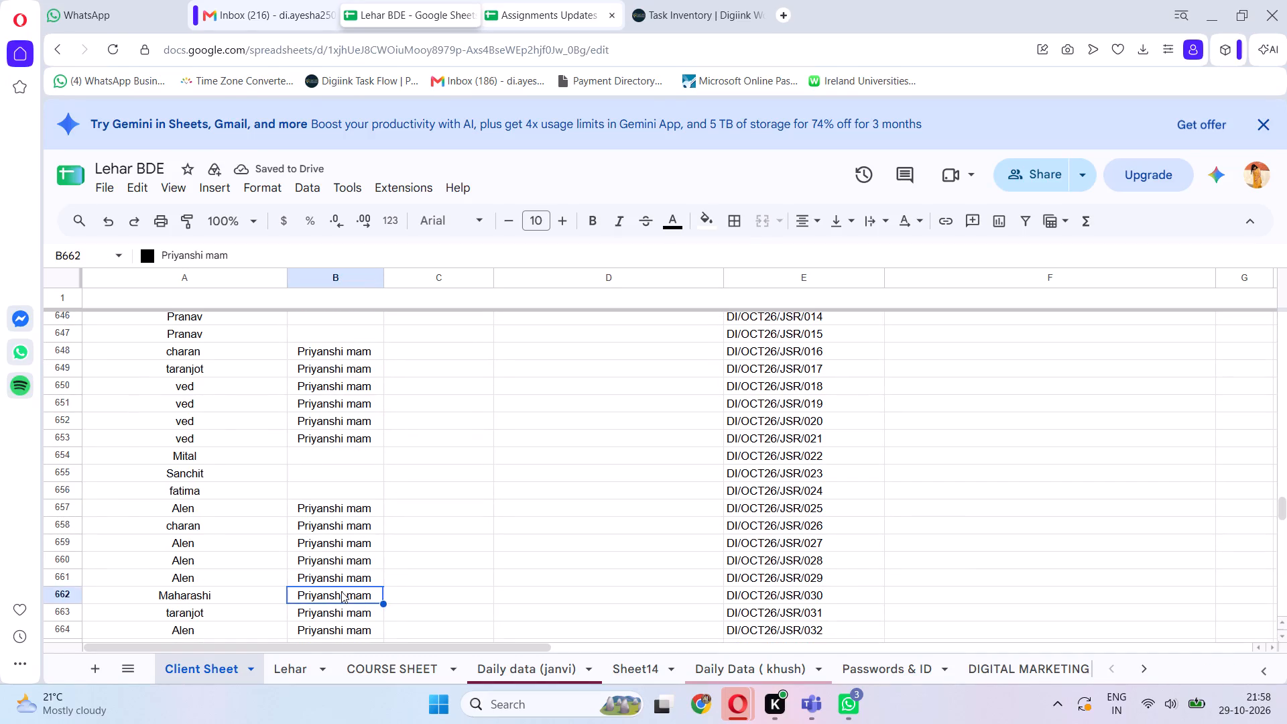
key(BackSpace)
scroll(341, 584, down, 2)
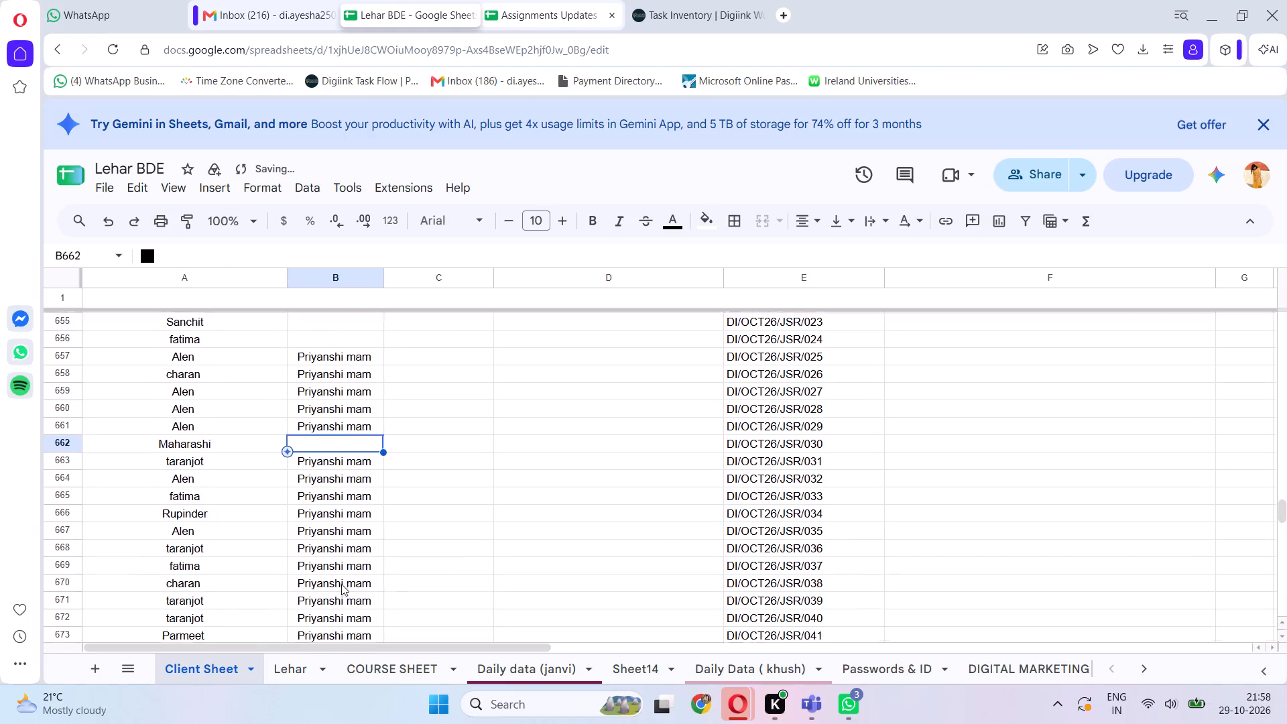
scroll(341, 584, down, 1)
click(322, 483)
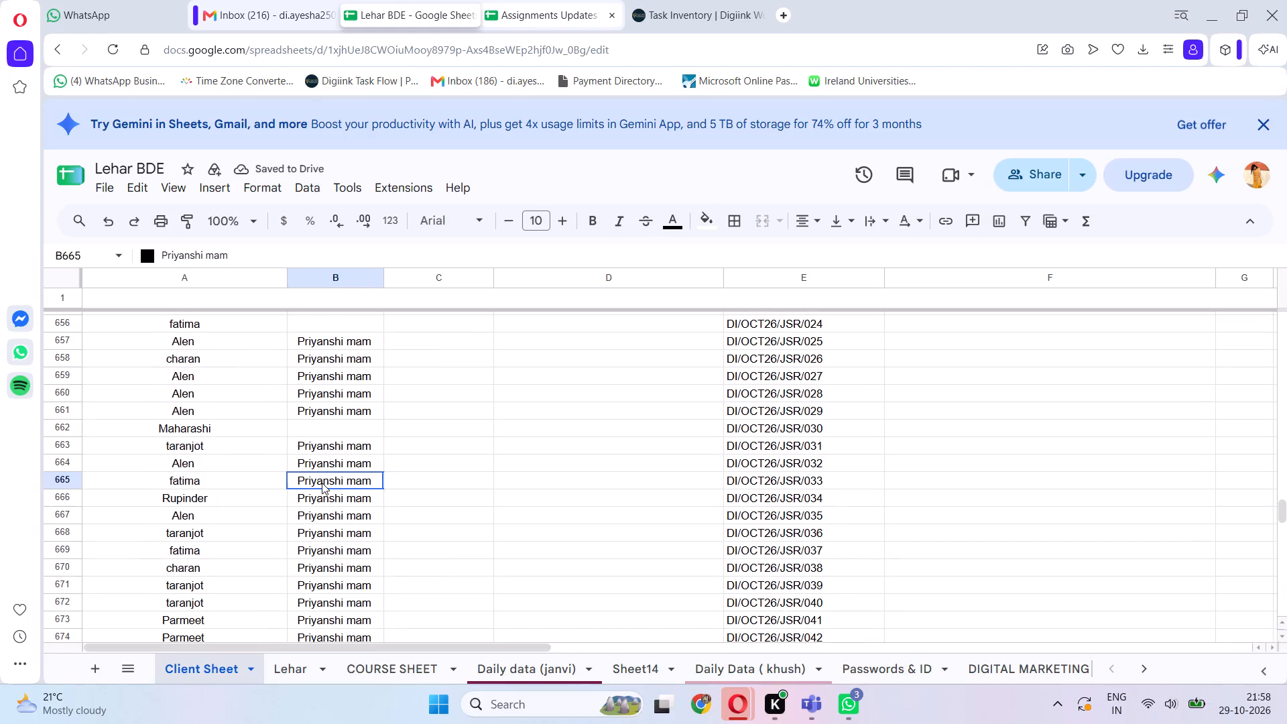
drag(322, 483, 322, 511)
drag(322, 511, 334, 499)
double_click(340, 474)
drag(339, 479, 336, 501)
key(BackSpace)
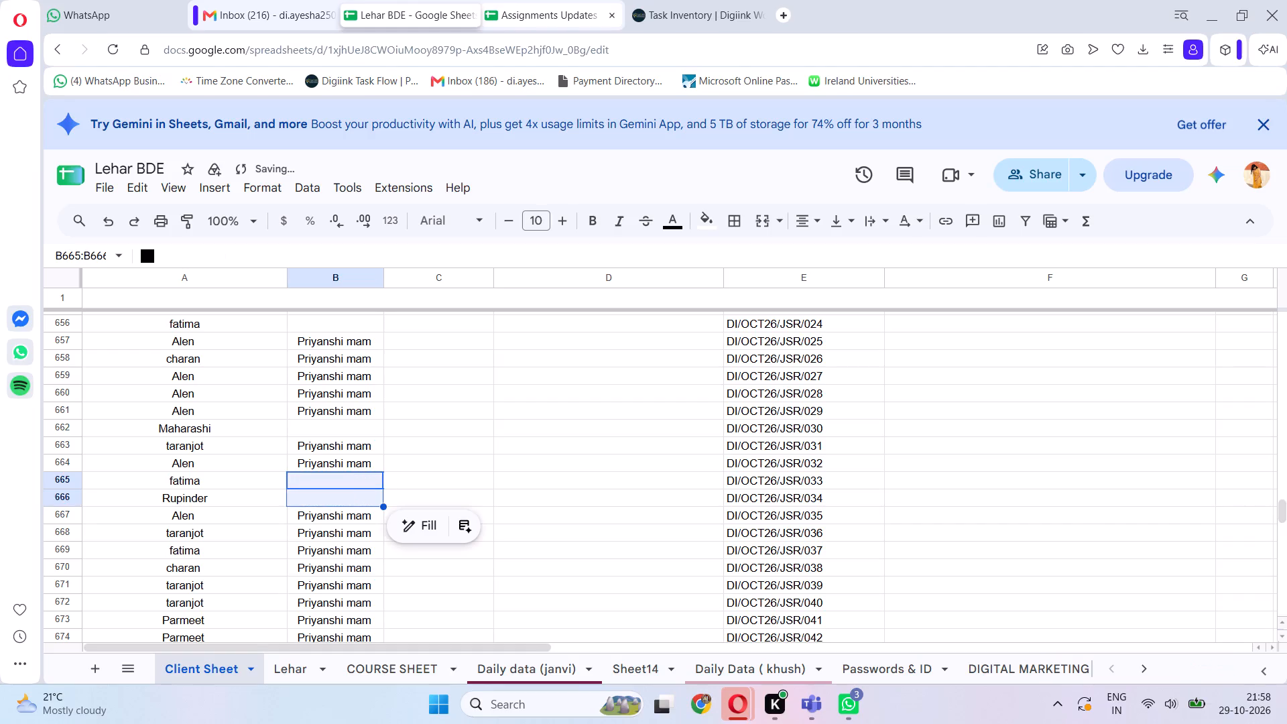
click(332, 550)
key(BackSpace)
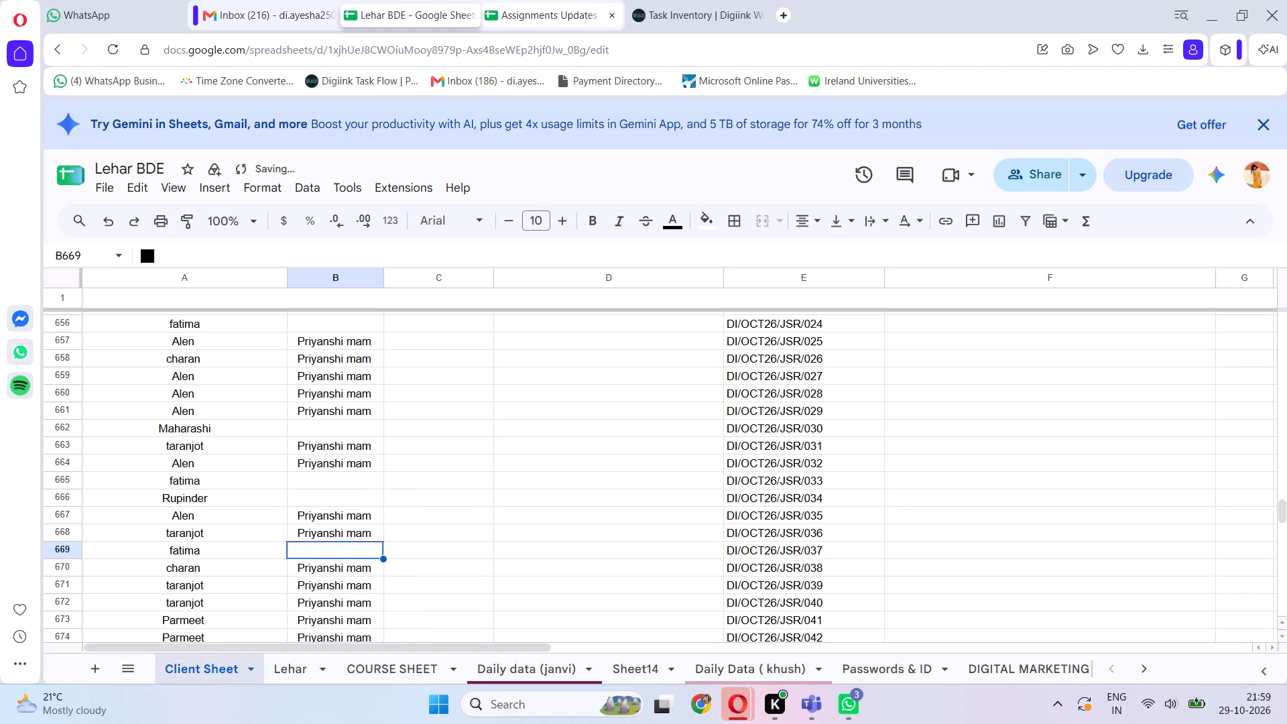
Clear the Priyanshi mam entries from B673:B678 for the Parmeet, Rajwinder and Mirajul rows.
scroll(332, 550, down, 2)
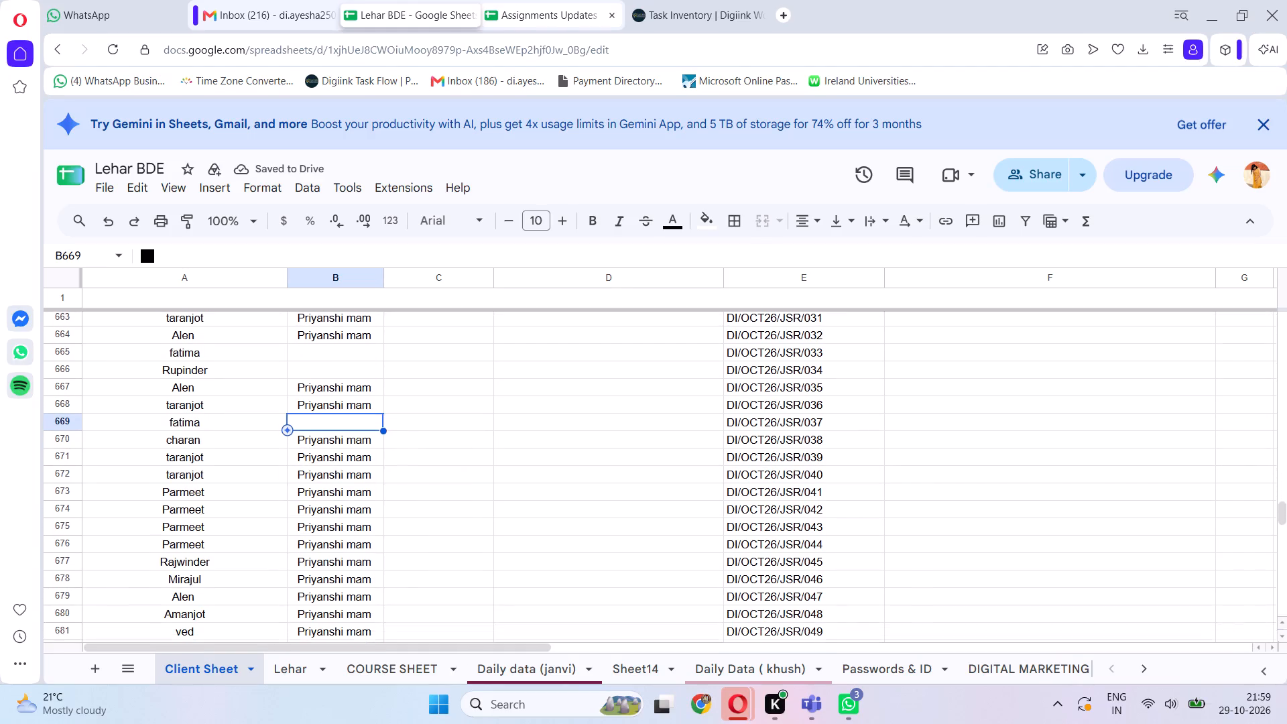
scroll(332, 550, down, 1)
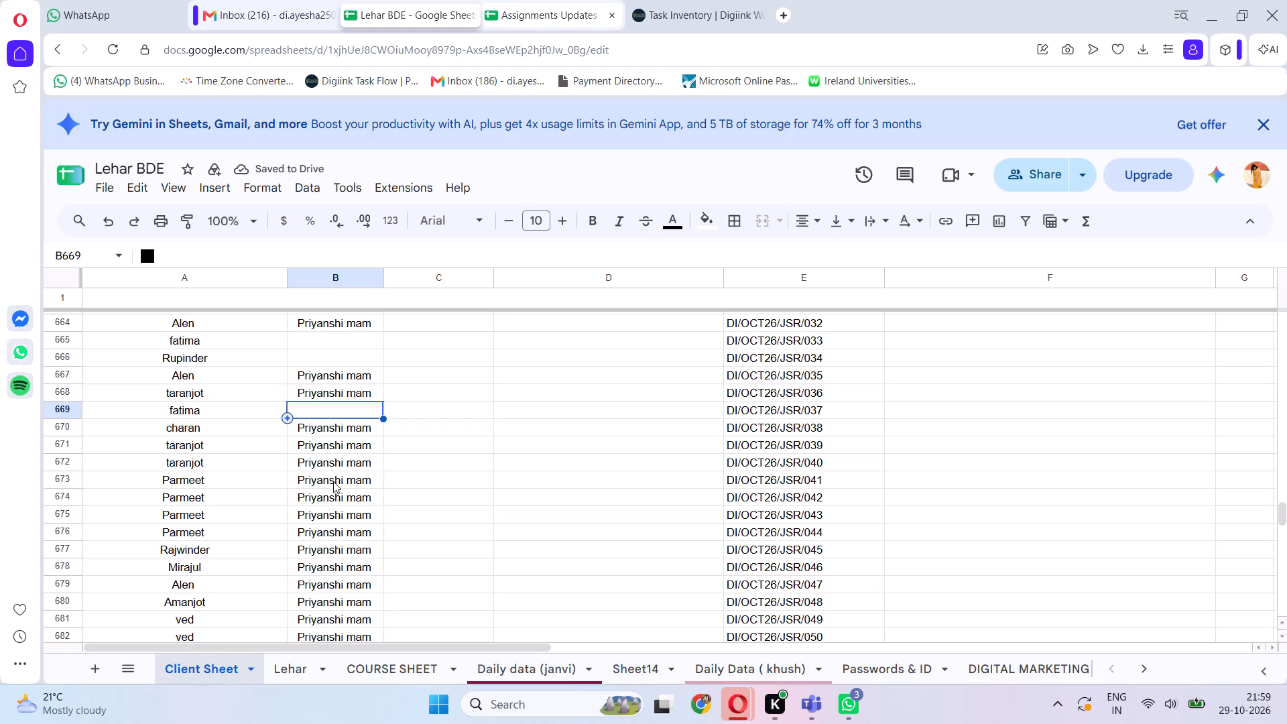
click(333, 481)
drag(333, 481, 331, 518)
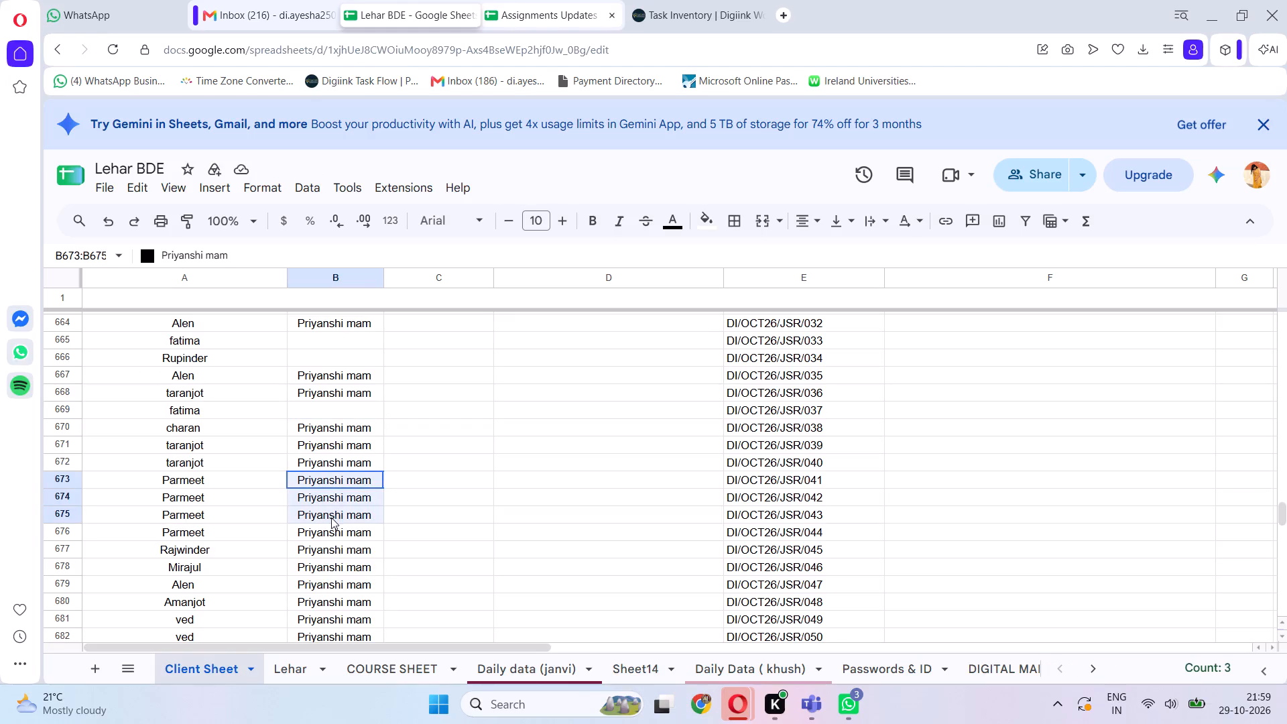
drag(331, 518, 329, 531)
key(BackSpace)
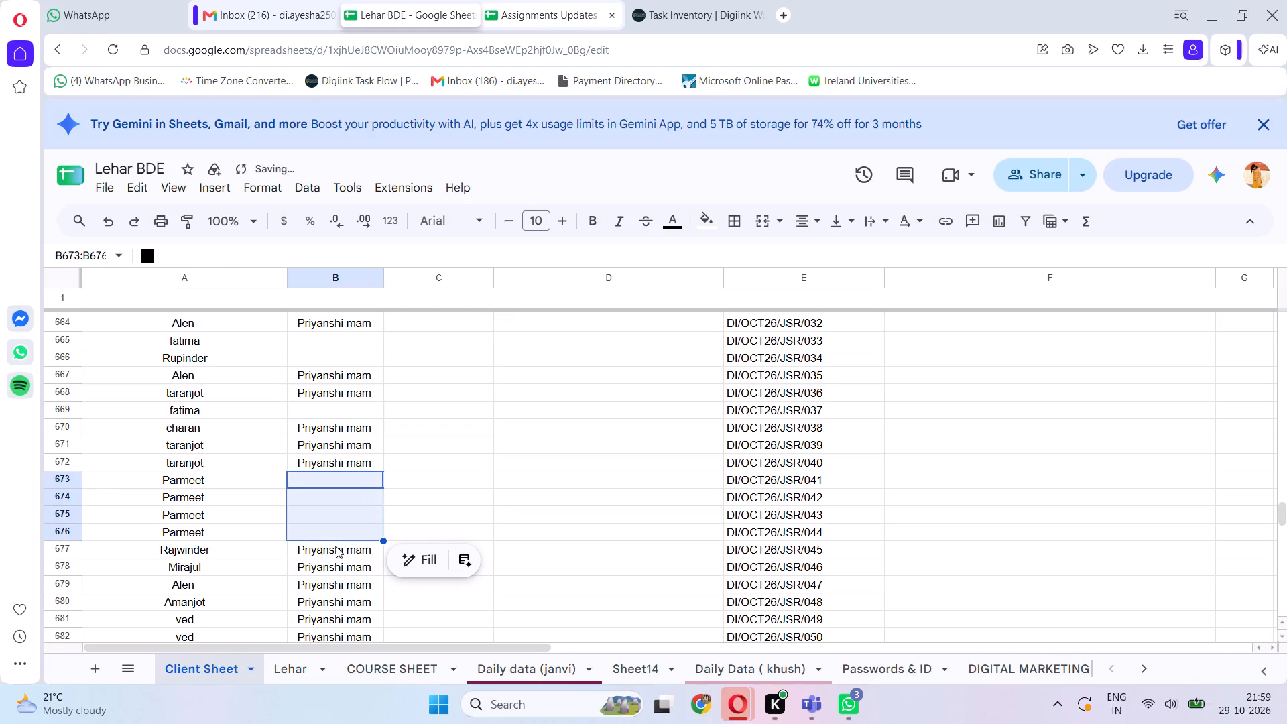
drag(336, 546, 336, 566)
key(BackSpace)
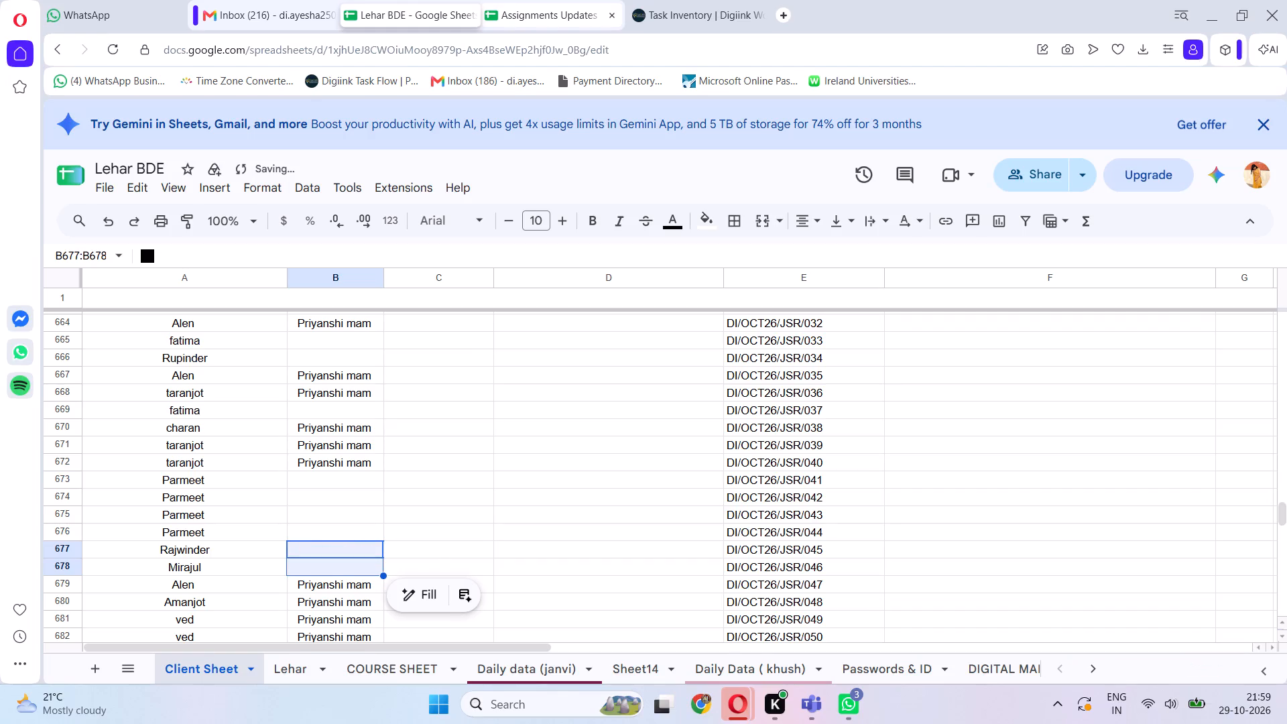
Clear the Priyanshi mam entries from B680, B683:B684 and B686:B690 for the Amanjot, Ripa, Rajia and mital rows.
scroll(336, 566, down, 5)
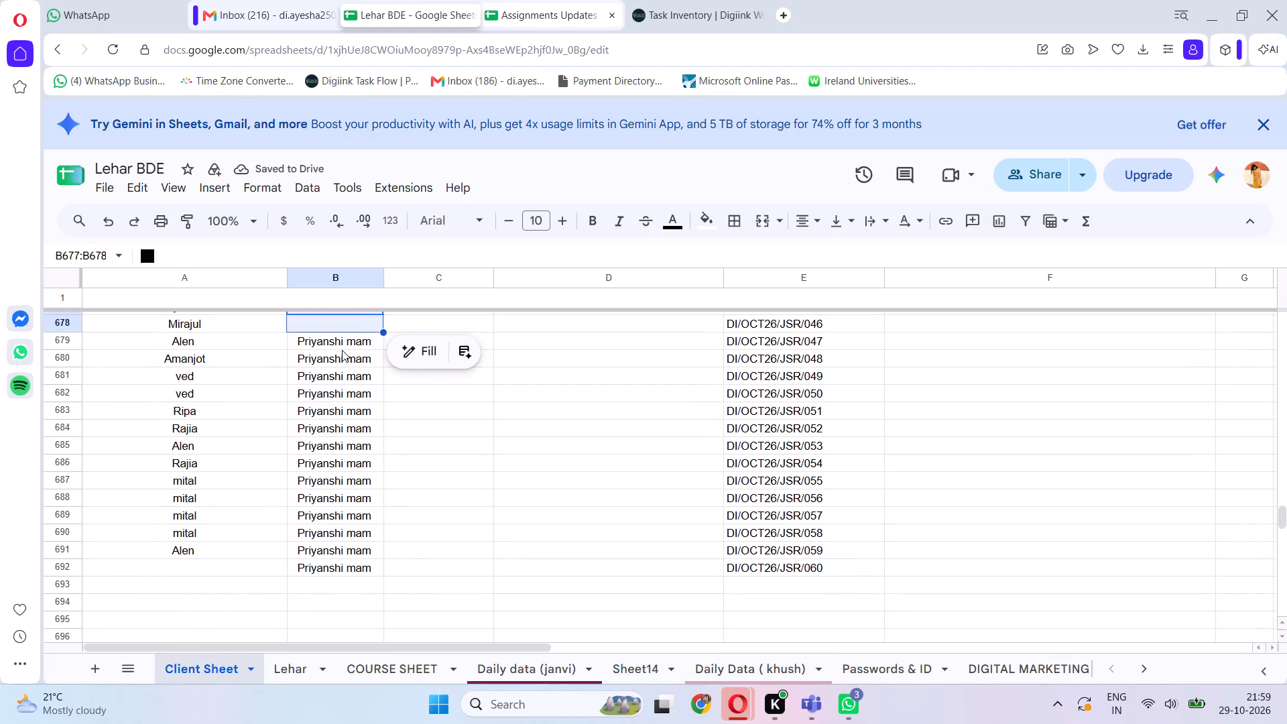
click(339, 353)
key(BackSpace)
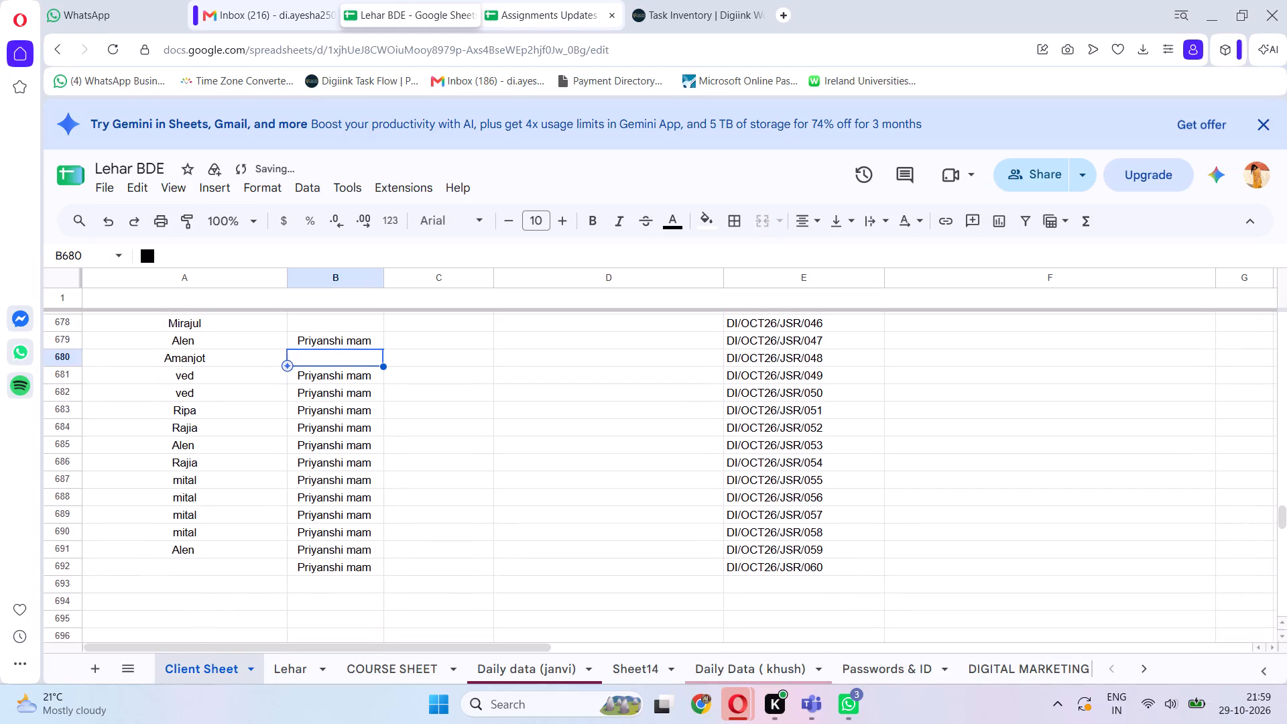
click(346, 407)
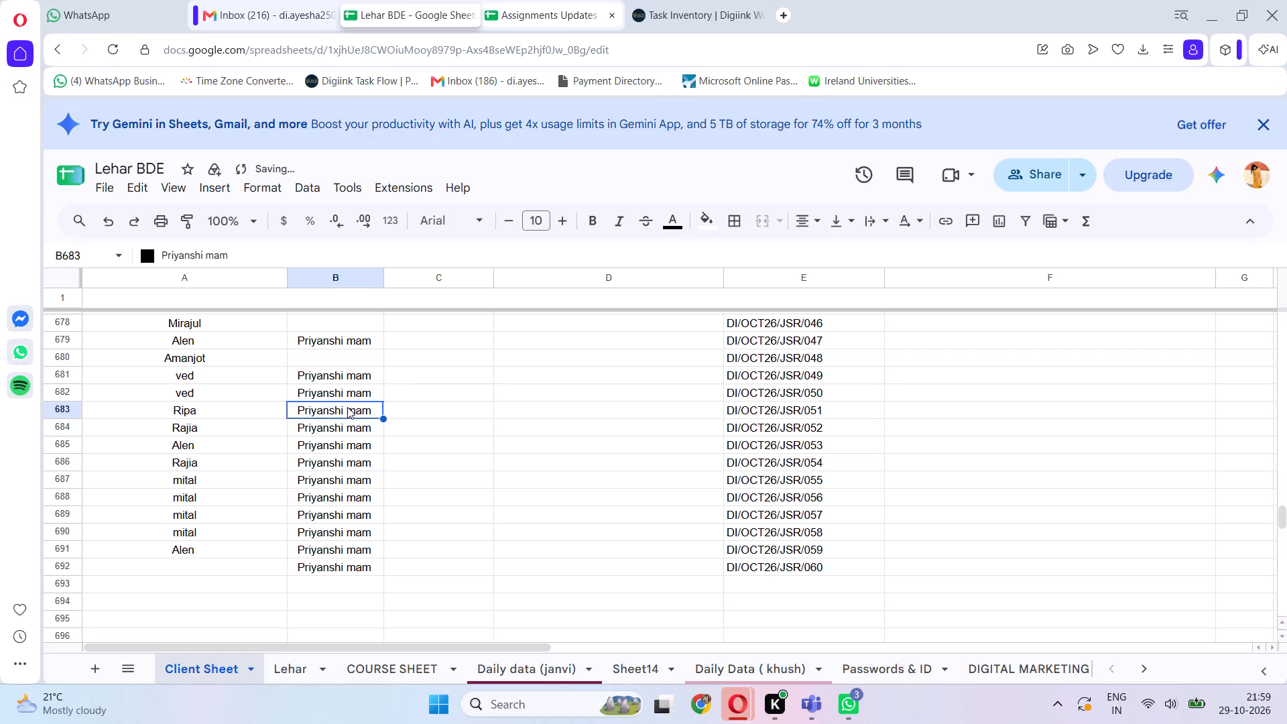
drag(349, 407, 340, 434)
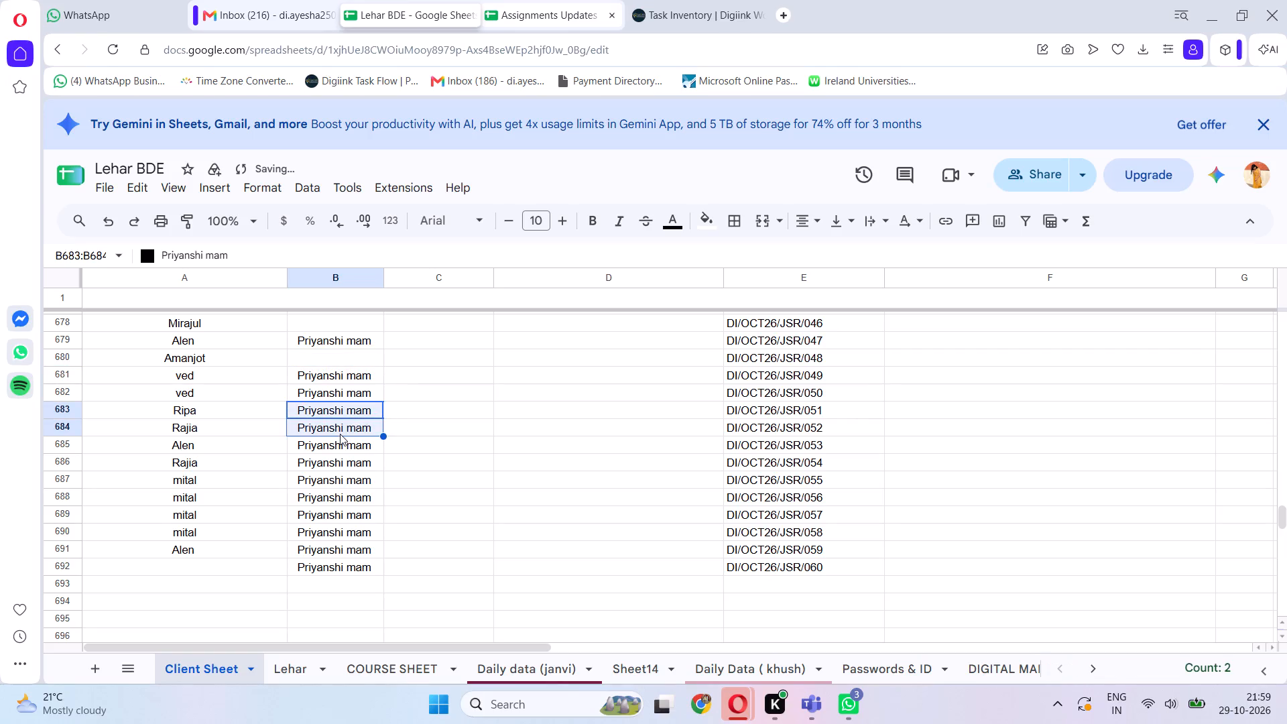
key(BackSpace)
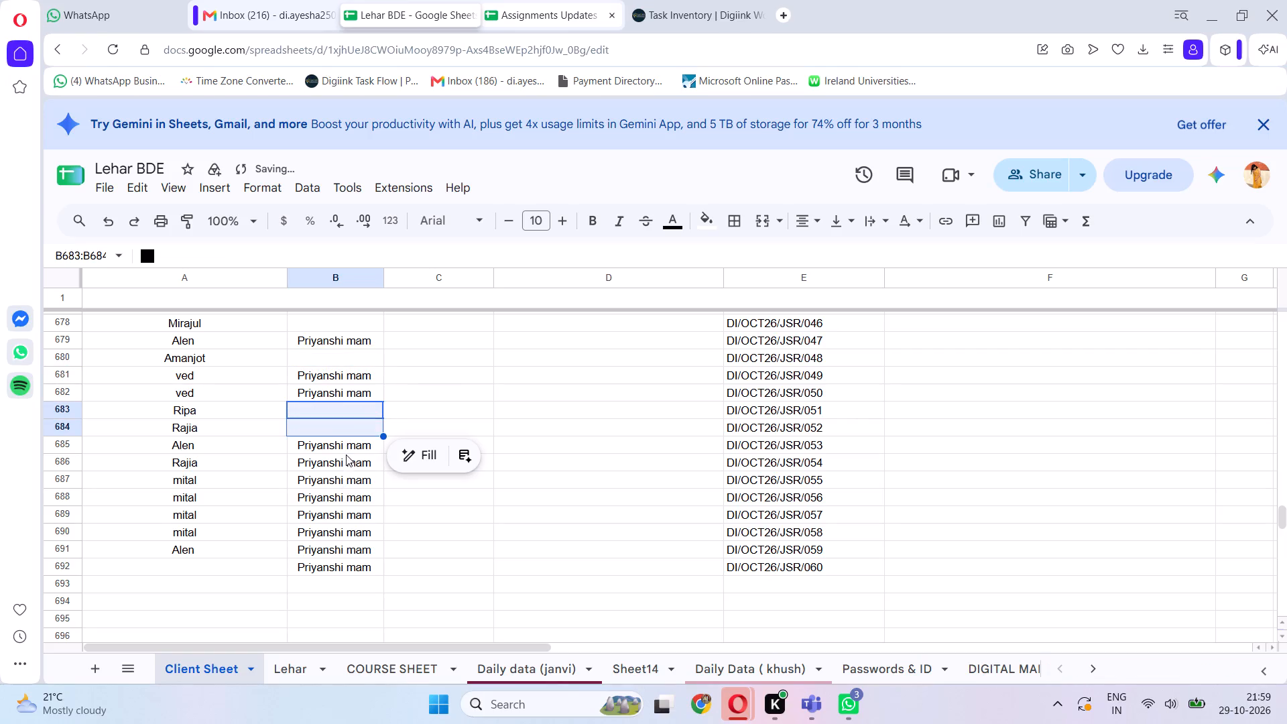
drag(343, 463, 327, 546)
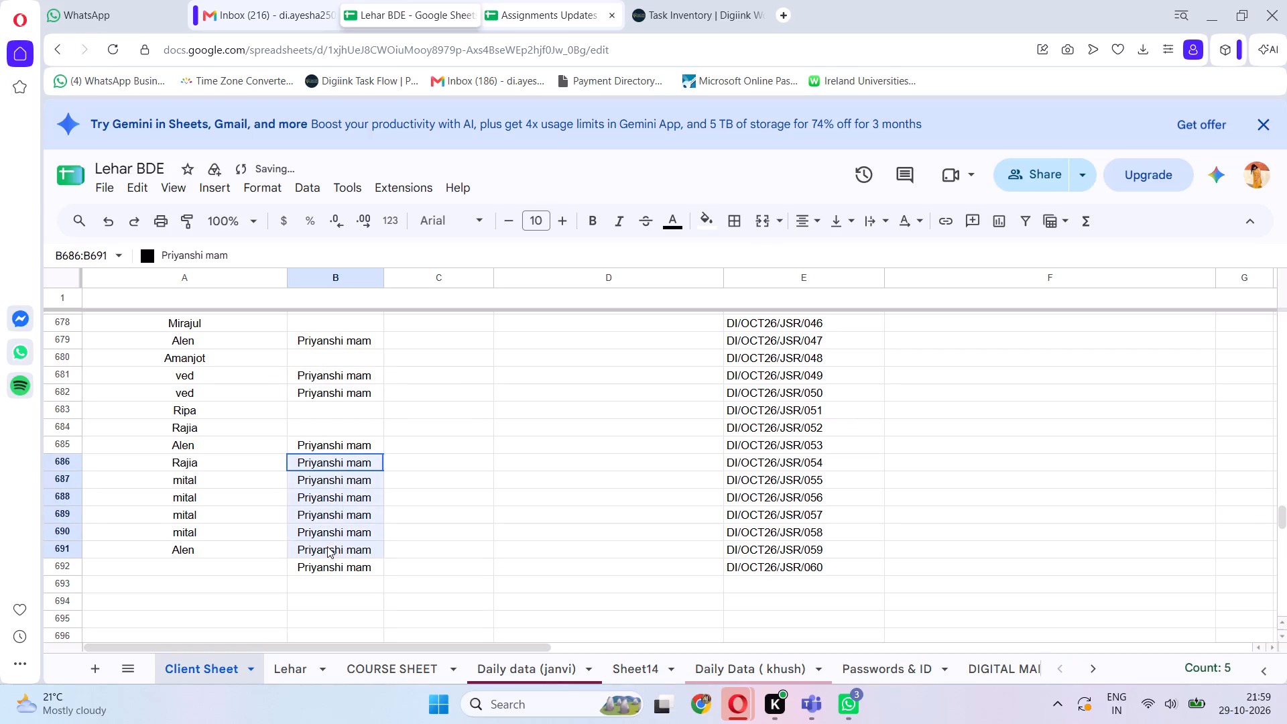
drag(327, 546, 330, 537)
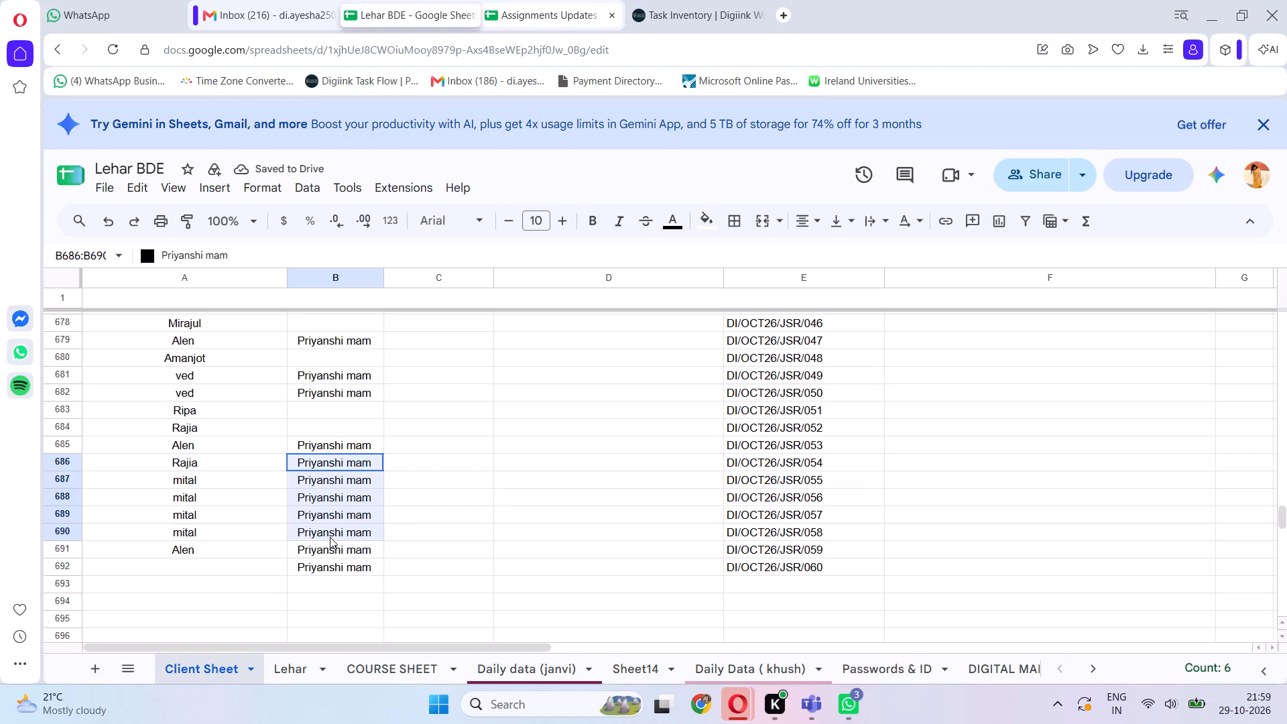
drag(330, 537, 332, 532)
key(BackSpace)
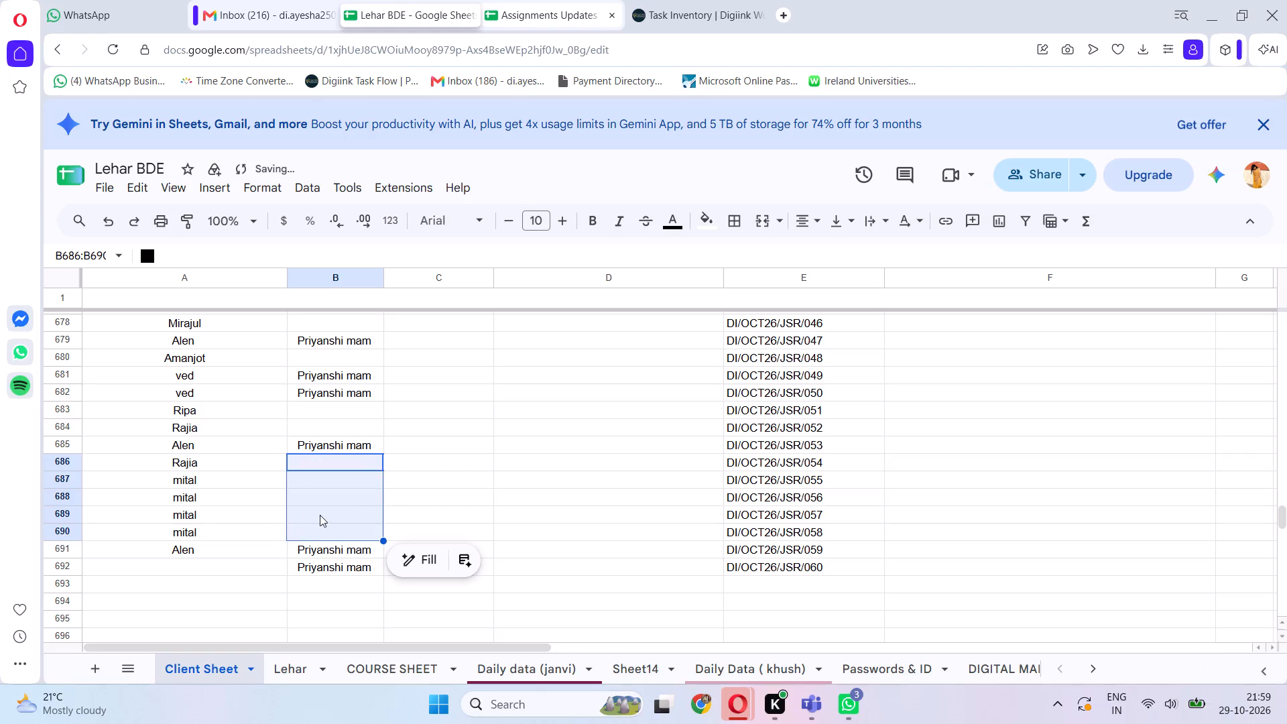
scroll(472, 437, up, 8)
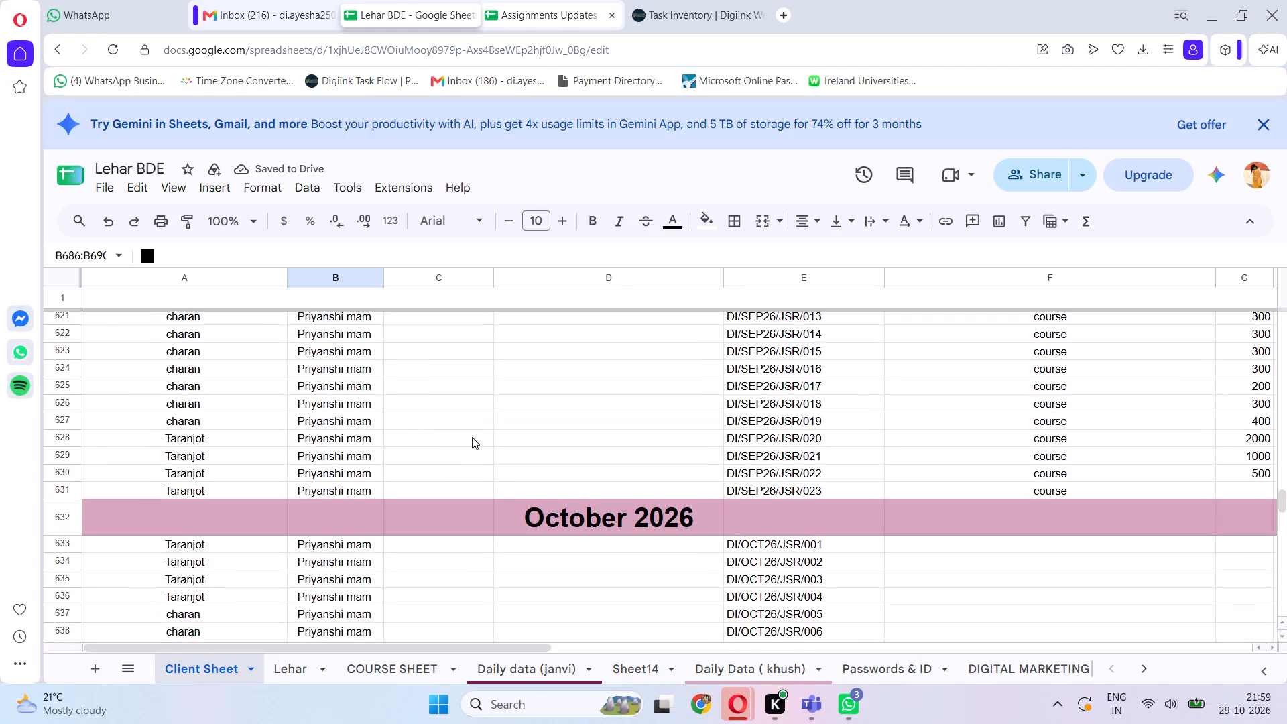
scroll(472, 437, up, 4)
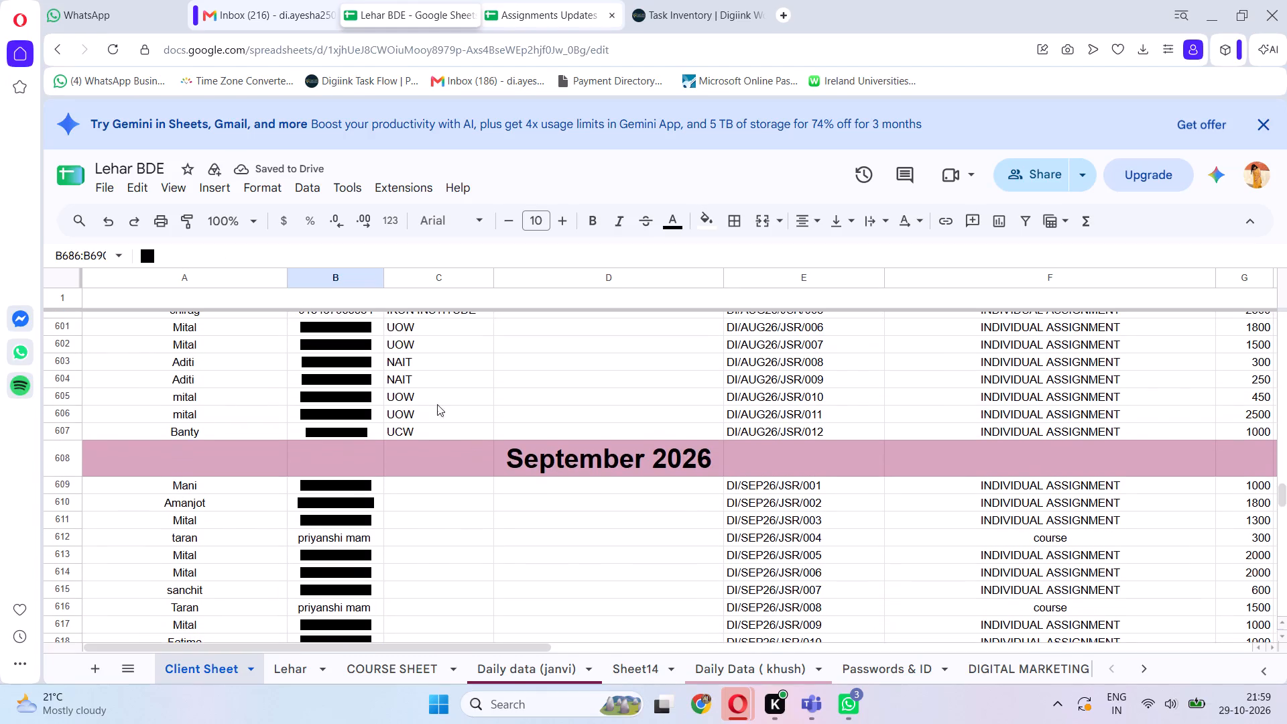
click(324, 394)
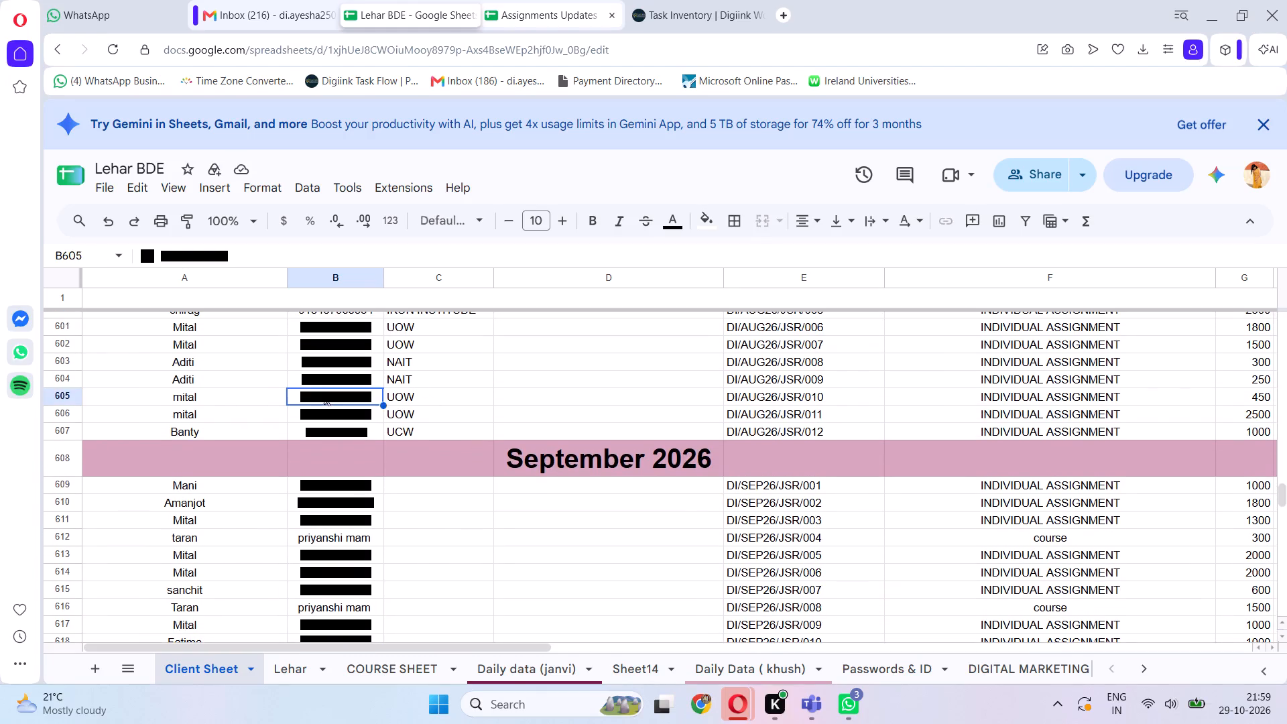
key(ctrl+c)
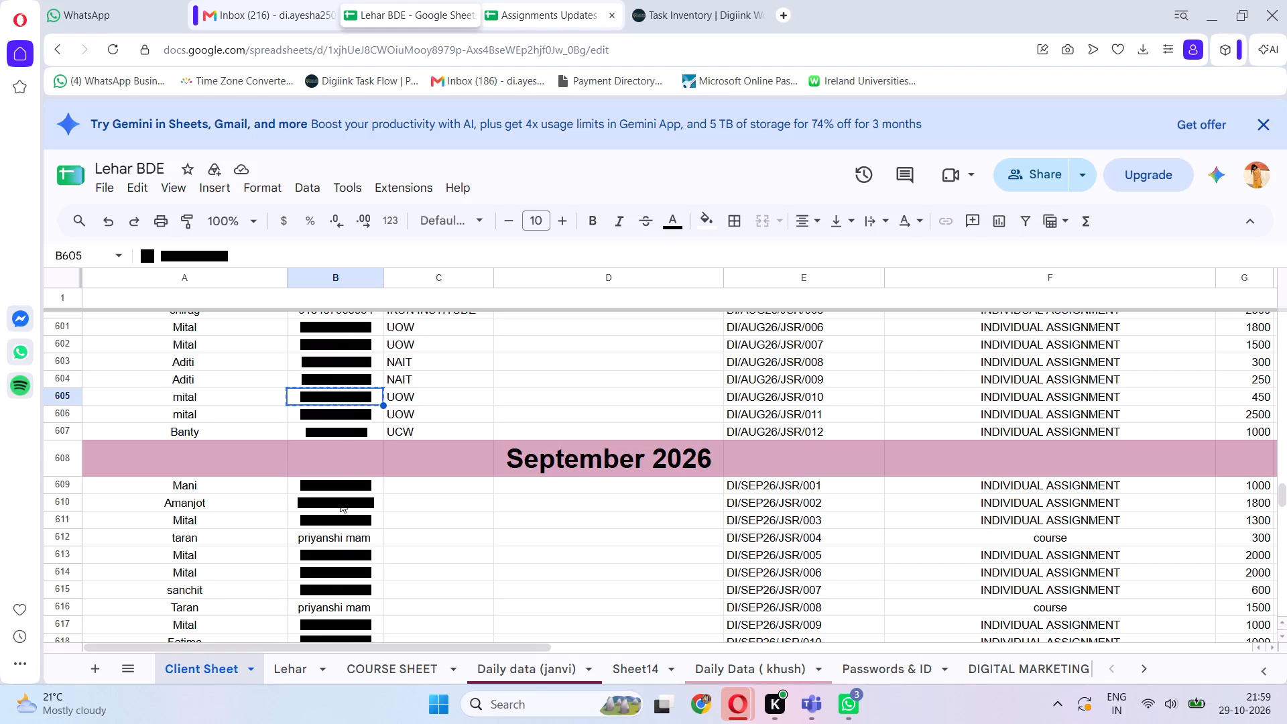
scroll(340, 501, down, 8)
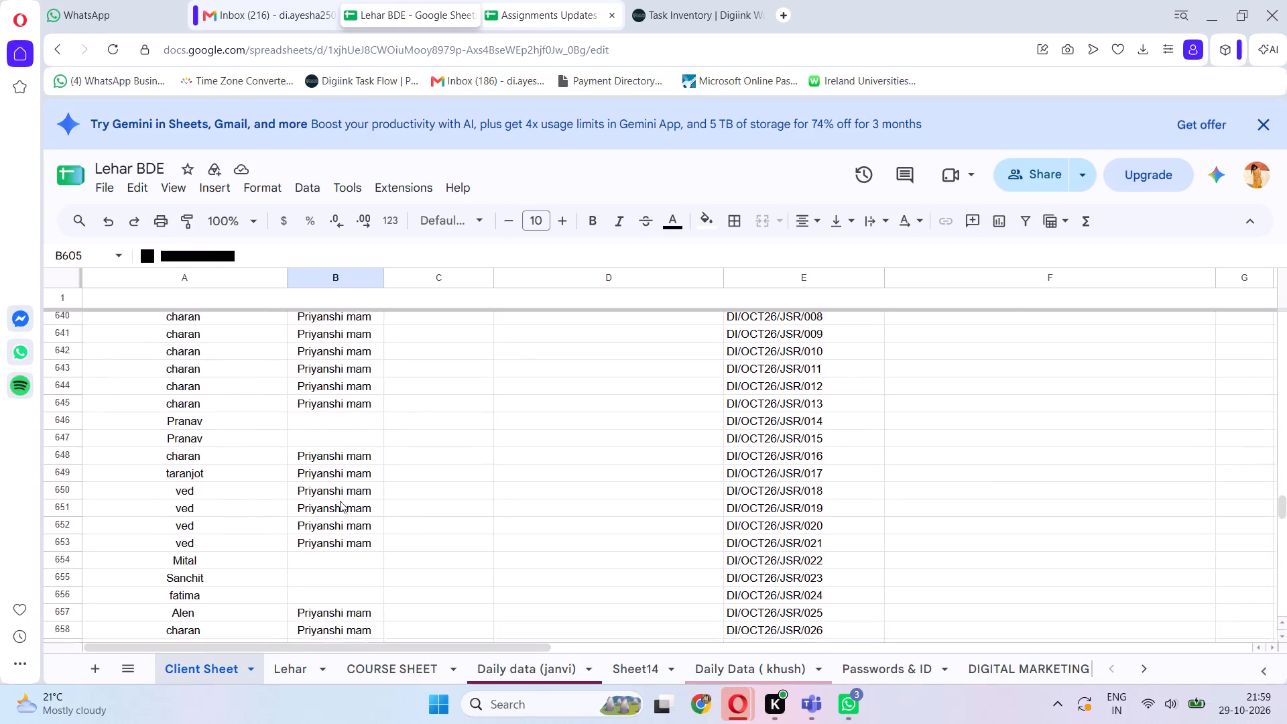
scroll(340, 501, down, 1)
click(314, 529)
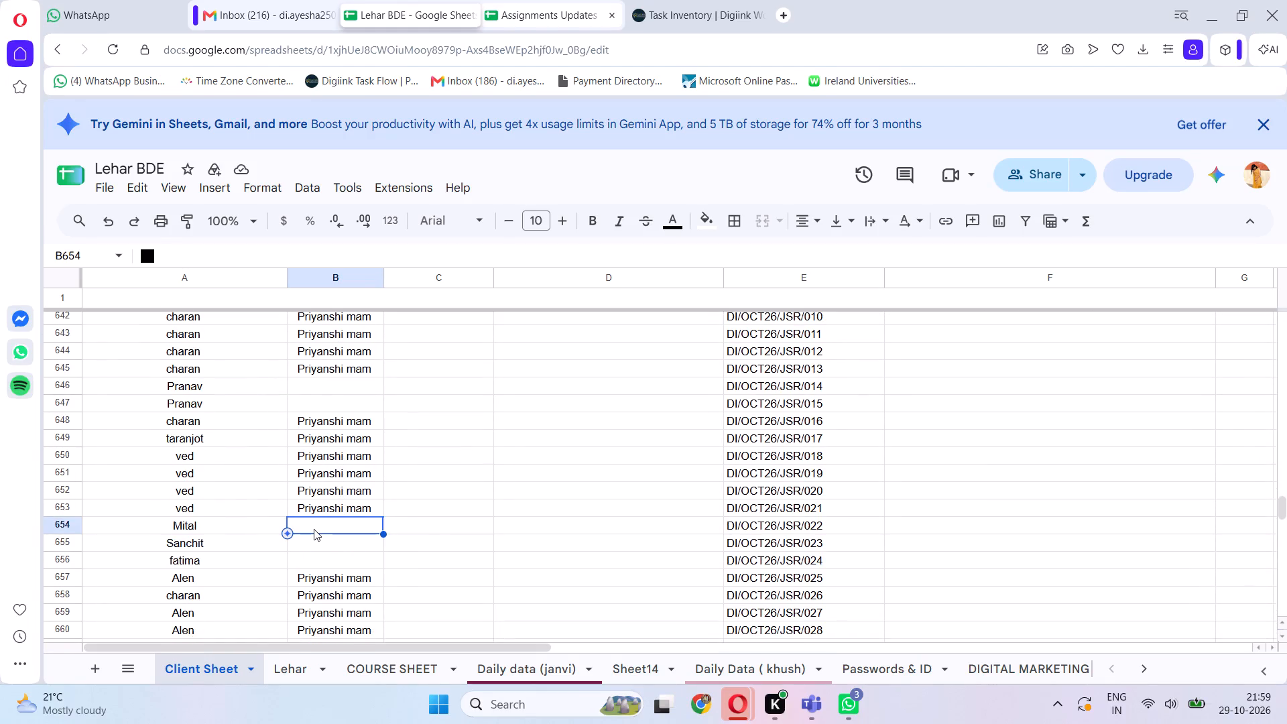
key(ctrl+v)
scroll(339, 587, down, 1)
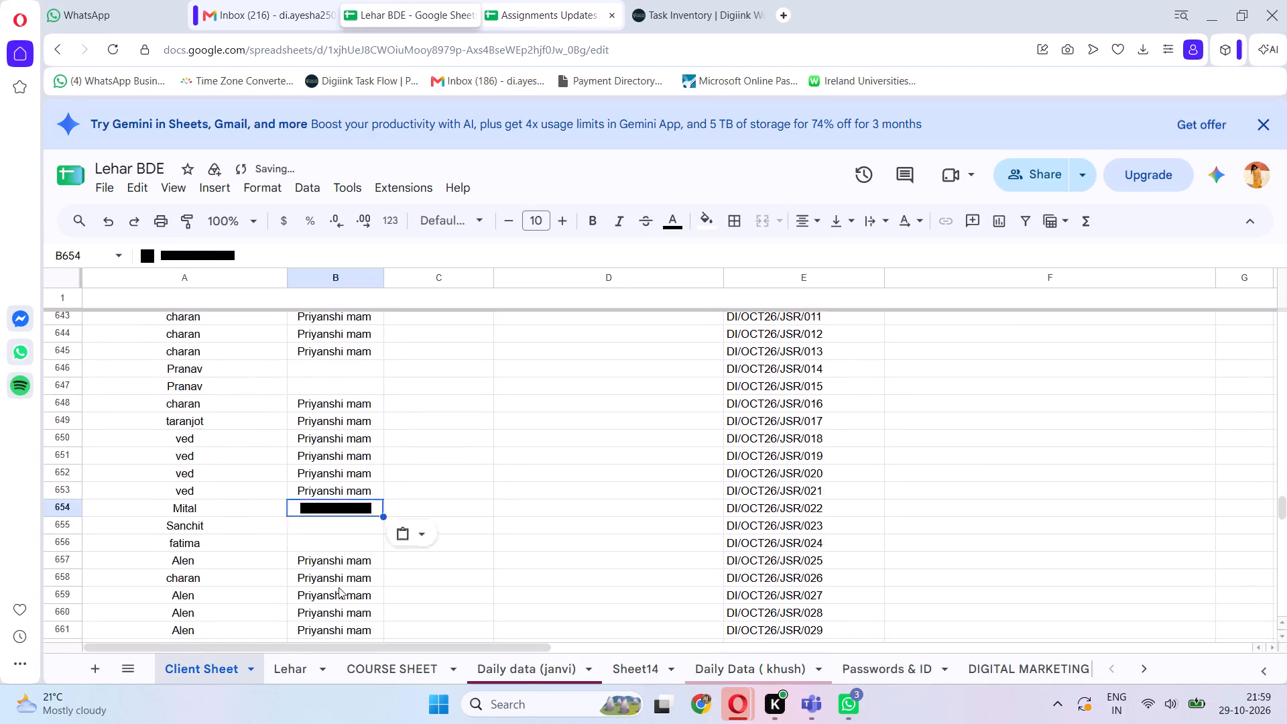
scroll(339, 587, down, 1)
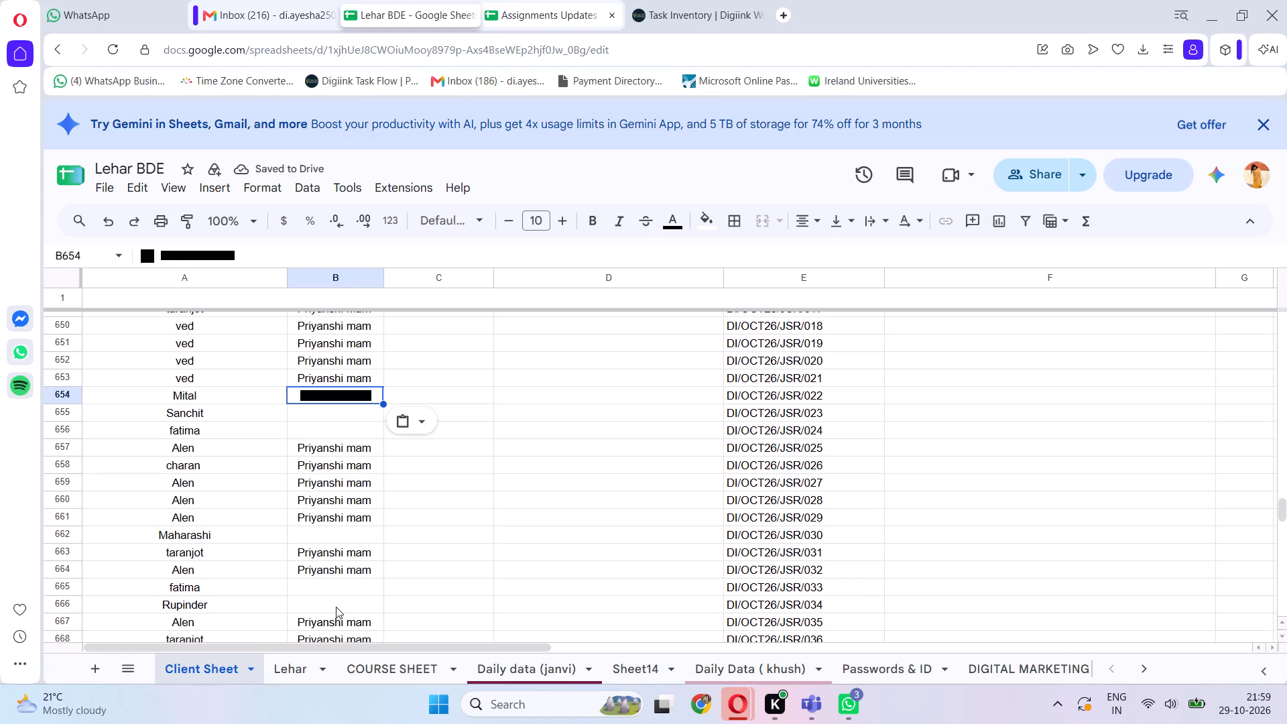
scroll(336, 607, down, 5)
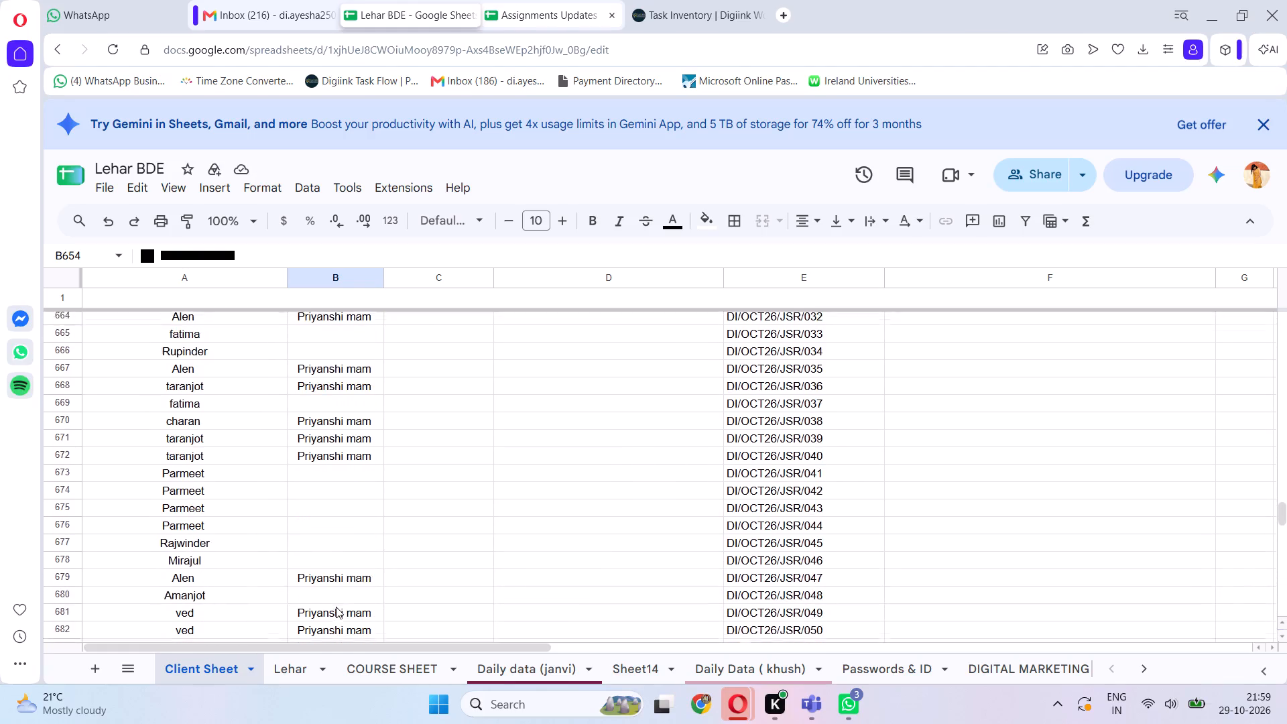
scroll(336, 607, down, 4)
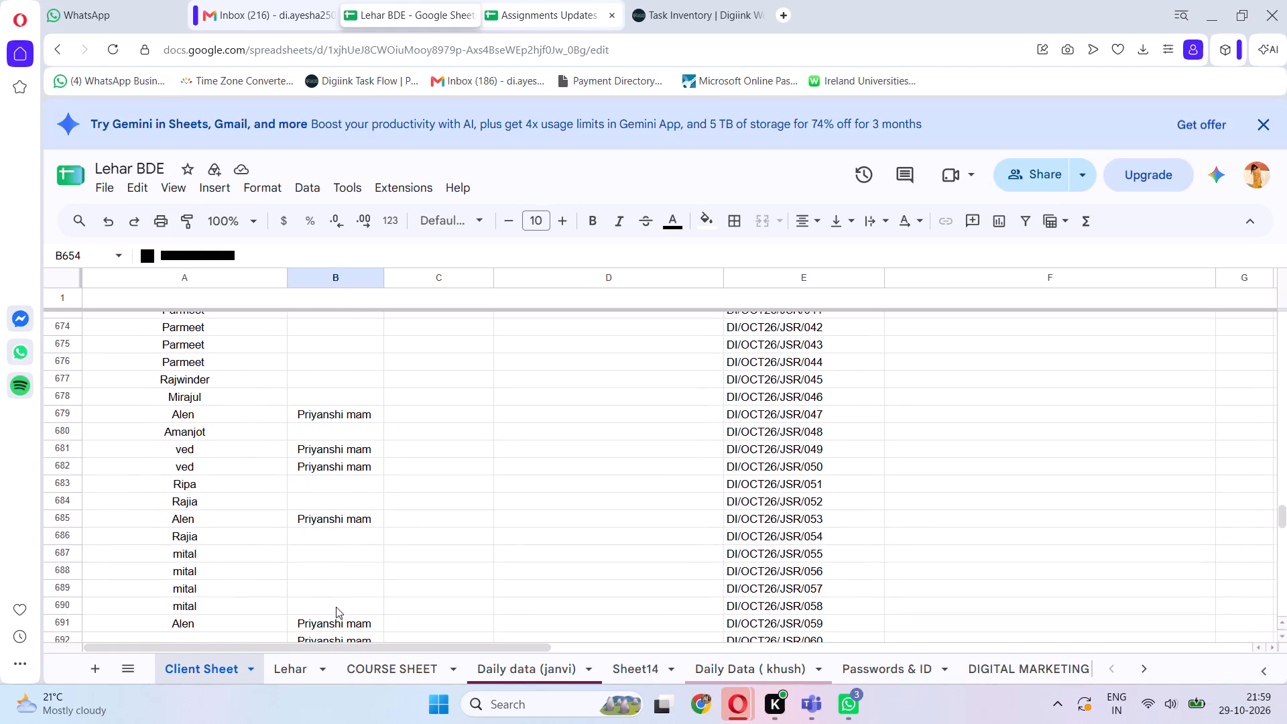
drag(339, 554, 331, 596)
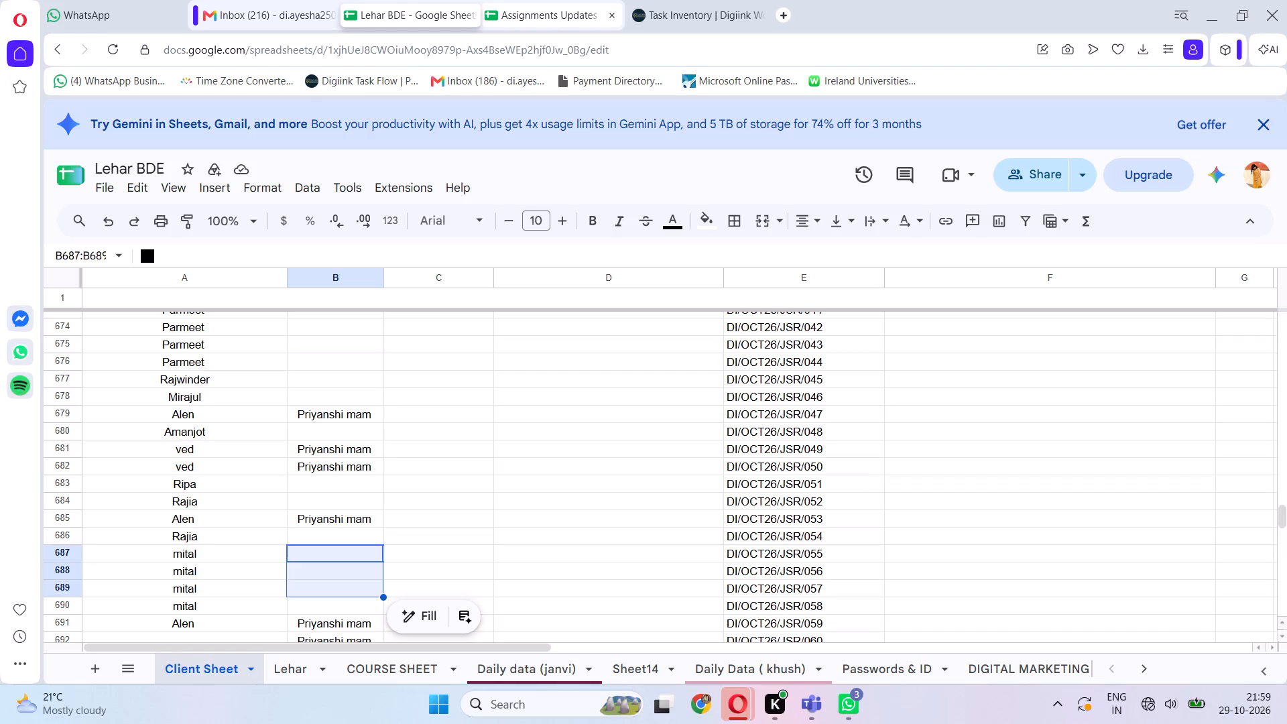
key(ctrl+v)
click(345, 609)
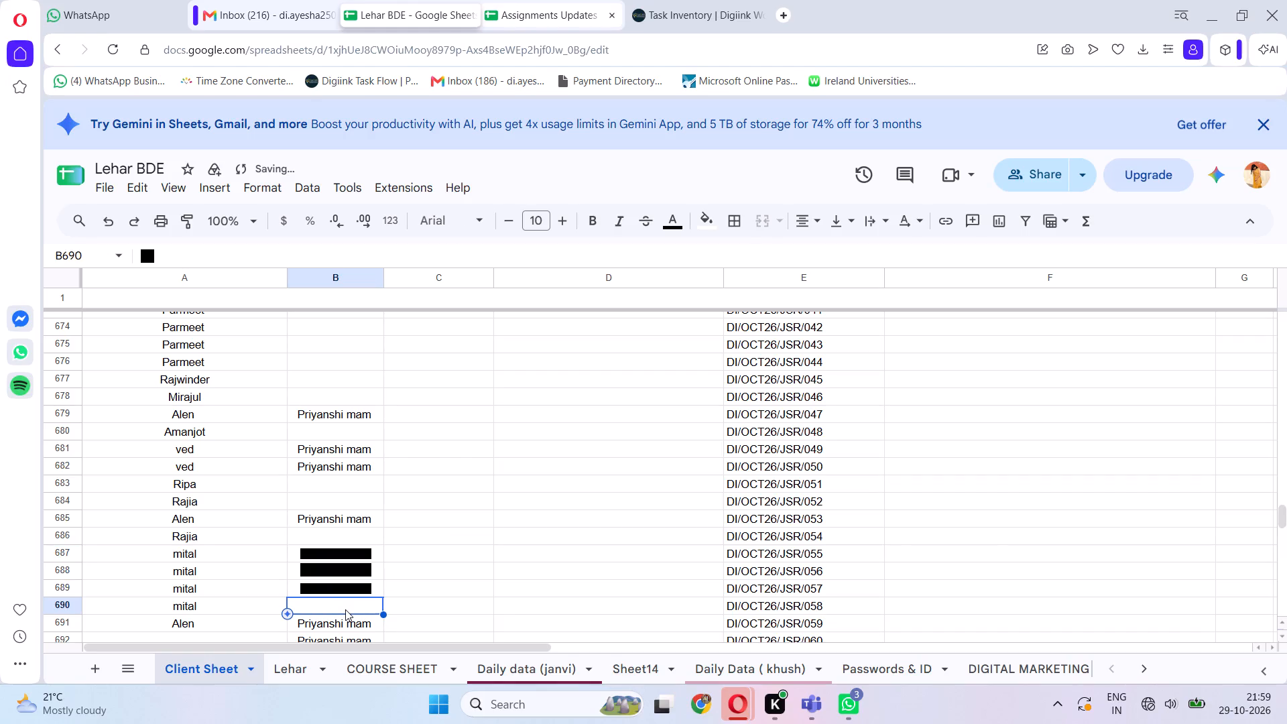
key(ctrl+v)
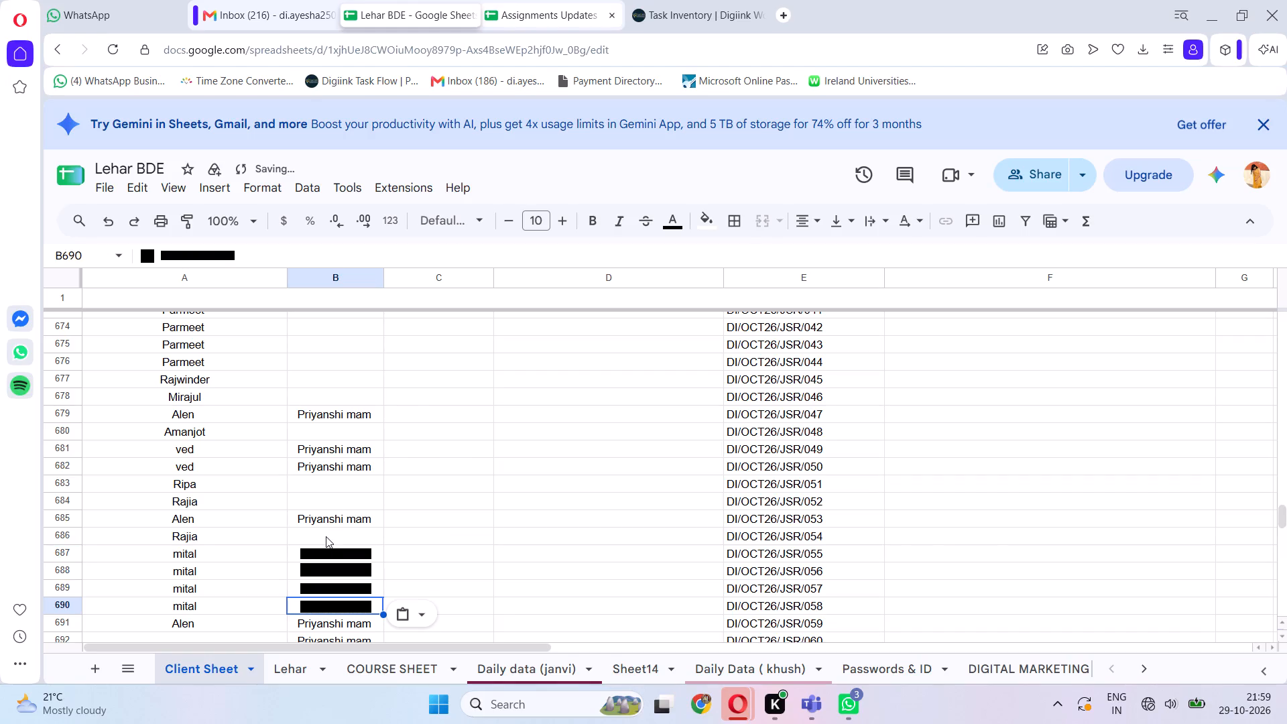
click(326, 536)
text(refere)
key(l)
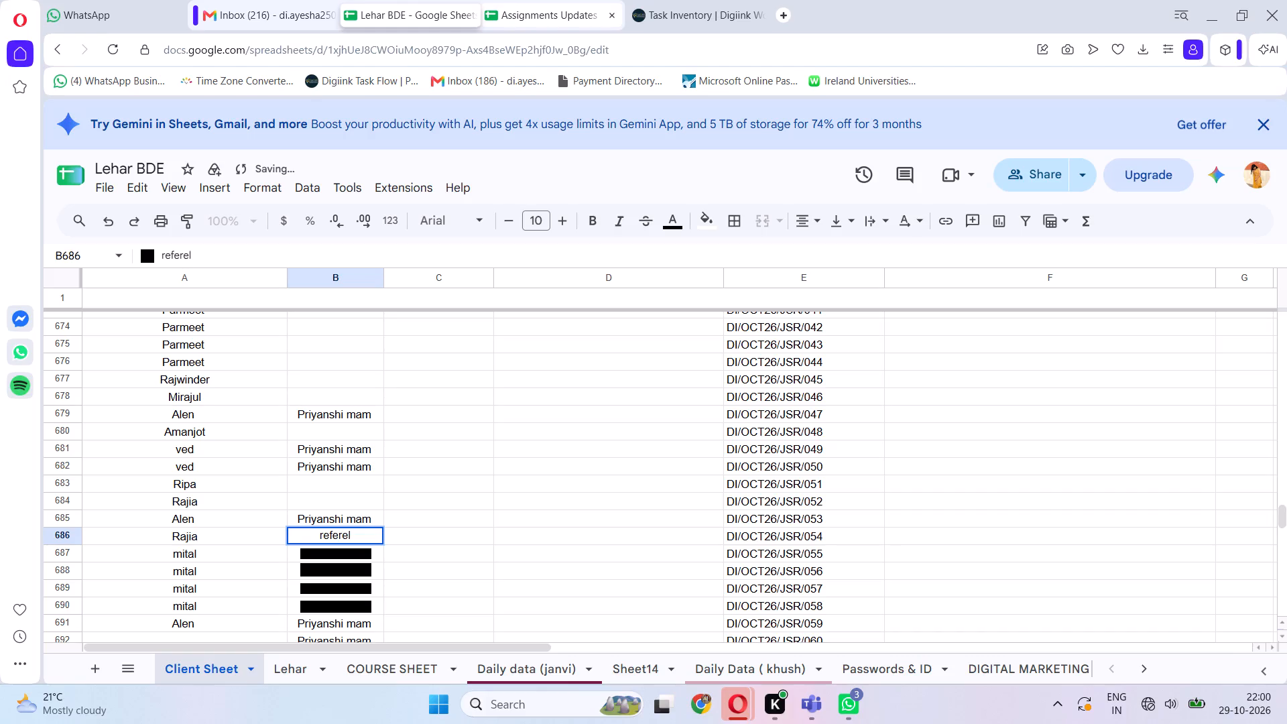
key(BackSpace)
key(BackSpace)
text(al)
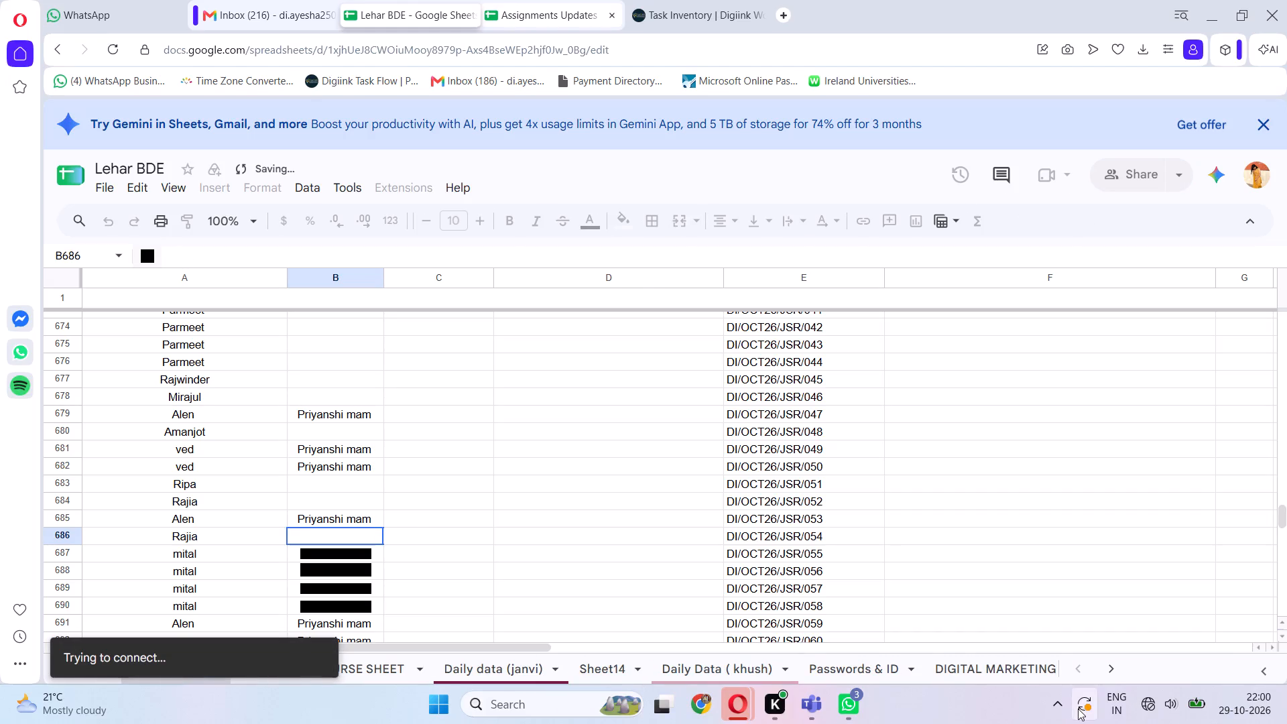
Connect the computer to the secured iPhone Wi-Fi network.
click(1147, 703)
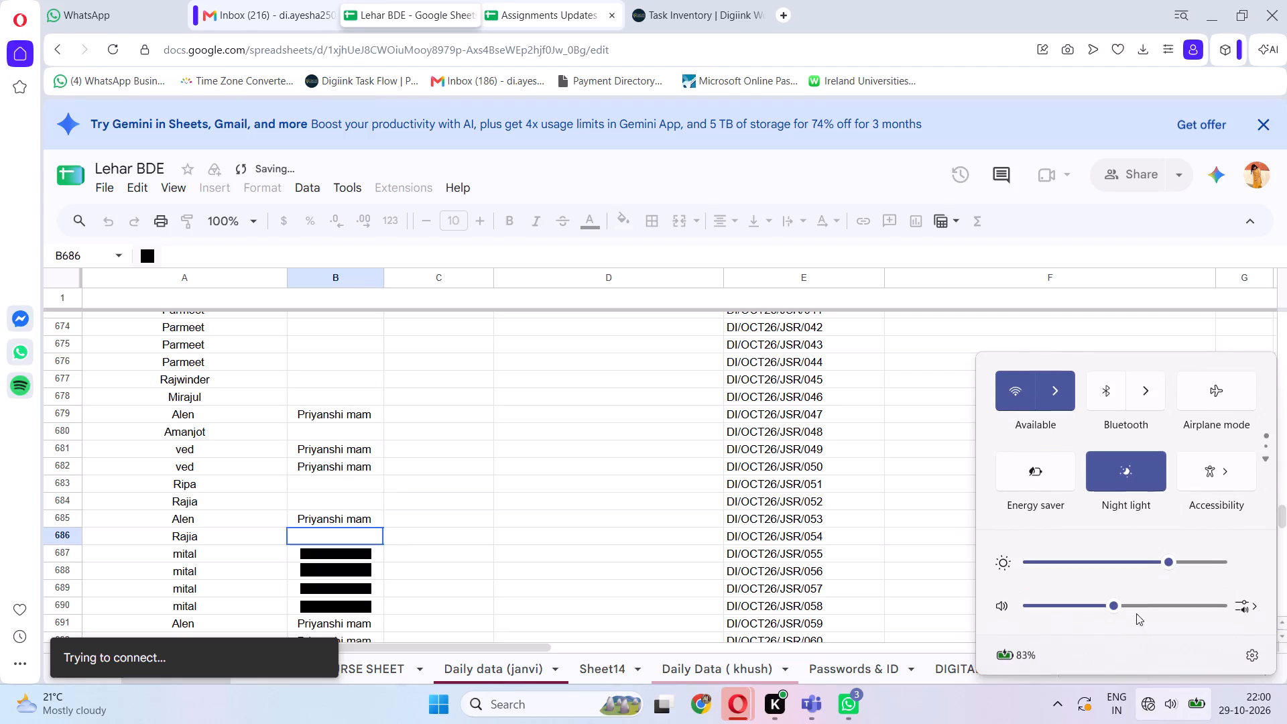
click(1059, 398)
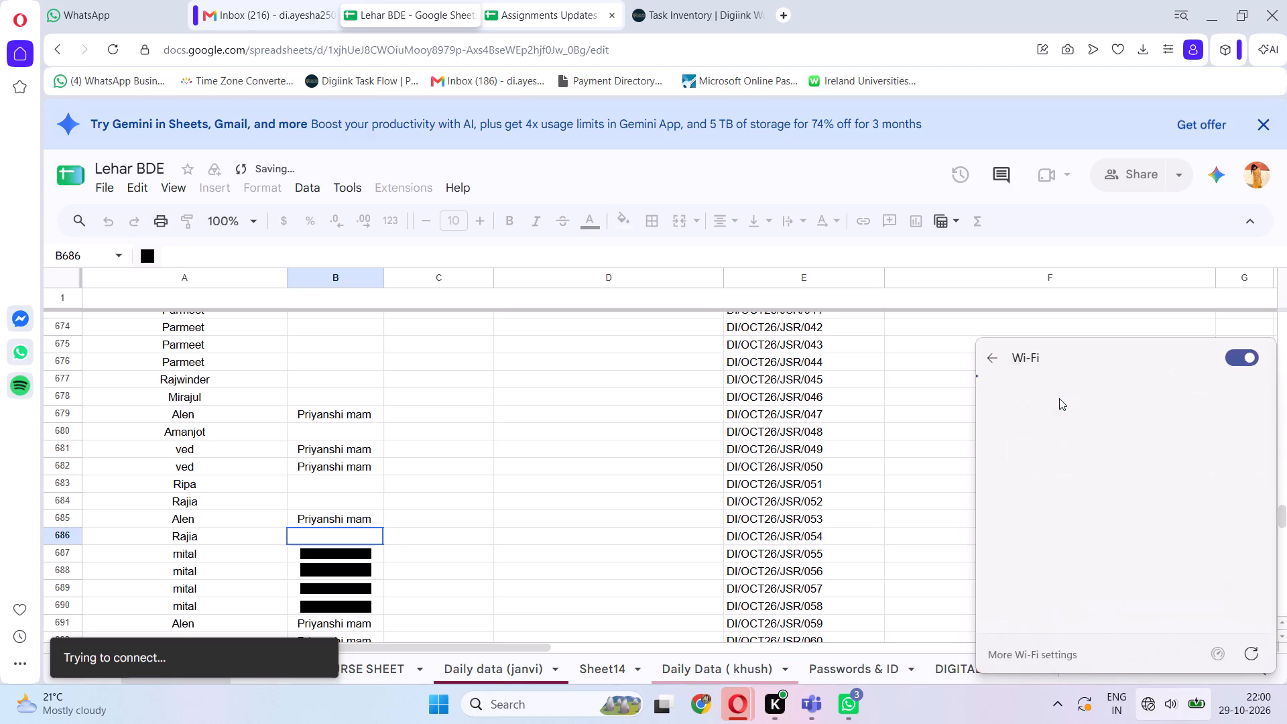
scroll(1140, 534, down, 4)
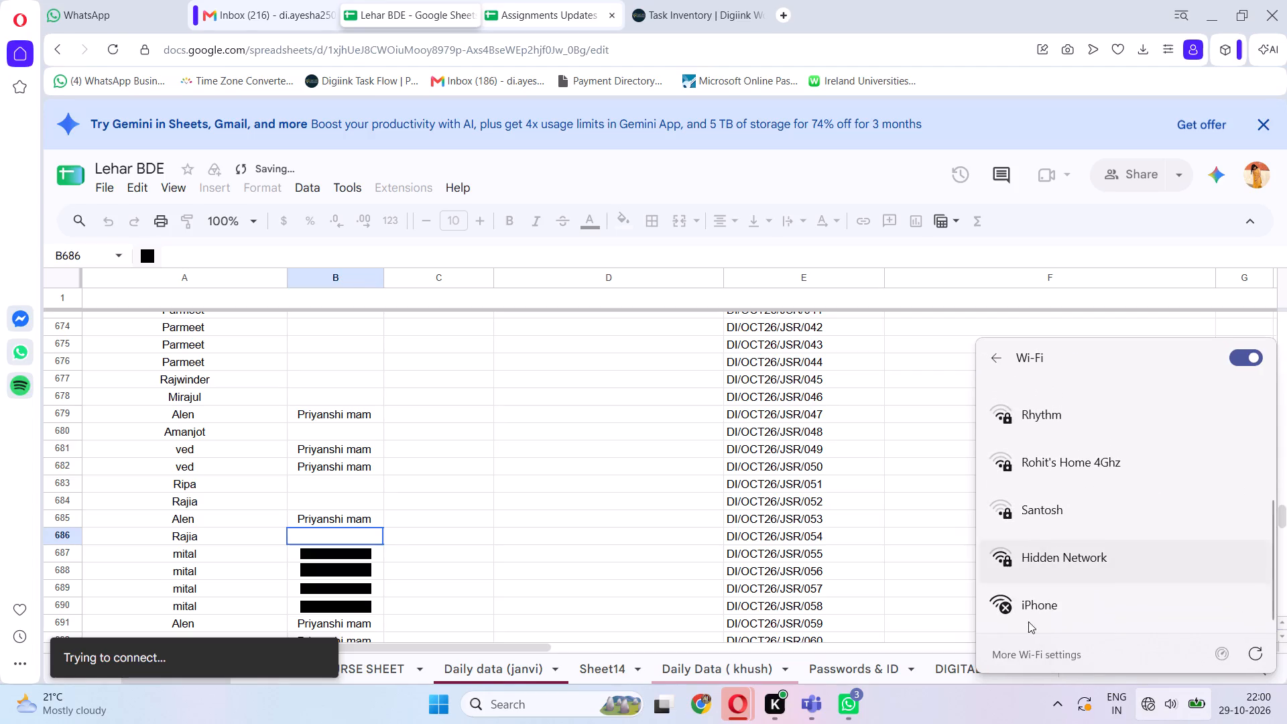
click(1022, 613)
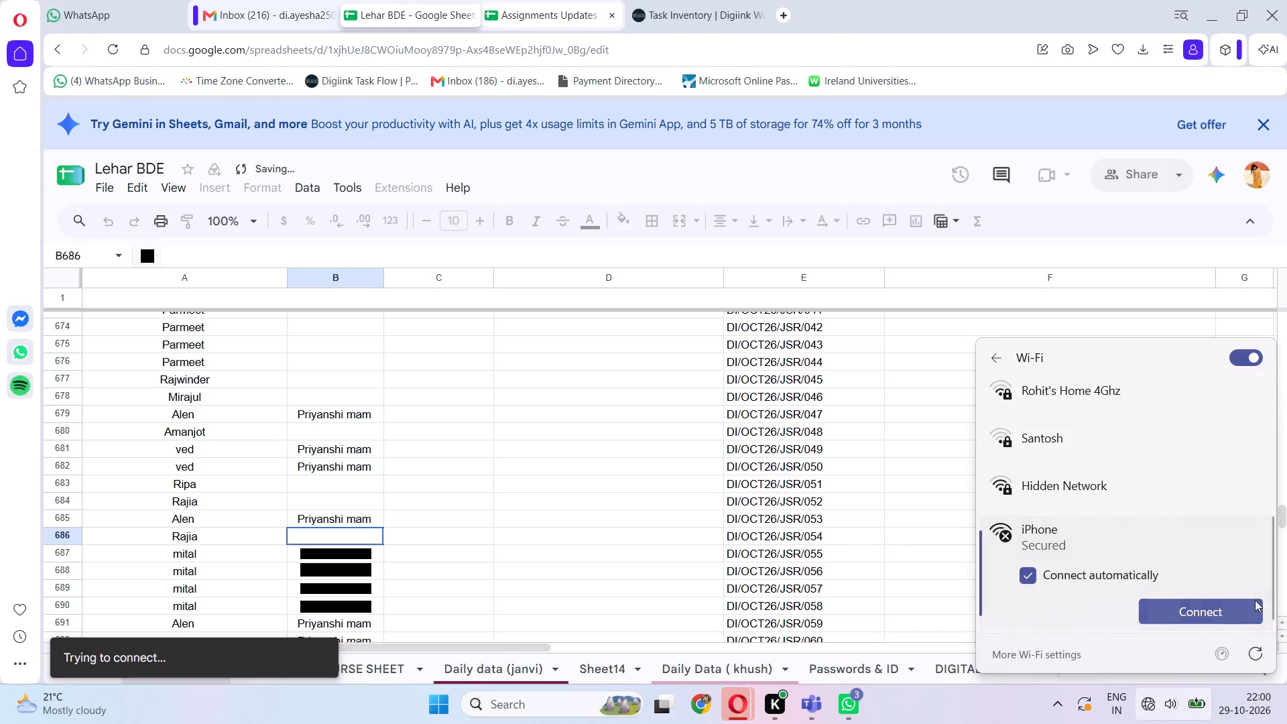
click(1223, 613)
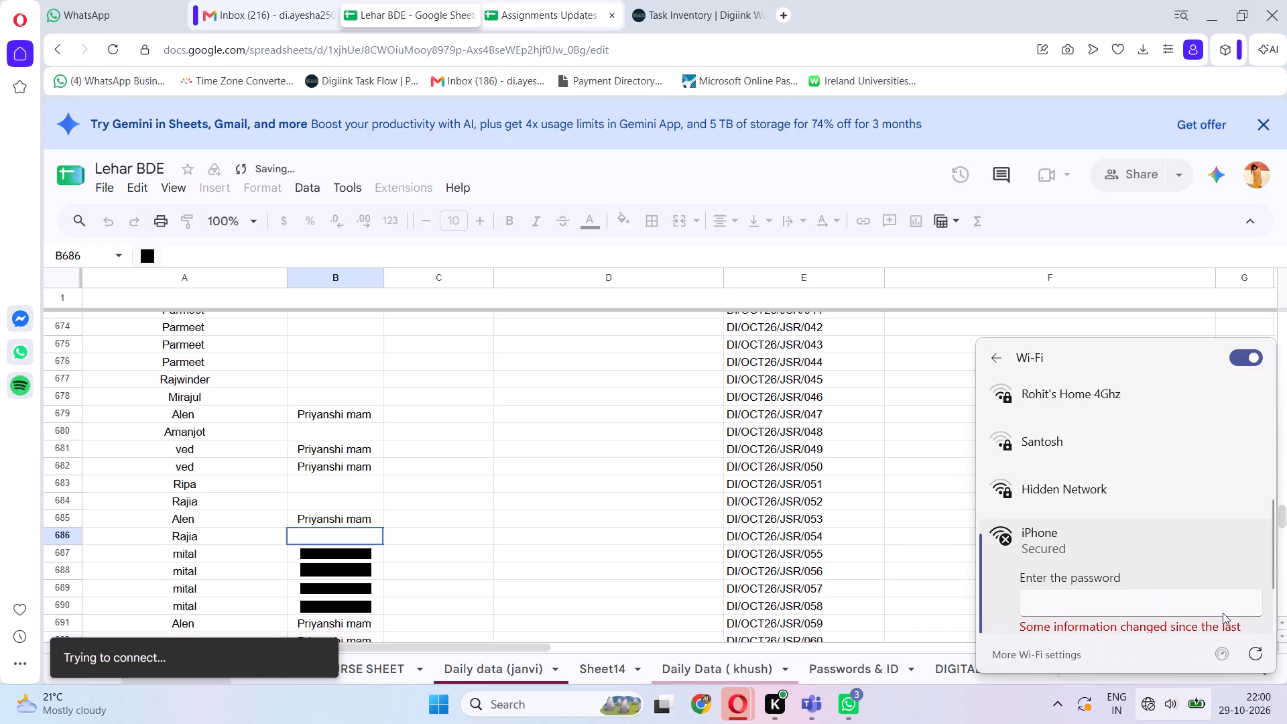
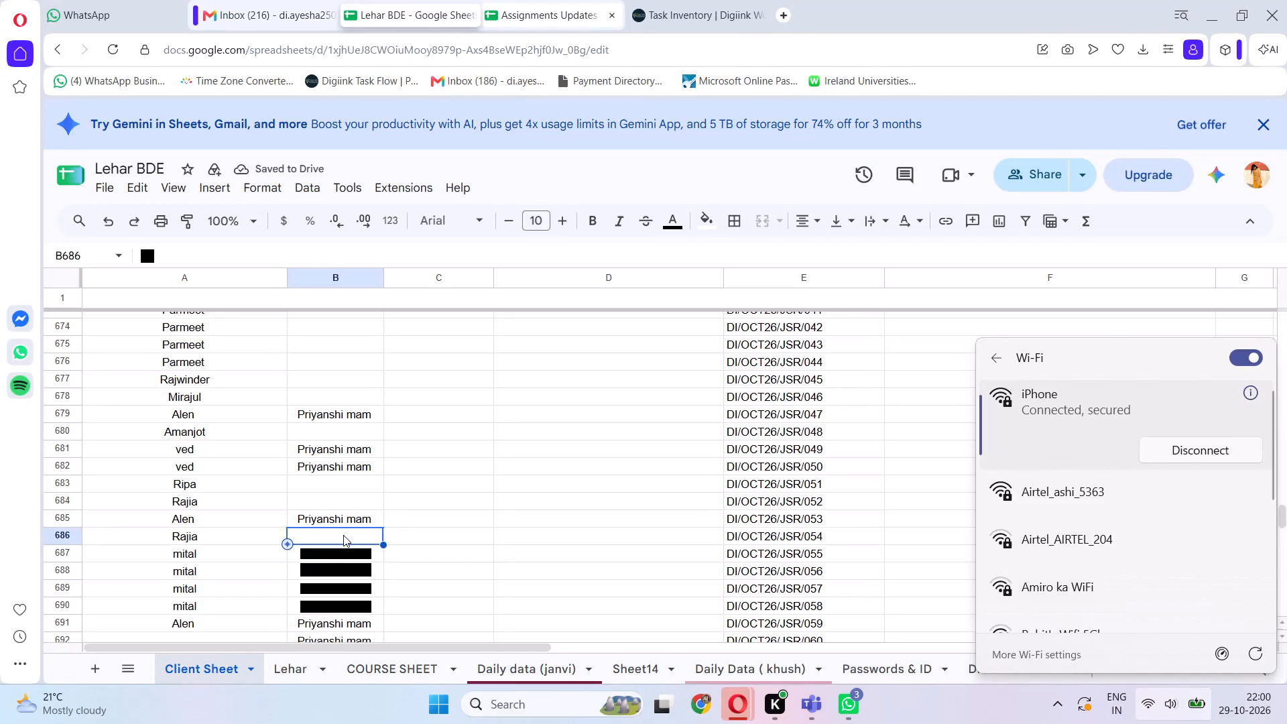
click(343, 535)
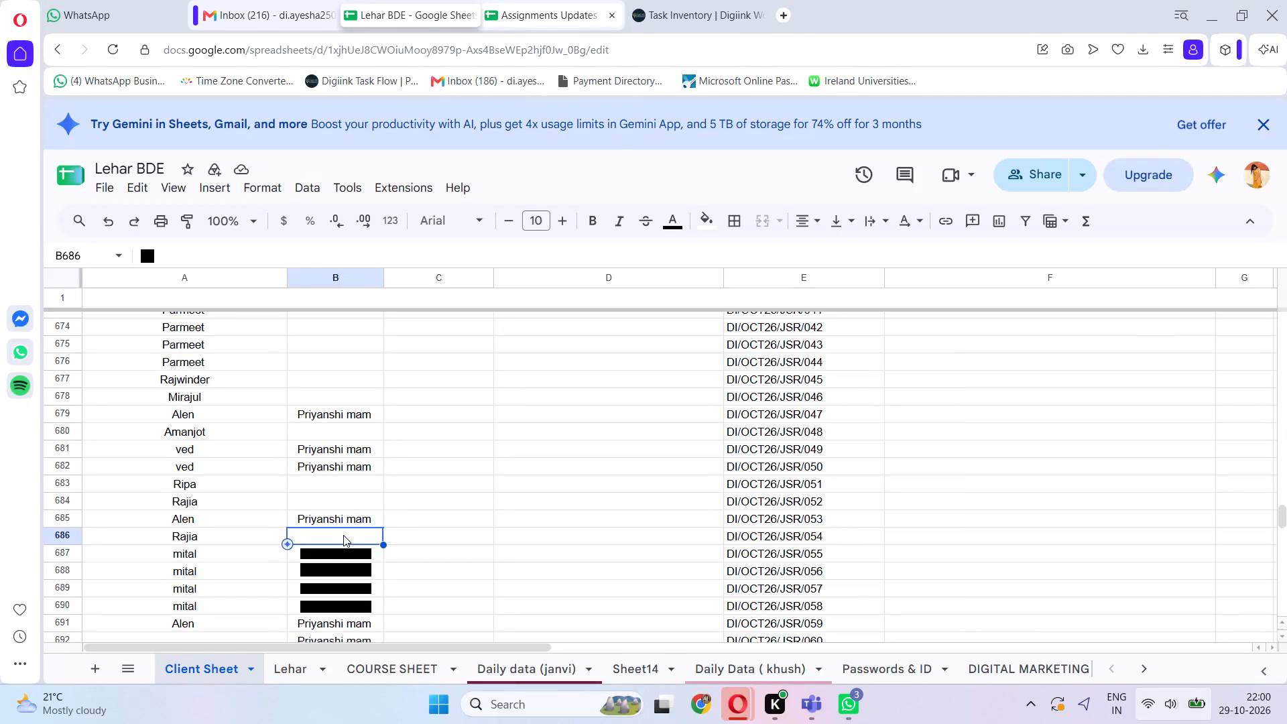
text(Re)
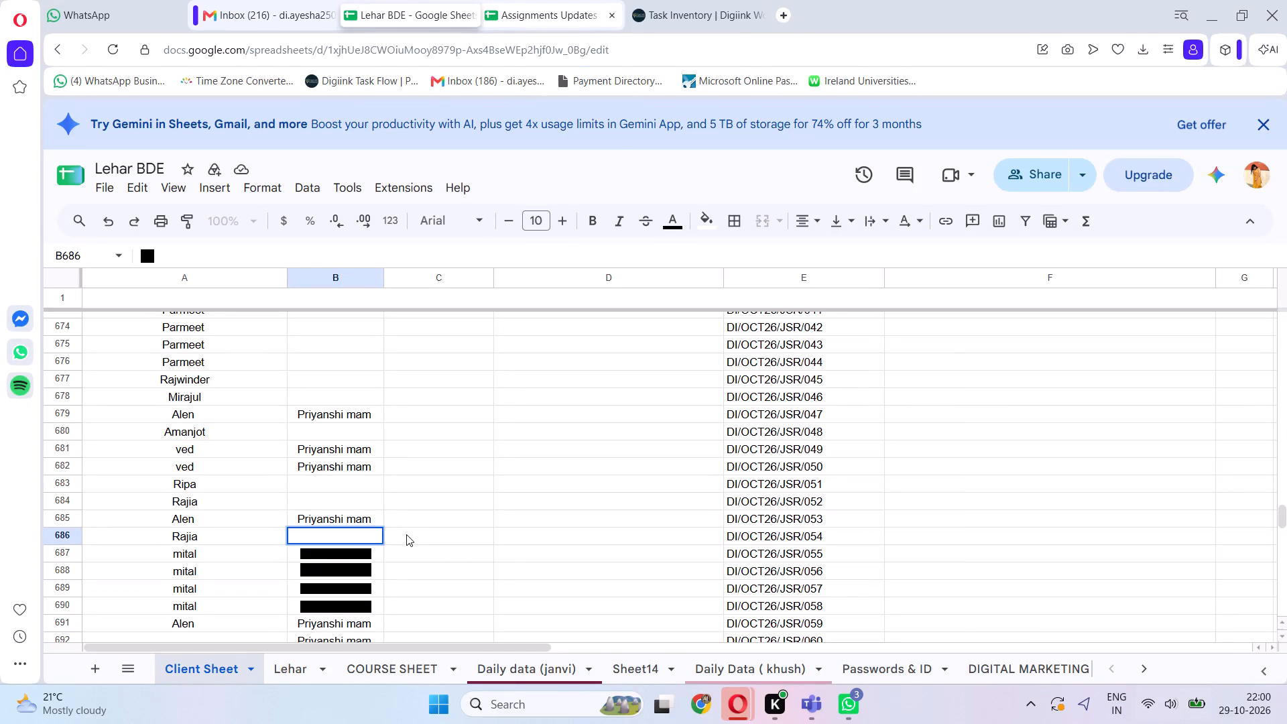
click(406, 534)
click(343, 536)
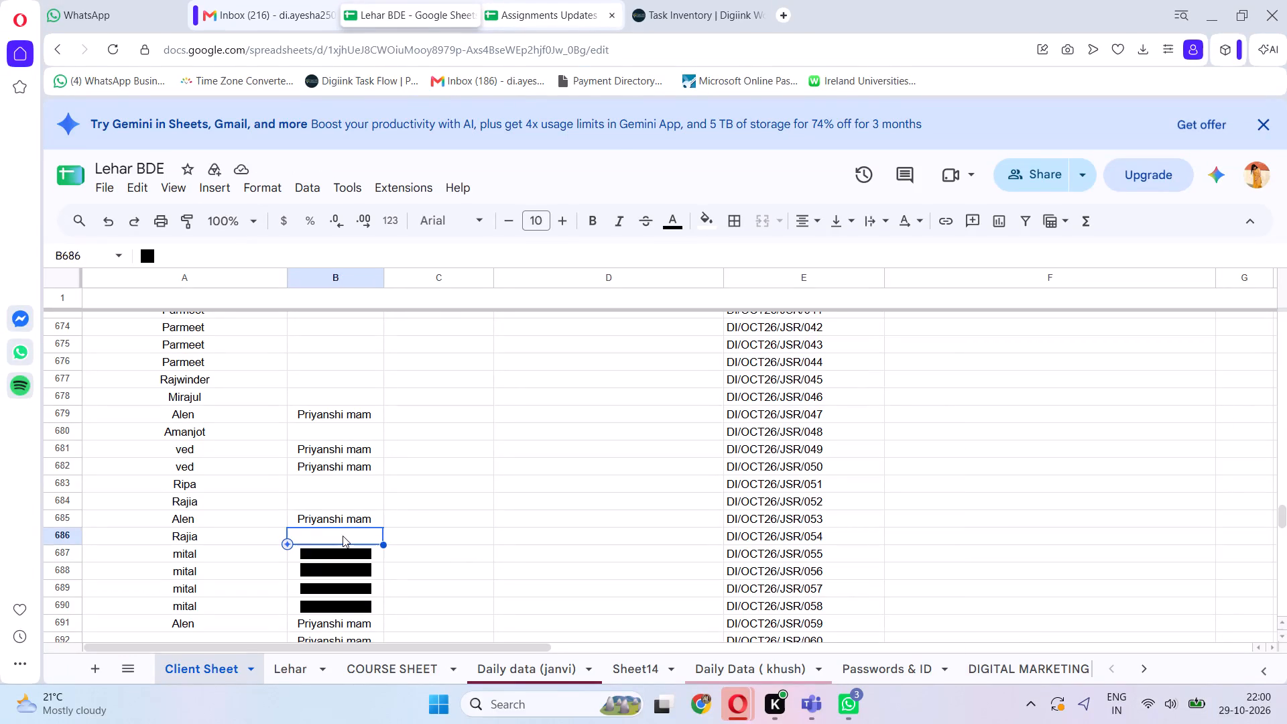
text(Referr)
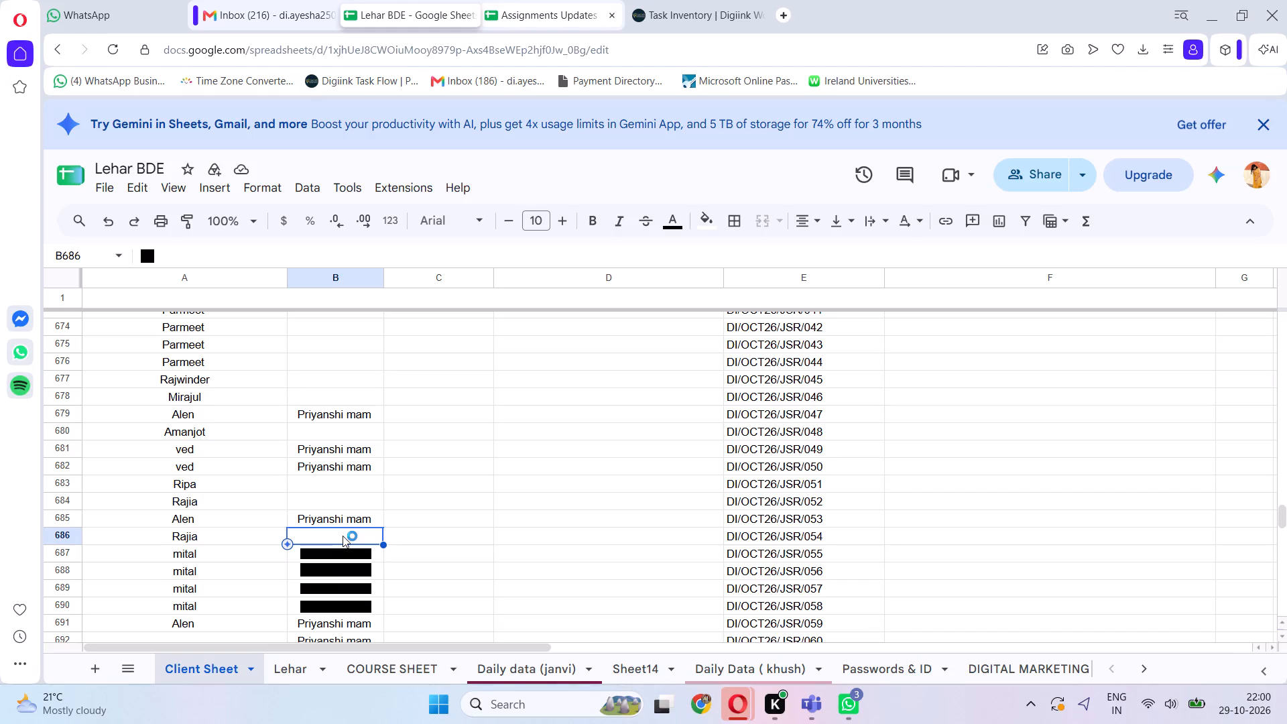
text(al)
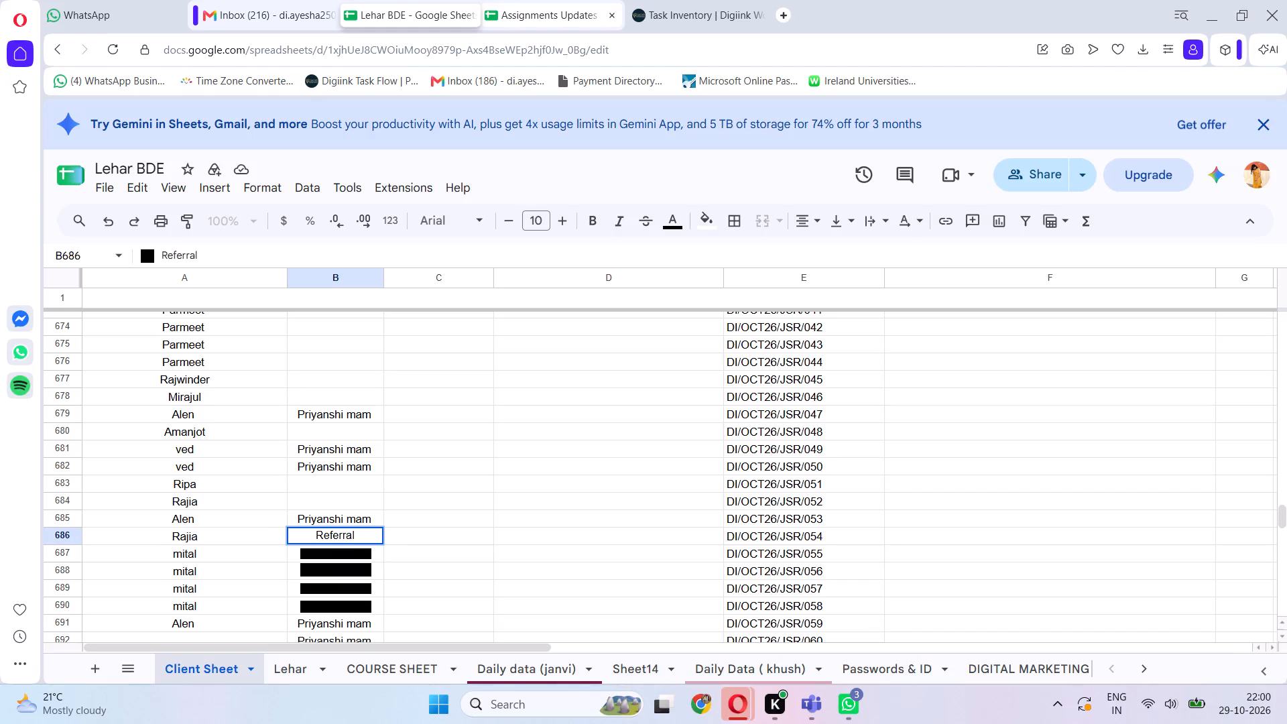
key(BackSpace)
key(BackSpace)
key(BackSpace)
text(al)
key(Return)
Complete the Referal entry in B686 for Rajia and copy it to B683:B684 for the Ripa and Rajia rows.
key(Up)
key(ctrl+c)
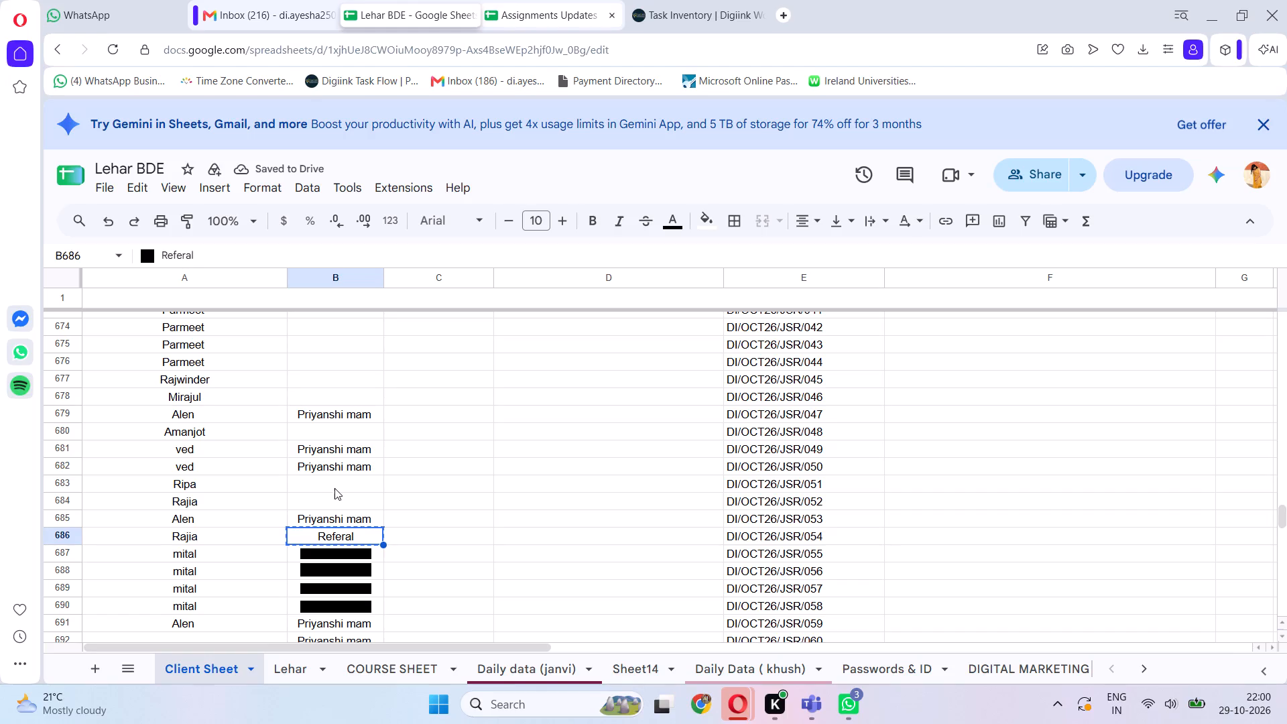
drag(341, 485, 341, 503)
key(ctrl+v)
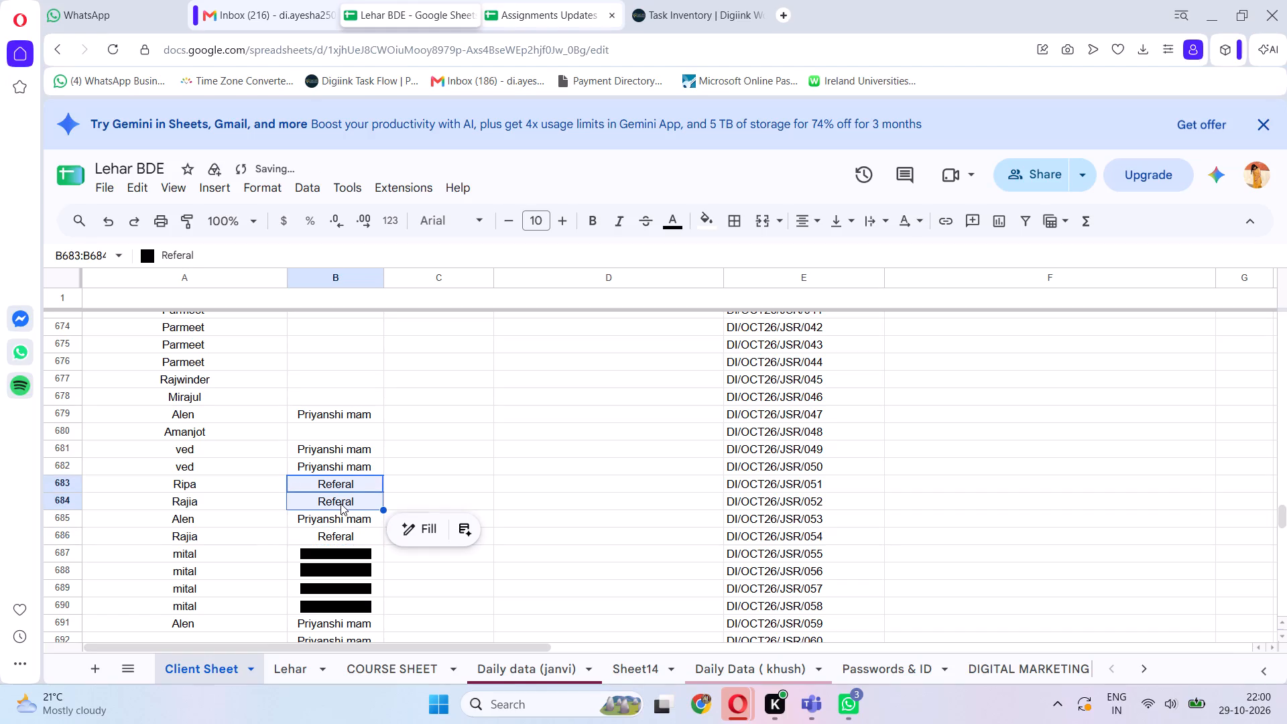
click(330, 428)
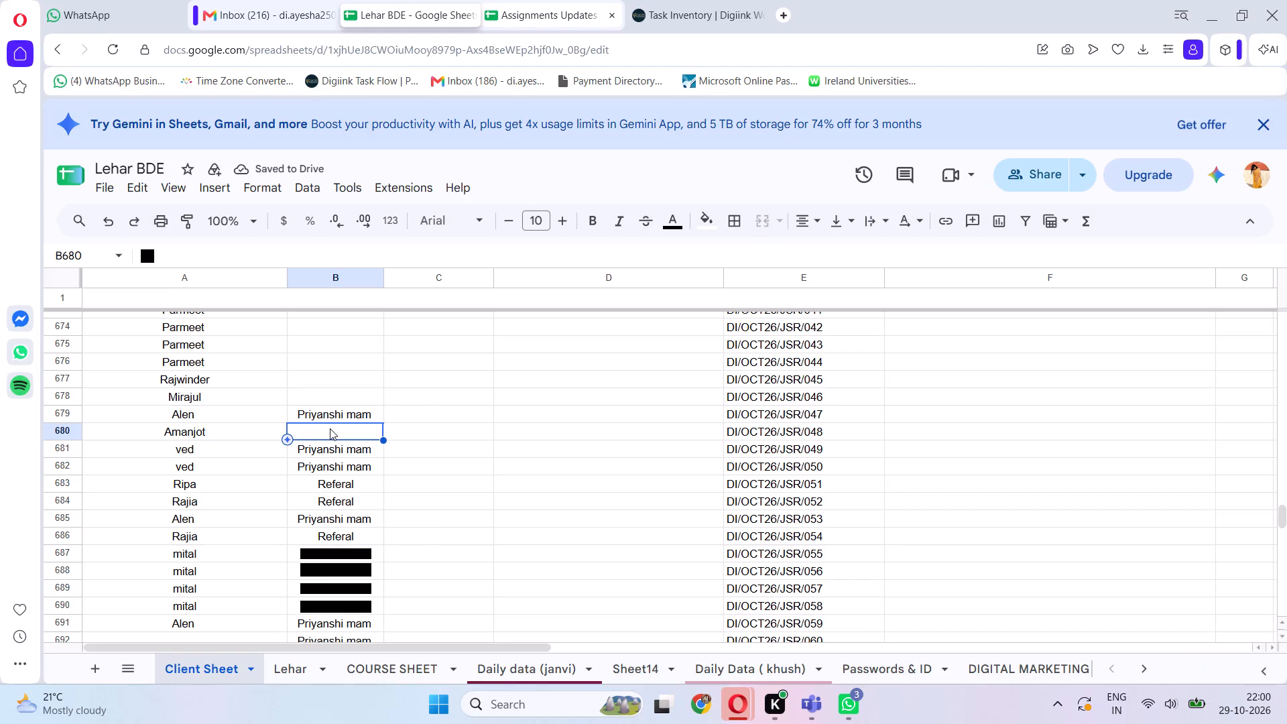
scroll(359, 370, up, 5)
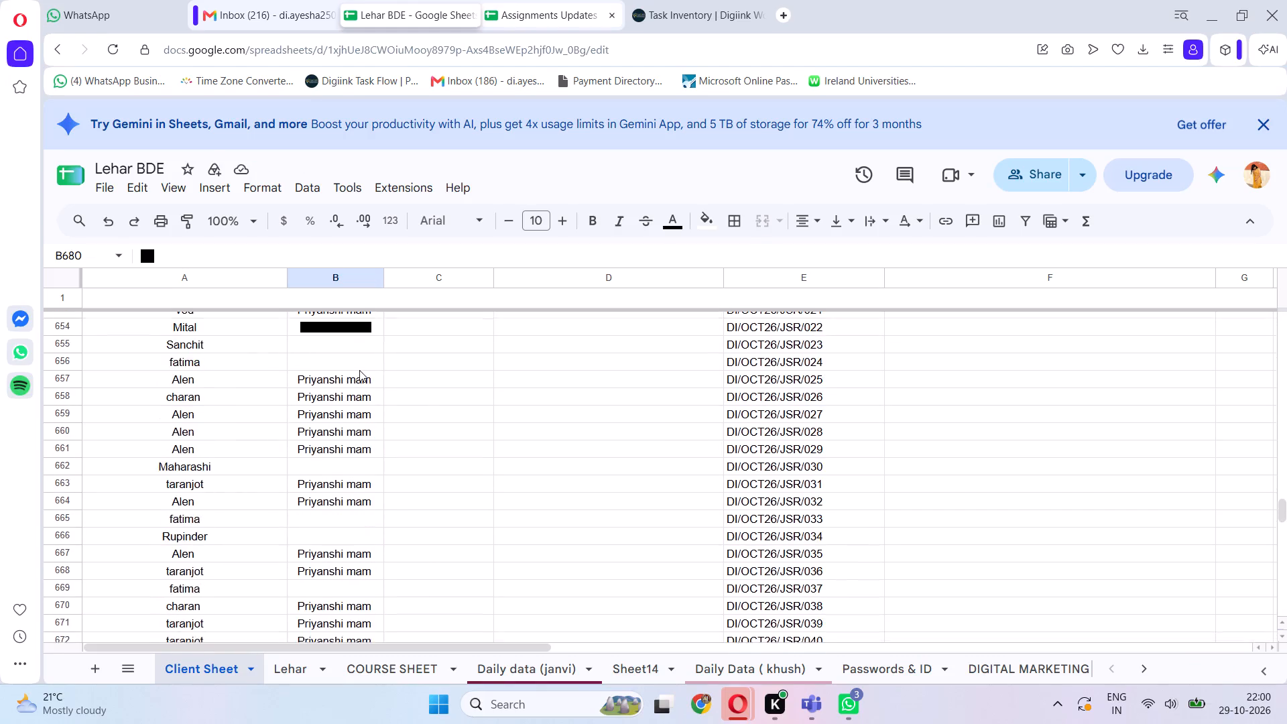
scroll(359, 370, up, 7)
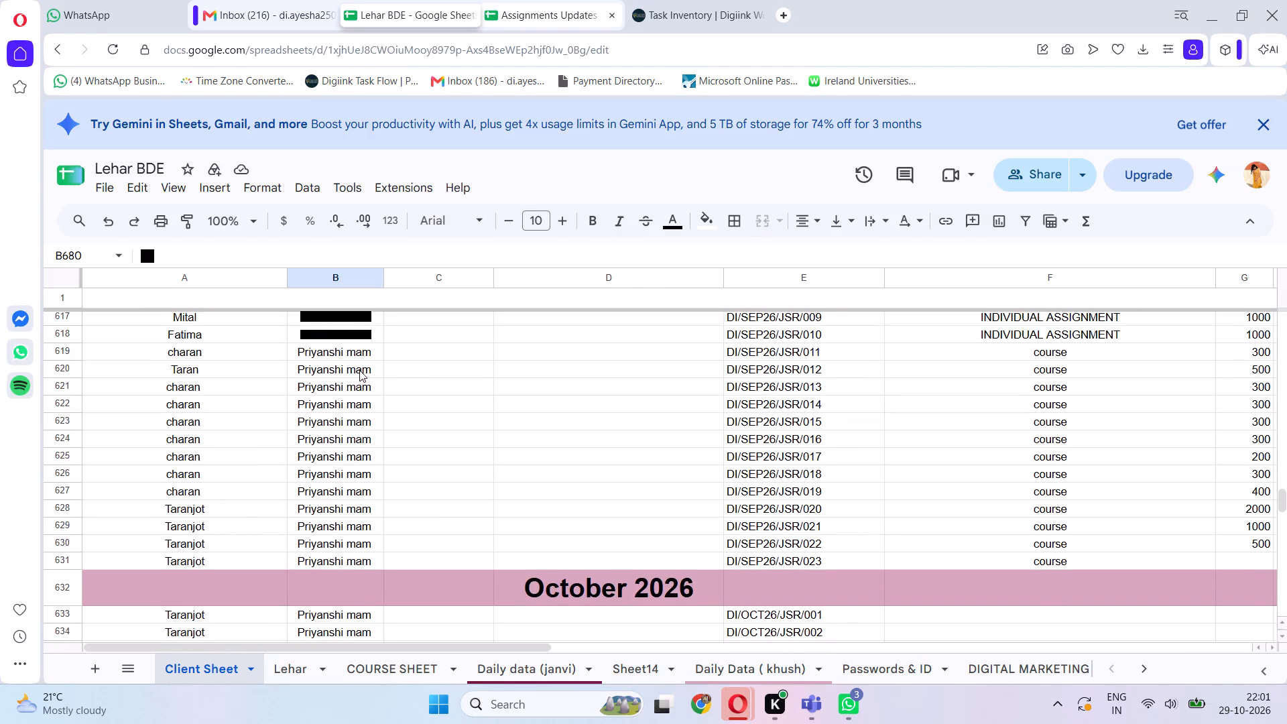
scroll(359, 370, up, 3)
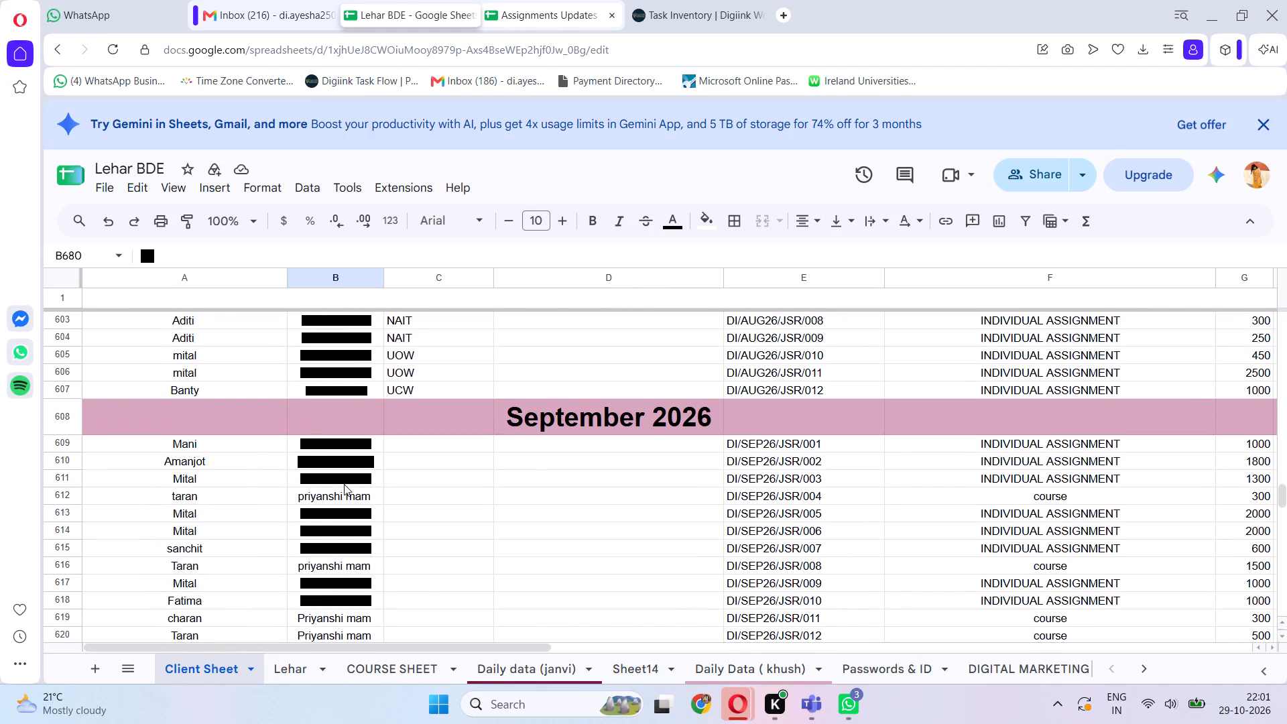
click(351, 463)
key(ctrl+c)
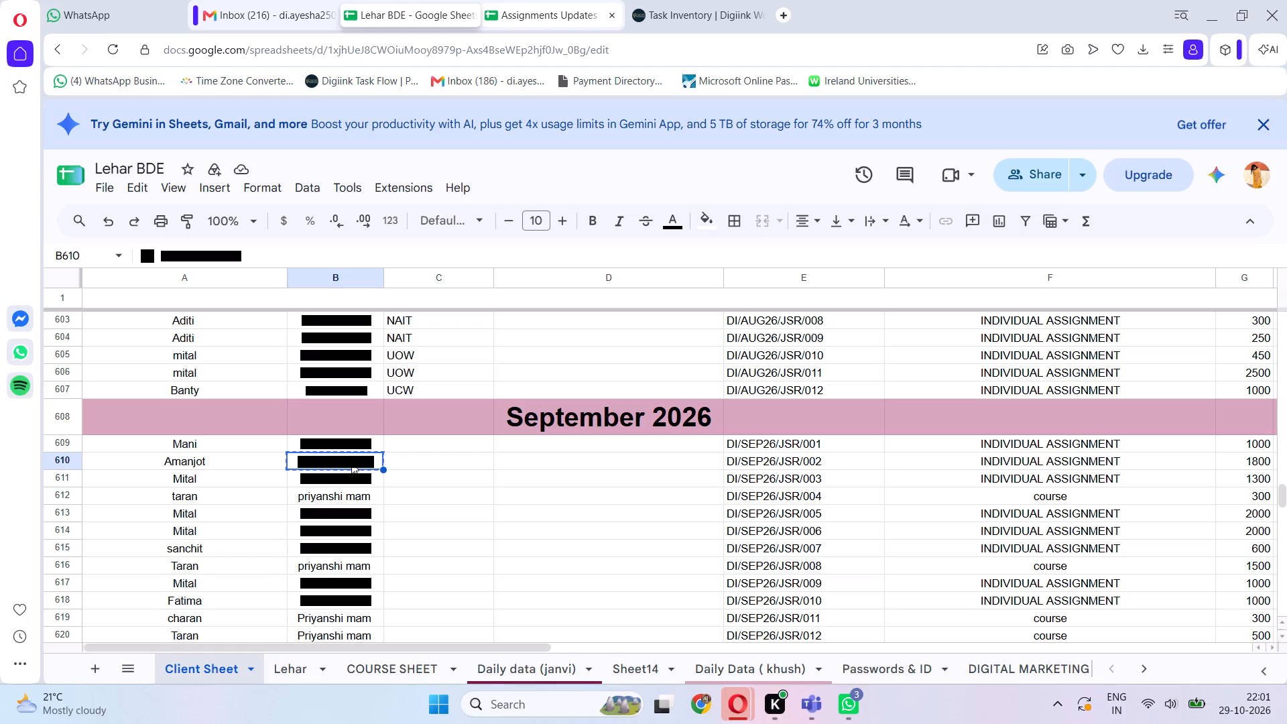
scroll(351, 463, down, 9)
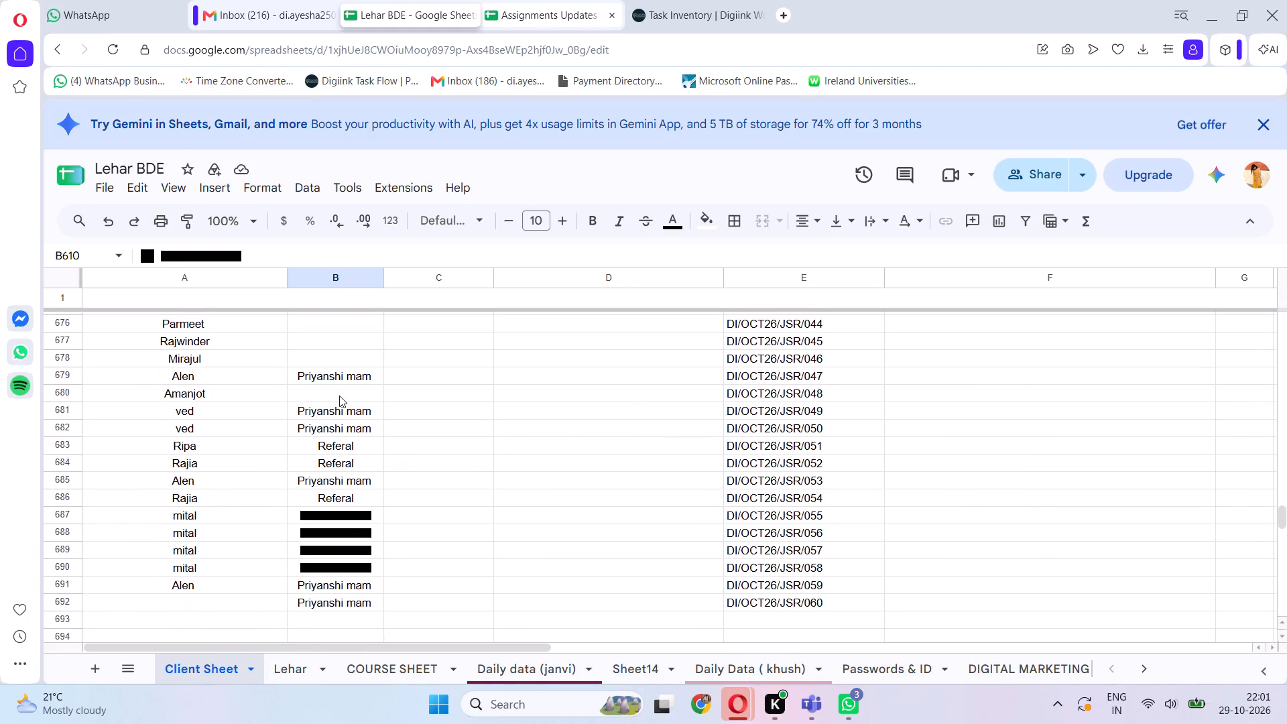
click(339, 396)
key(ctrl+v)
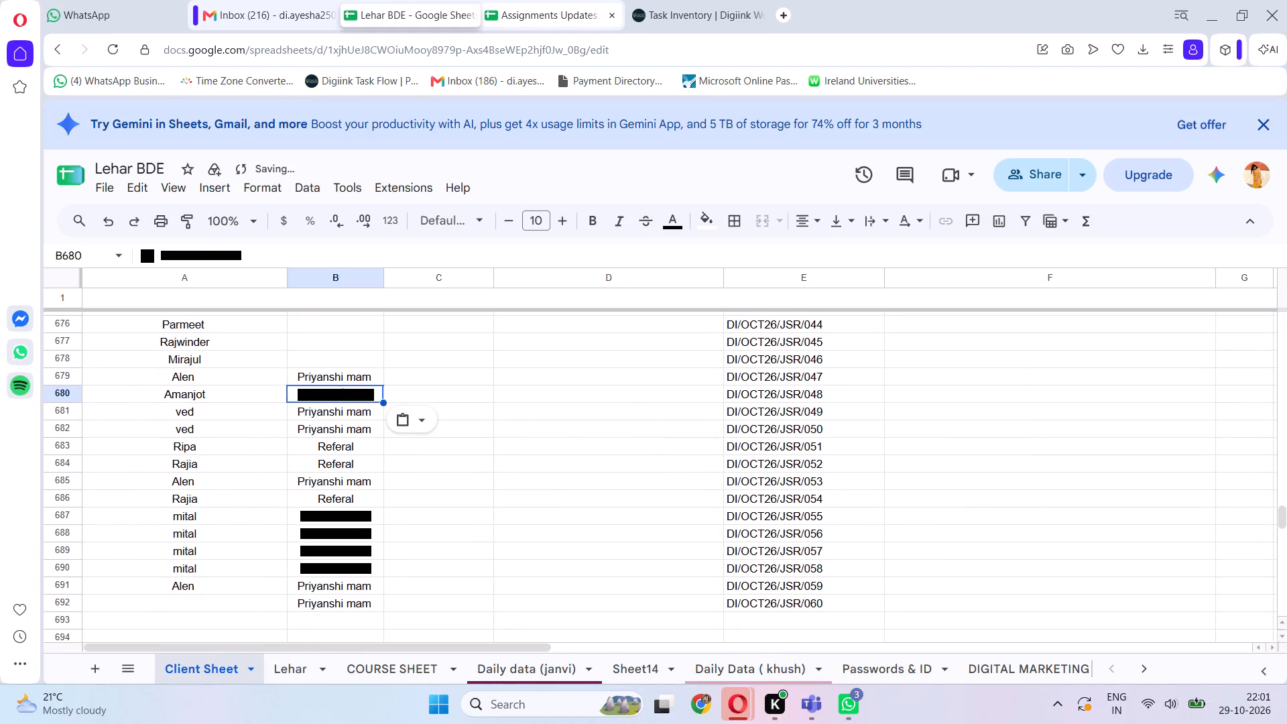
click(357, 367)
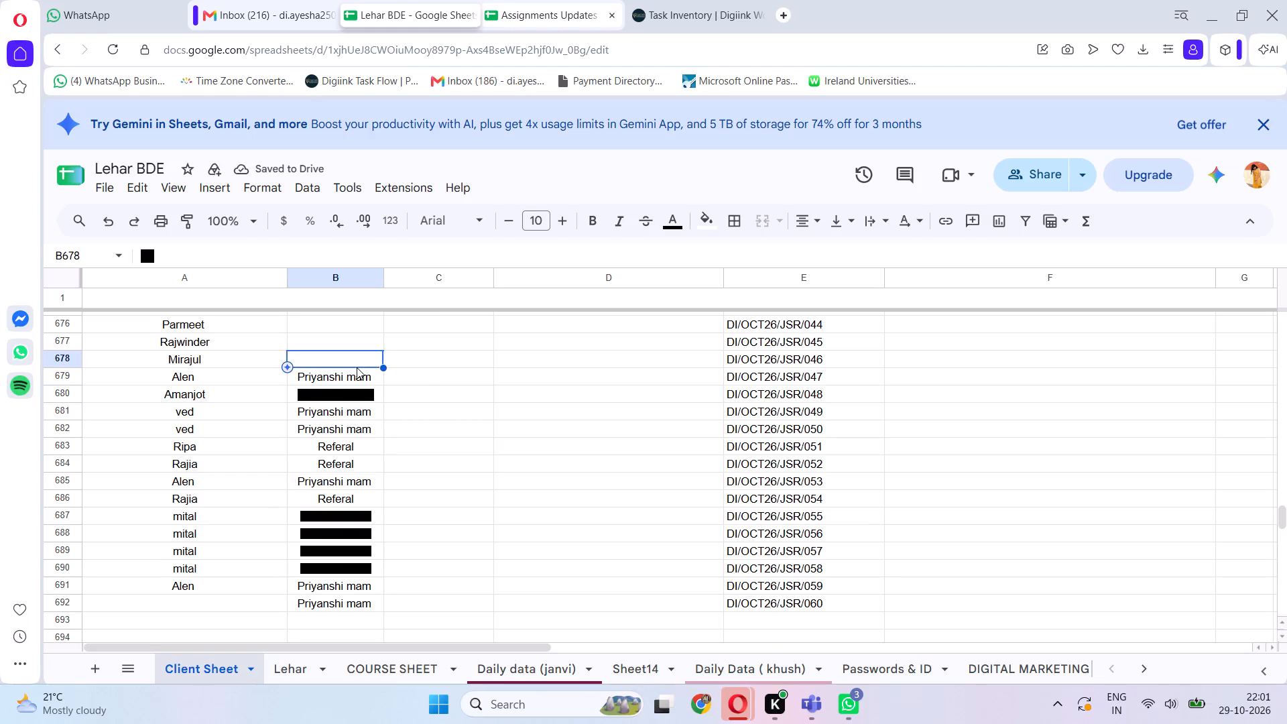
text(referal)
key(Up)
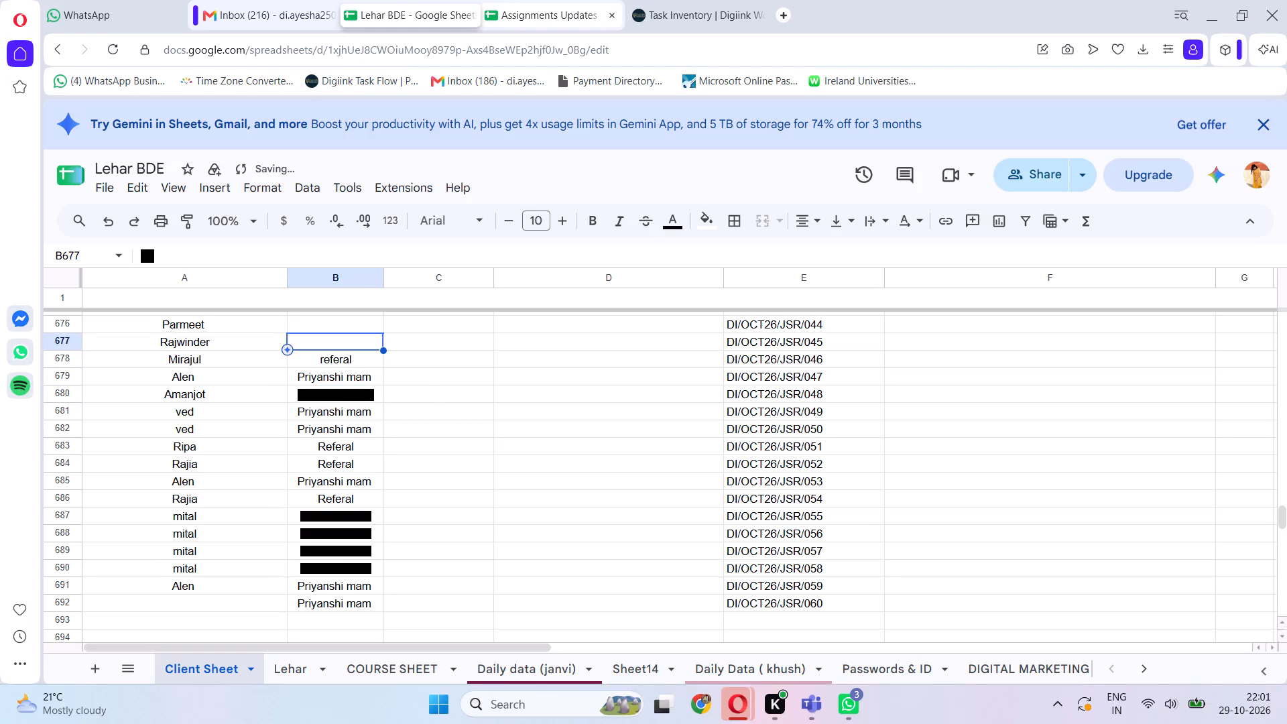
scroll(357, 367, up, 2)
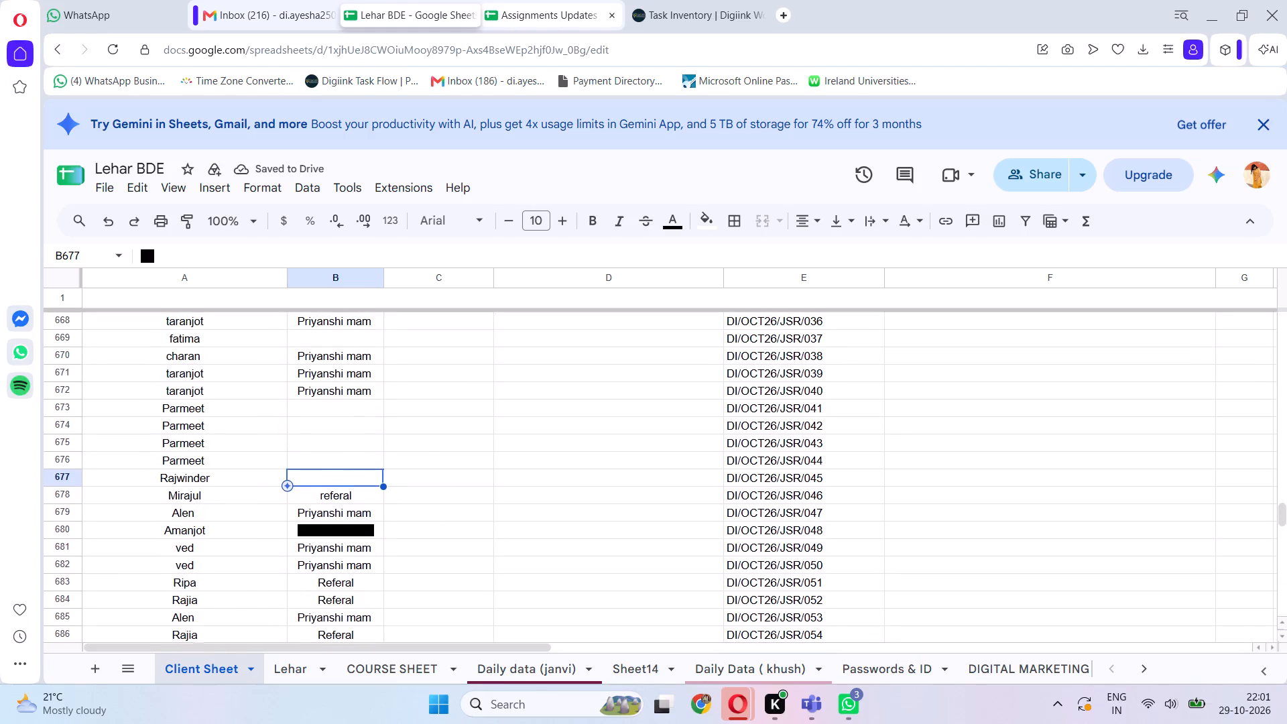
scroll(357, 367, up, 1)
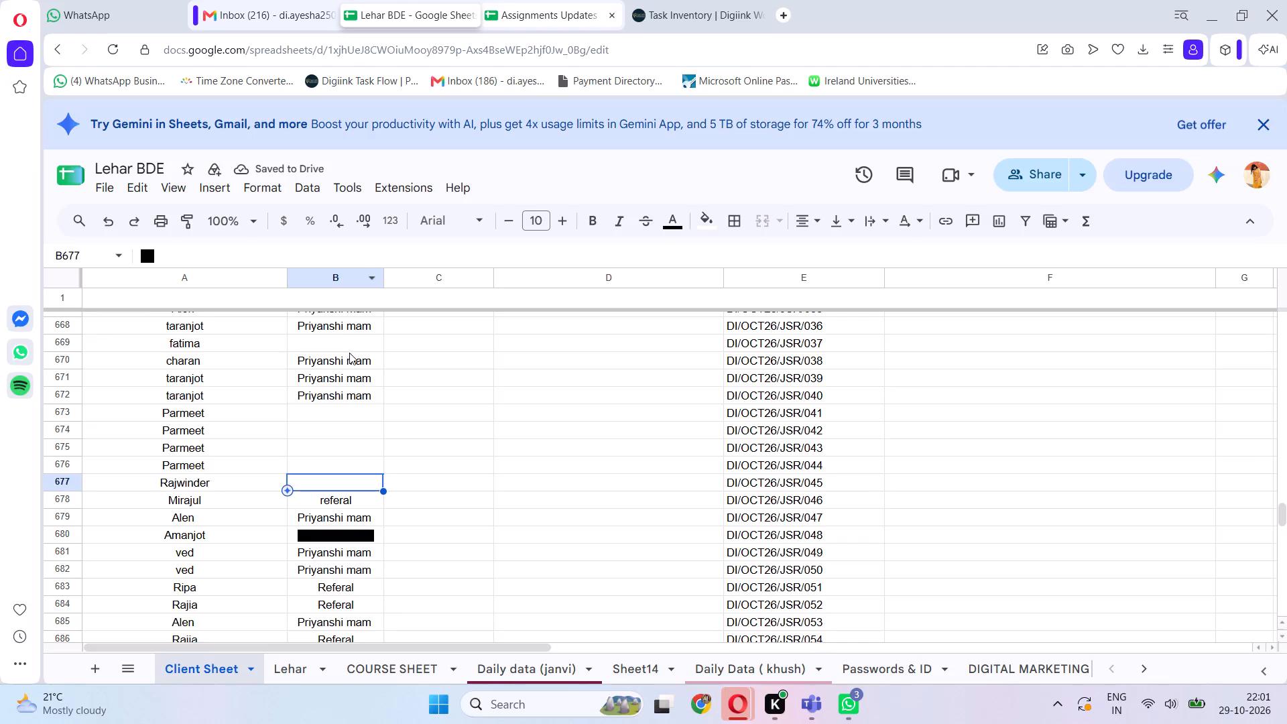
scroll(349, 353, up, 7)
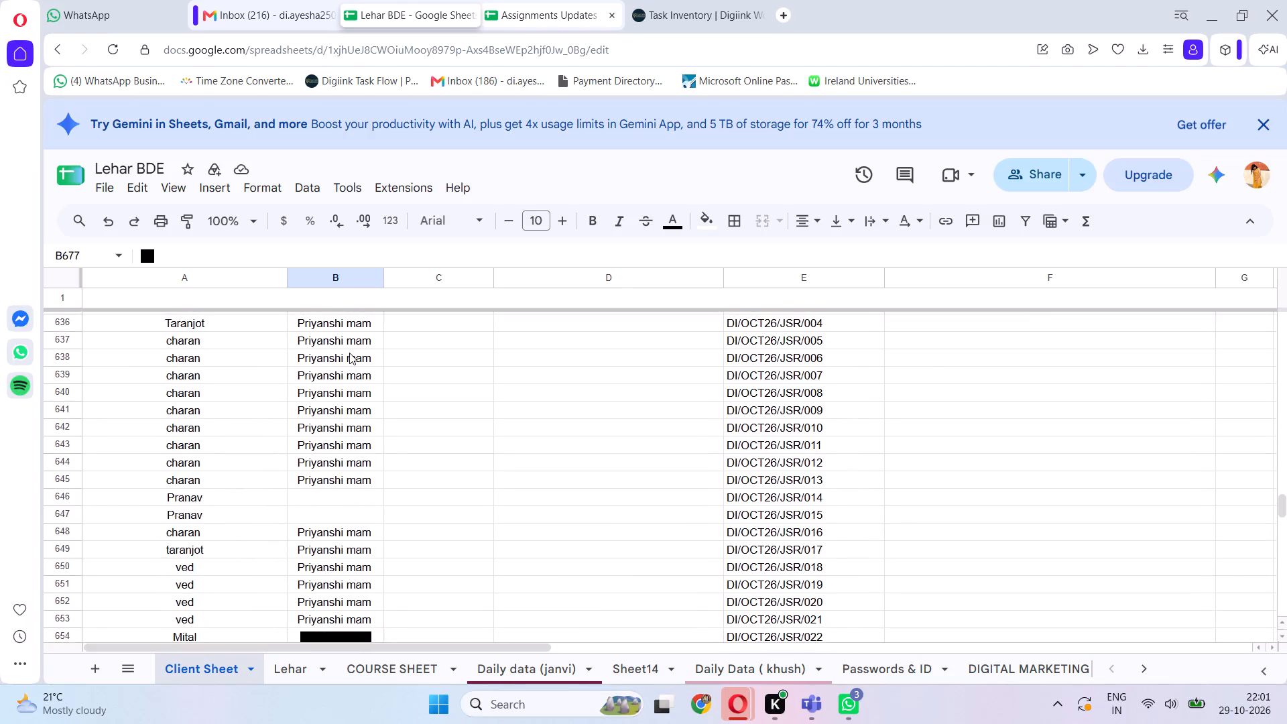
scroll(349, 353, up, 6)
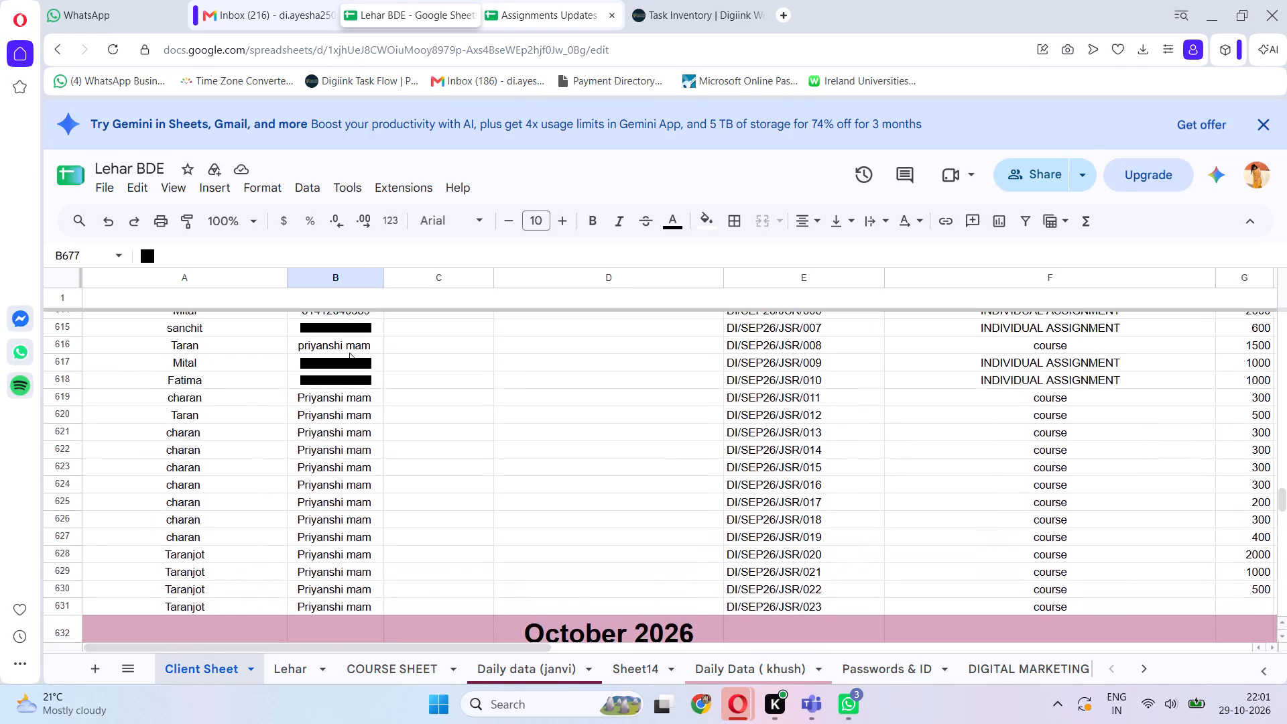
click(337, 381)
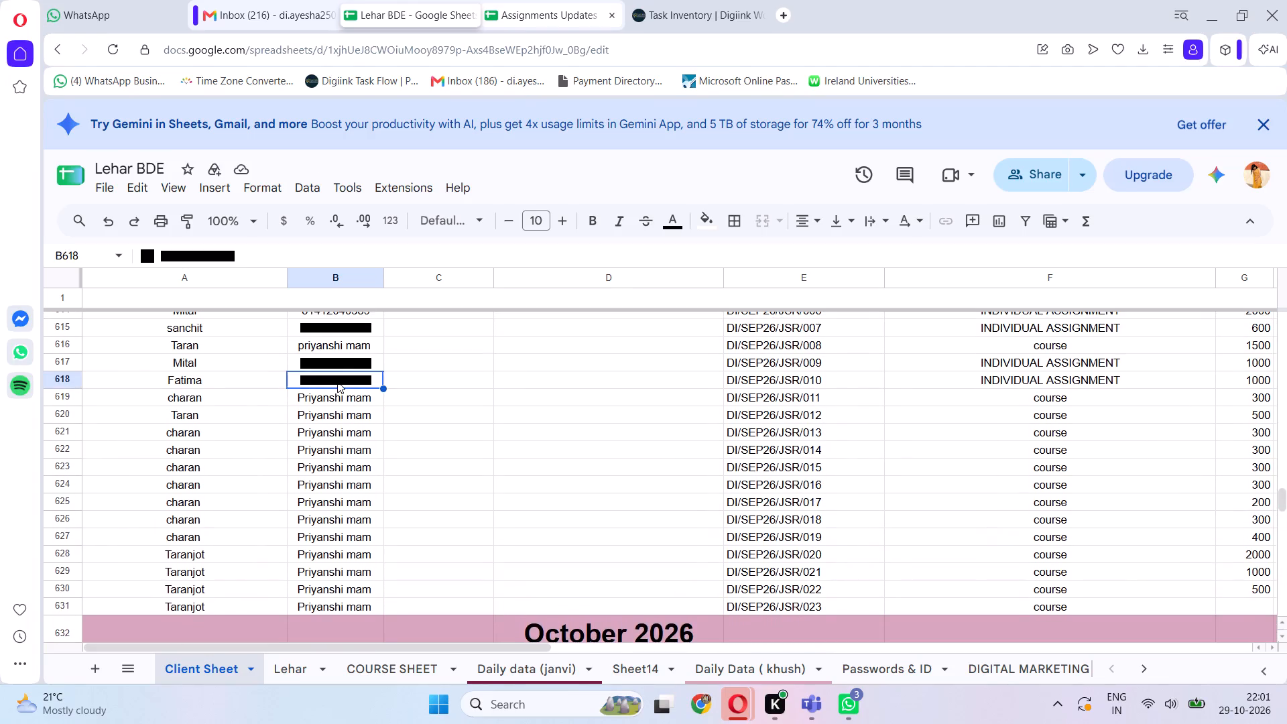
key(ctrl+c)
scroll(337, 381, down, 3)
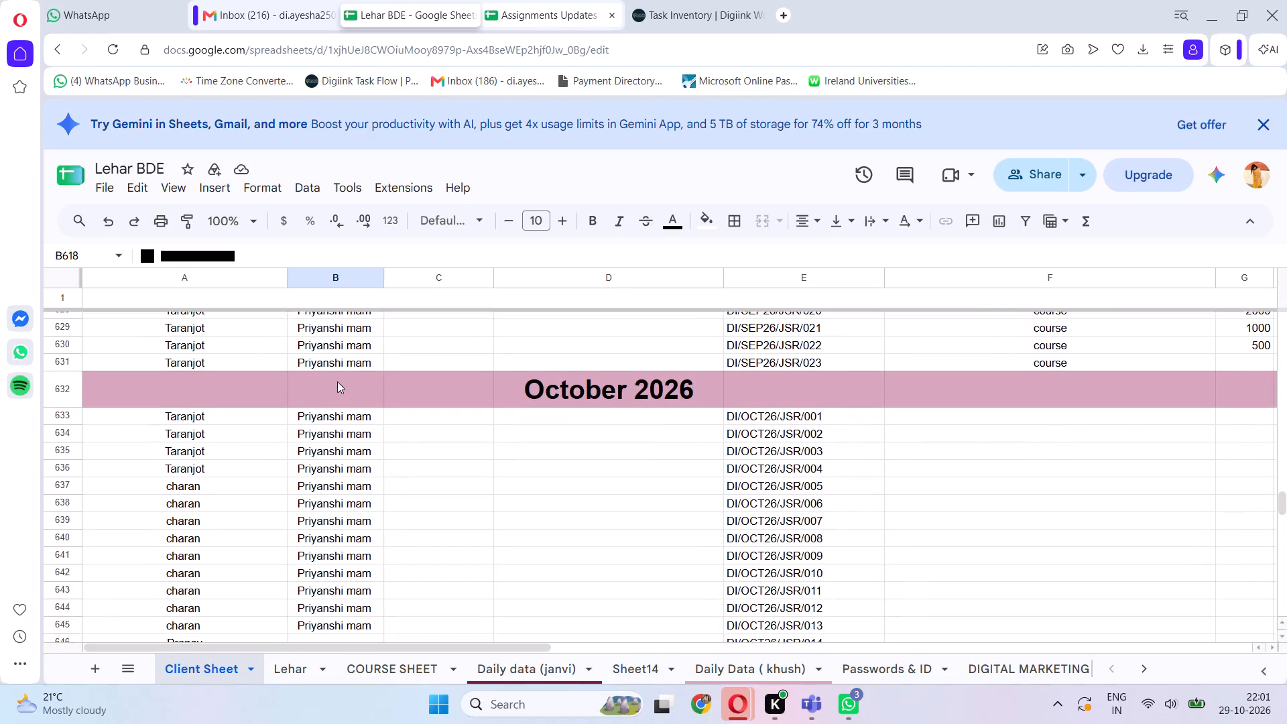
scroll(337, 381, down, 3)
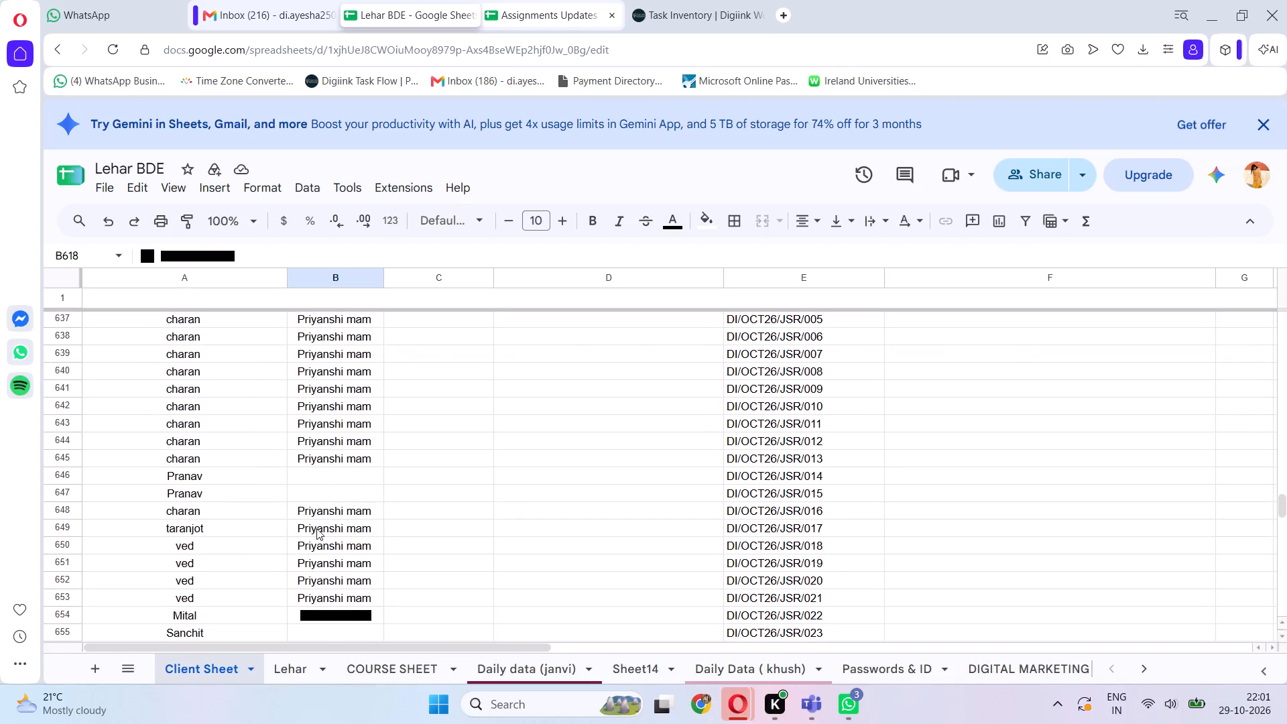
scroll(330, 538, down, 1)
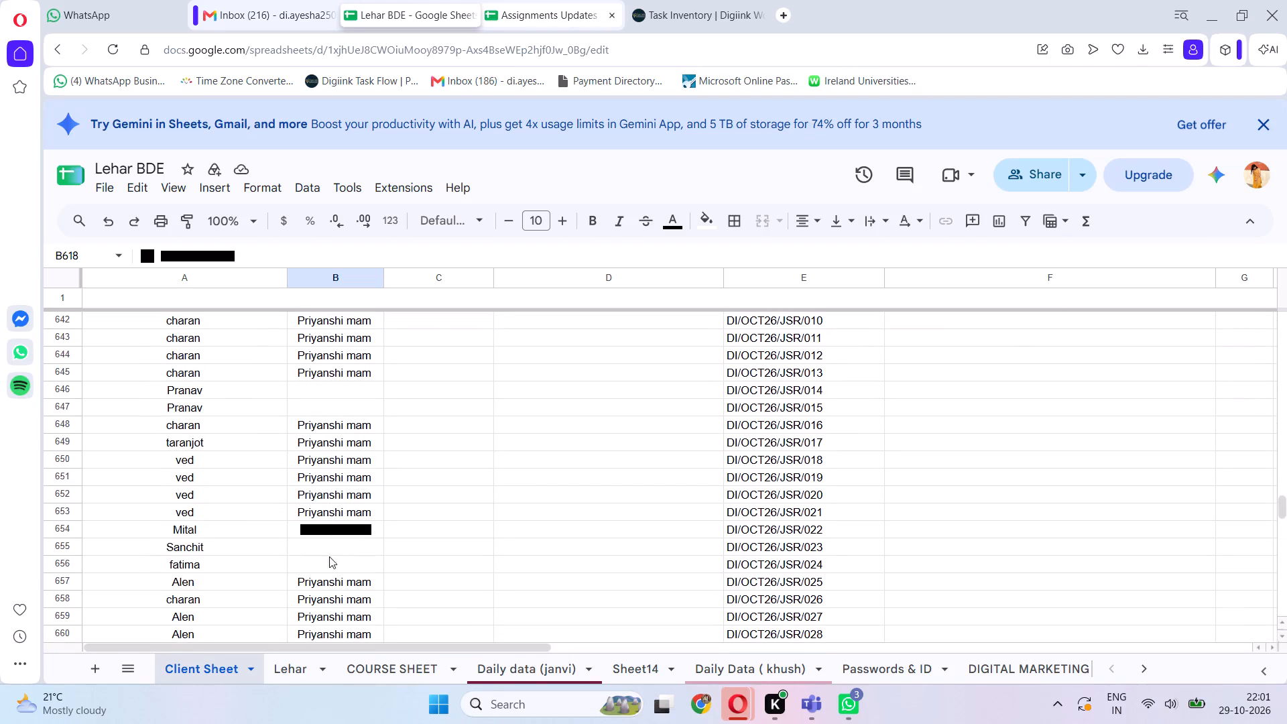
click(324, 566)
key(ctrl+v)
scroll(324, 566, down, 1)
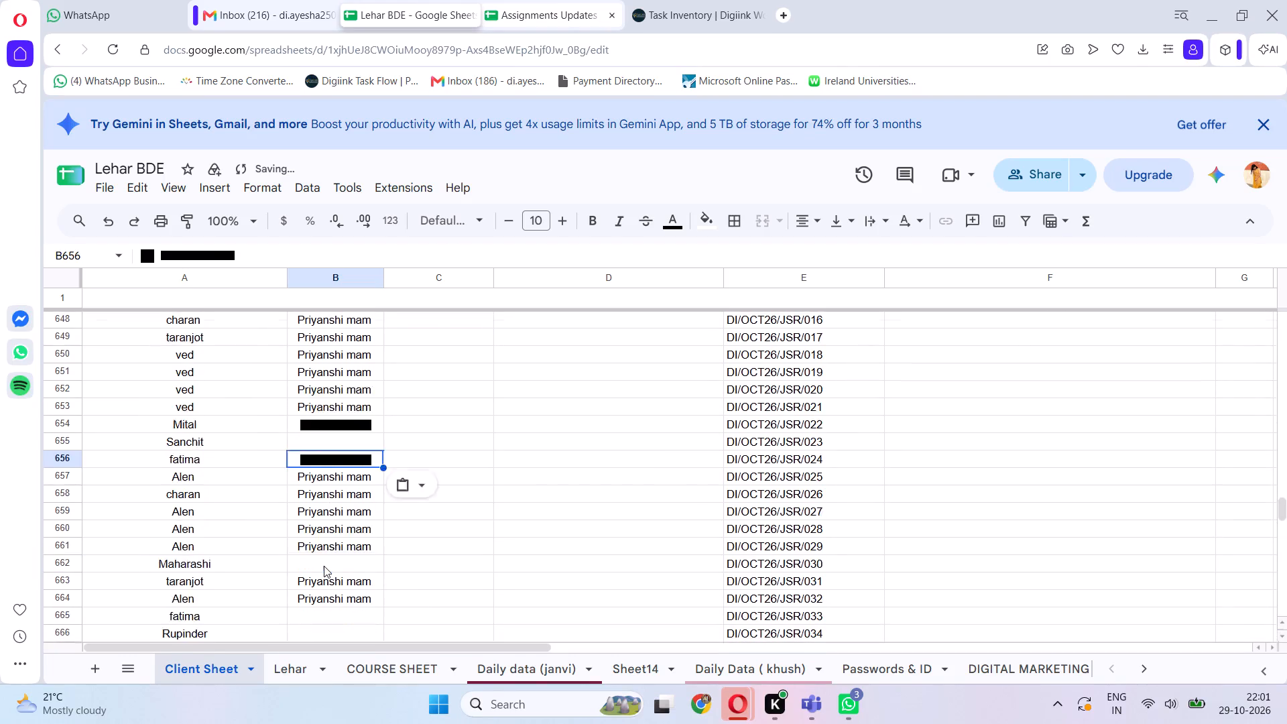
scroll(324, 566, down, 3)
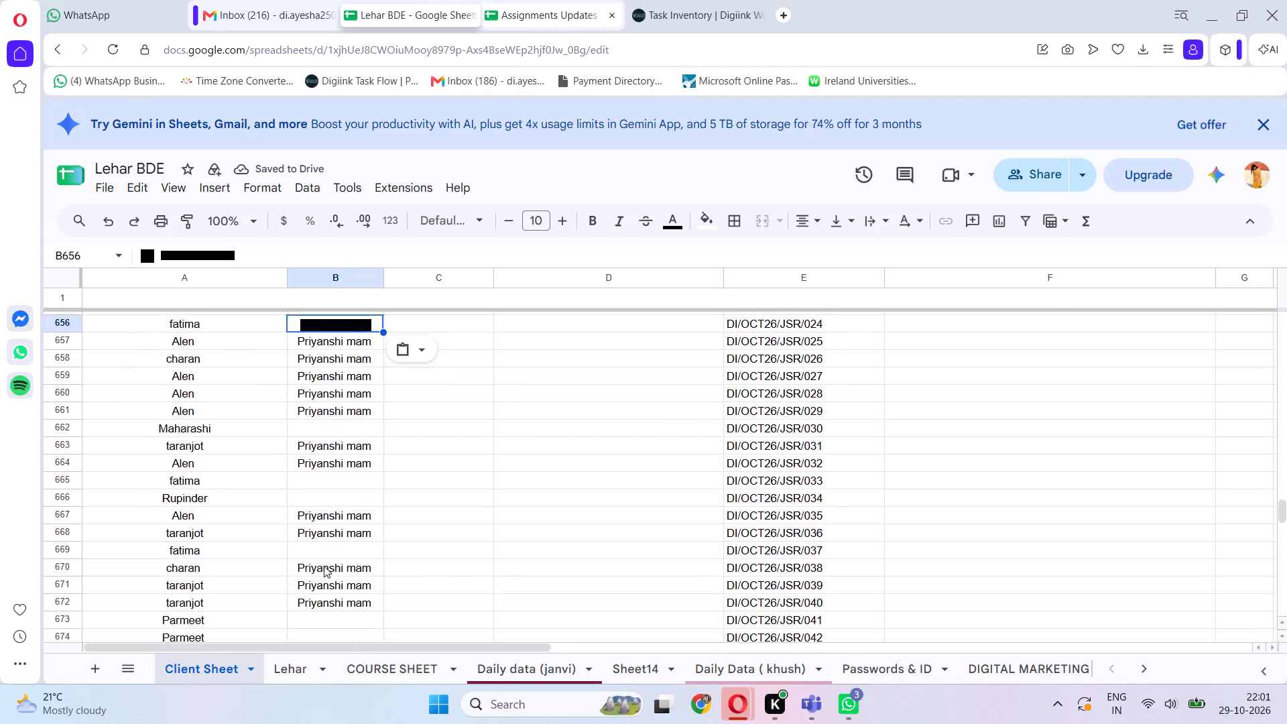
scroll(324, 566, down, 1)
click(343, 473)
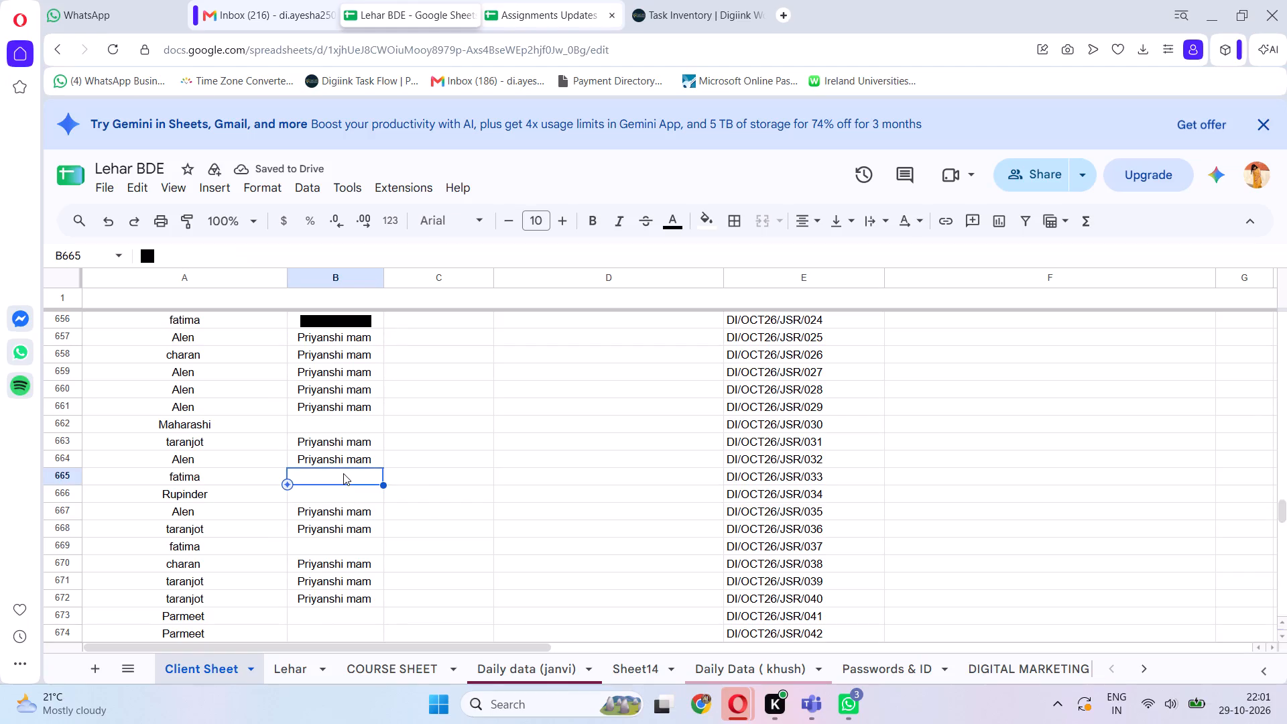
key(ctrl+v)
scroll(343, 473, down, 2)
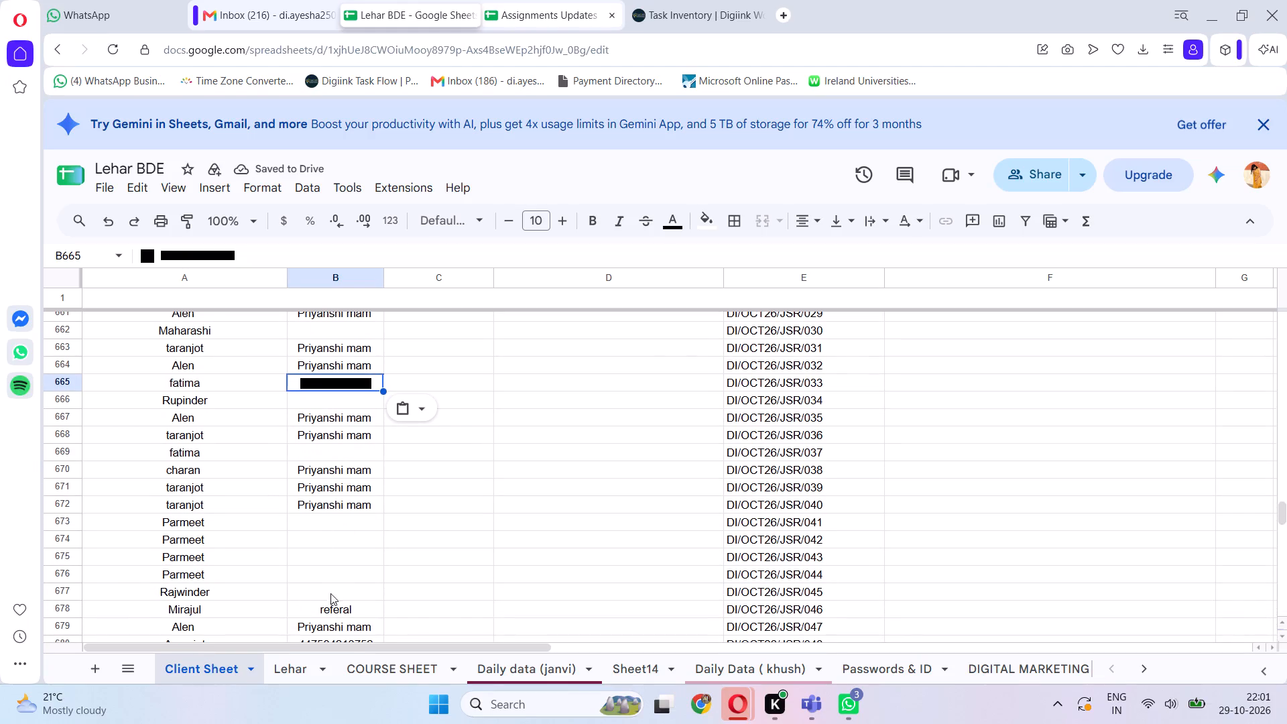
click(339, 450)
key(ctrl+v)
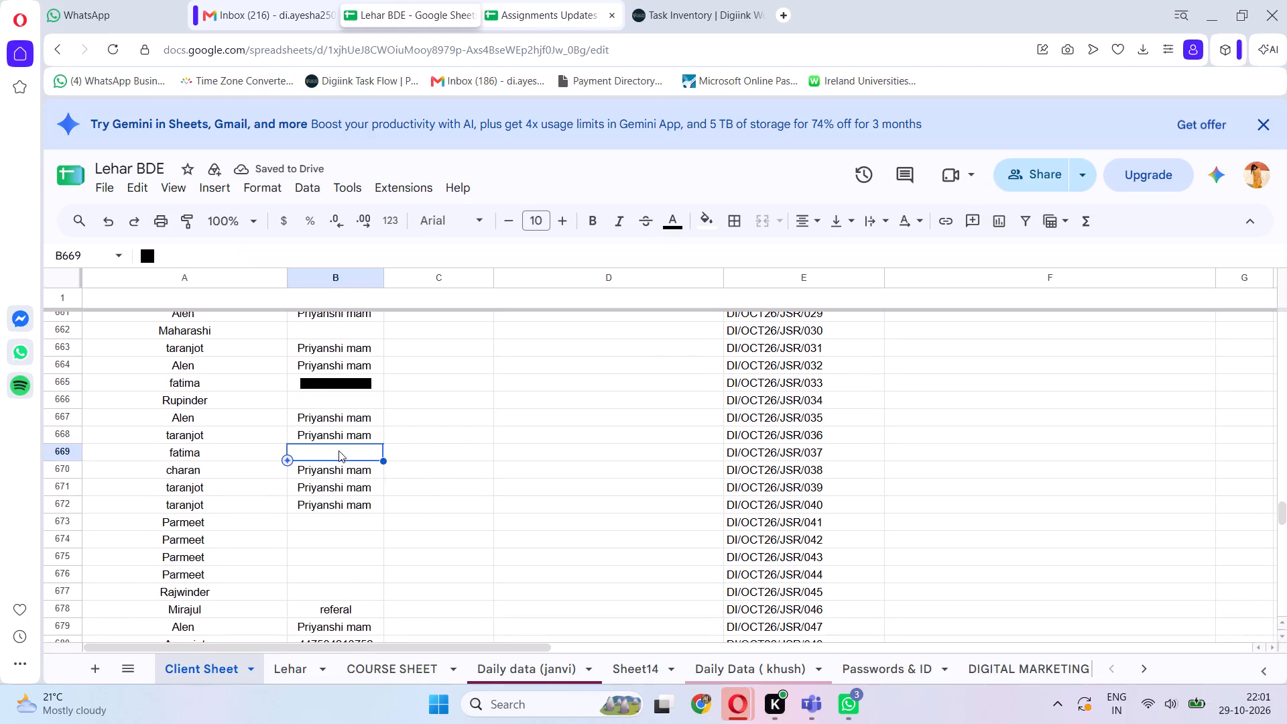
Copy sanchit's contact number from B615 in the September 2026 section into B655 for the October Sanchit row.
scroll(339, 550, down, 1)
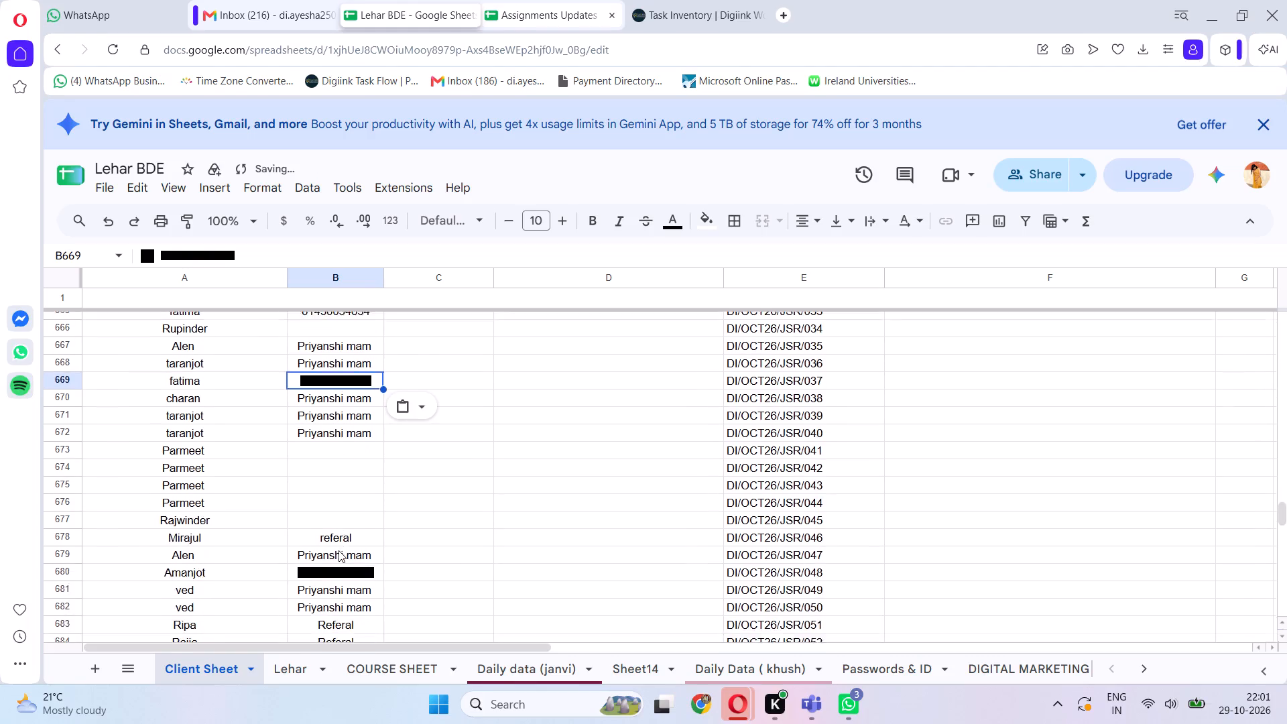
scroll(339, 550, down, 2)
scroll(339, 550, up, 1)
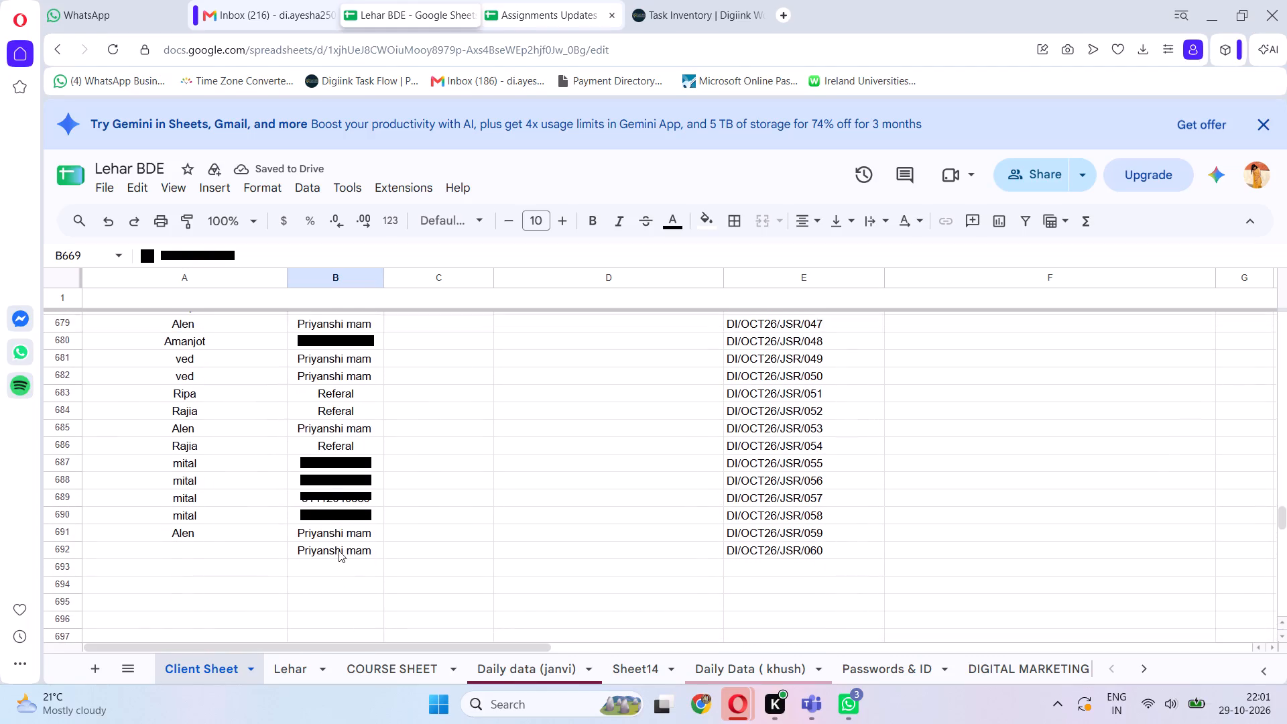
scroll(339, 550, up, 8)
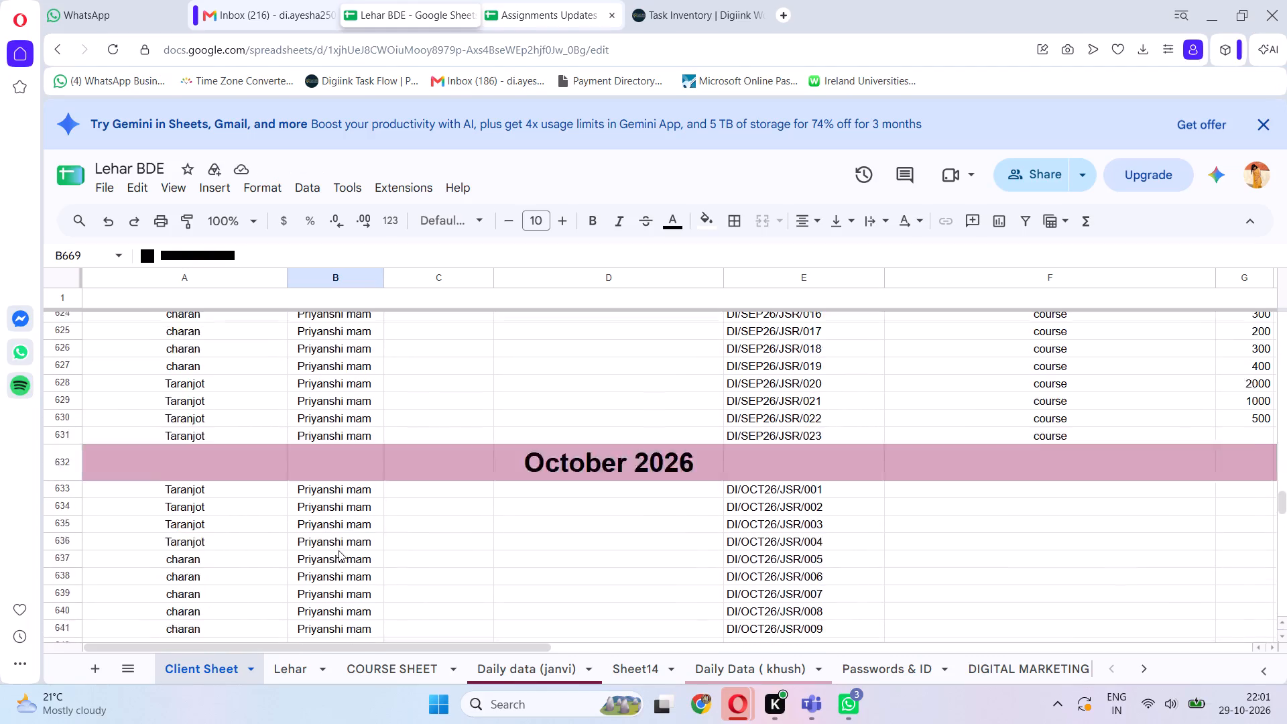
scroll(339, 550, up, 6)
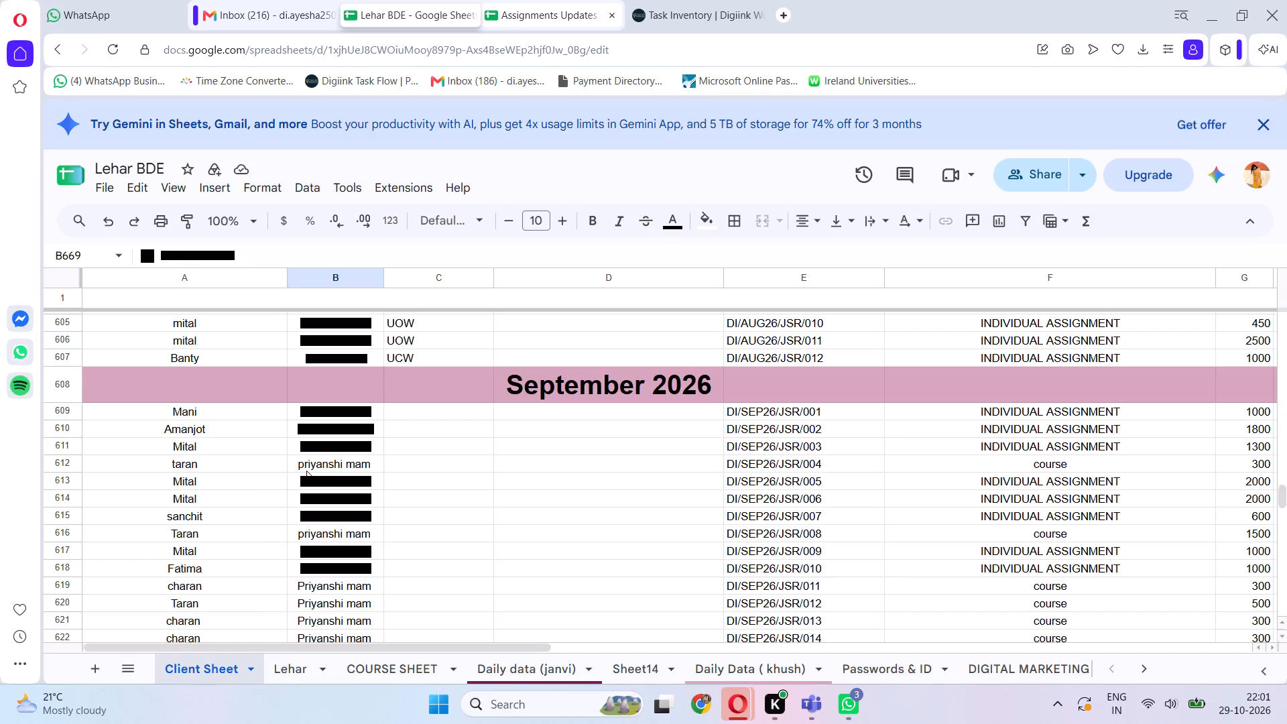
click(321, 514)
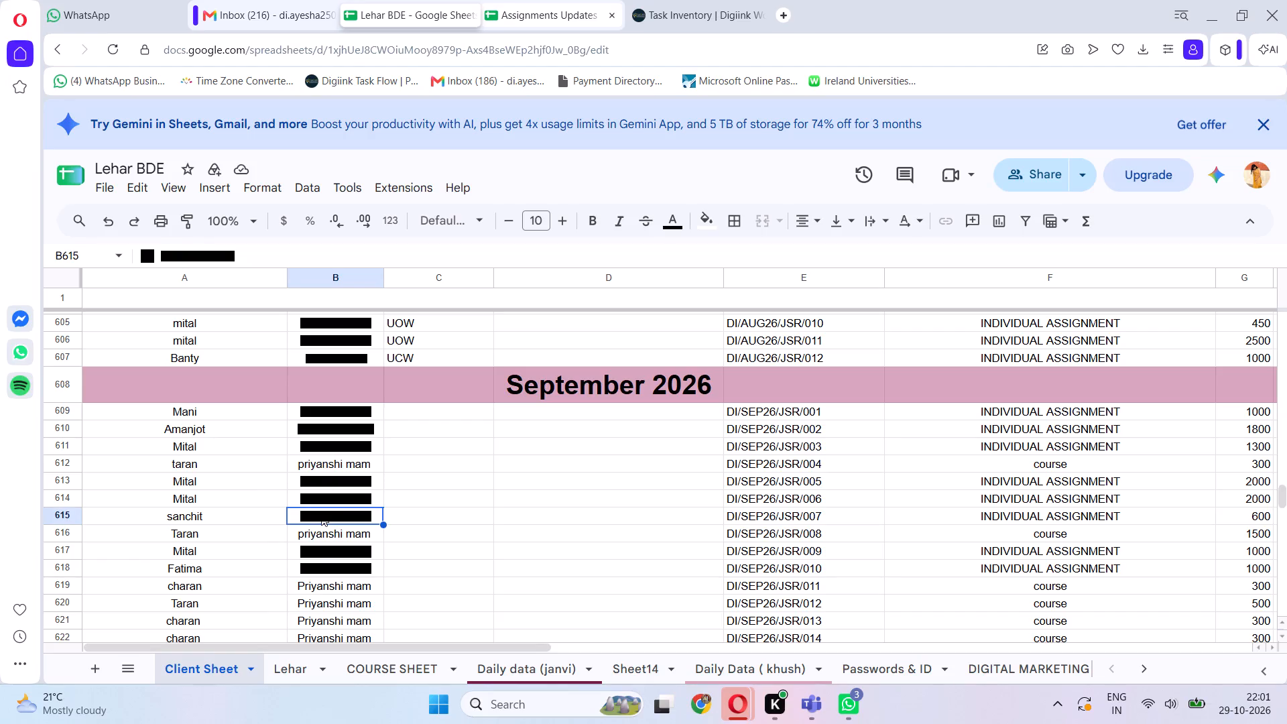
key(ctrl+c)
scroll(351, 614, down, 7)
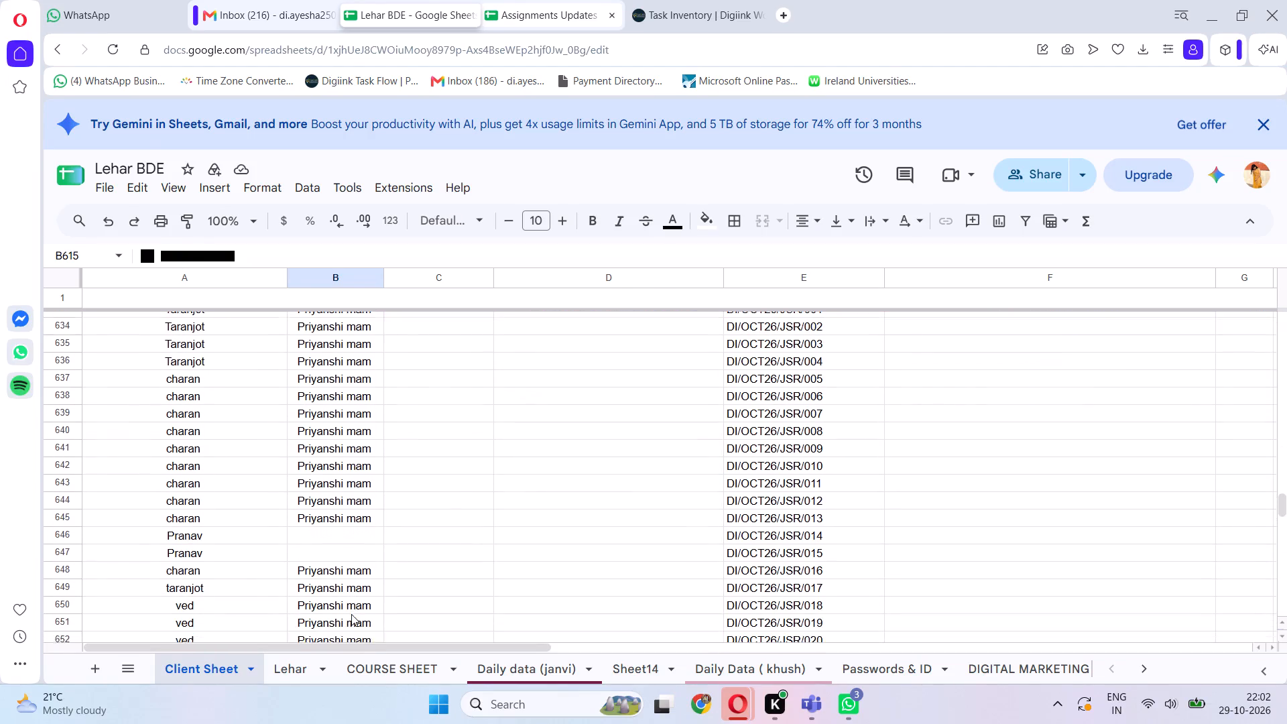
scroll(351, 614, down, 1)
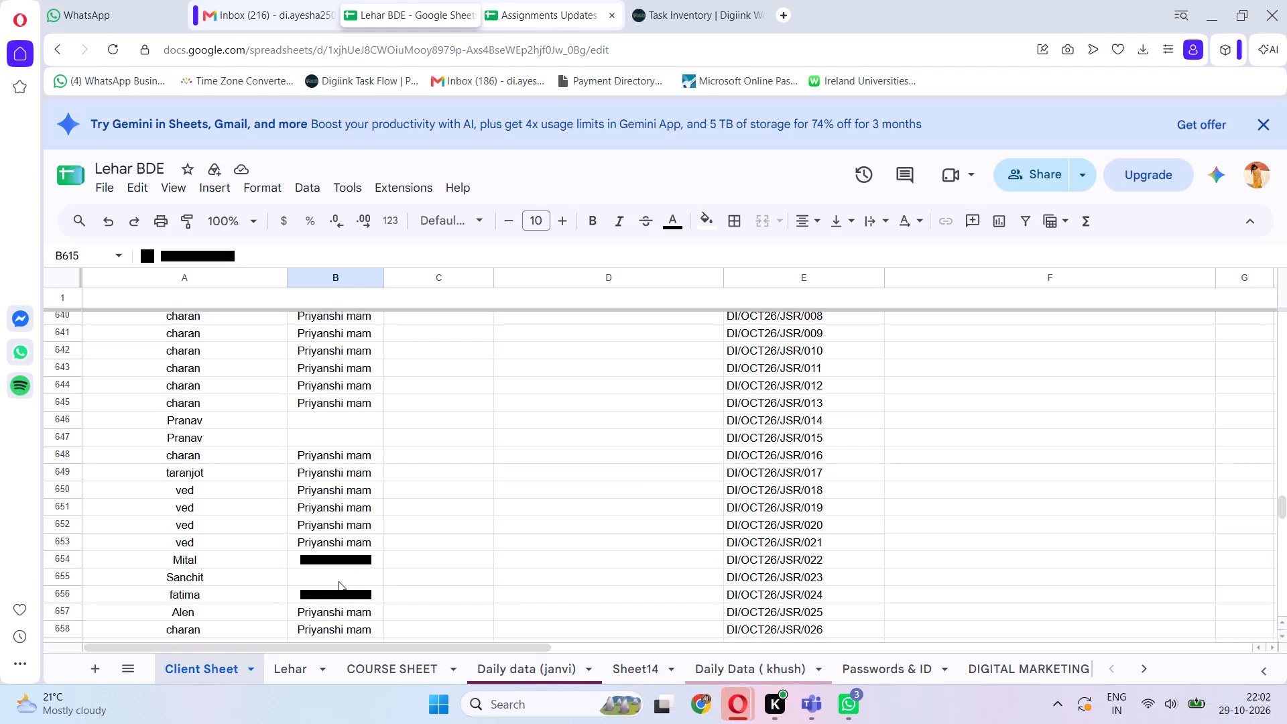
click(339, 581)
key(ctrl+v)
scroll(339, 581, down, 1)
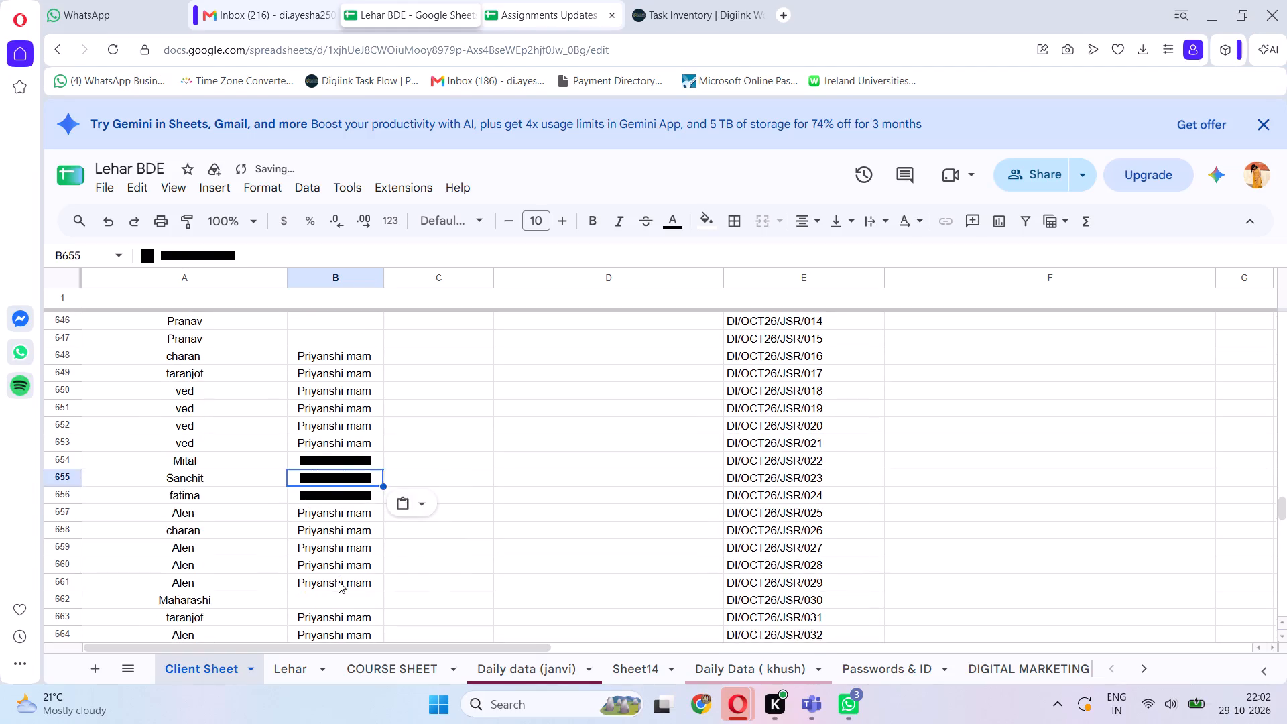
scroll(339, 581, down, 2)
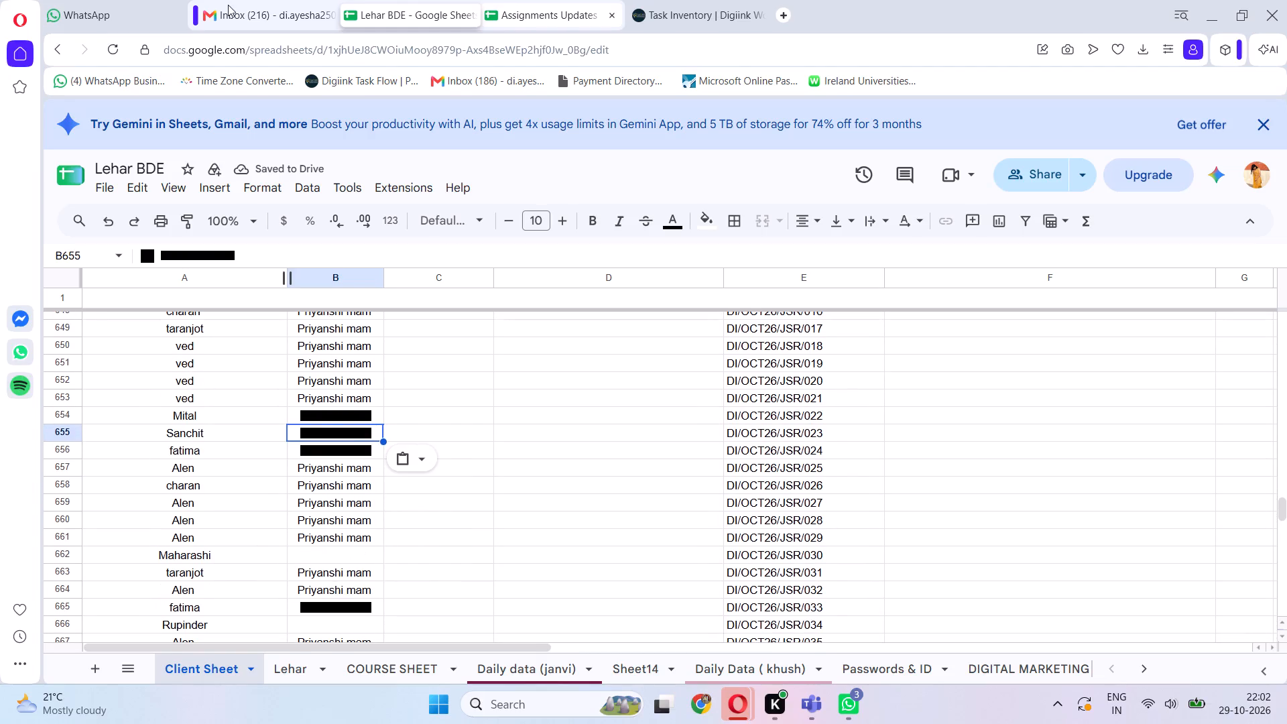